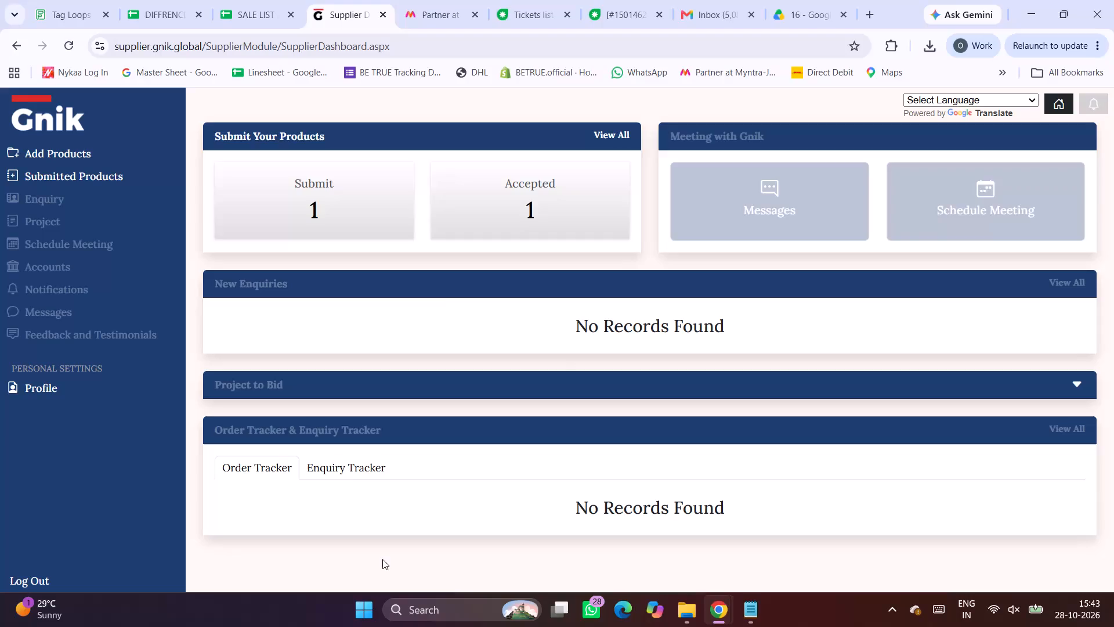
From the accepted products, open the details of the shortlisted APPAREL item with reference P-AS-PL-12/0.
click(473, 209)
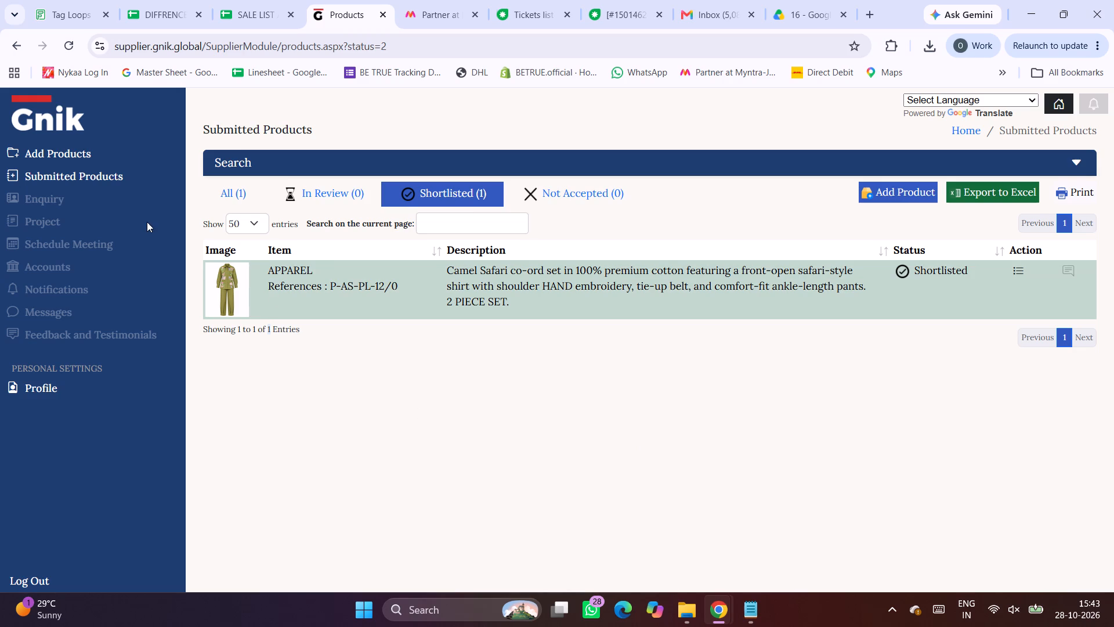
click(378, 287)
click(225, 279)
click(630, 290)
click(1019, 271)
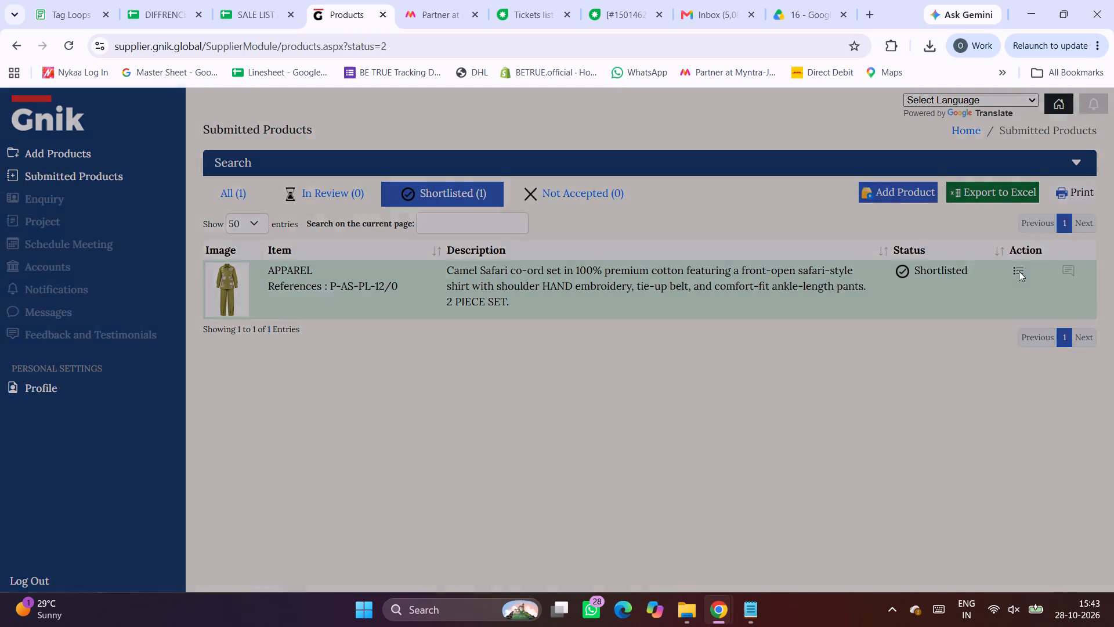
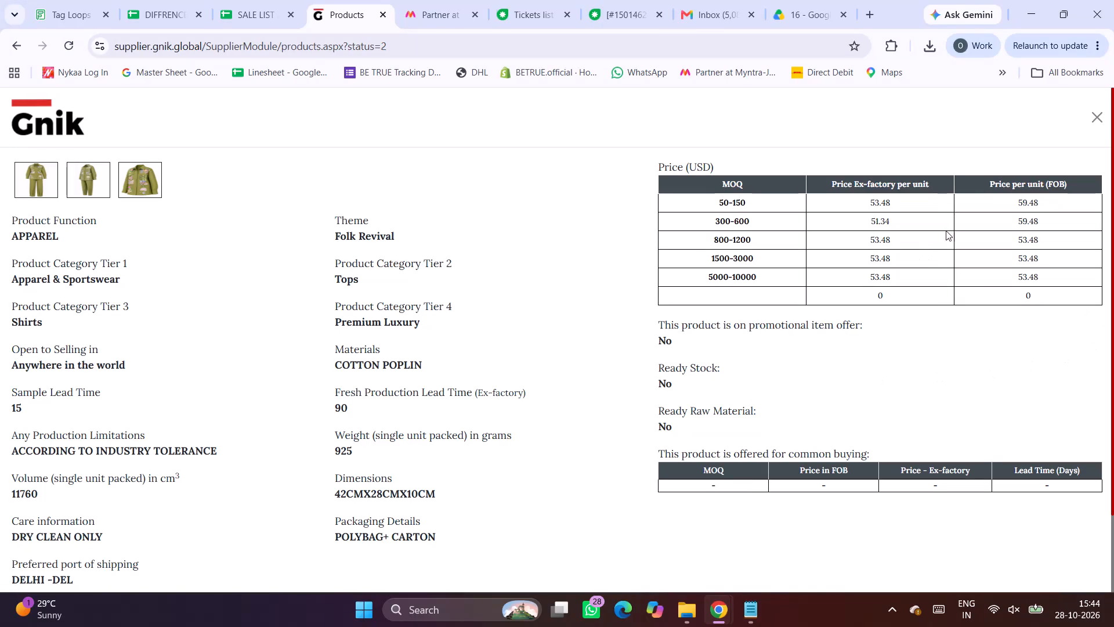
Close the co-ord set's product details and show all submitted products regardless of status.
click(1092, 116)
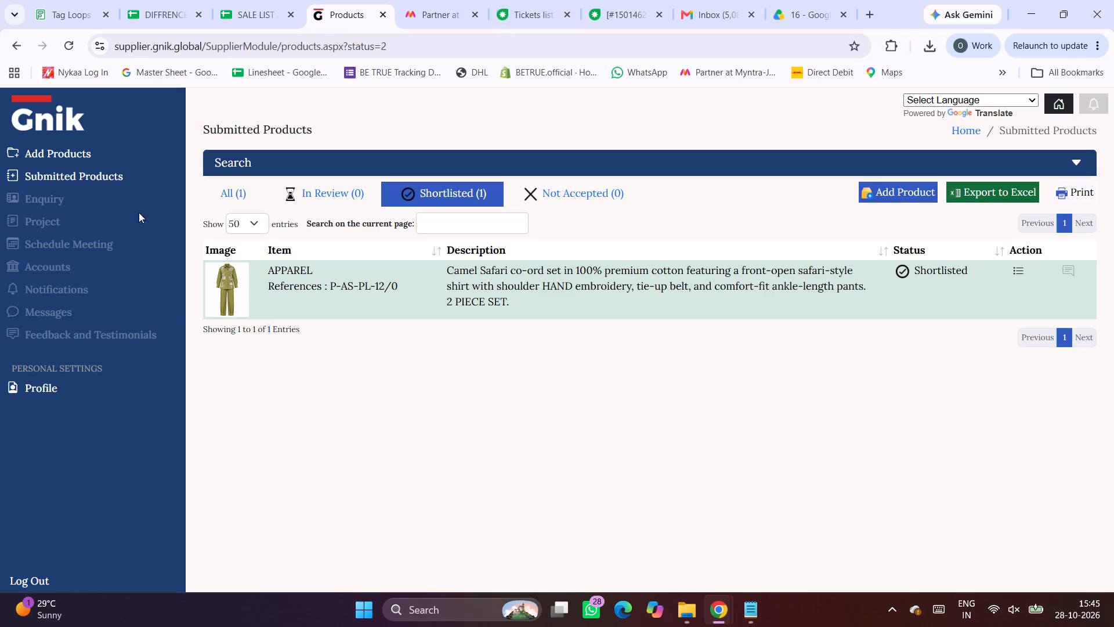
click(229, 196)
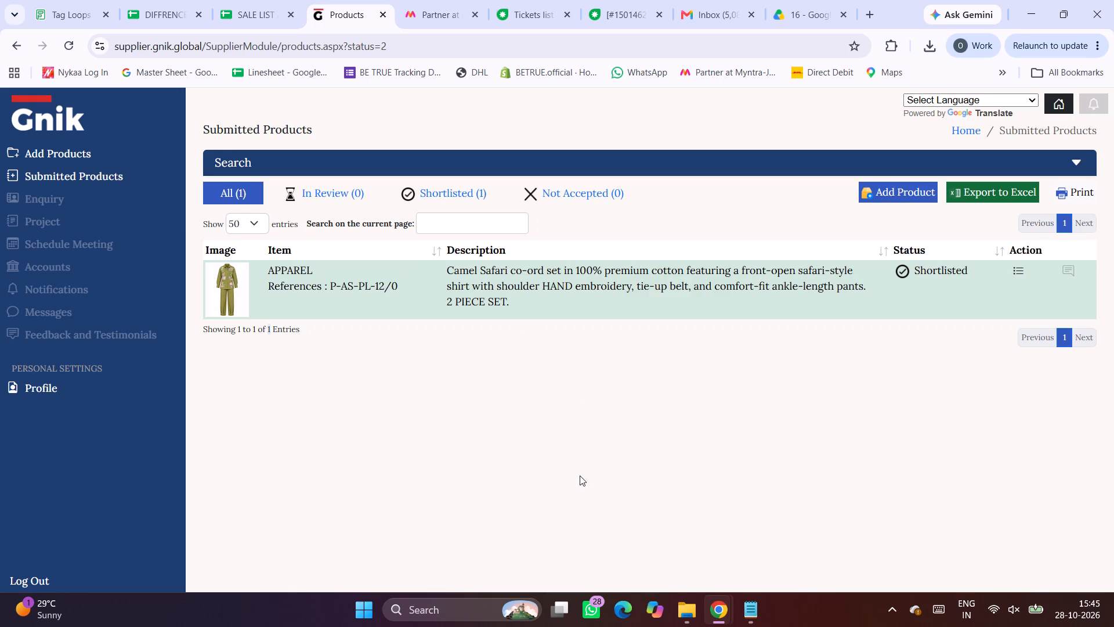
Reload the Submitted Products list, abandoning any form resubmission and reopening the page afresh.
key(ctrl+r)
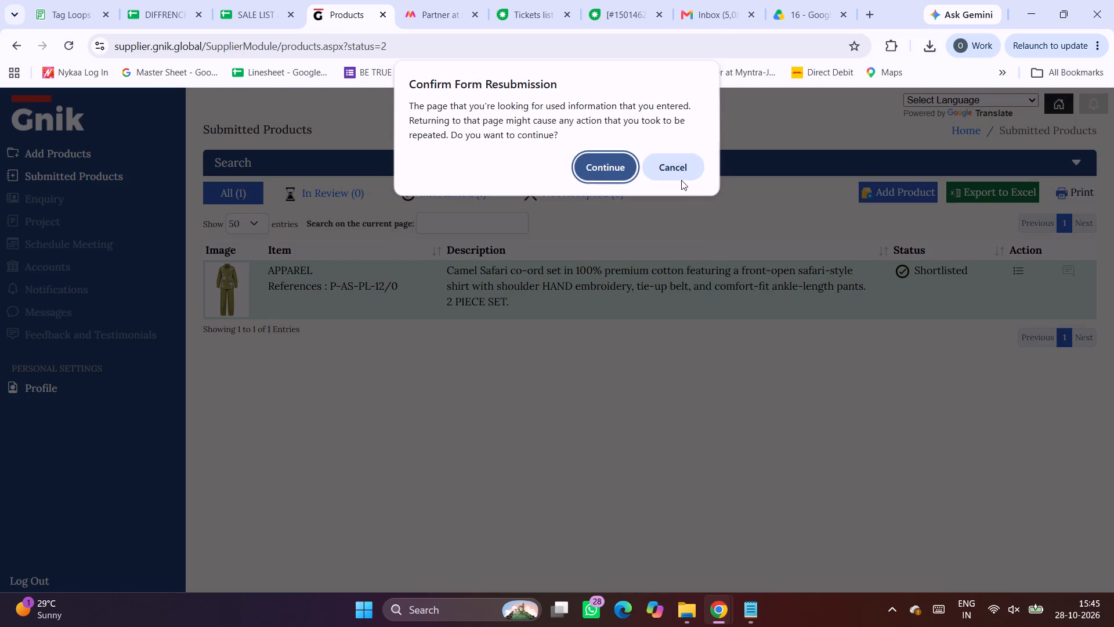
click(681, 178)
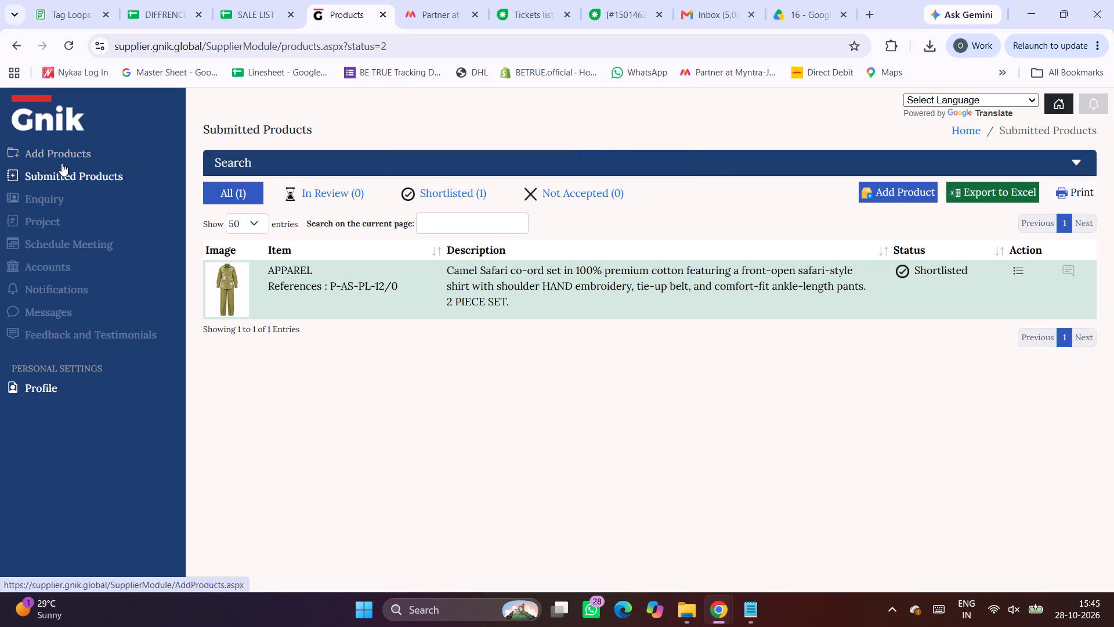
click(89, 176)
Open the Add Products page of the supplier portal.
click(67, 147)
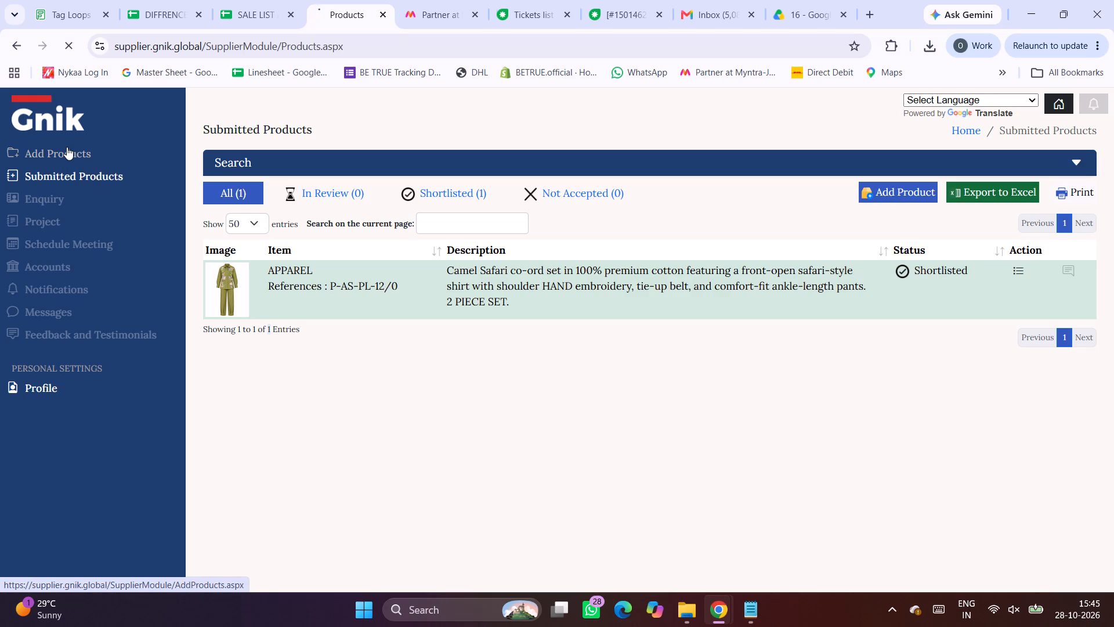
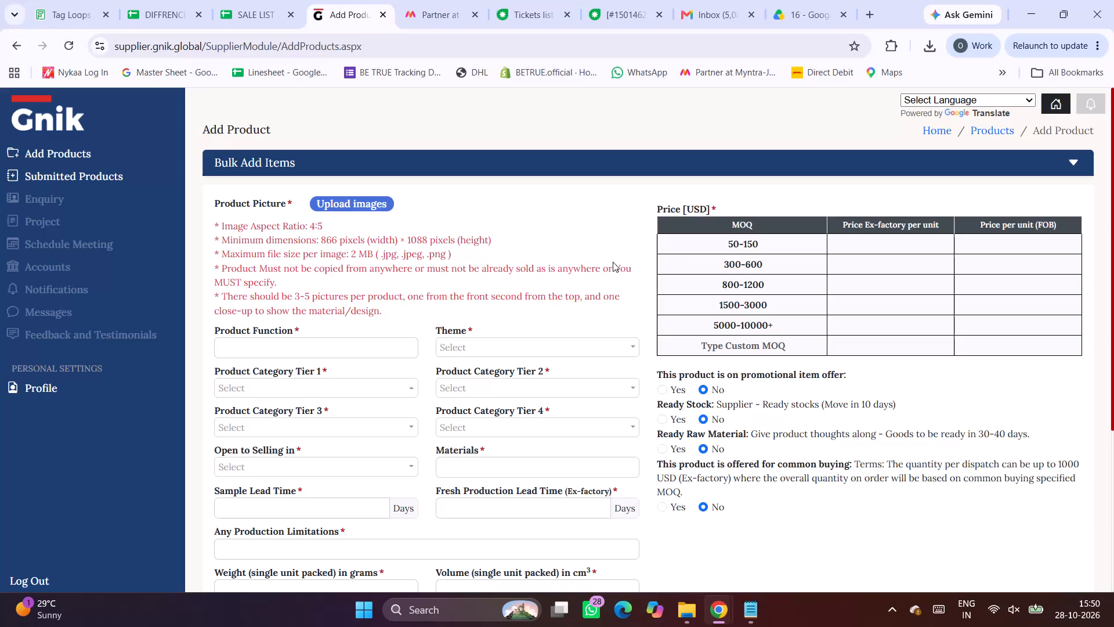
Reload the Add Products page.
click(71, 46)
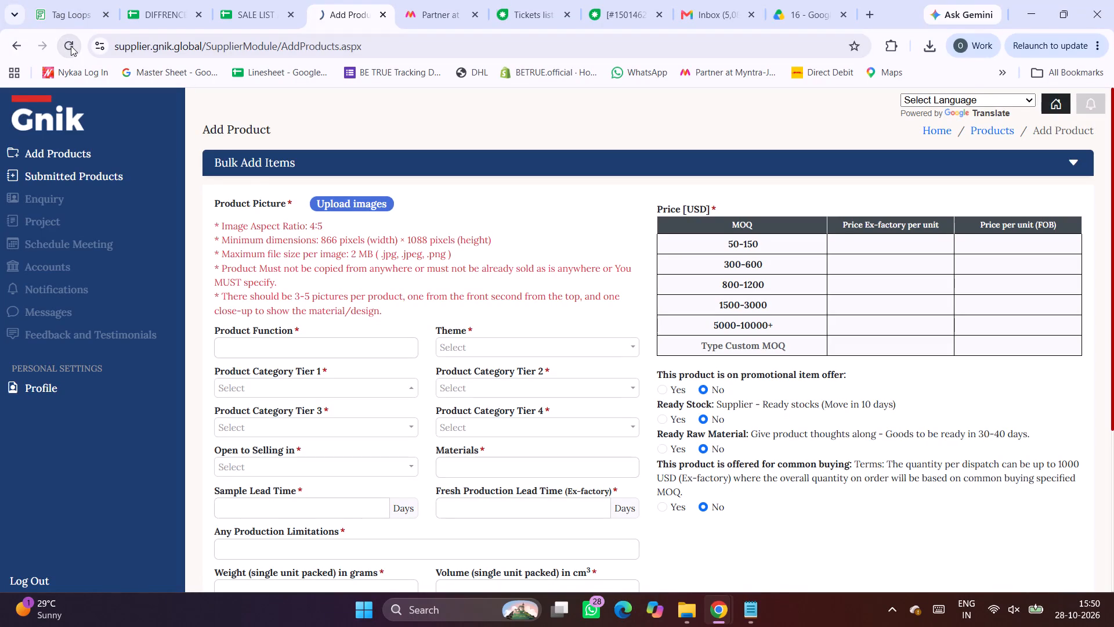
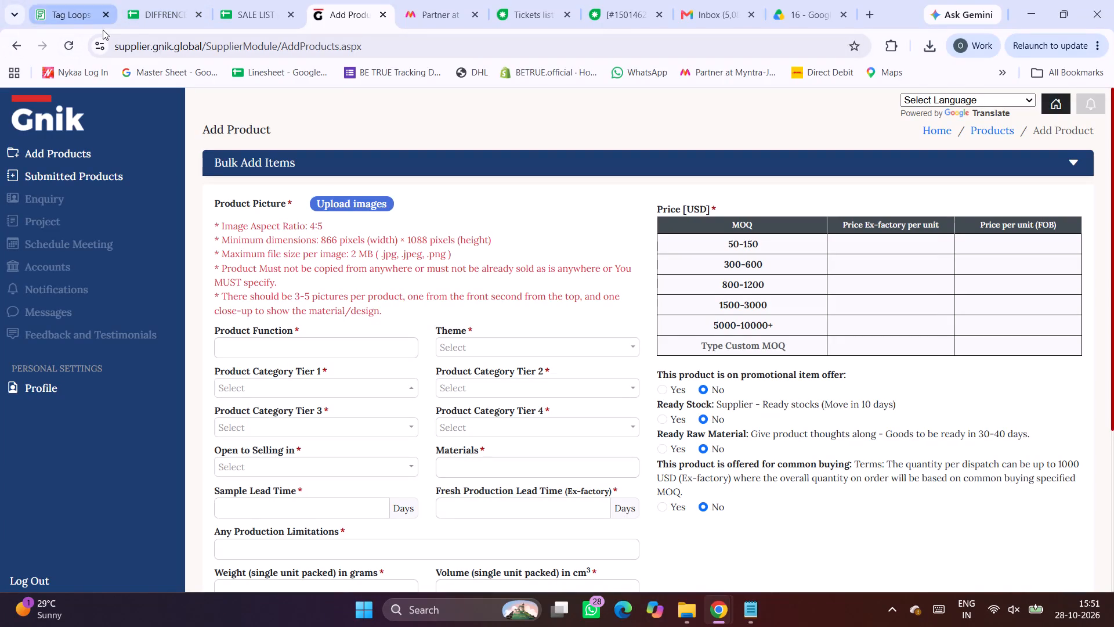
Reload the blank Add Products page two more times to refresh the product form.
click(66, 53)
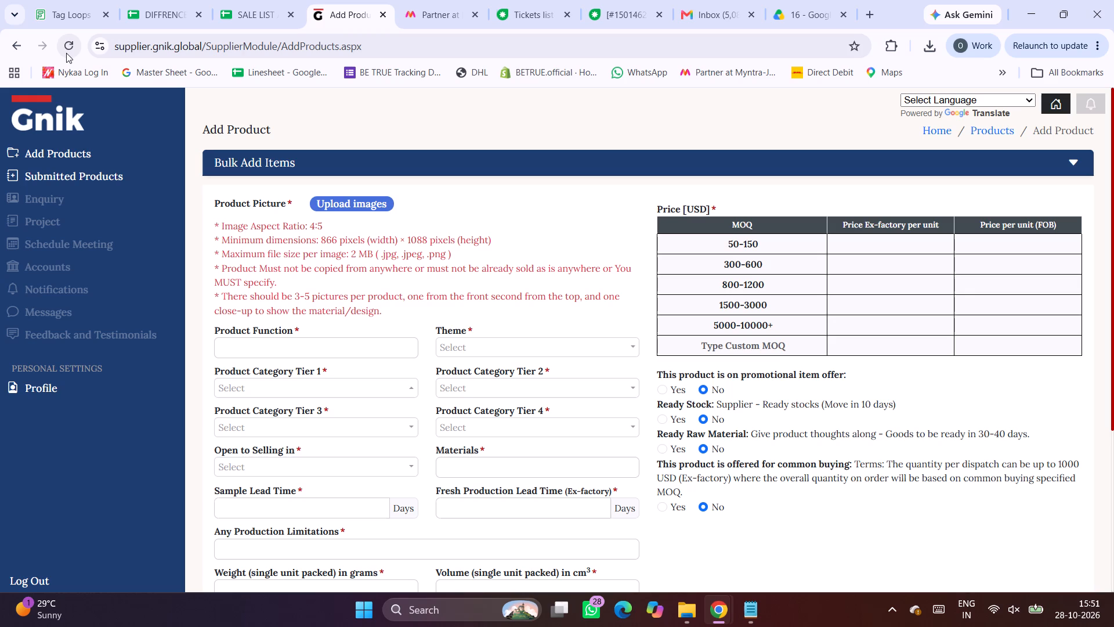
key(ctrl+r)
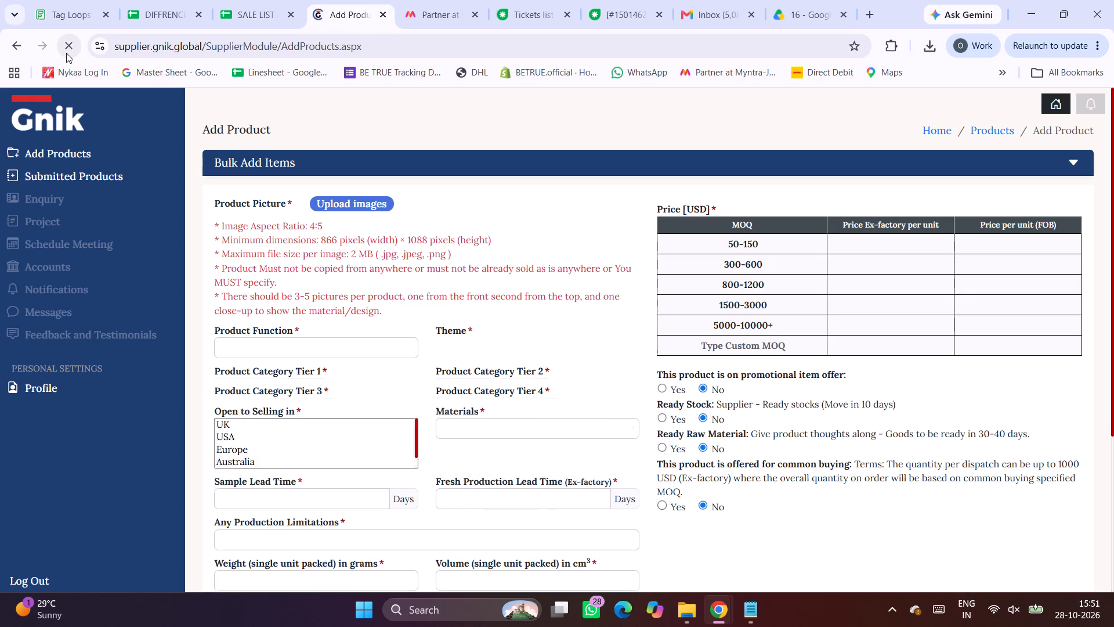
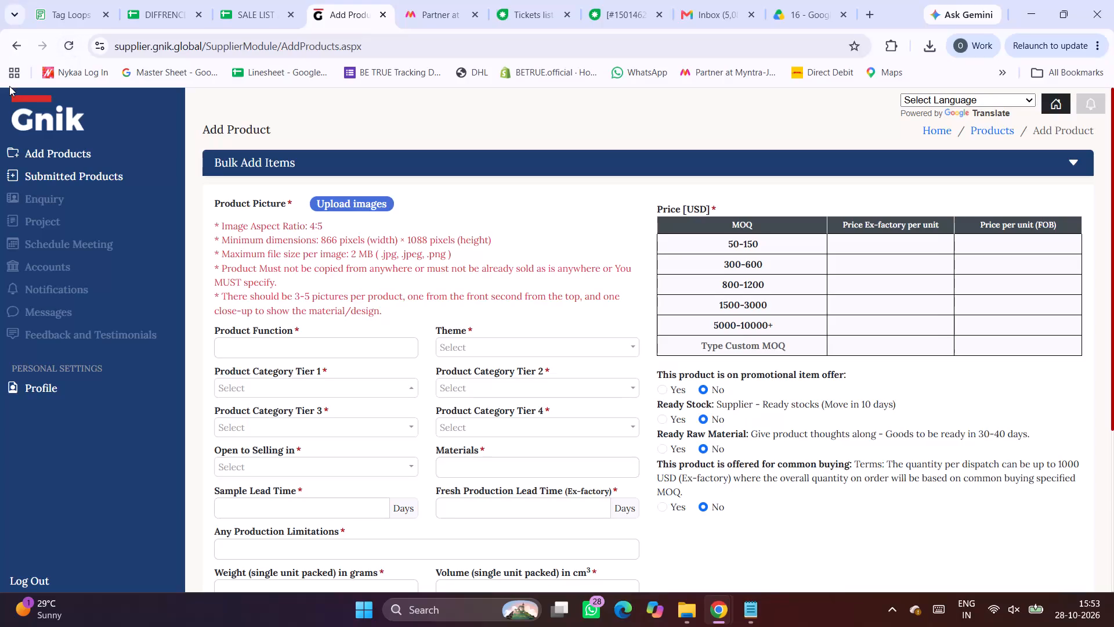
Reload the blank Add Products page twice more to keep the product form refreshed.
click(67, 48)
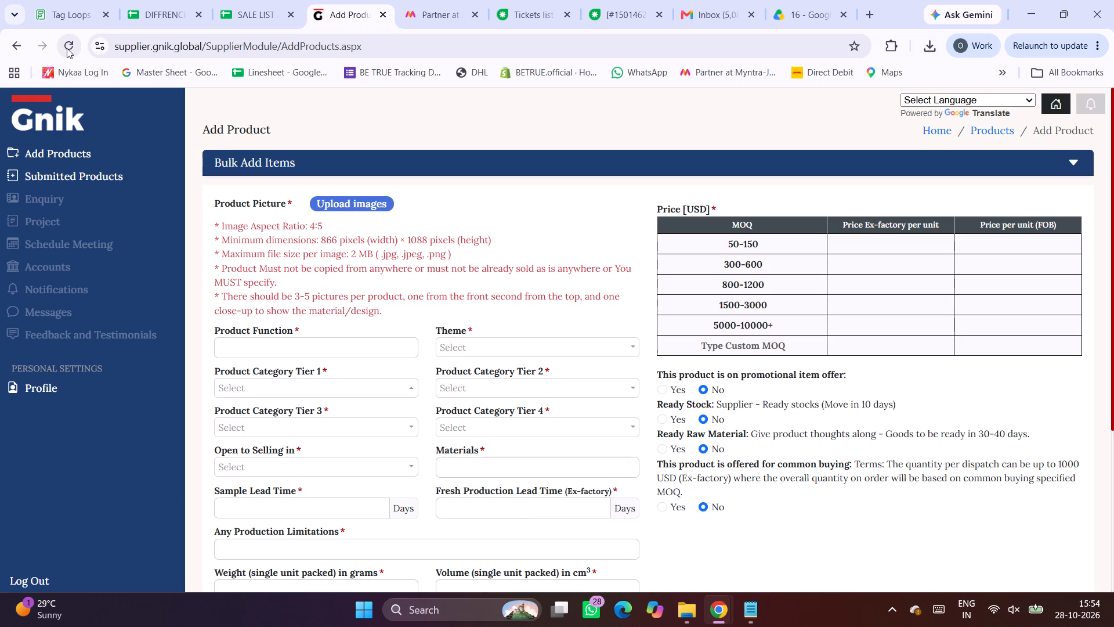
key(ctrl+r)
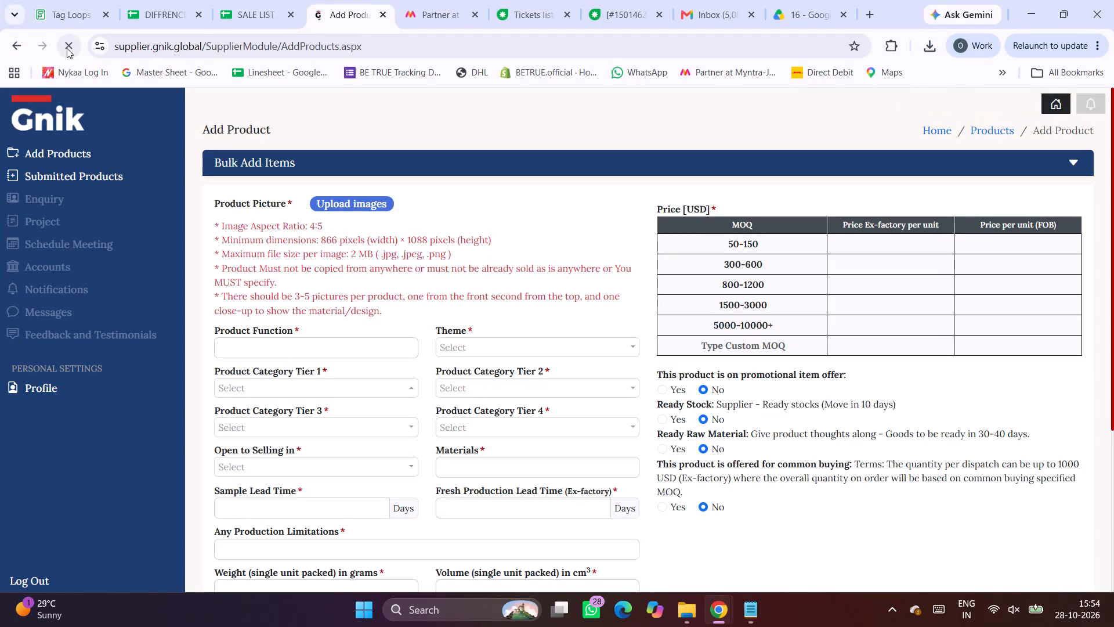
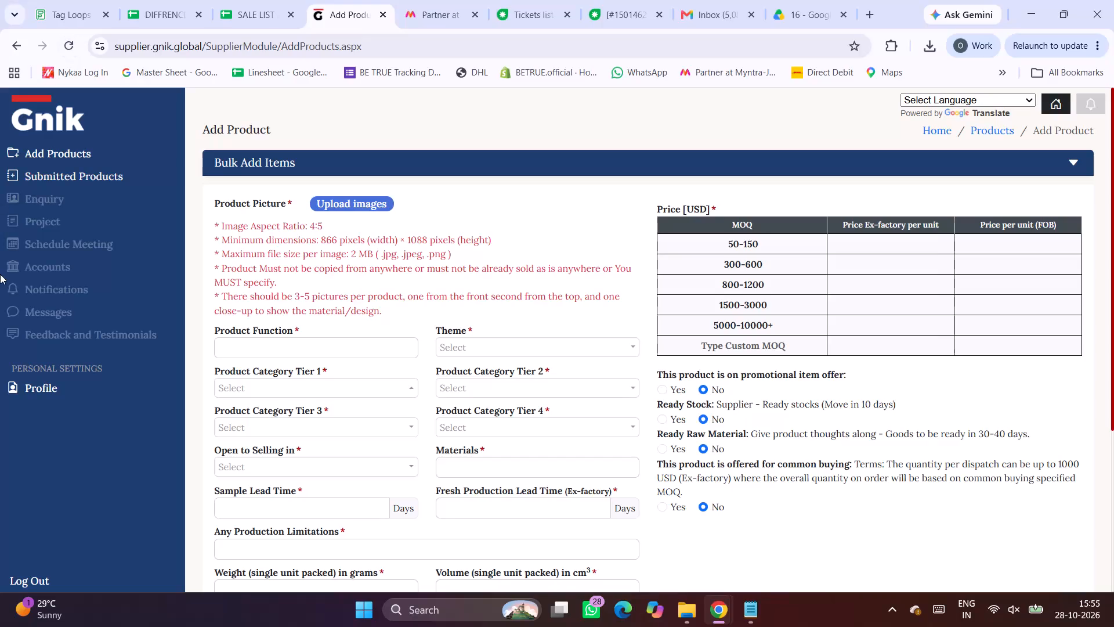
Reload the blank Add Products page once more.
key(ctrl+r)
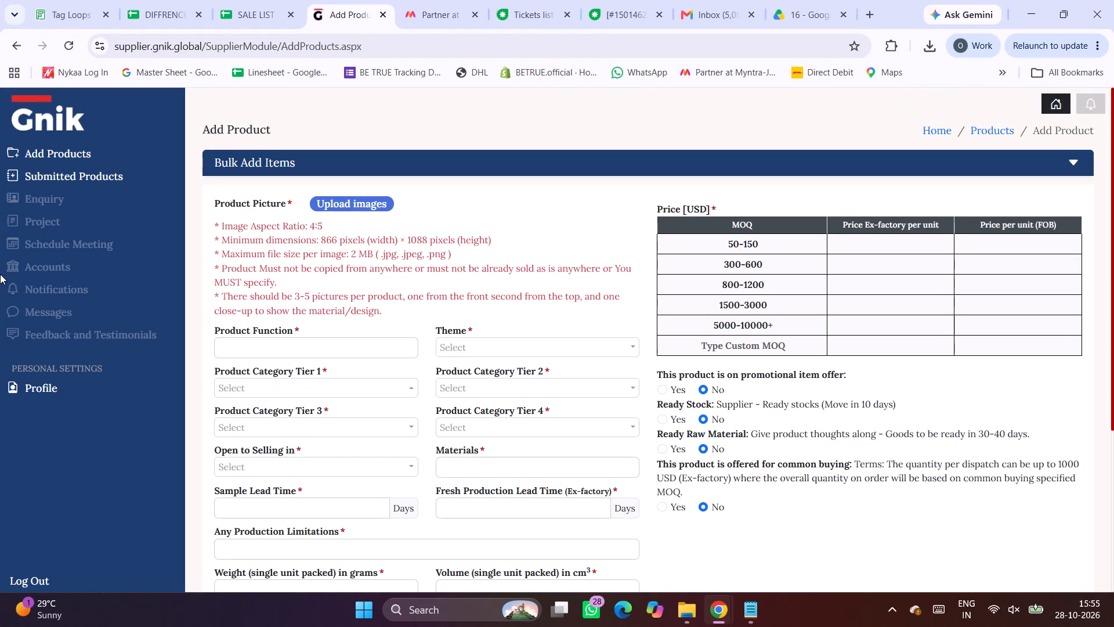
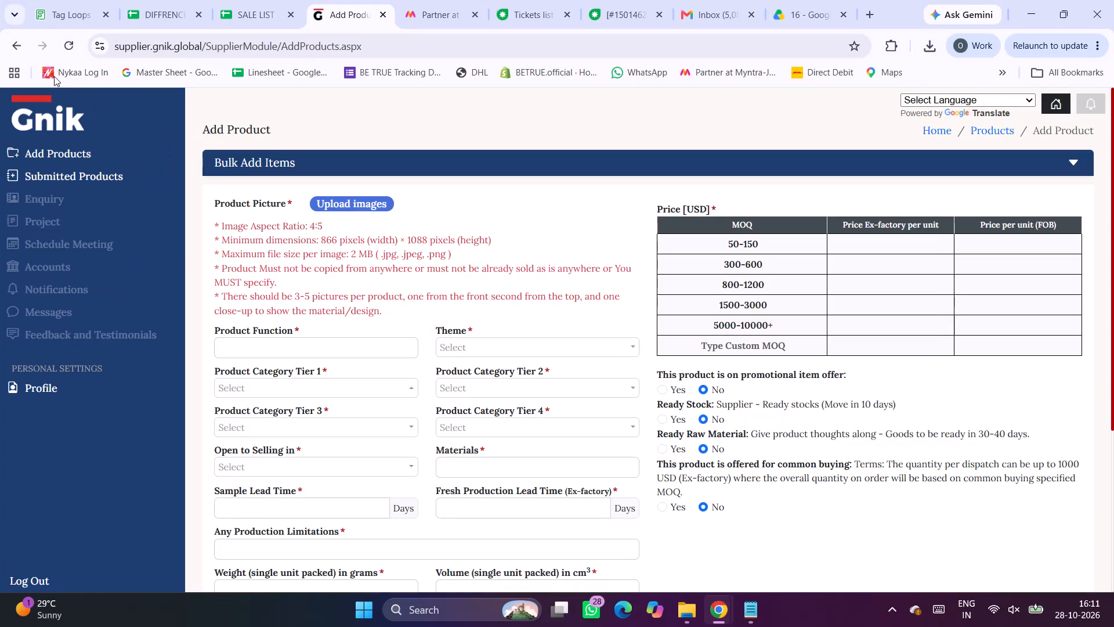
Reload the blank Add Products page again.
click(68, 46)
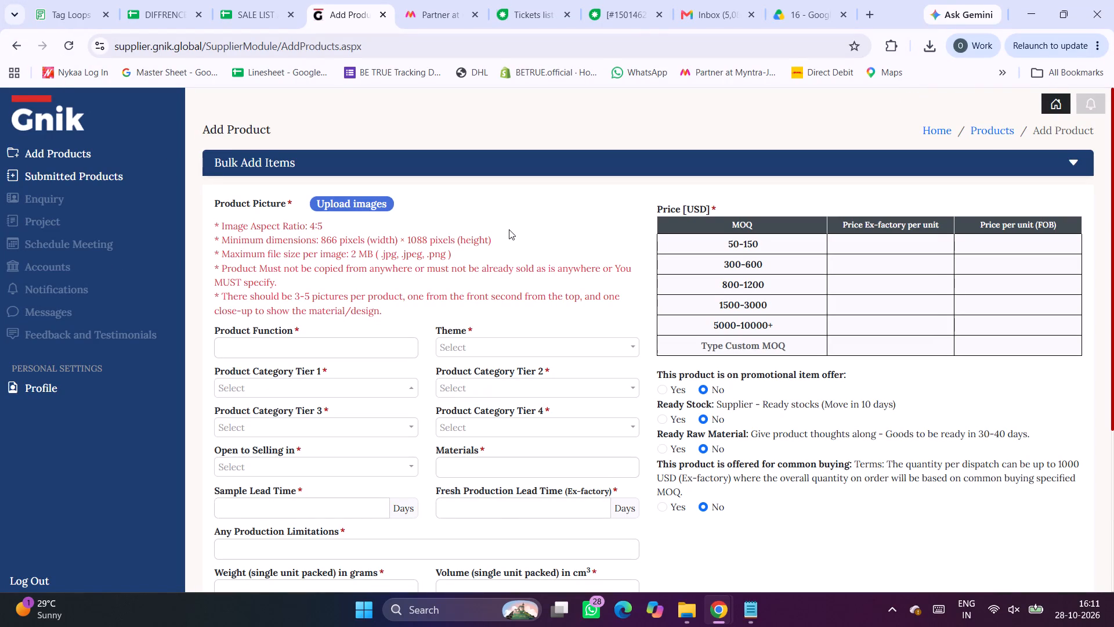
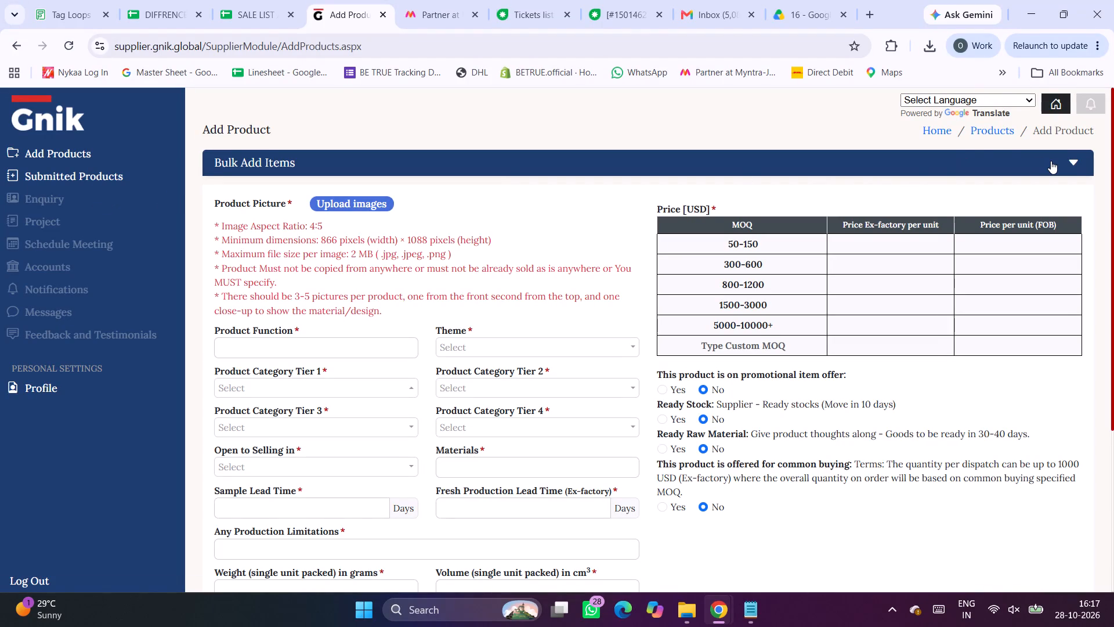
Expand the Bulk Add Items section on the Add Product page.
click(1074, 161)
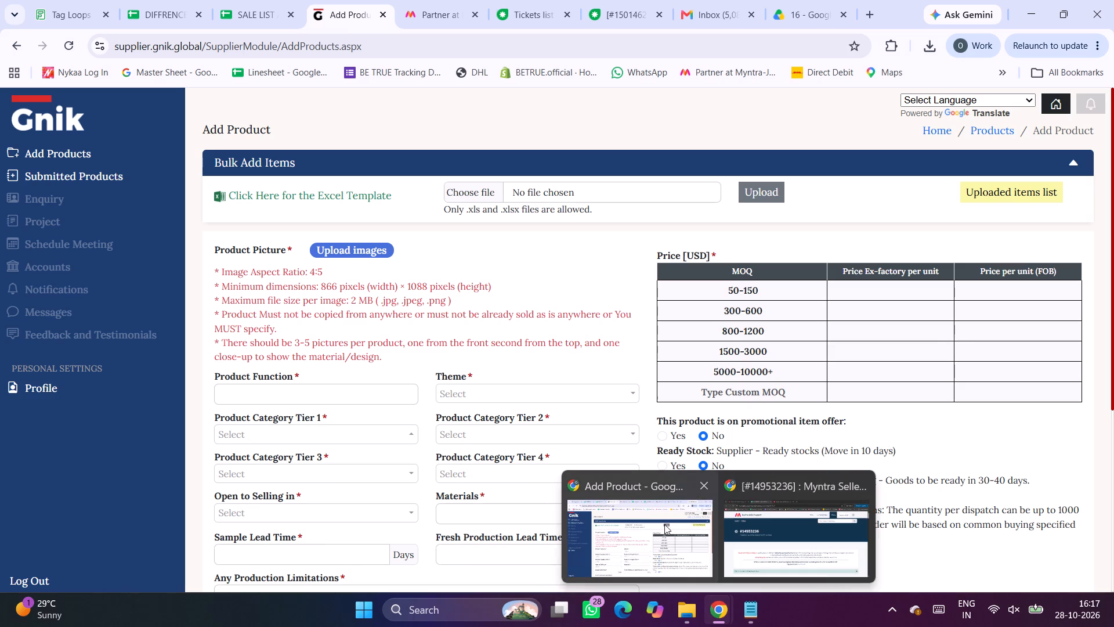
Close the Downloads window in File Explorer and bring up the Fivo Outputs _ AVLD _ G-NIK Ghost Mannequin folder.
click(666, 481)
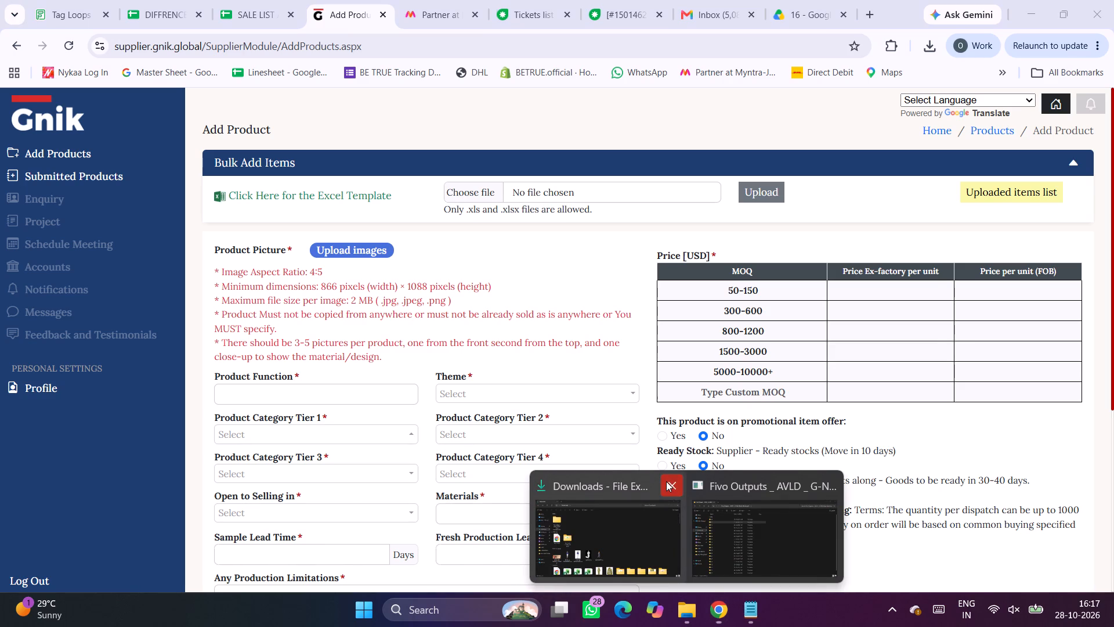
click(681, 565)
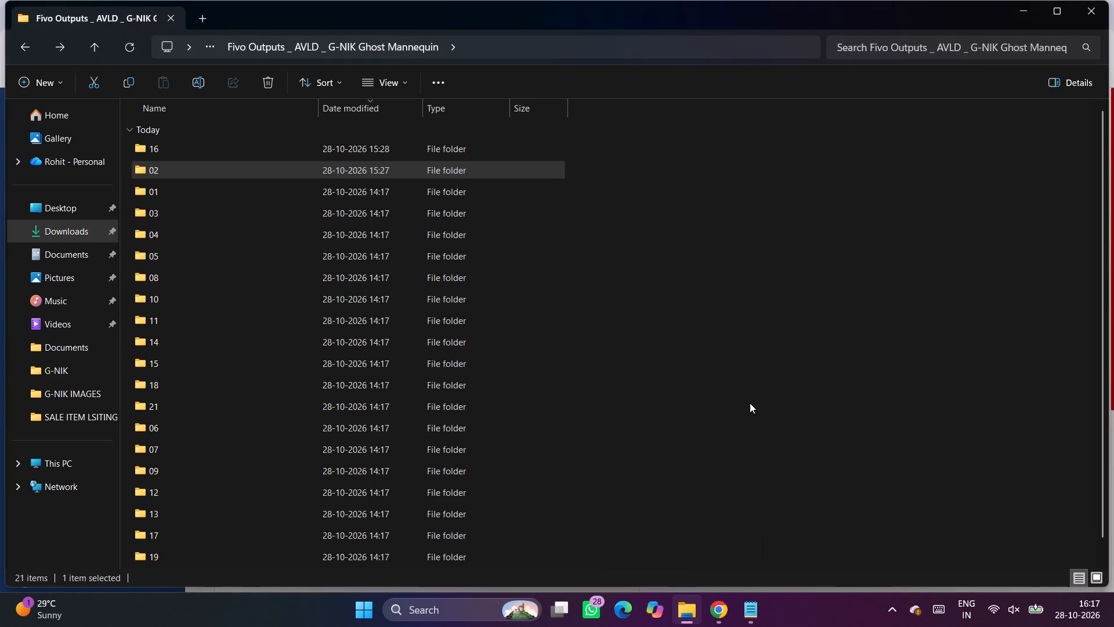
Switch back to the Add Product page in Chrome and look over the blank product form.
click(721, 614)
click(637, 517)
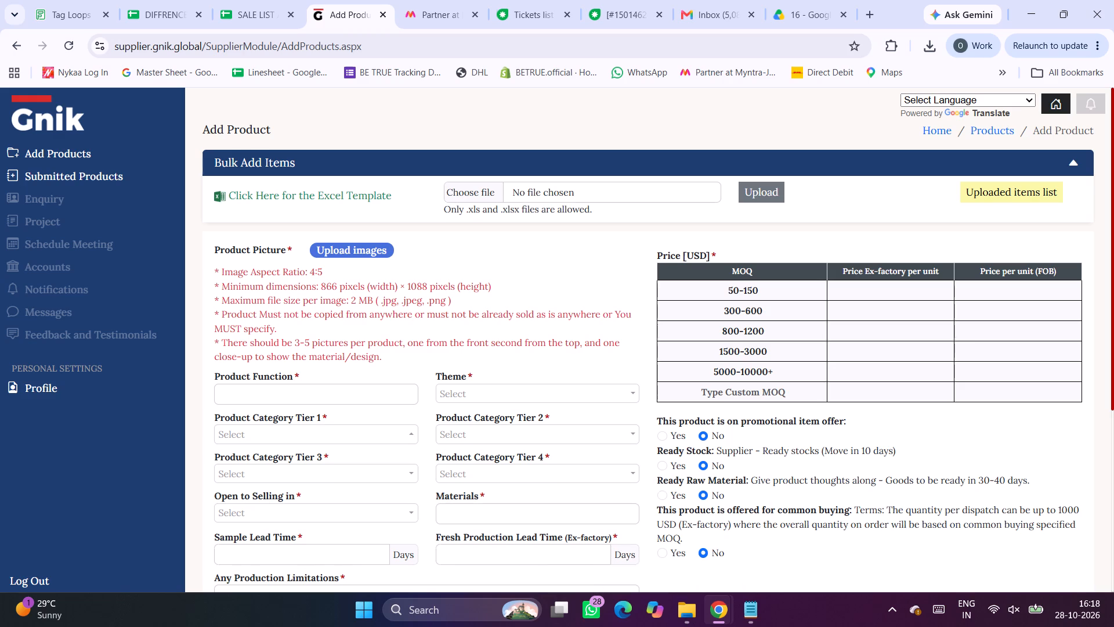
scroll(732, 418, down, 3)
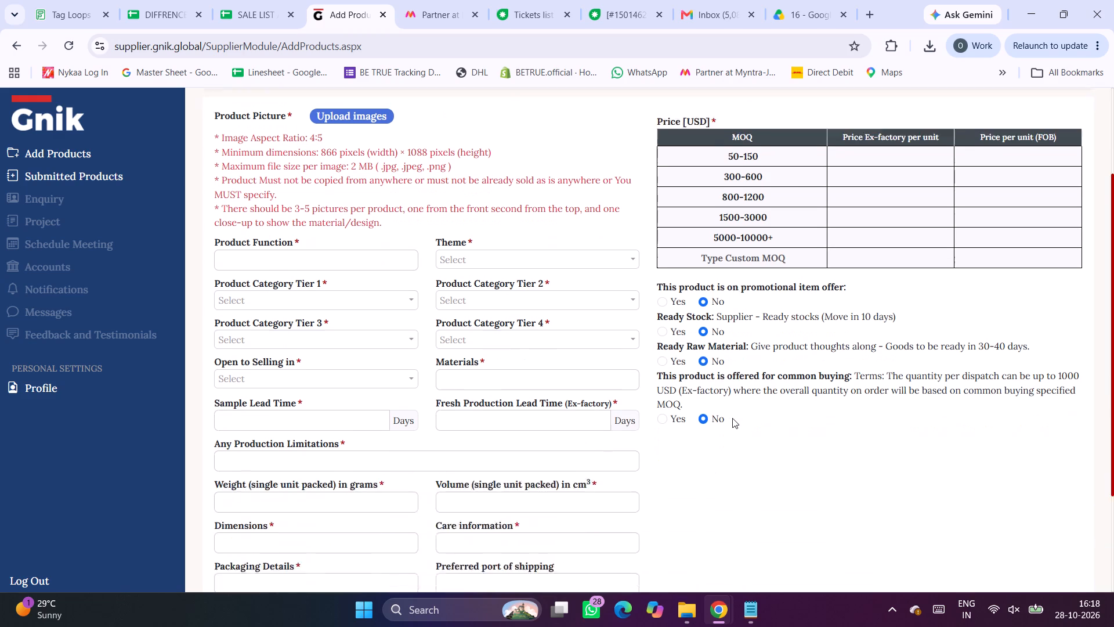
scroll(732, 418, up, 6)
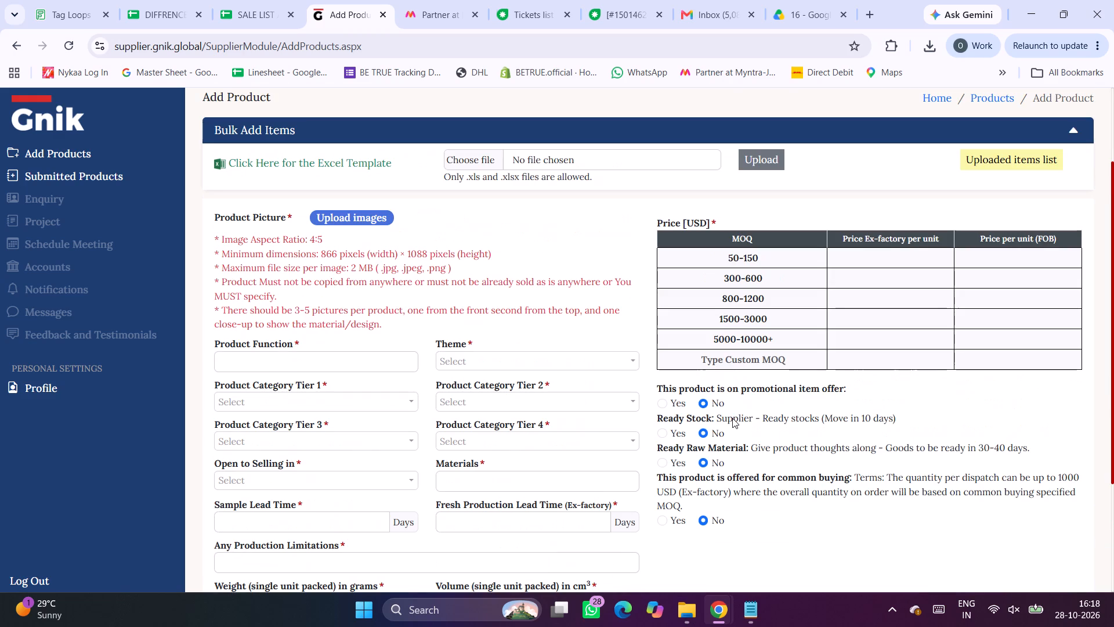
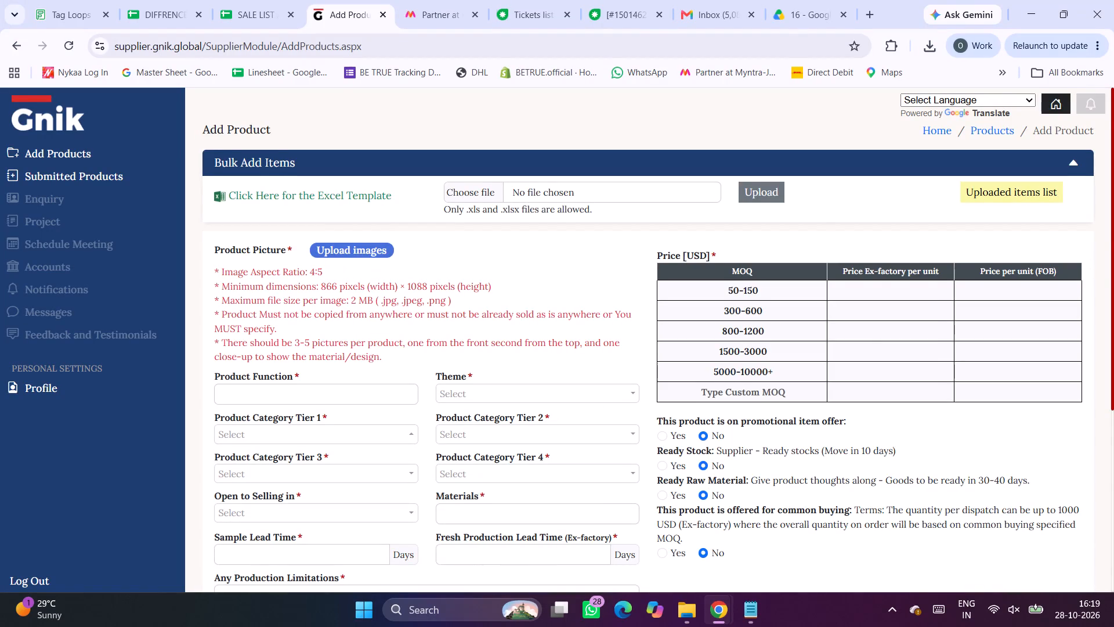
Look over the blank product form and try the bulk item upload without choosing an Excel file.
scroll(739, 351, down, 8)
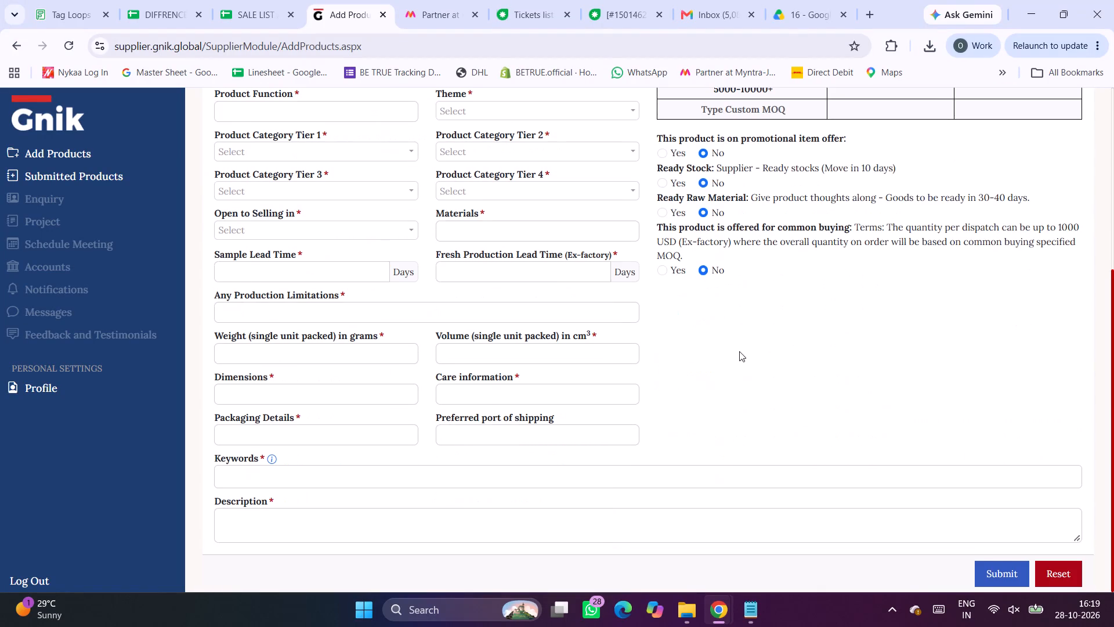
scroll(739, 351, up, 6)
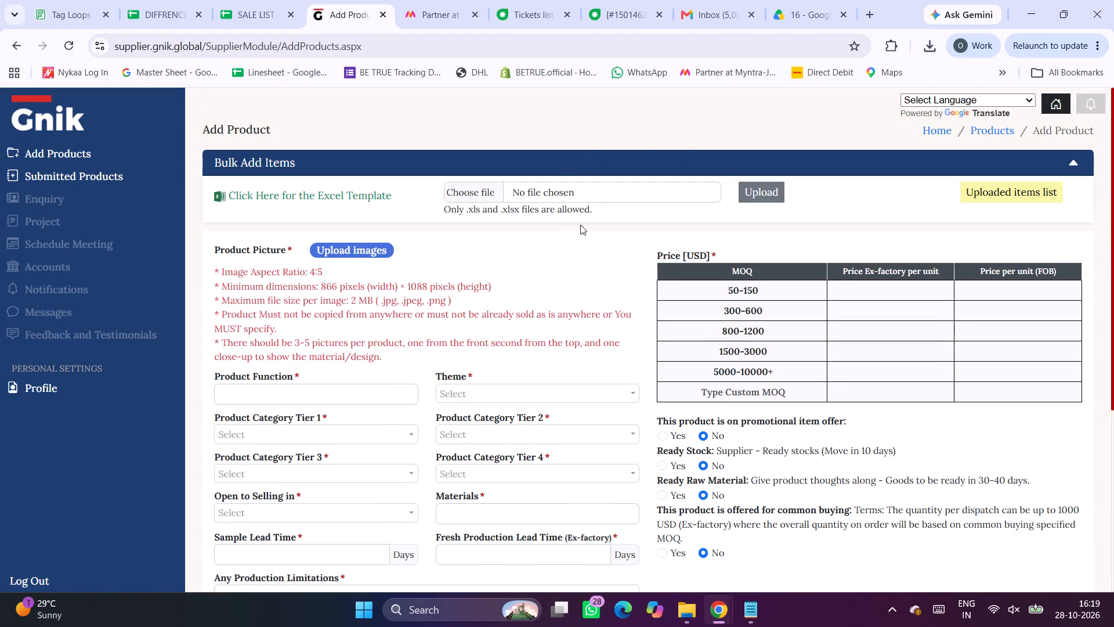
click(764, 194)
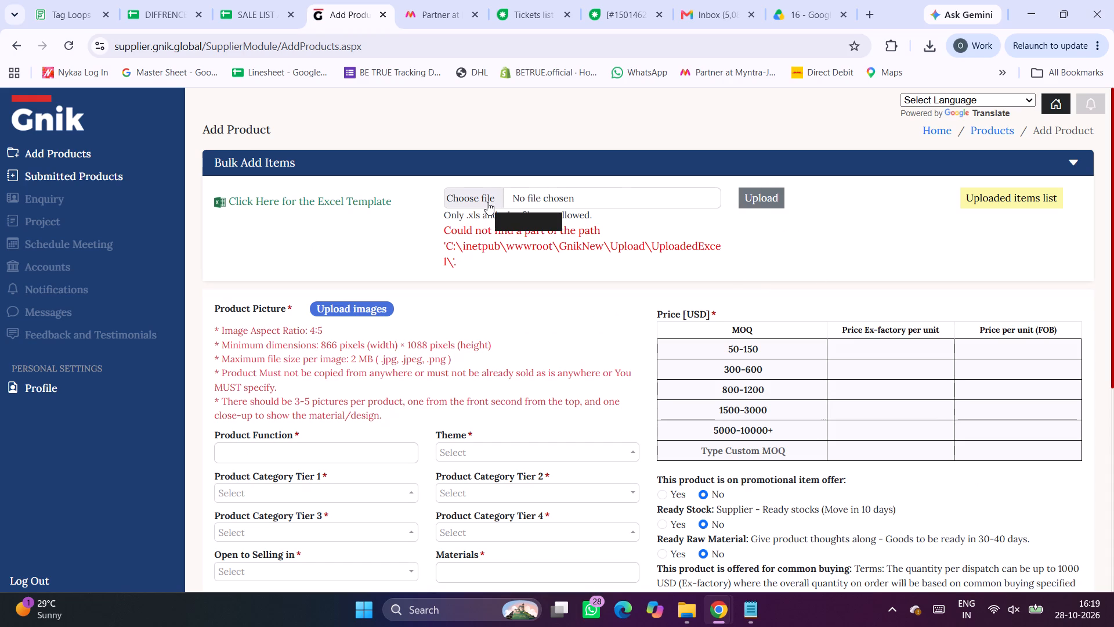
Switch to File Explorer, go back one level from the Ghost Mannequin folder, and open Downloads in a new tab.
click(681, 622)
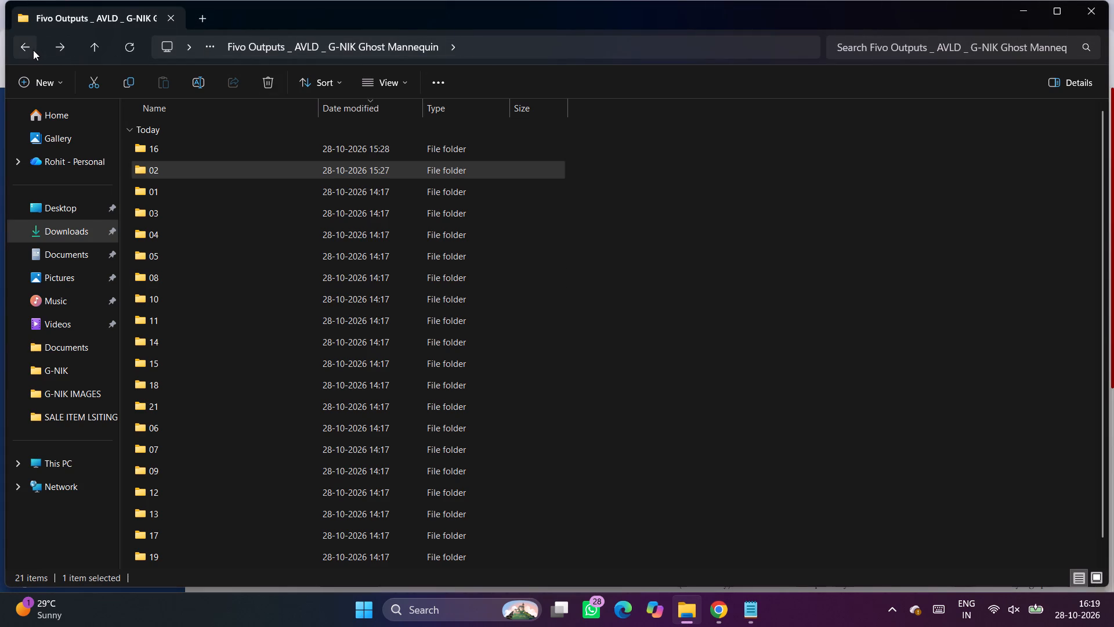
click(33, 50)
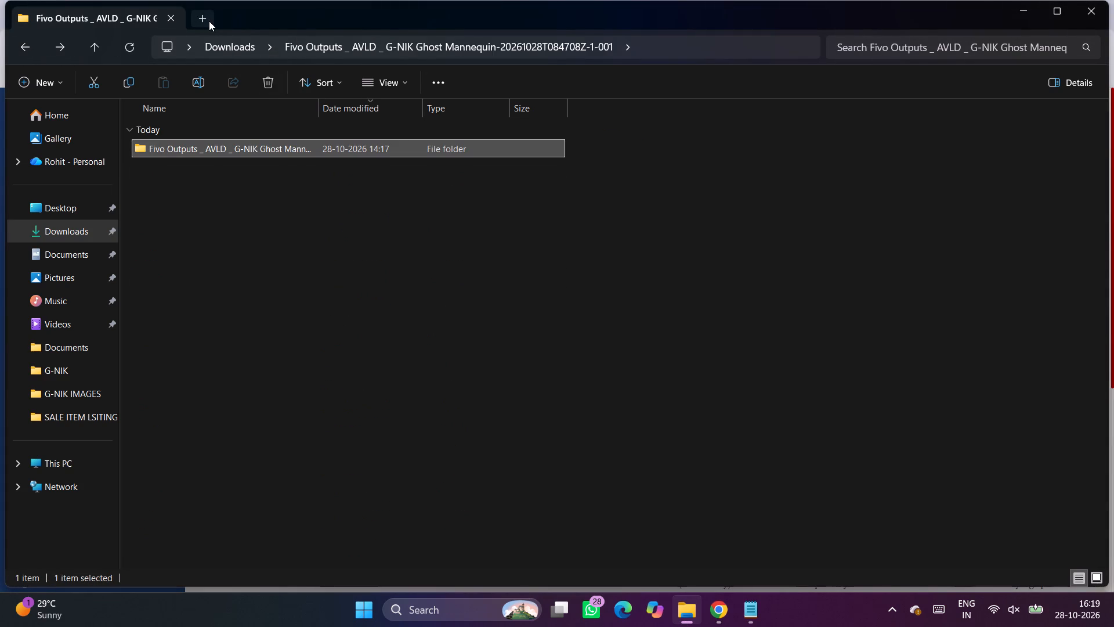
click(209, 21)
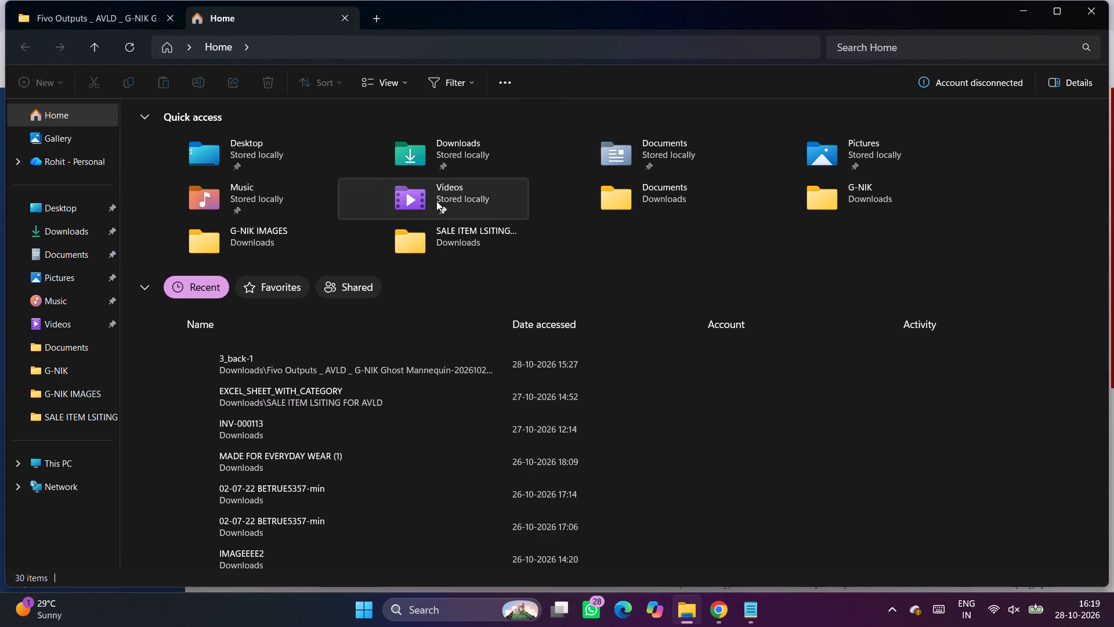
click(51, 233)
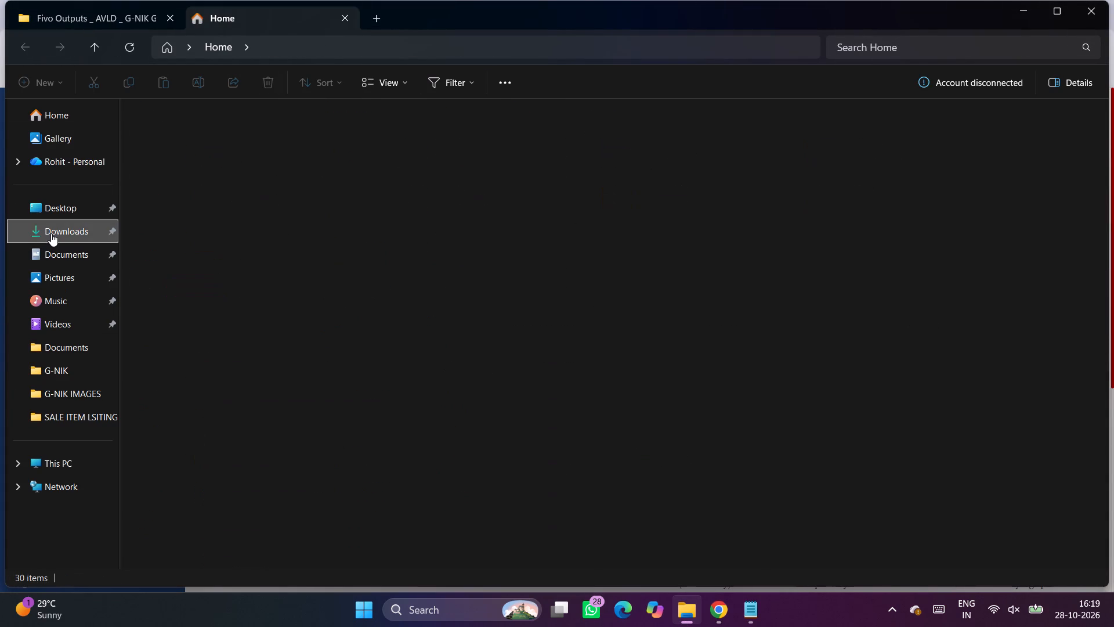
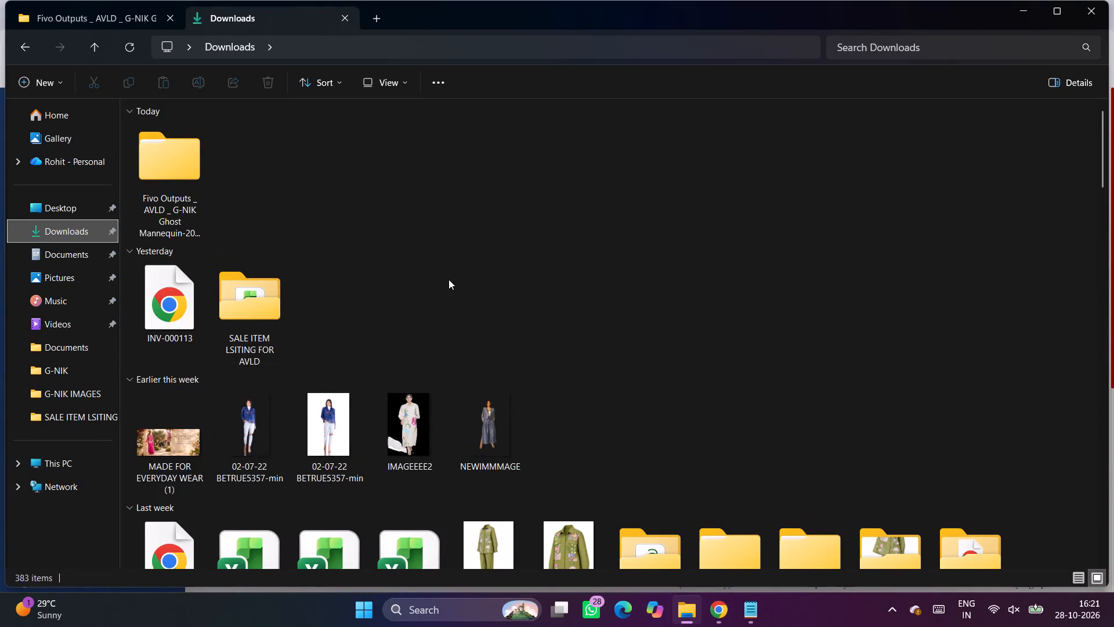
Open the AddProductExcelTemplateV1 workbook from last week's files in Downloads.
scroll(449, 279, down, 3)
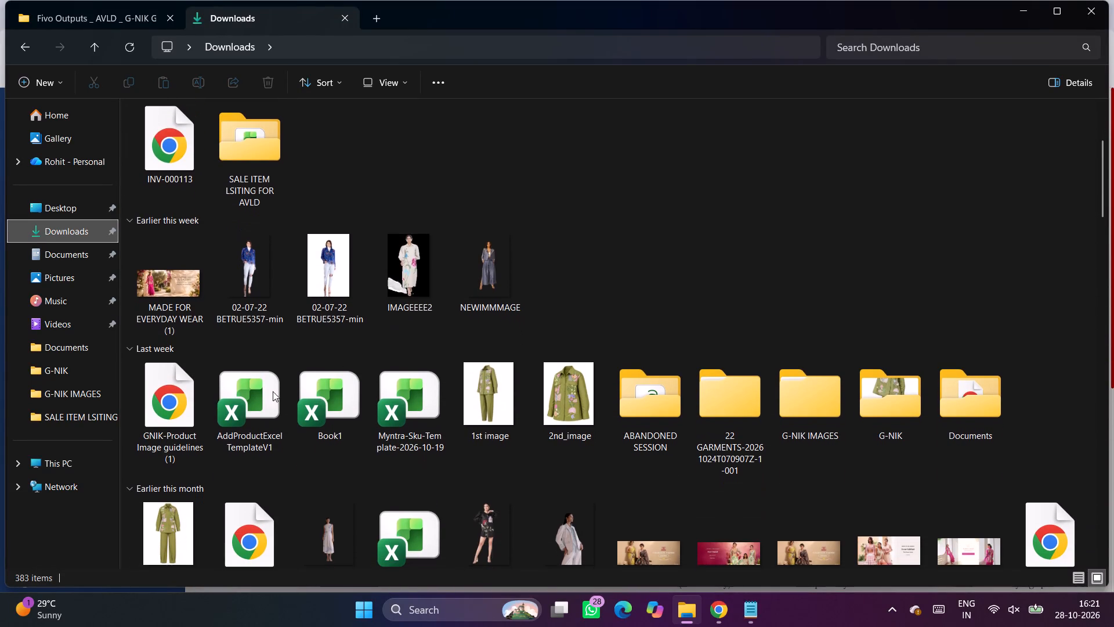
double_click(245, 418)
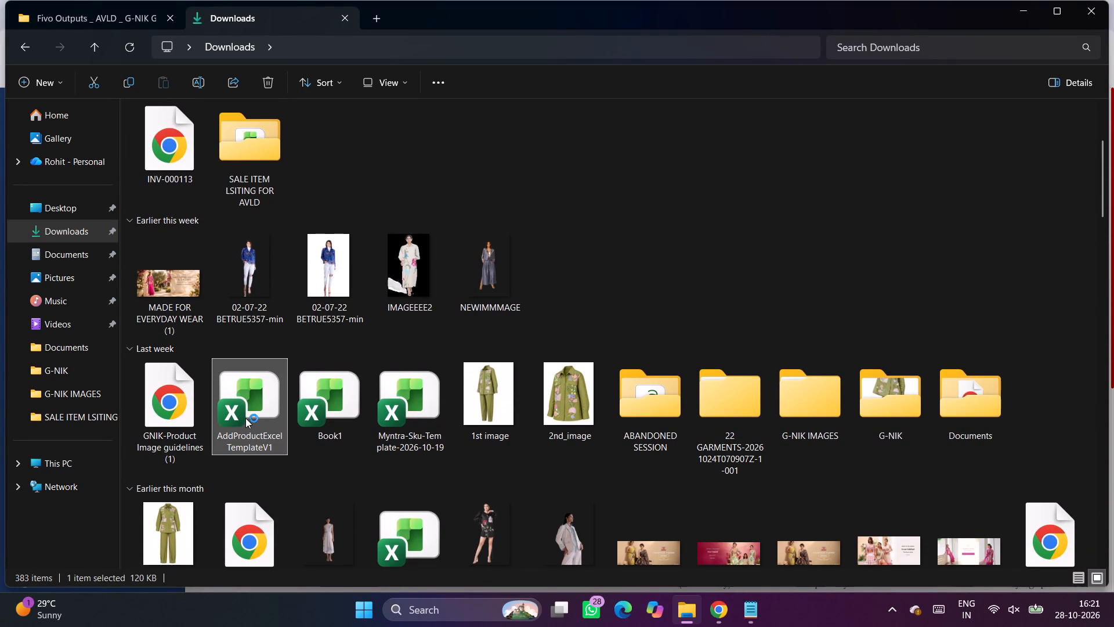
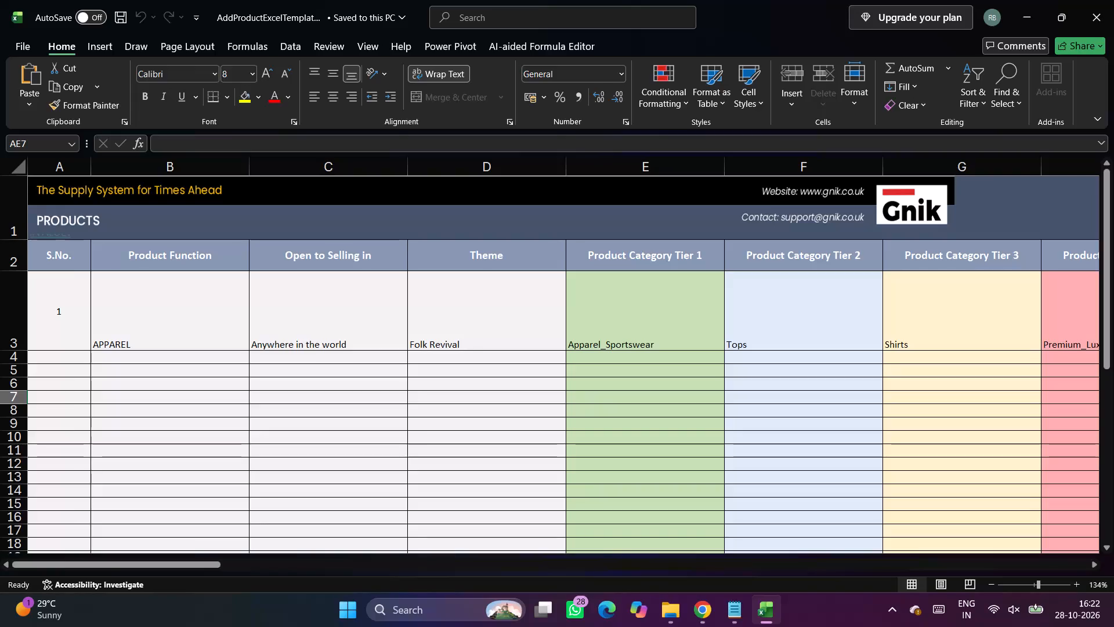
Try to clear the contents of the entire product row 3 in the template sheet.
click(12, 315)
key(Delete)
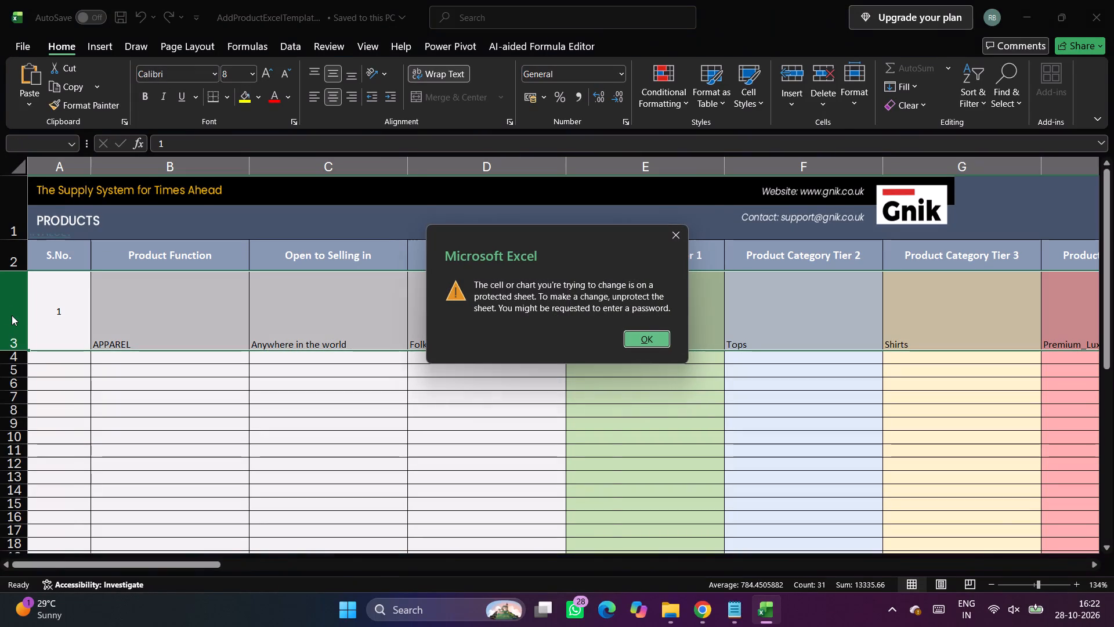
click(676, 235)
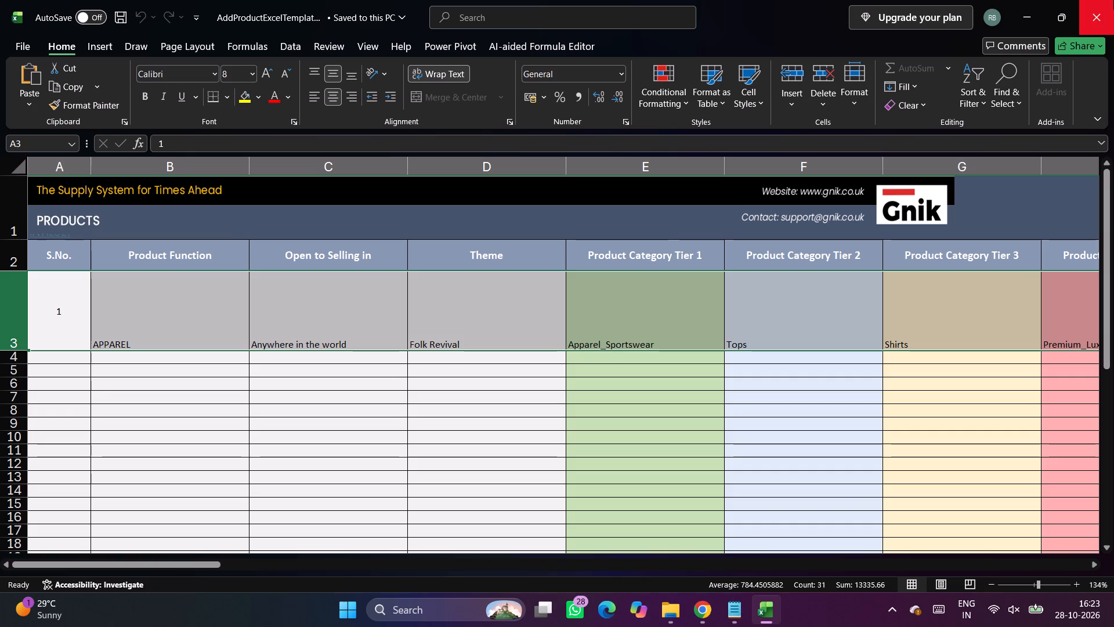
Close the AddProductExcelTemplateV1 workbook.
click(1113, 0)
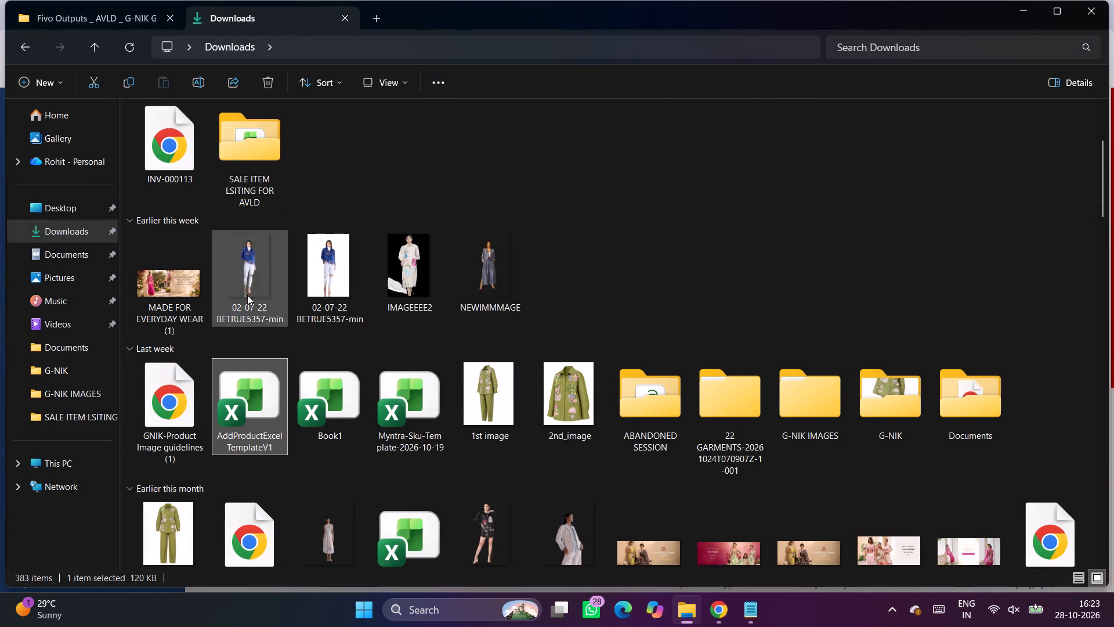
Look through the files from last week and earlier this month in the Downloads folder.
scroll(736, 411, down, 1)
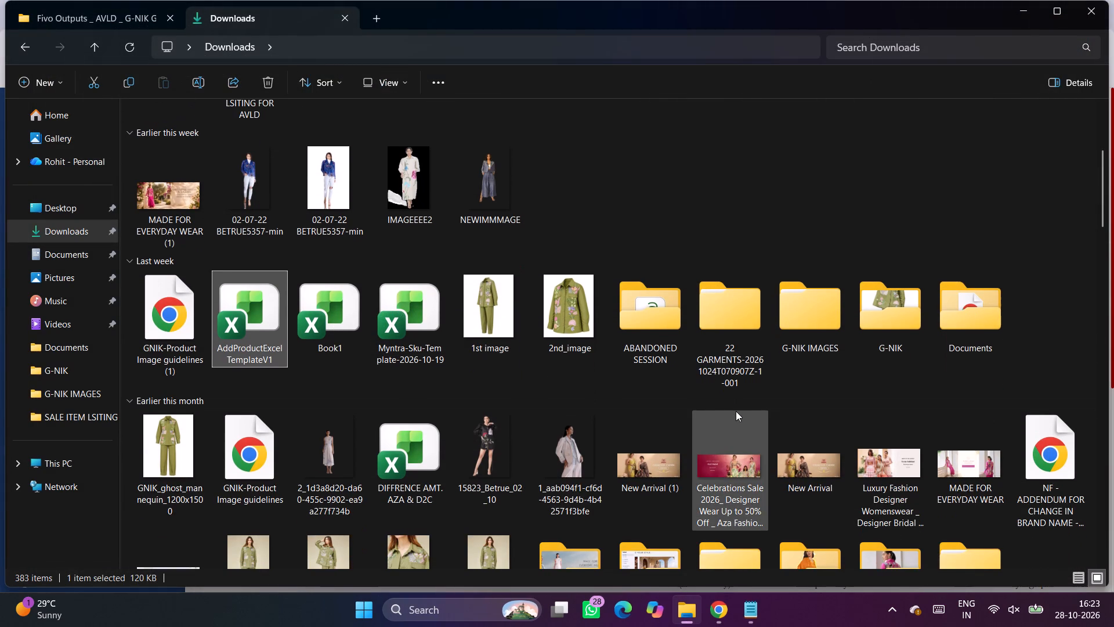
scroll(736, 411, down, 1)
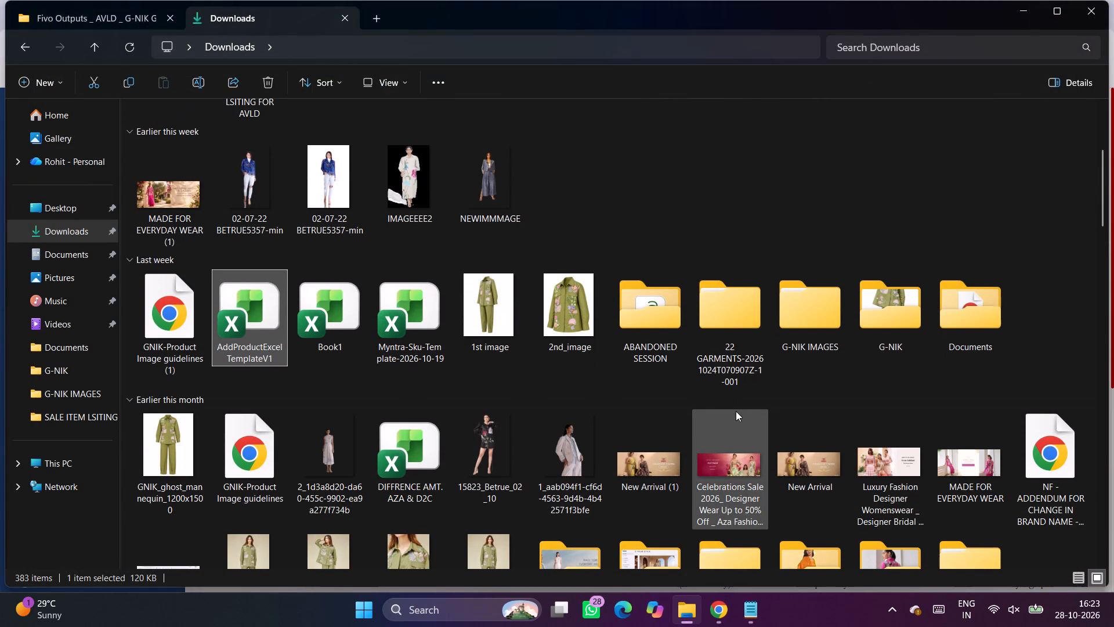
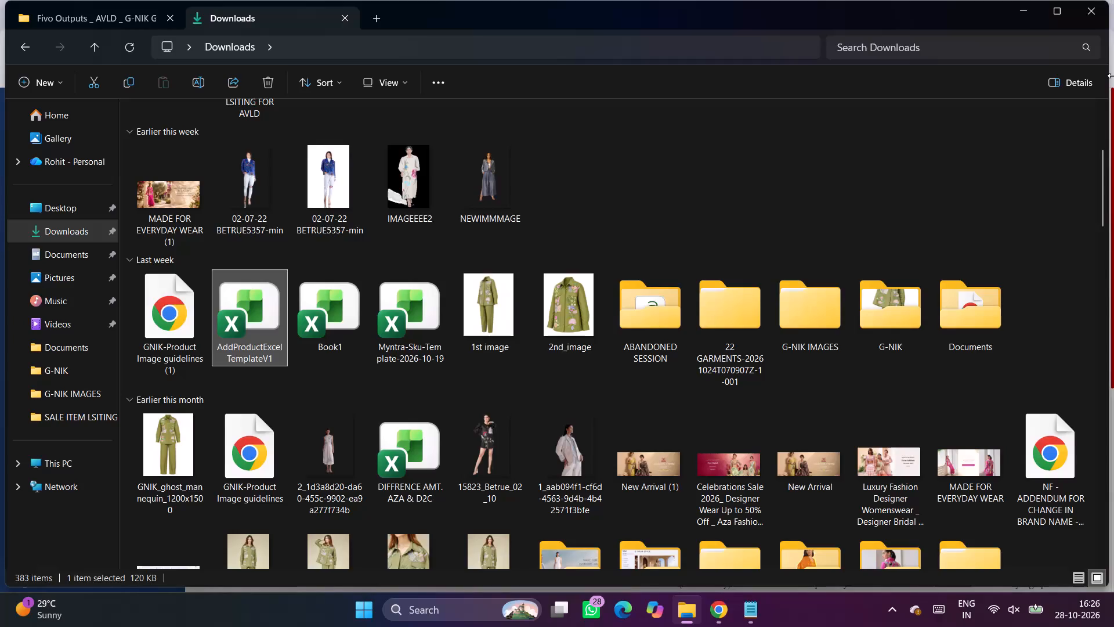
Return to the Gnik portal and review the submitted Camel Safari co-ord set's product details, then close them.
click(1035, 6)
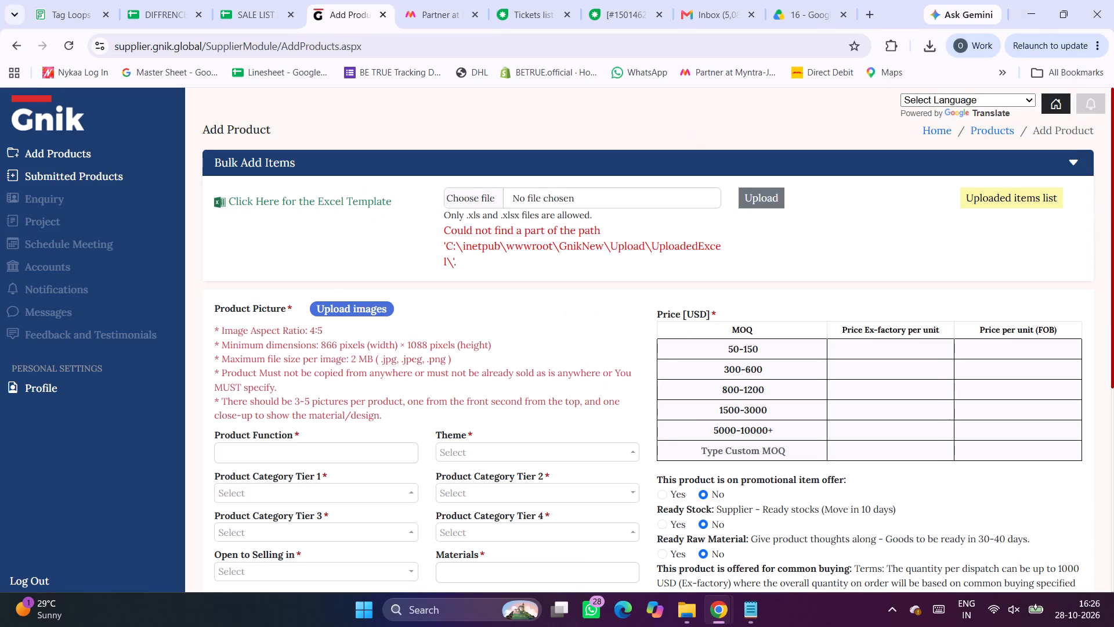
double_click(57, 175)
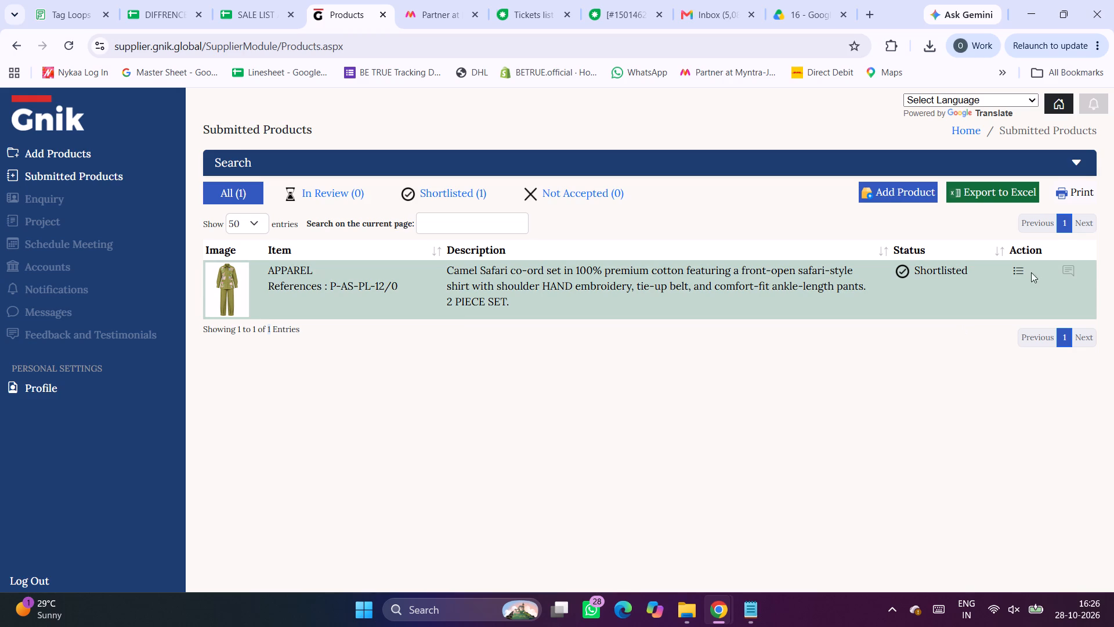
click(1016, 271)
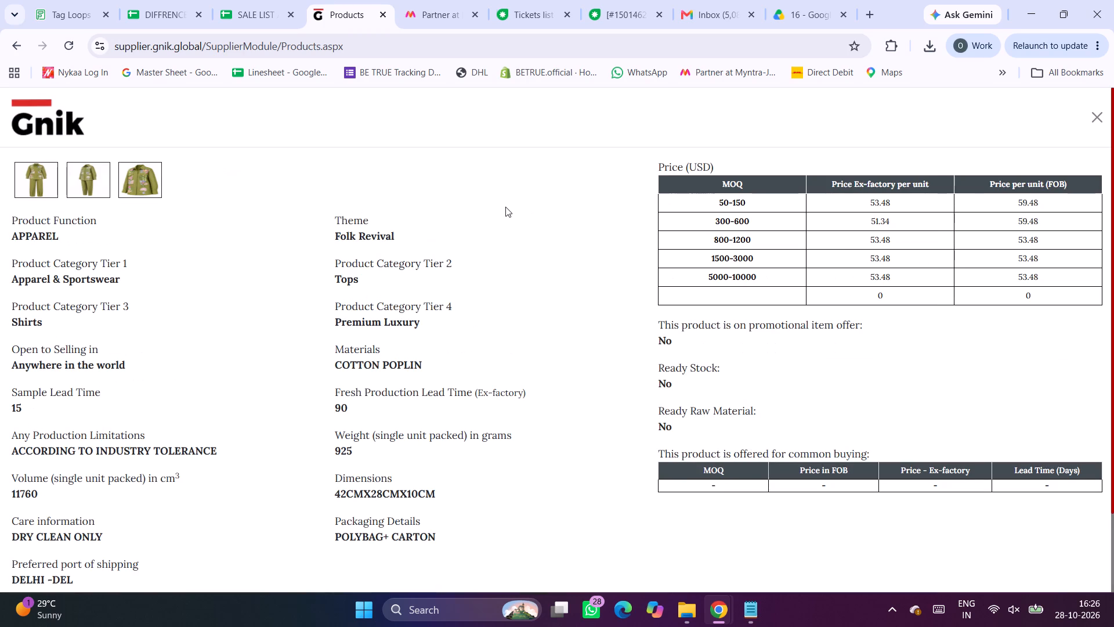
scroll(320, 332, down, 7)
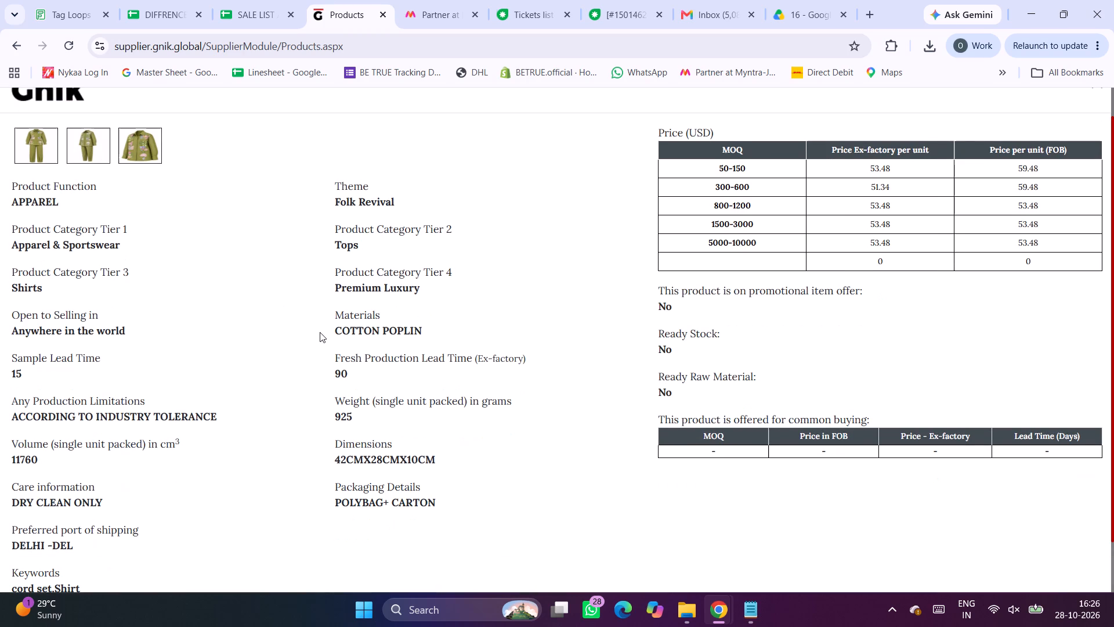
scroll(320, 332, up, 6)
click(1097, 117)
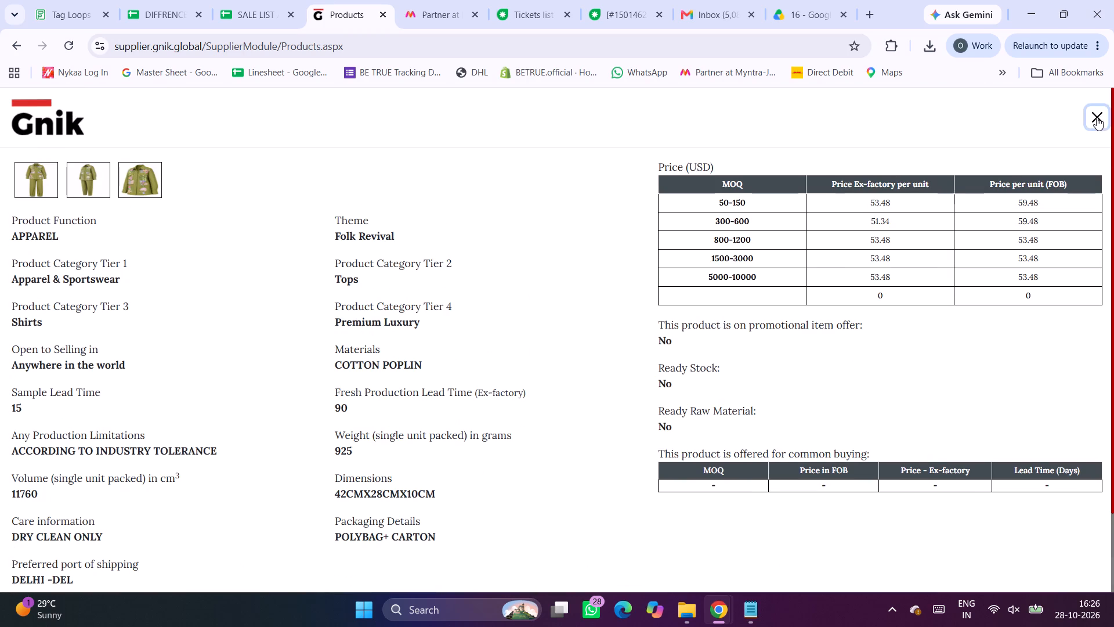
Open the Add Product page and expand the Bulk Add Items section.
click(85, 148)
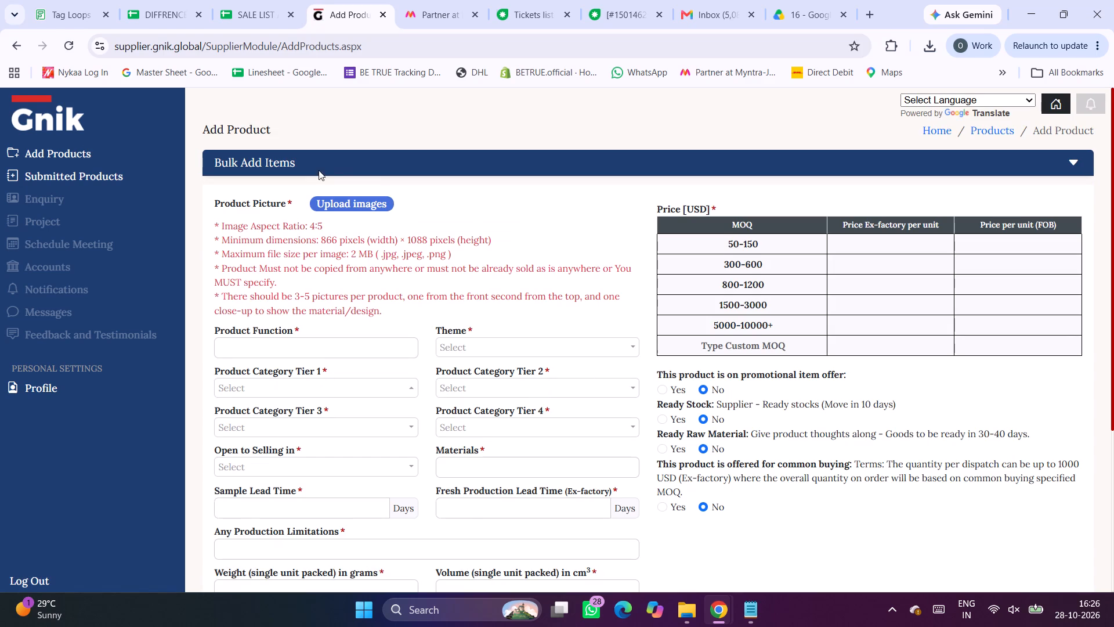
click(325, 165)
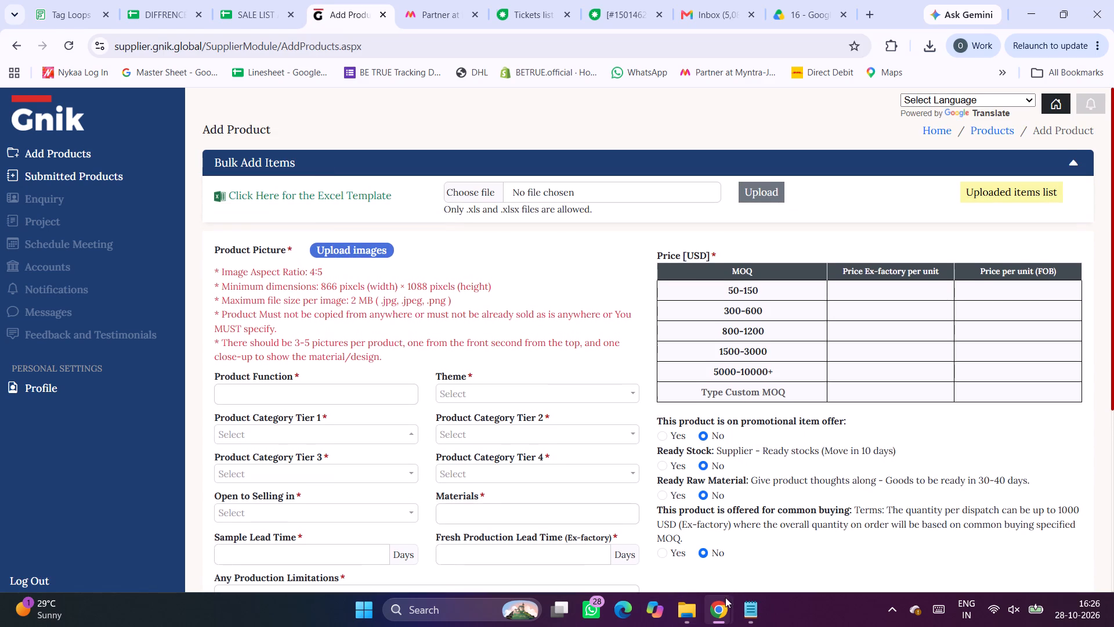
In File Explorer, copy the path of the AddProductExcelTemplateV1 (3)_000 workbook in the G-NIK folder under Downloads.
click(686, 617)
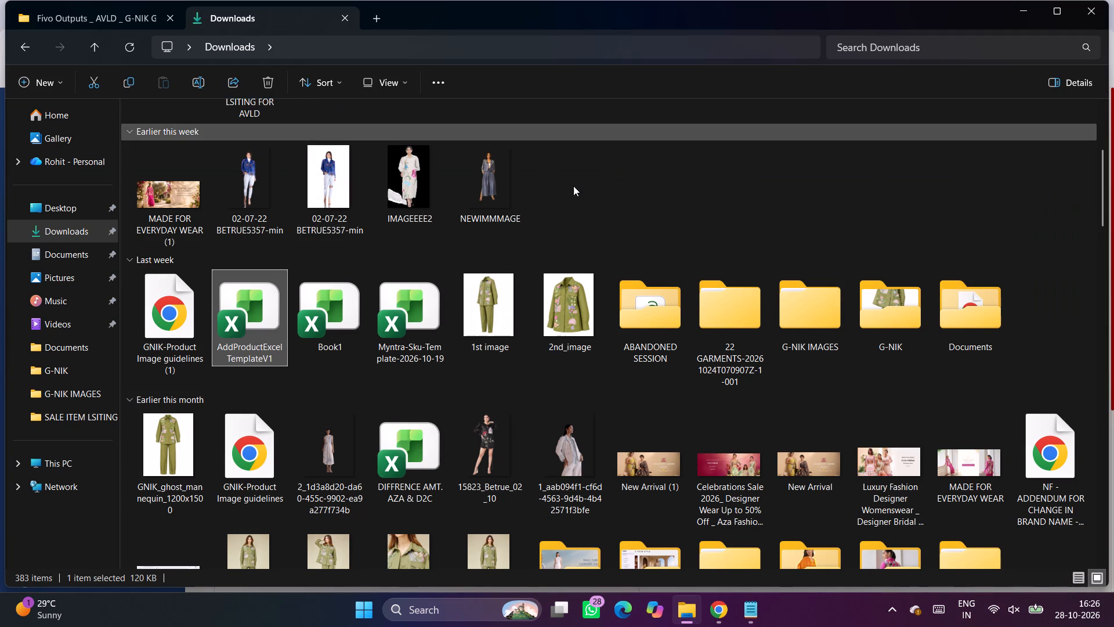
scroll(573, 186, up, 3)
scroll(573, 186, down, 2)
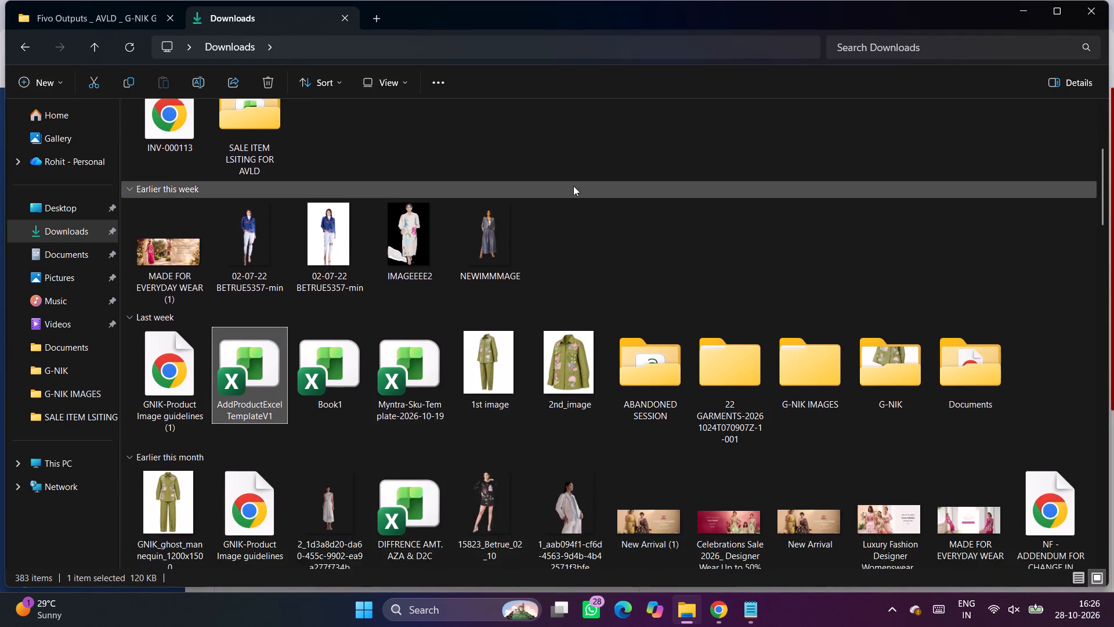
scroll(573, 186, down, 1)
double_click(886, 286)
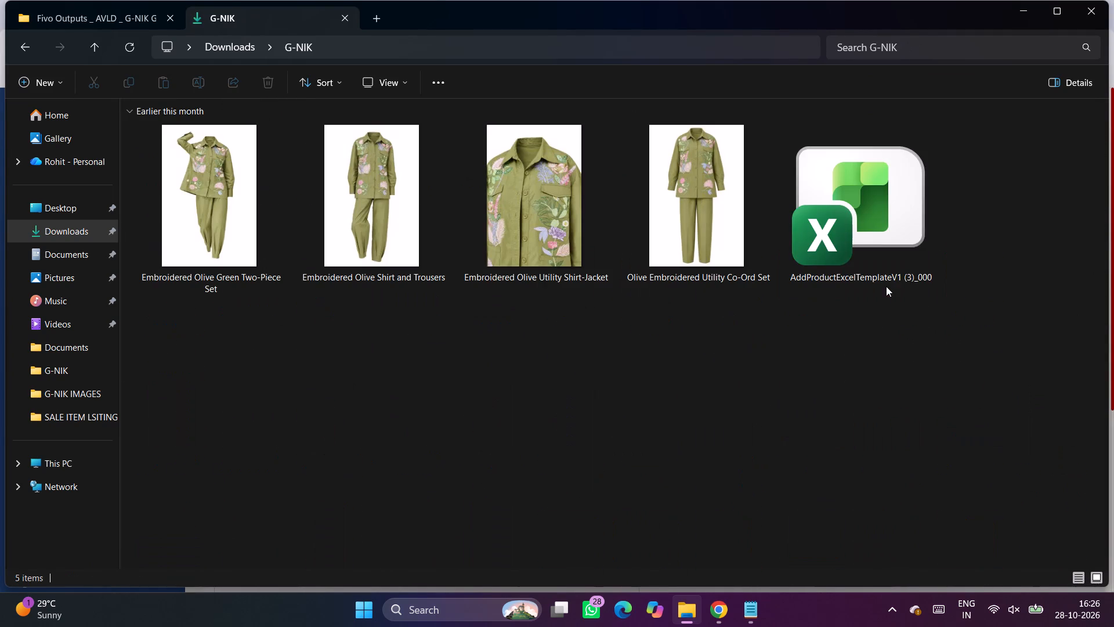
right_click(871, 207)
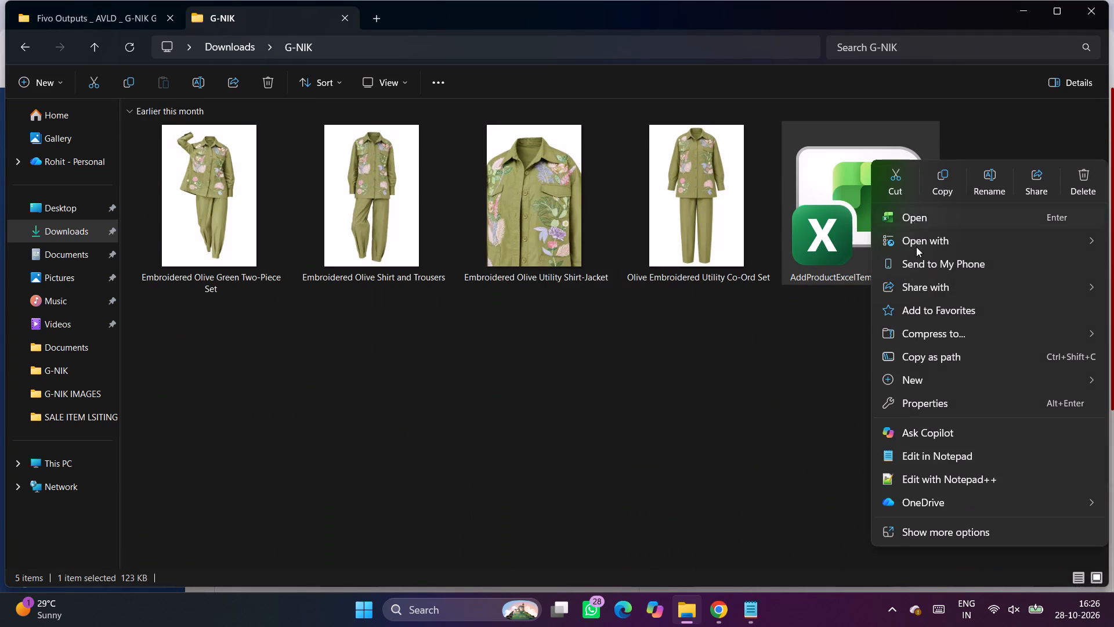
click(953, 365)
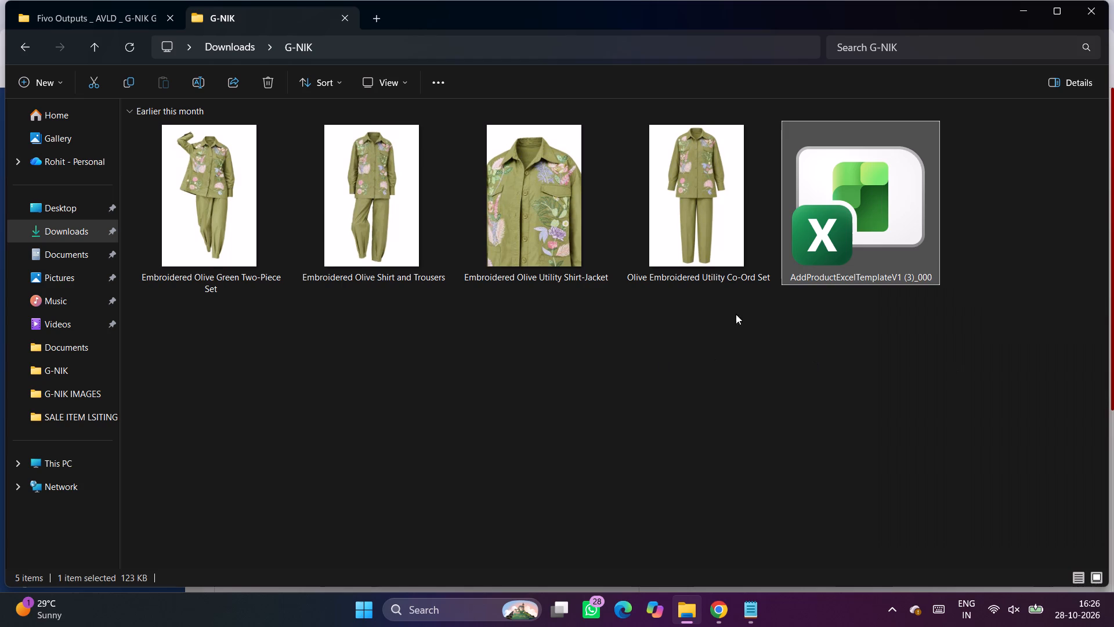
Open the AddProductExcelTemplateV1 (3)_000 workbook, check its filled product rows, and close it.
double_click(841, 258)
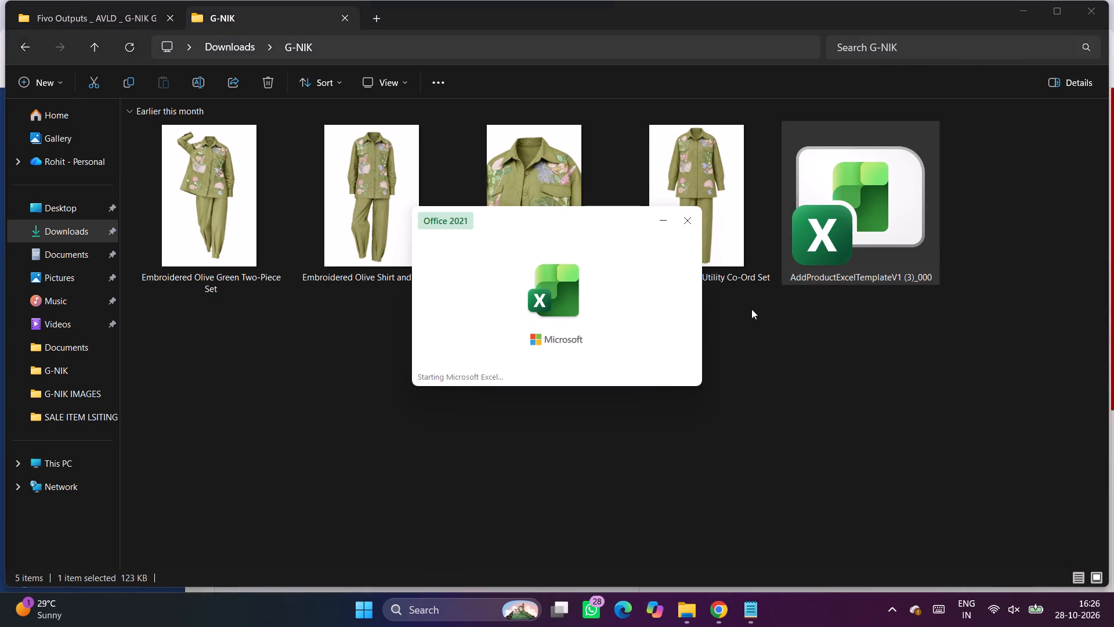
scroll(542, 377, down, 7)
scroll(542, 377, up, 1)
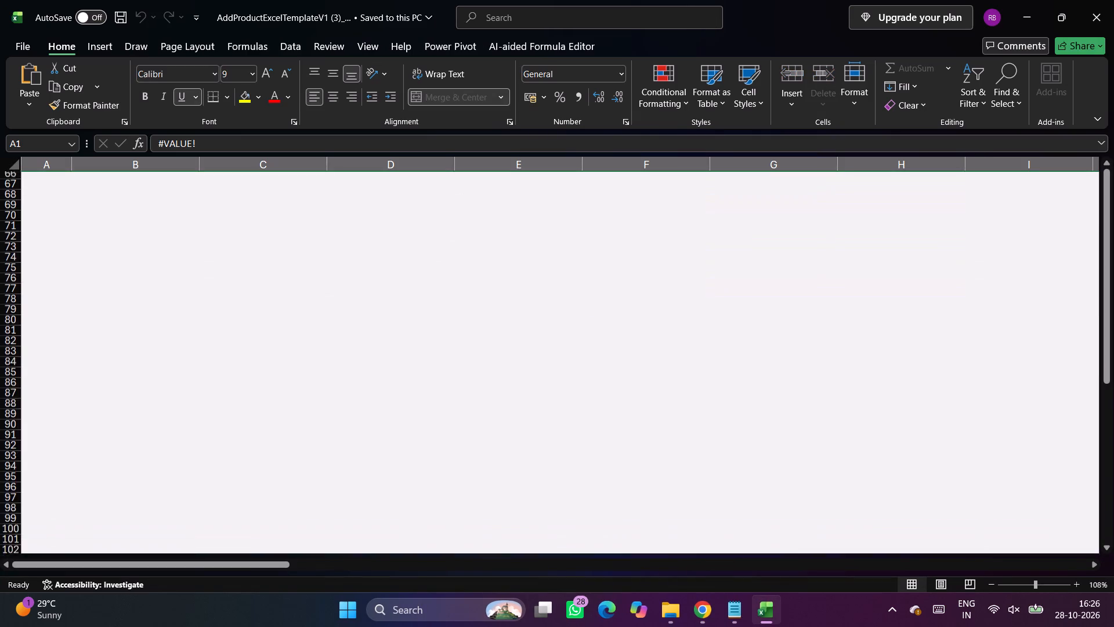
scroll(542, 377, up, 3)
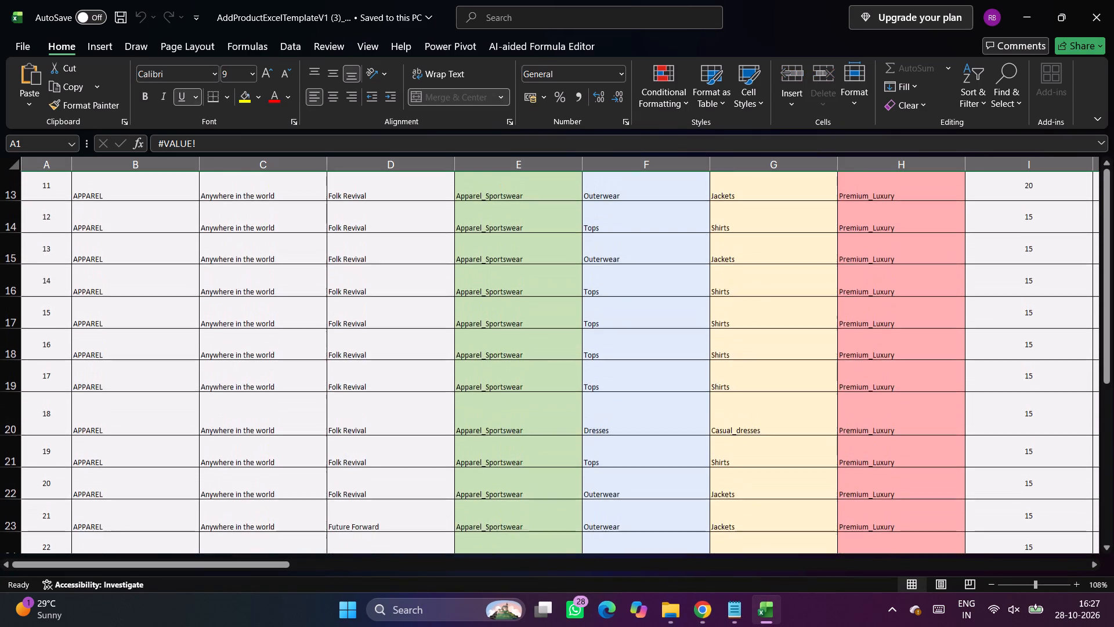
scroll(542, 377, down, 1)
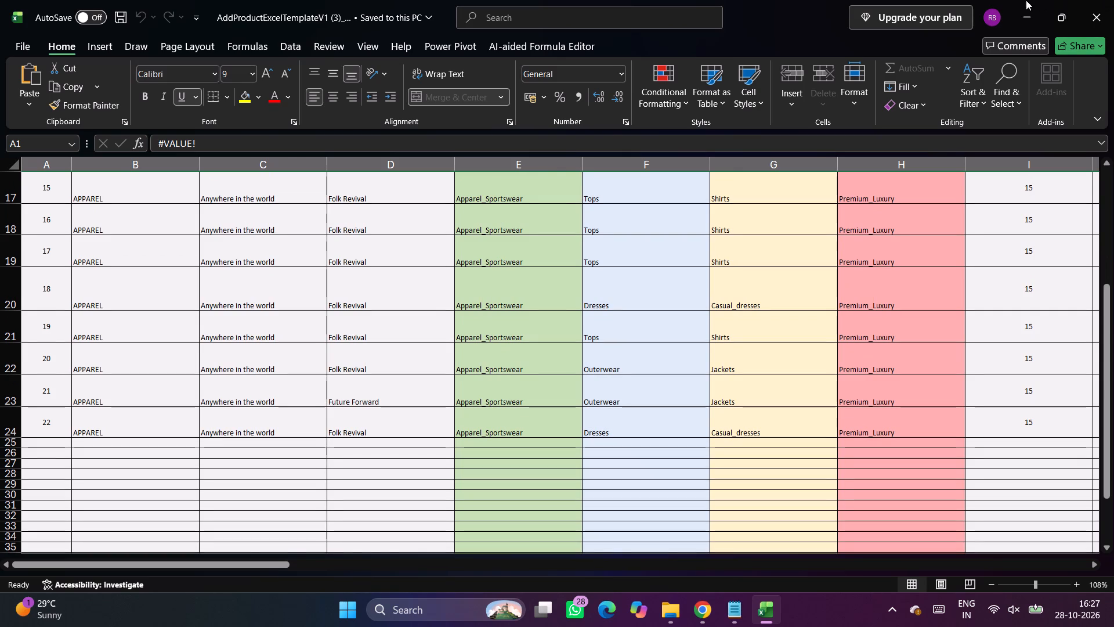
click(1084, 0)
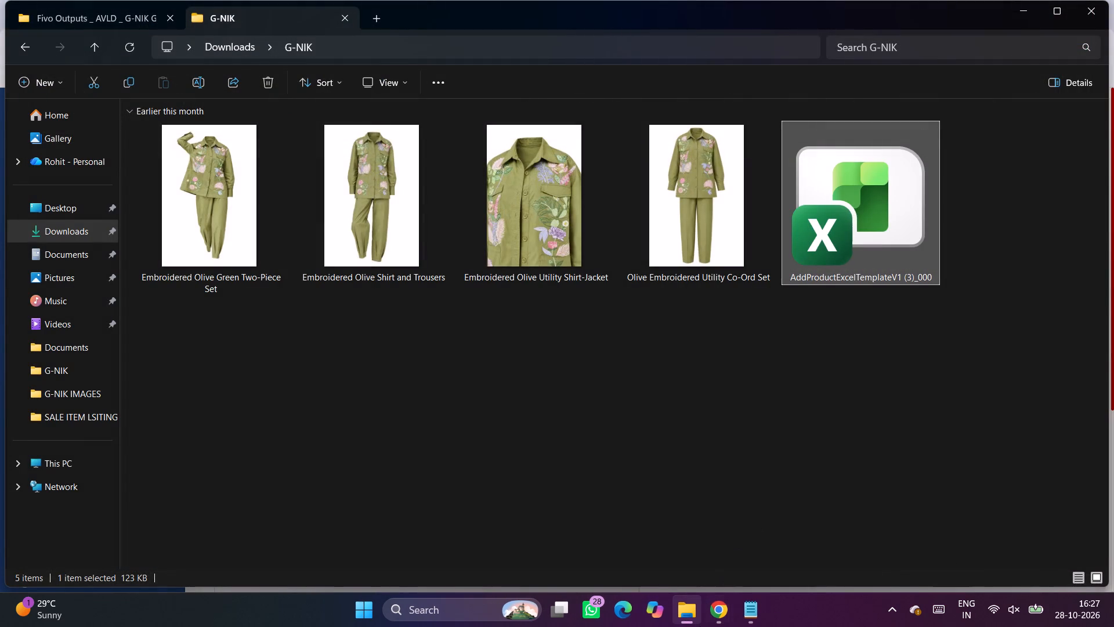
In the Gnik portal, upload AddProductExcelTemplateV1 (3)_000 from Downloads as the bulk-add file, finding it with the copied path.
click(701, 626)
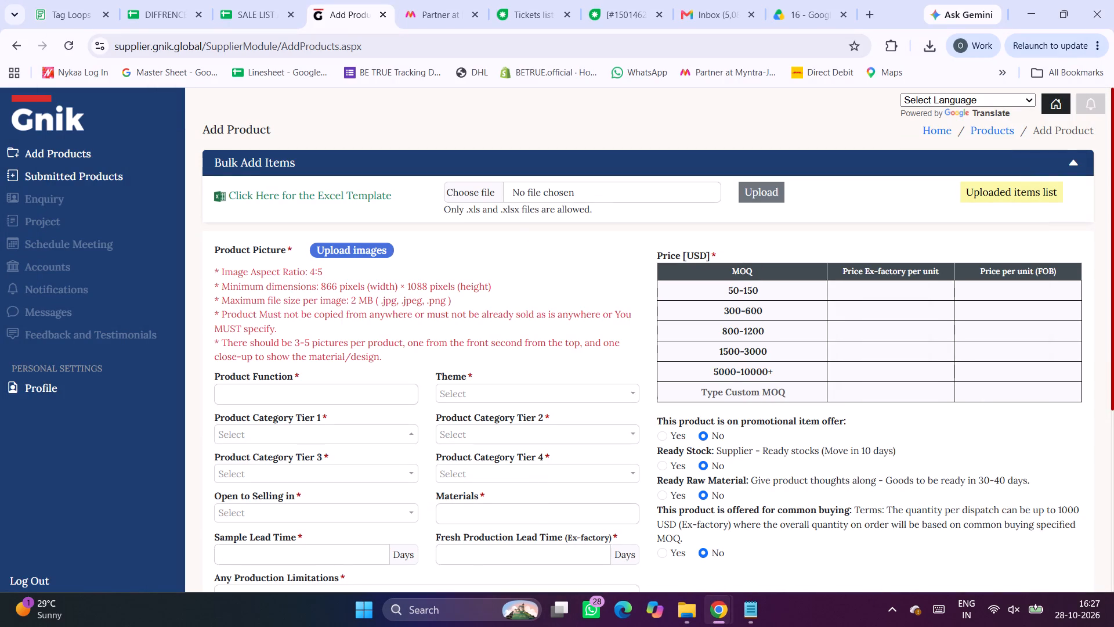
click(479, 184)
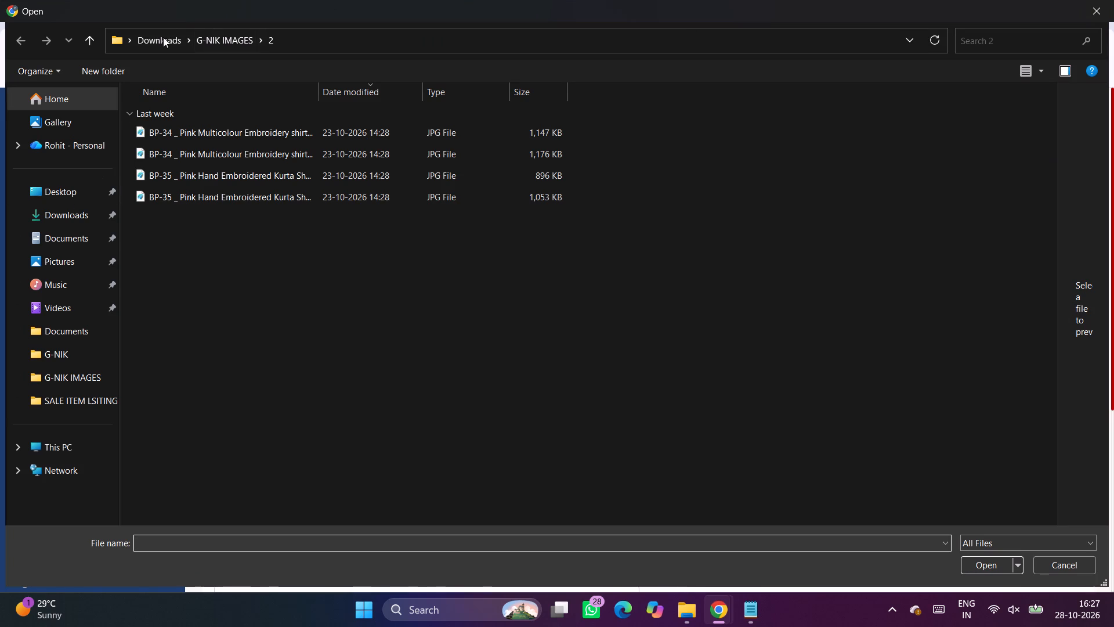
click(154, 40)
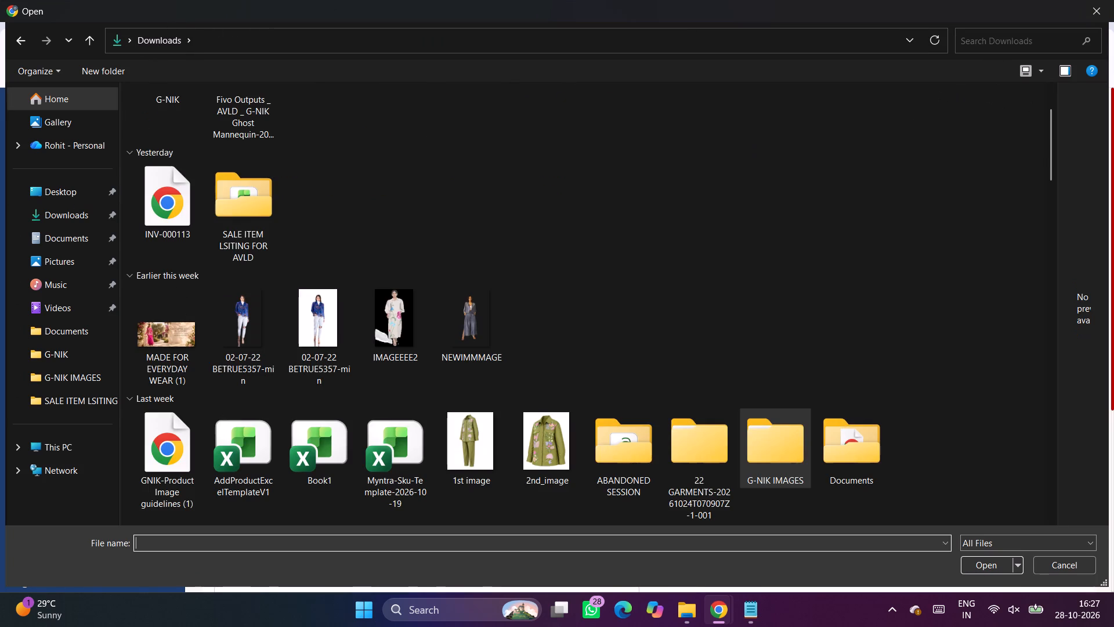
click(977, 43)
key(ctrl+v)
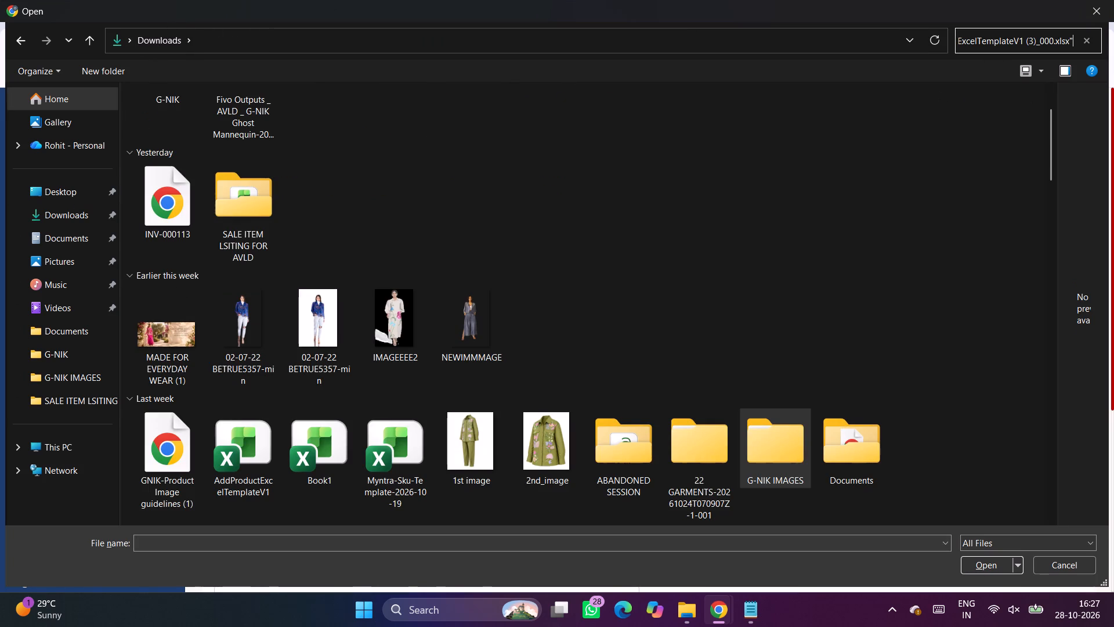
double_click(341, 139)
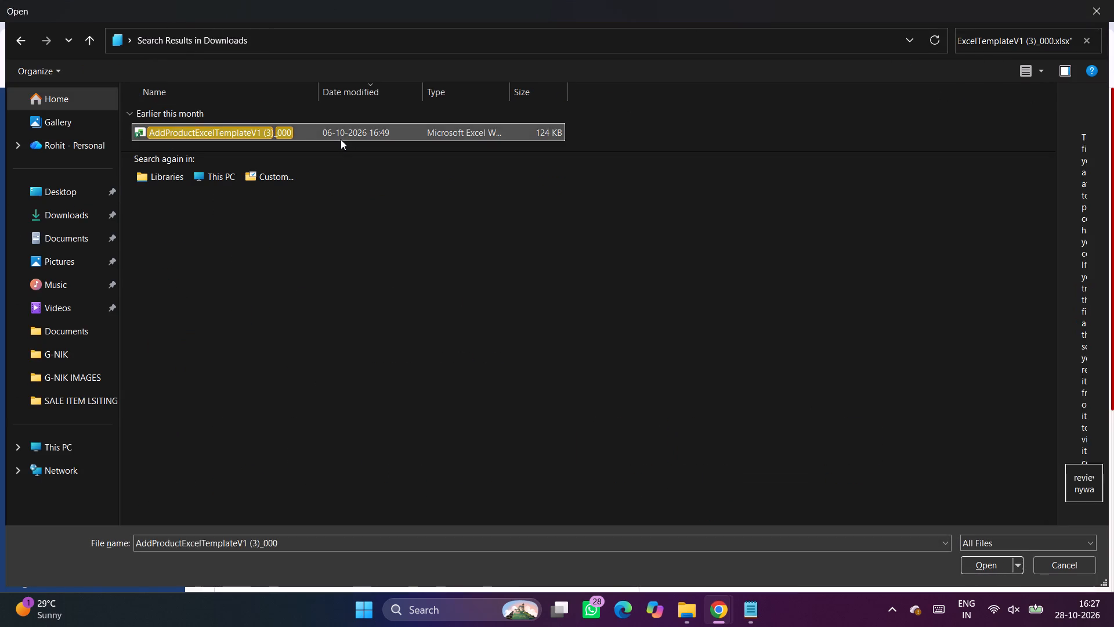
click(762, 196)
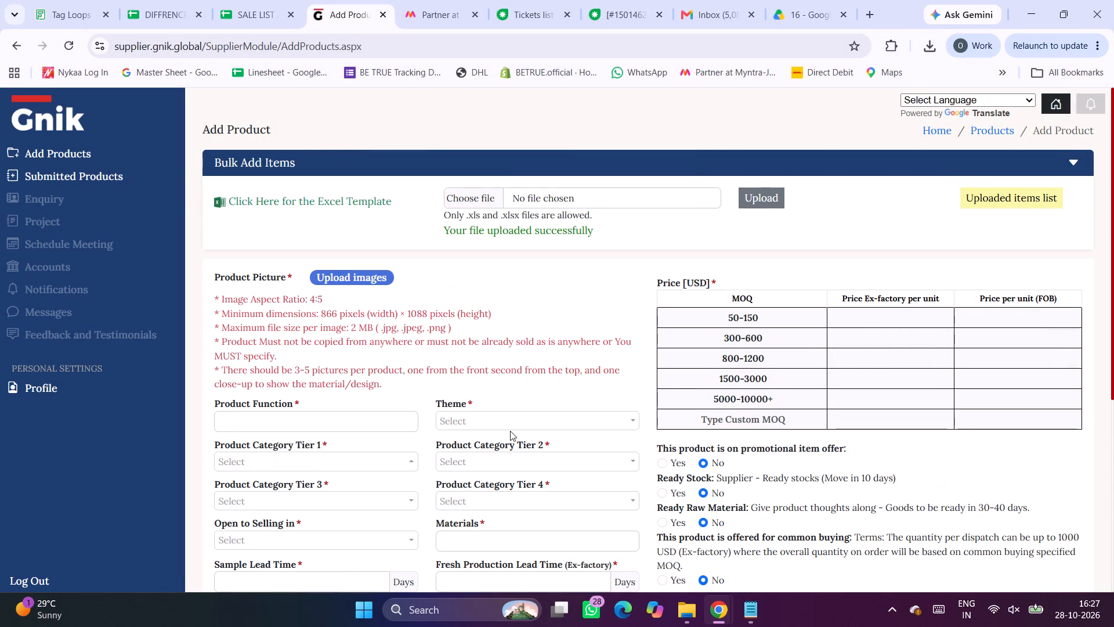
Open the uploaded items list and look through the product entries.
click(1015, 200)
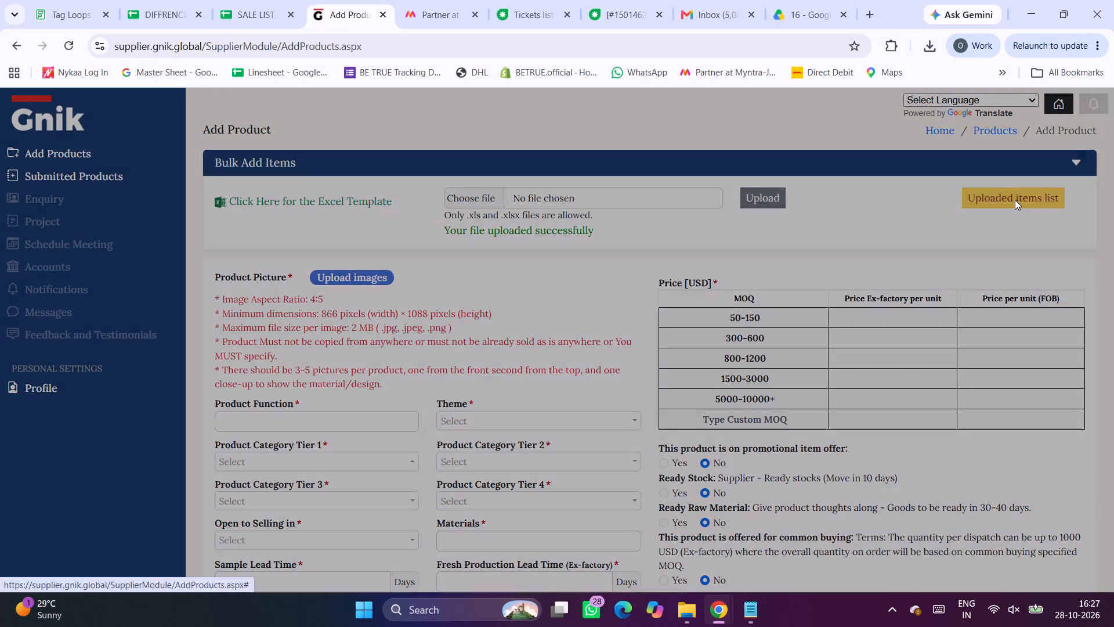
scroll(433, 352, down, 9)
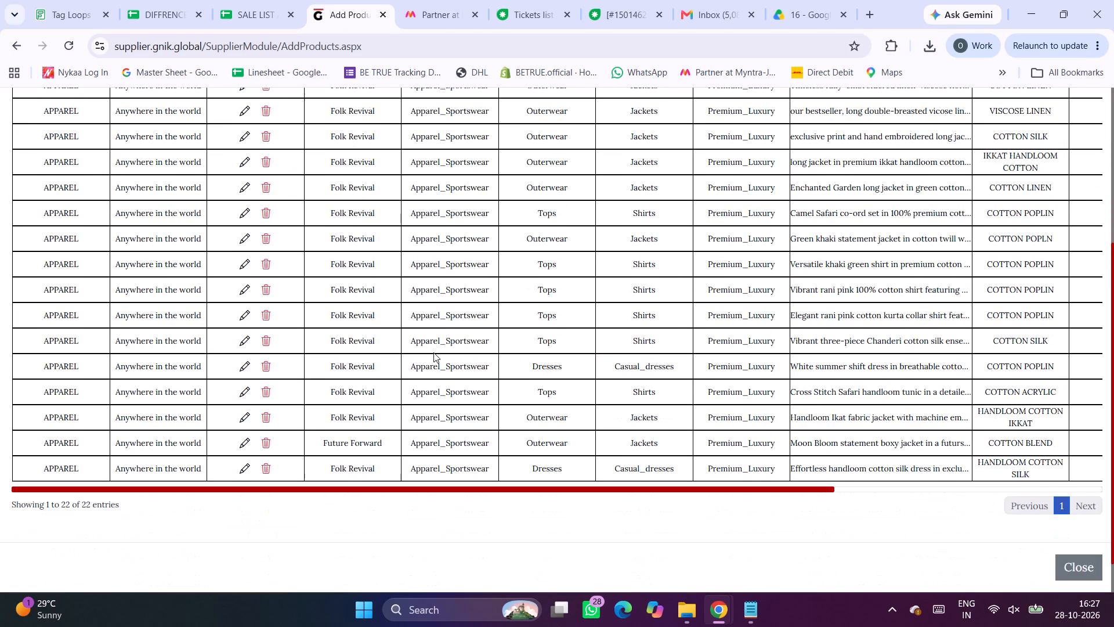
scroll(433, 352, up, 5)
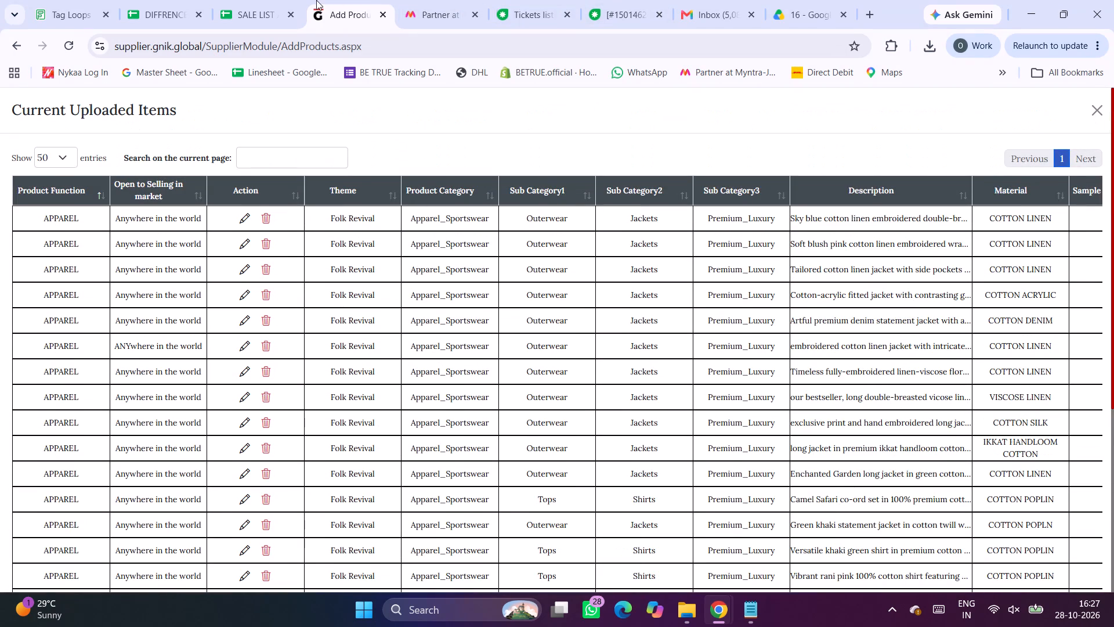
Move the Add Product browser tab to the end of the tab row.
click(408, 0)
drag(335, 0, 823, 27)
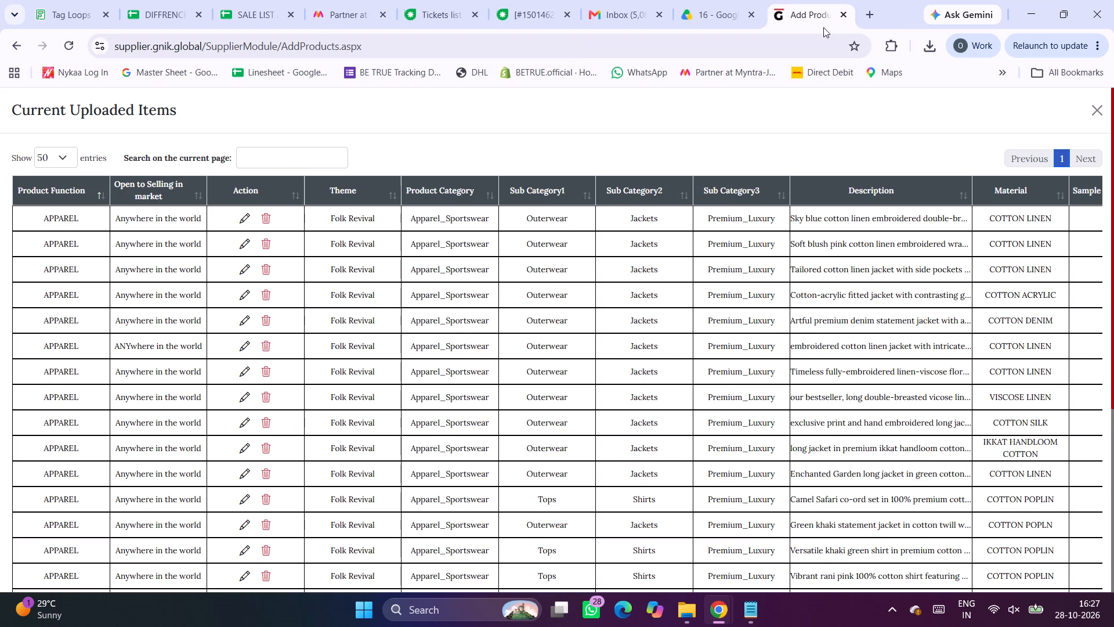
Open the Gnik Supplier DashBoard in a new browser tab by looking up "gnik".
click(859, 17)
click(867, 12)
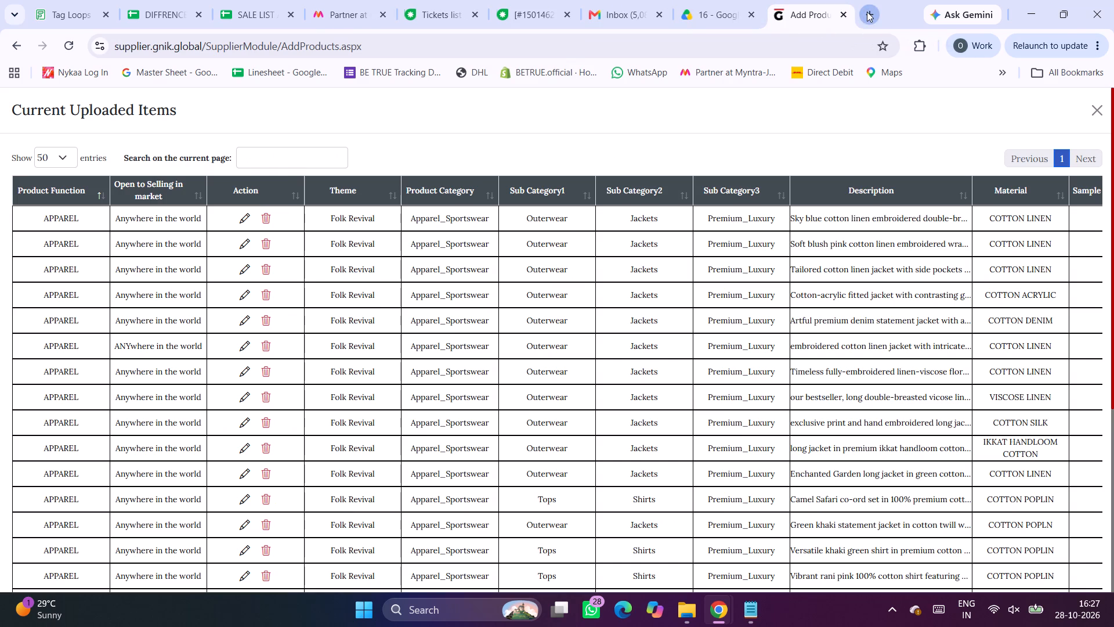
text(gnik)
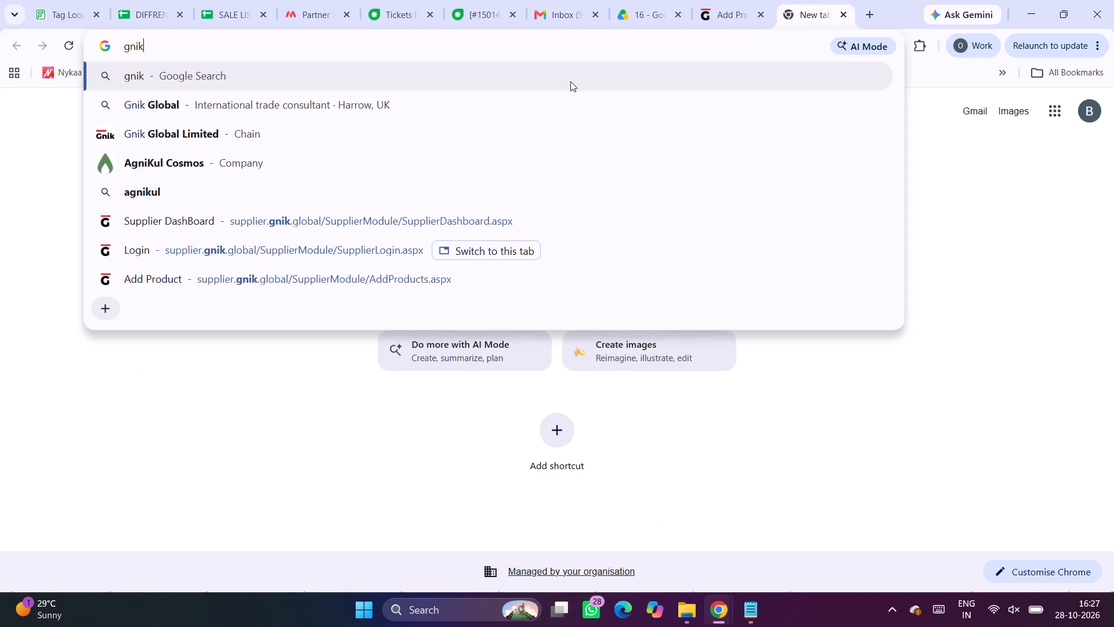
click(251, 228)
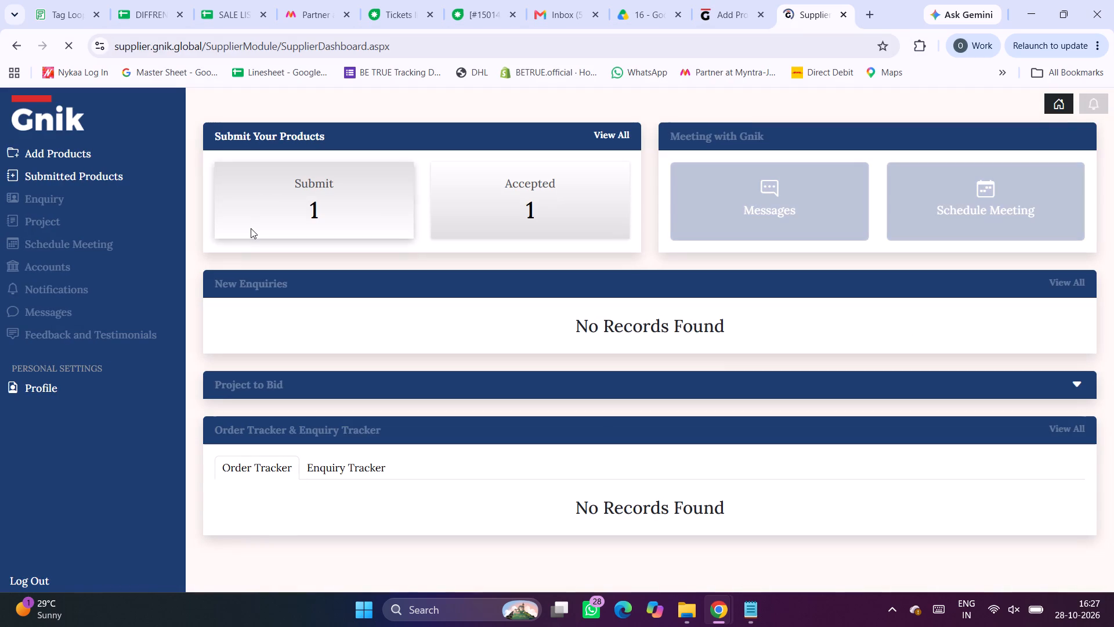
Open the submitted products from the dashboard, review the Camel Safari co-ord set's details, and close them.
click(345, 206)
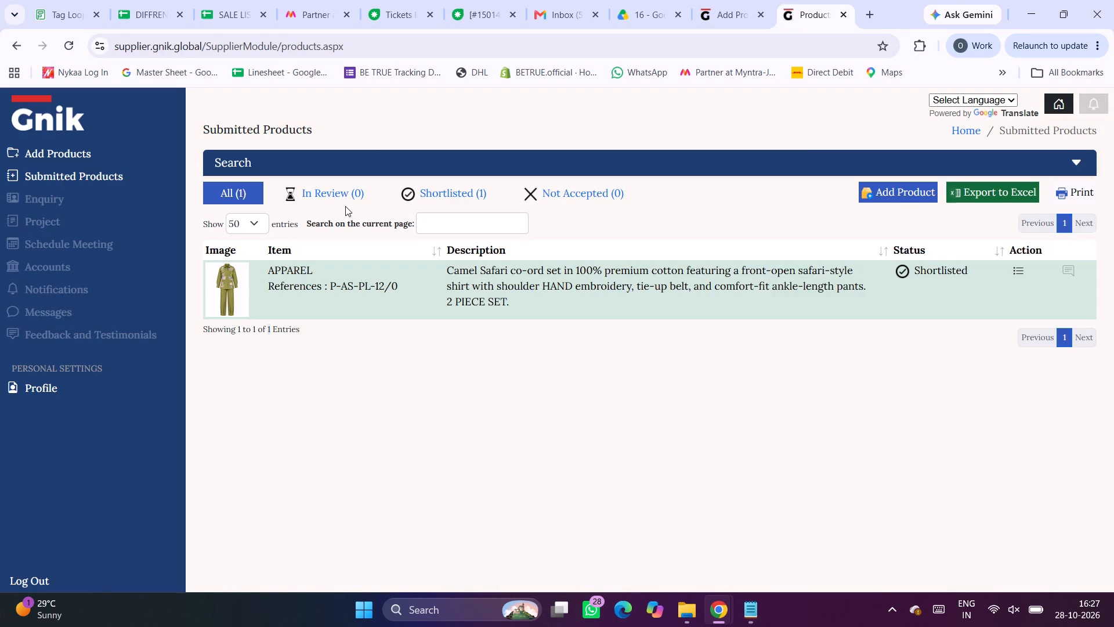
click(1021, 268)
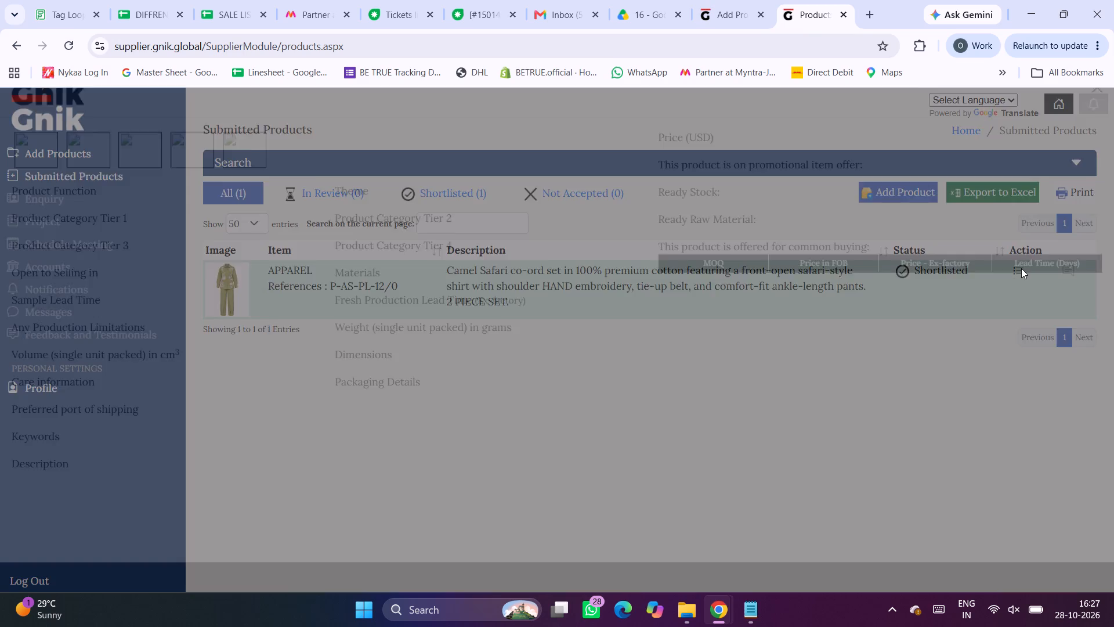
scroll(475, 375, down, 12)
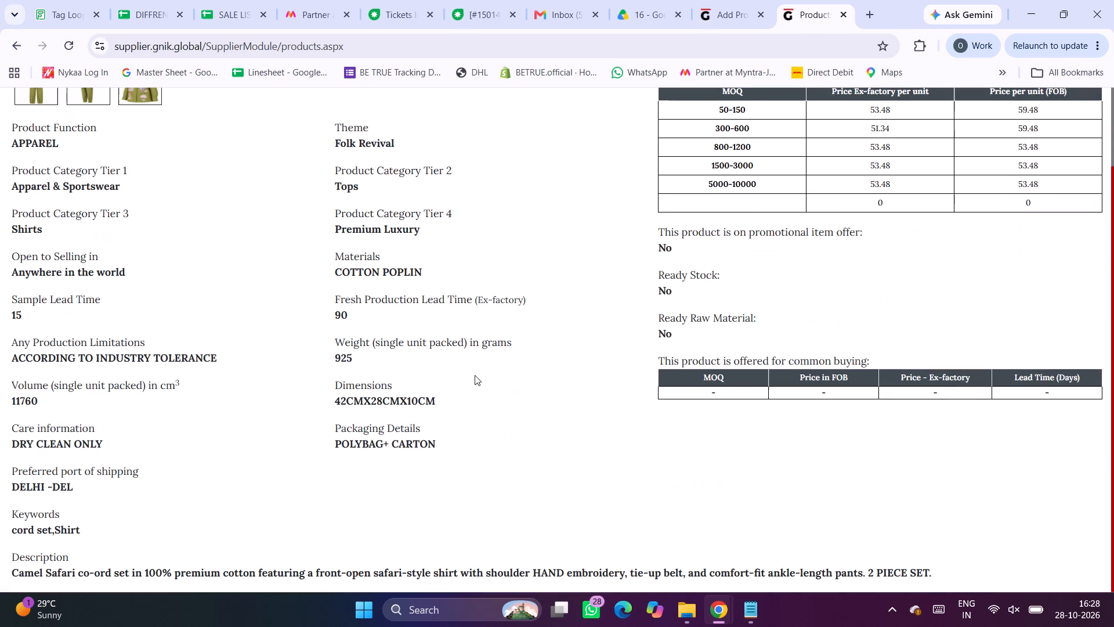
scroll(312, 292, up, 7)
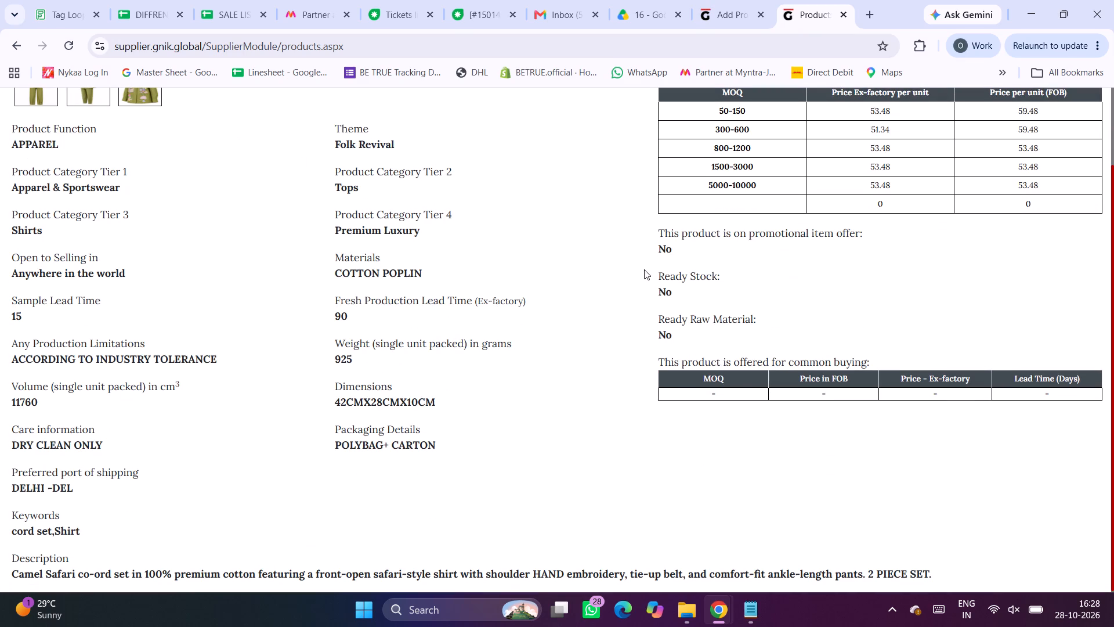
click(1104, 117)
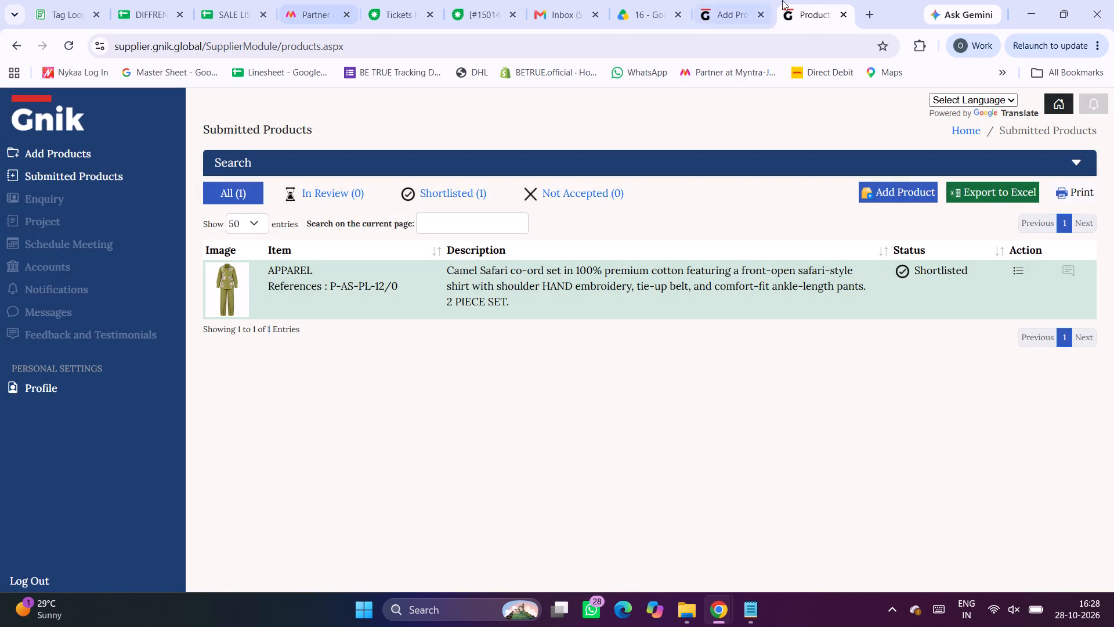
Return to the current uploaded items list and open the sky blue cotton linen jacket entry for editing.
click(714, 0)
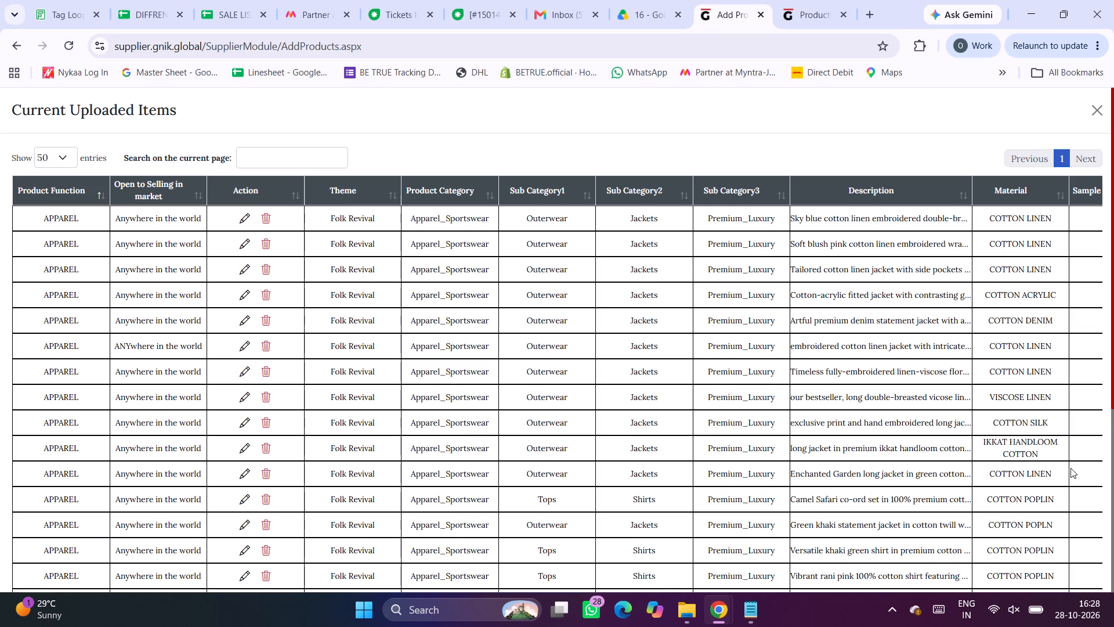
scroll(938, 402, left, 2)
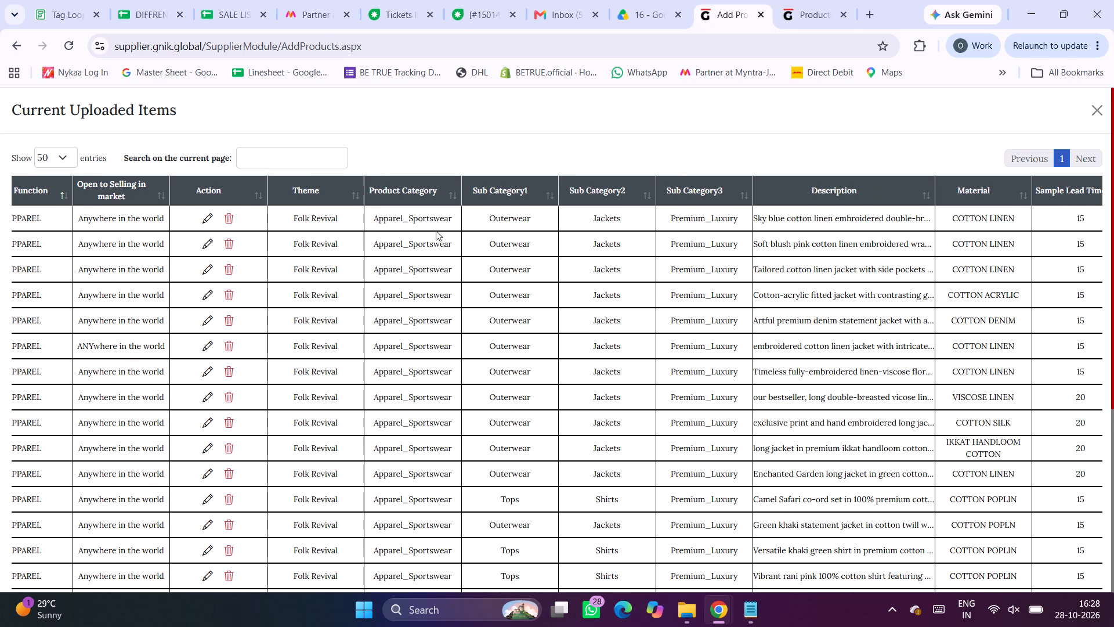
scroll(407, 235, right, 6)
click(240, 217)
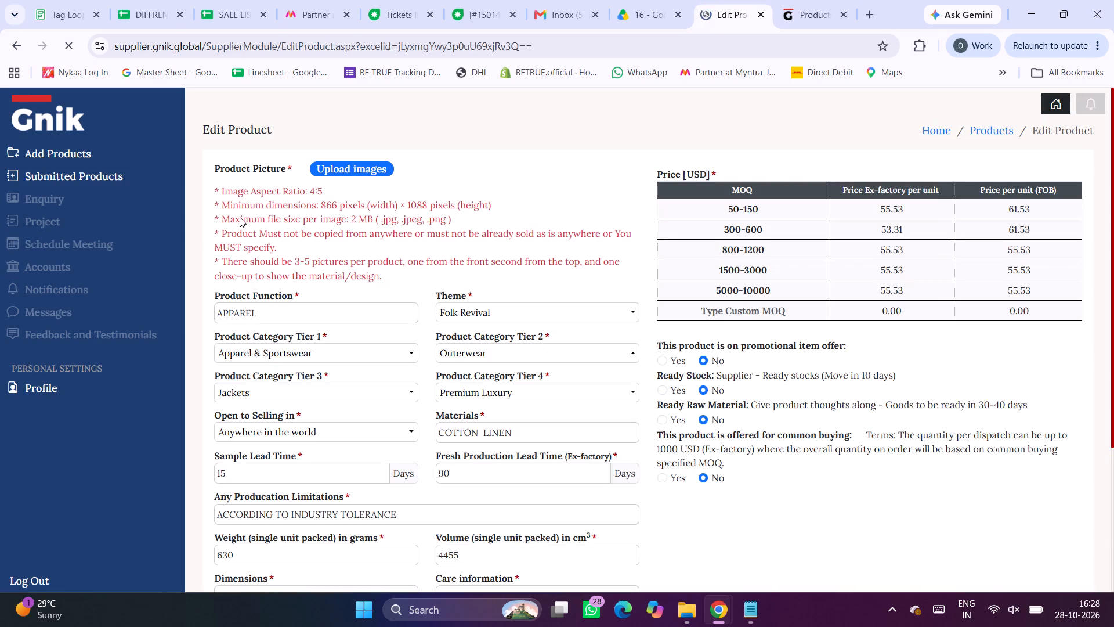
In File Explorer, show the Fivo Outputs _ AVLD _ G-NIK Ghost Mannequin folders as extra large icons.
click(681, 600)
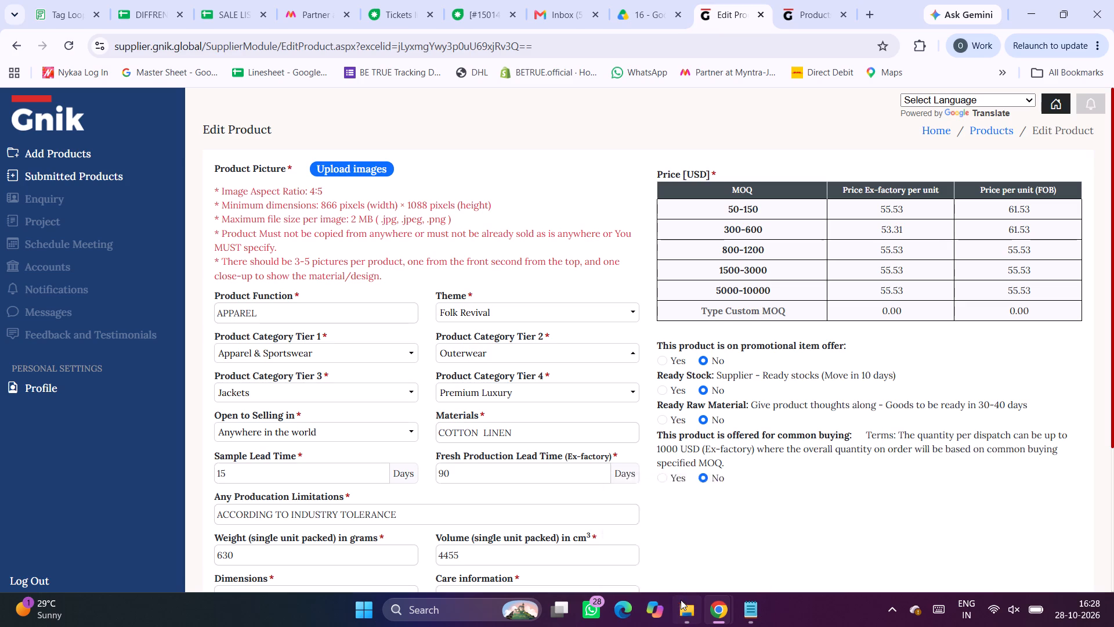
click(74, 16)
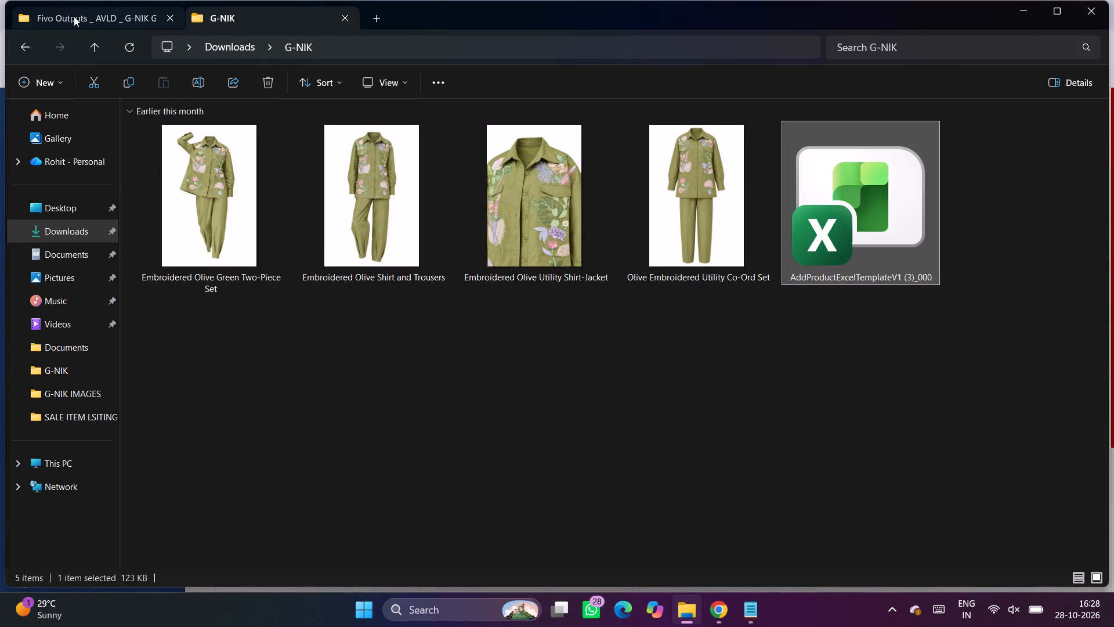
double_click(225, 143)
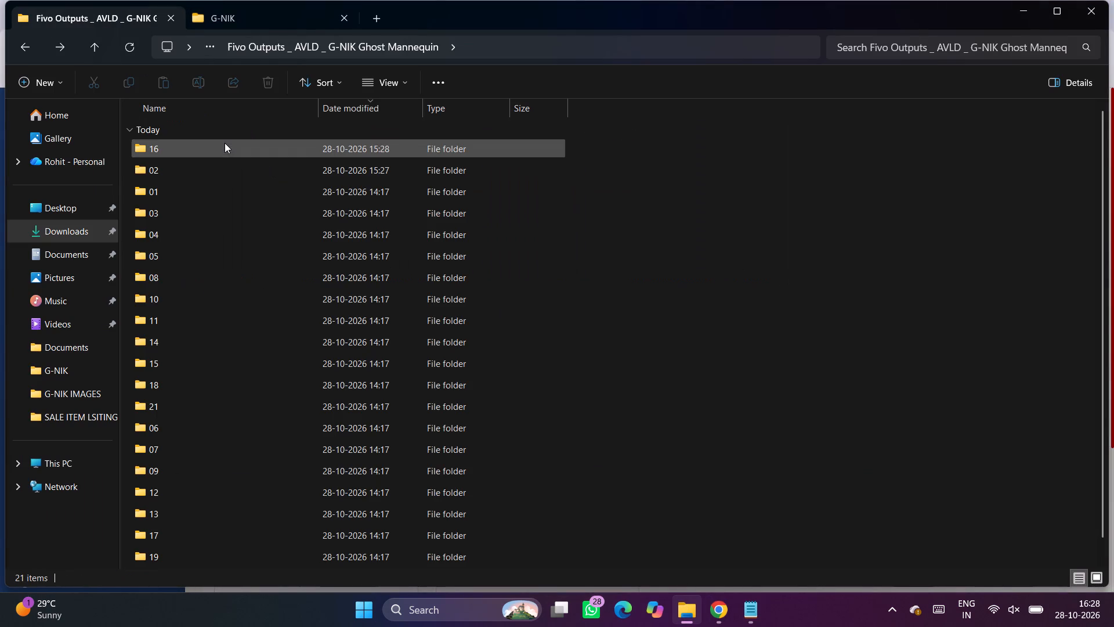
scroll(273, 376, down, 3)
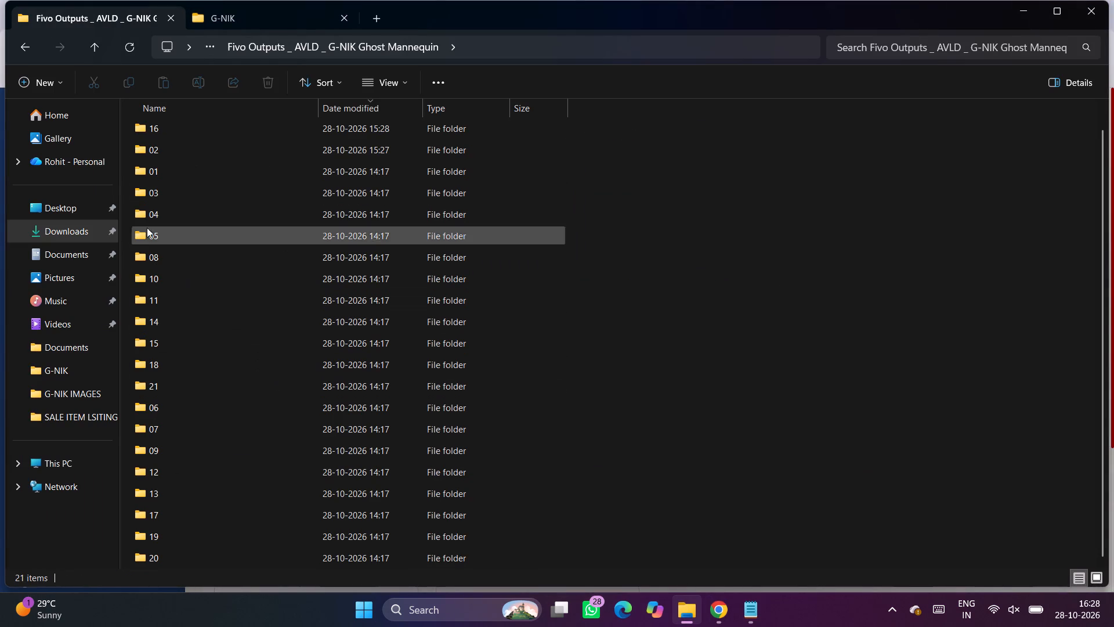
scroll(203, 192, up, 3)
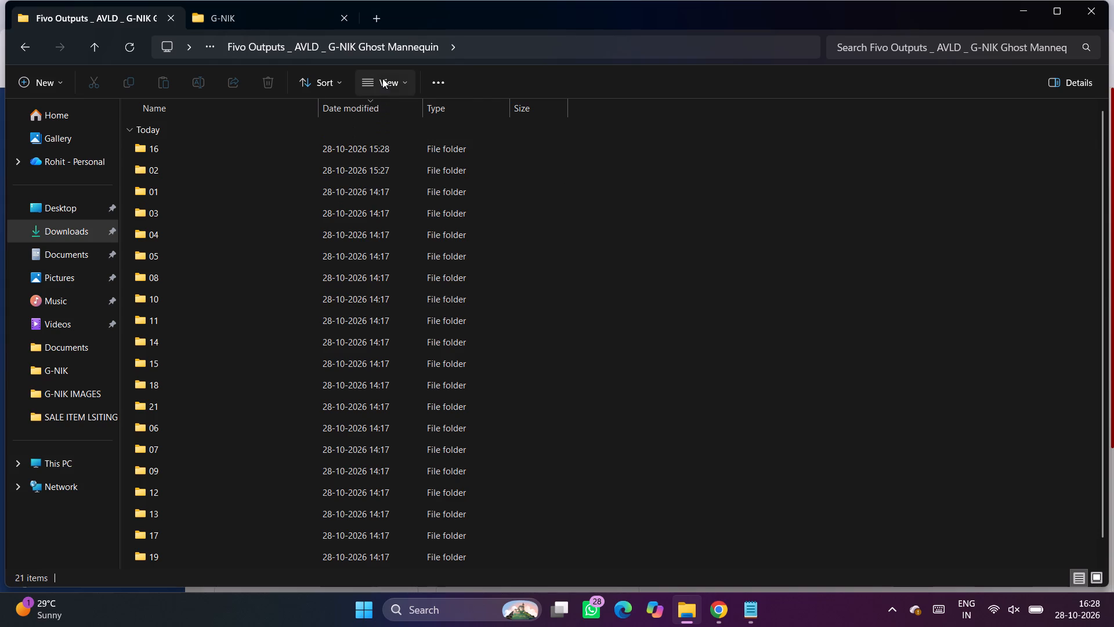
click(382, 78)
click(387, 142)
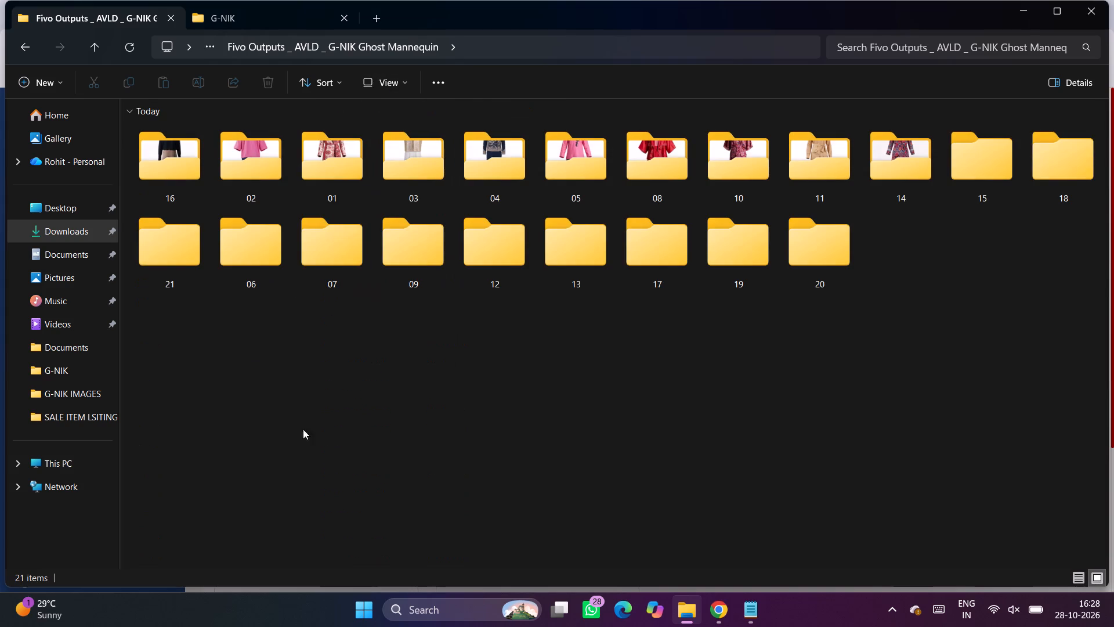
click(391, 441)
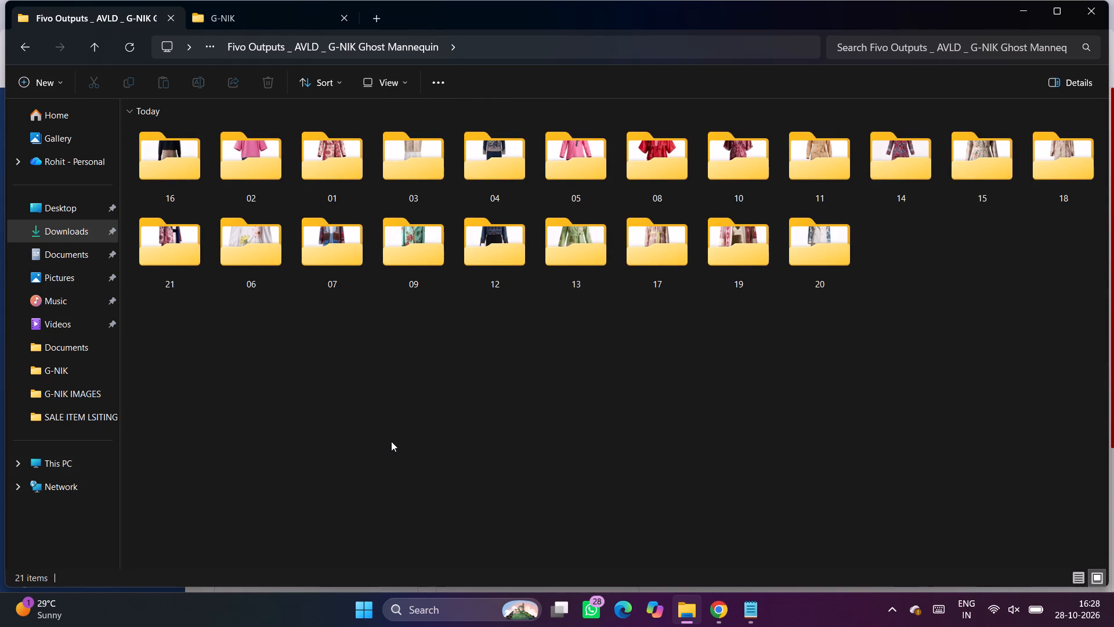
click(375, 91)
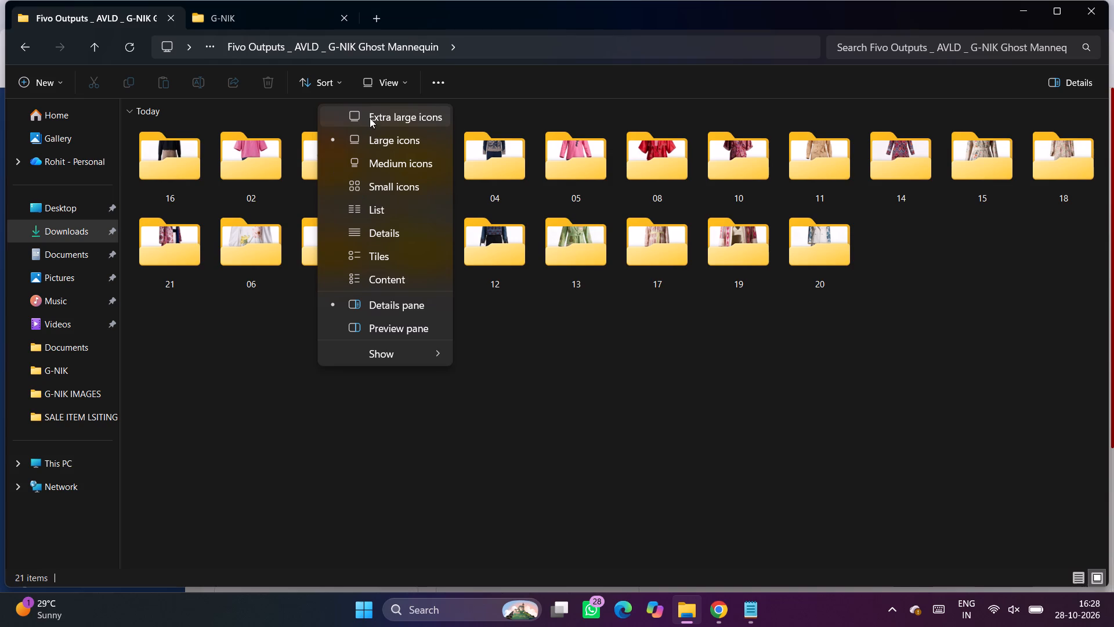
click(393, 111)
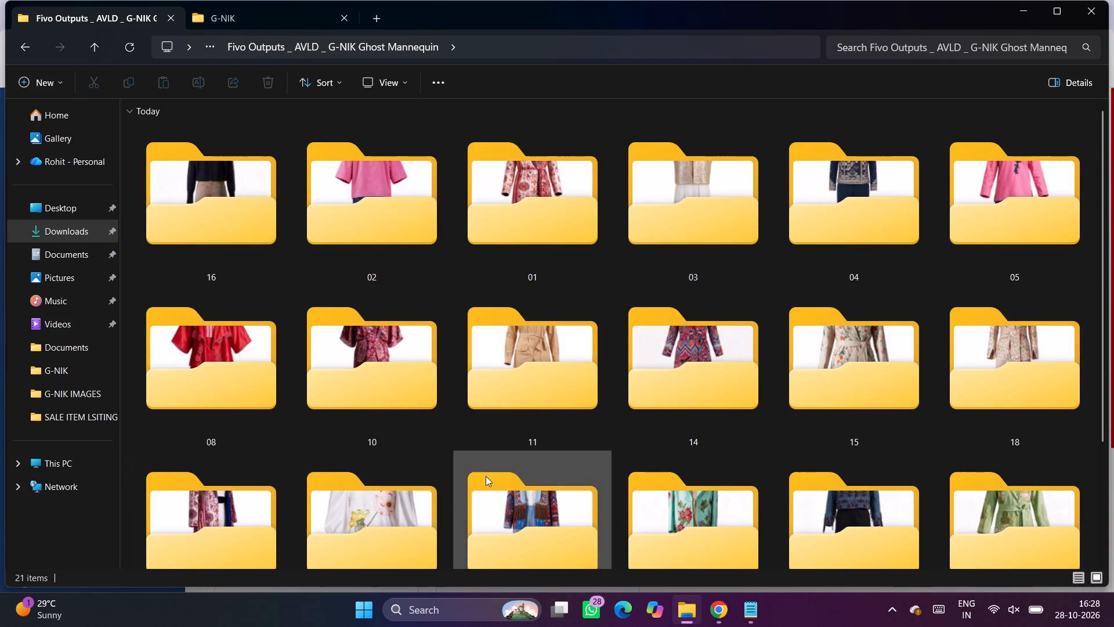
Copy the path of image folder 09.
click(670, 528)
right_click(670, 528)
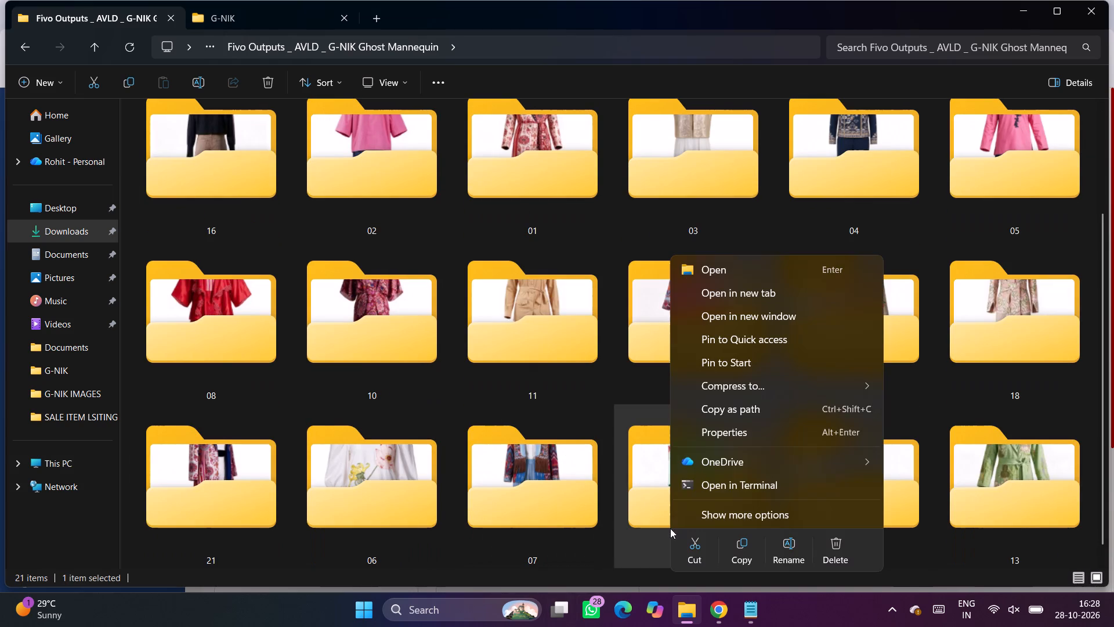
click(773, 414)
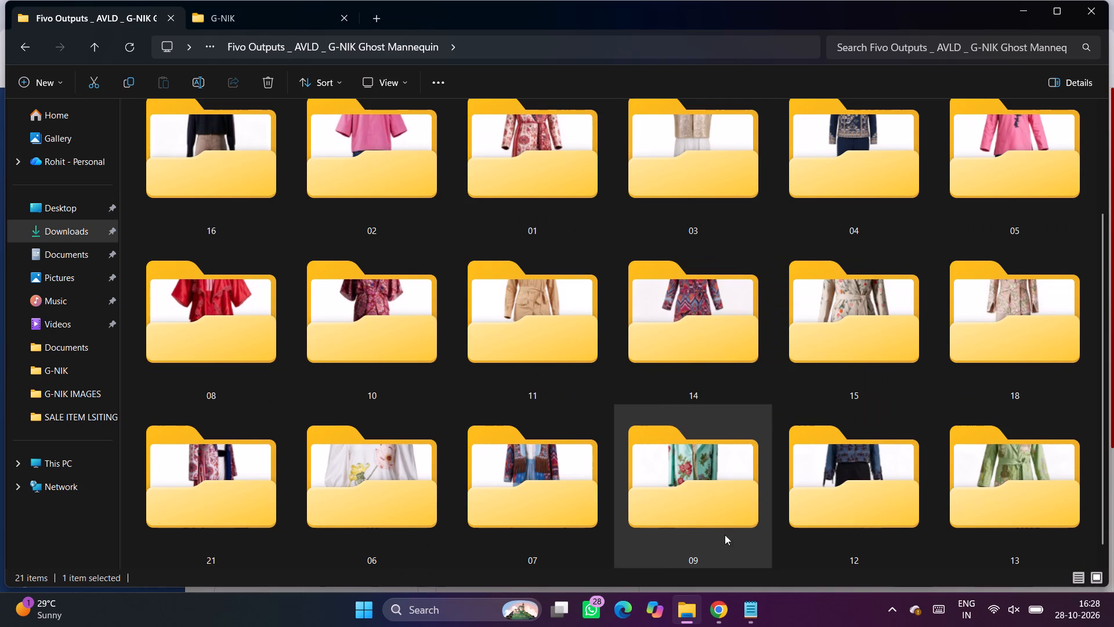
Back on Chrome's Edit Product page, find folder 09 within Downloads using the copied path and upload its 1_front image as a product picture.
click(716, 626)
click(671, 552)
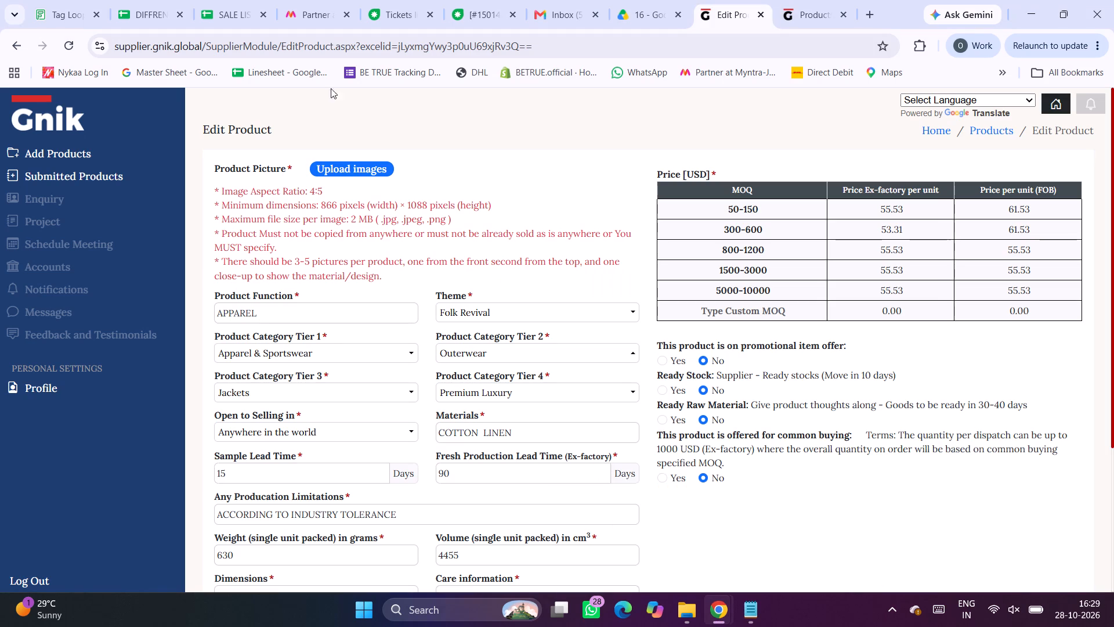
click(377, 165)
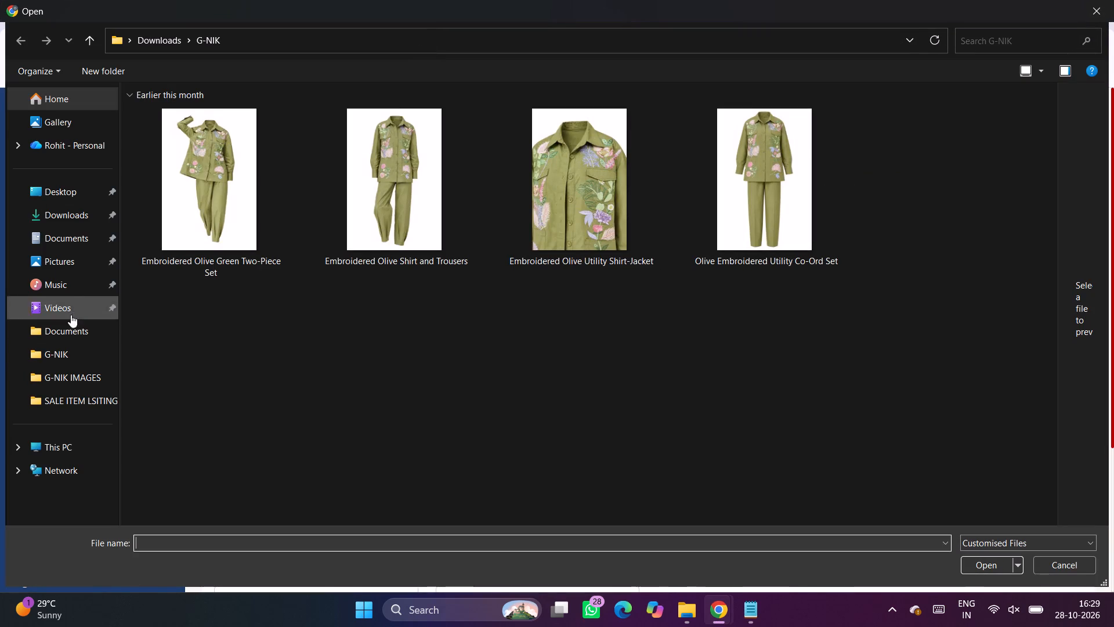
click(64, 216)
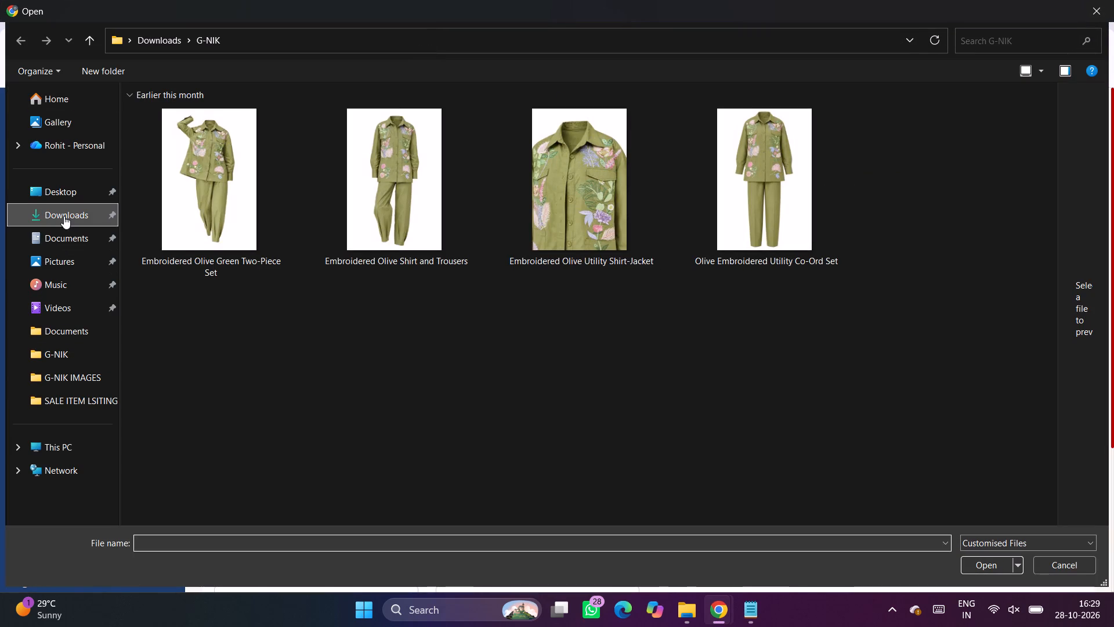
click(981, 40)
key(ctrl+v)
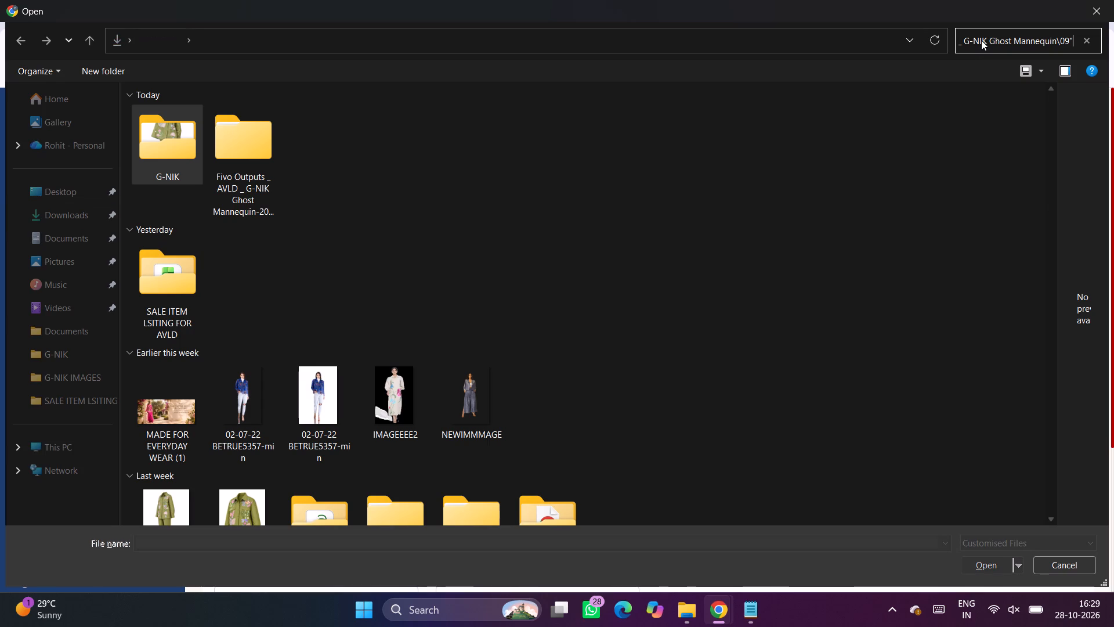
key(Return)
double_click(164, 140)
triple_click(164, 140)
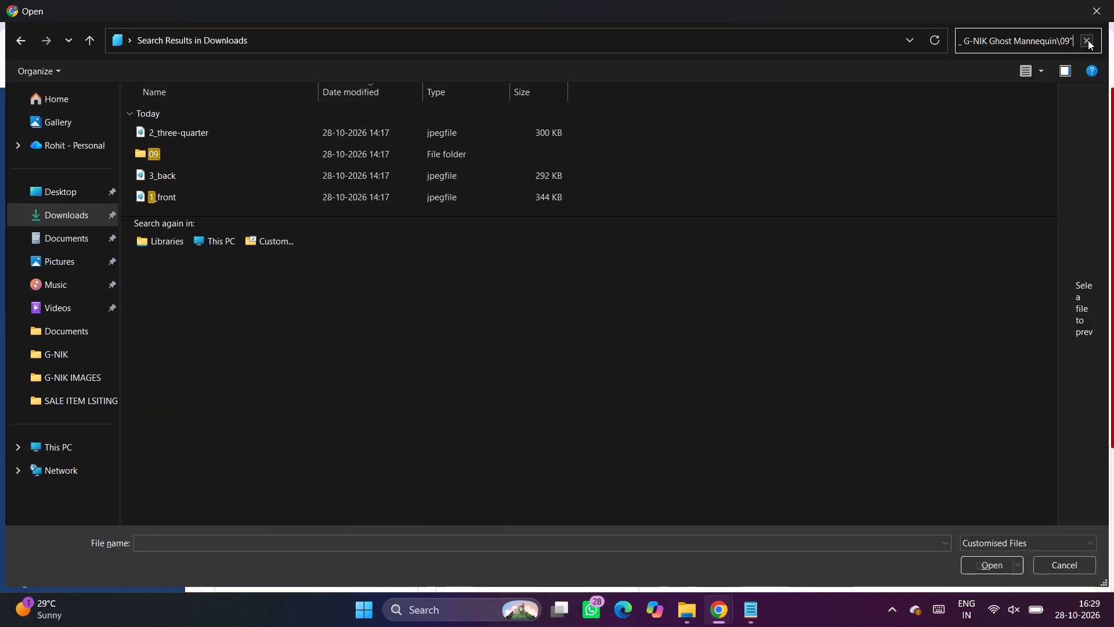
double_click(200, 146)
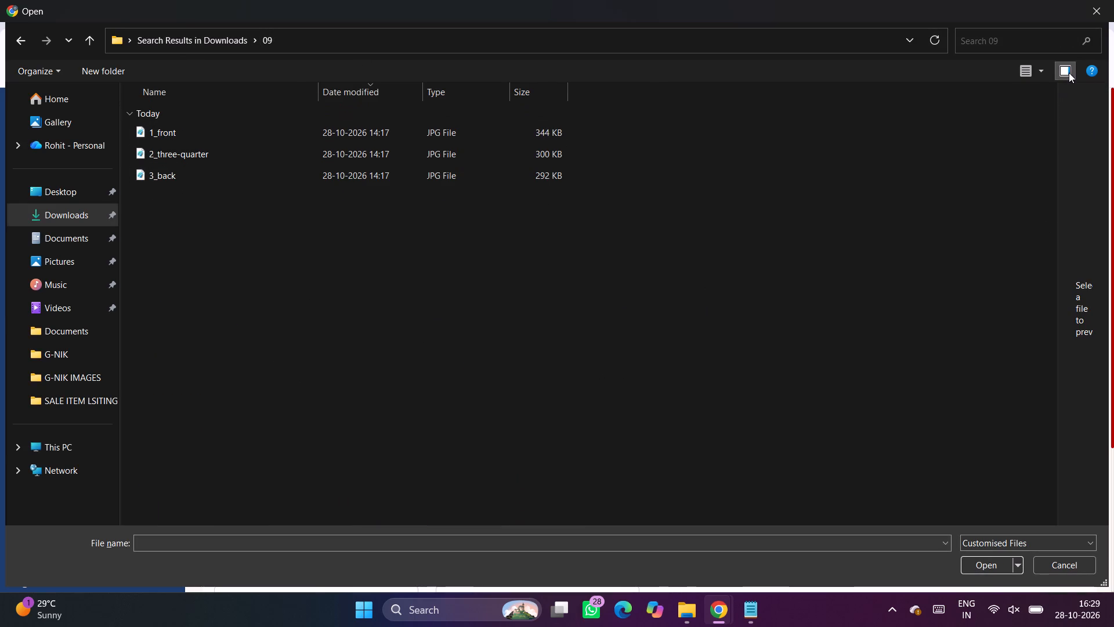
click(1036, 66)
drag(1044, 2, 1043, 18)
click(1043, 18)
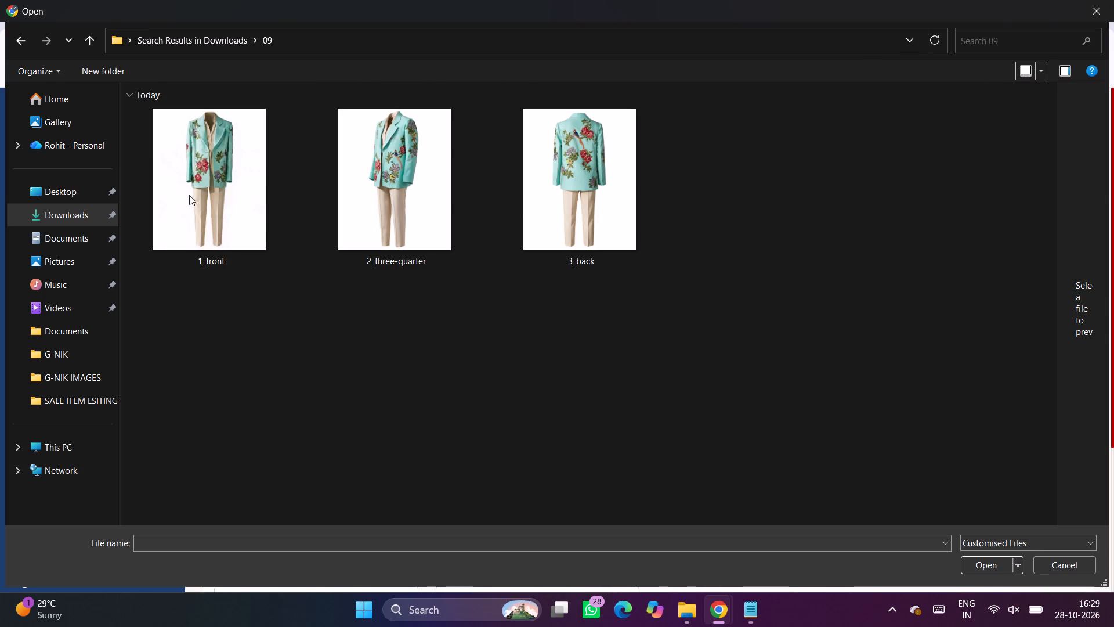
double_click(207, 199)
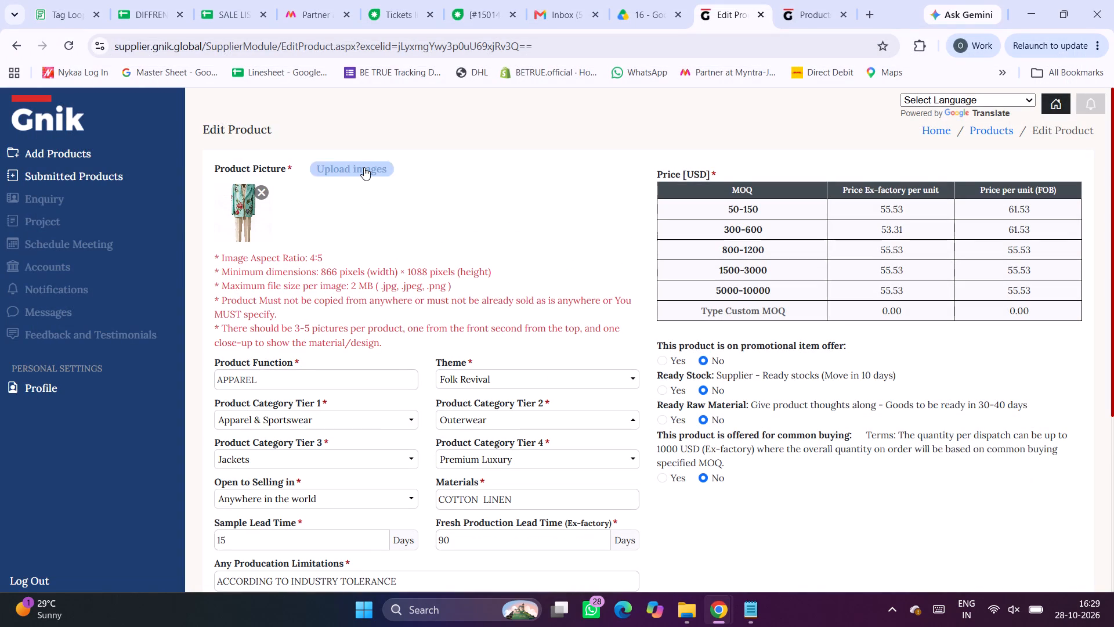
Upload the 3_back and 2_three-quarter images from folder 09 as additional product pictures.
click(364, 167)
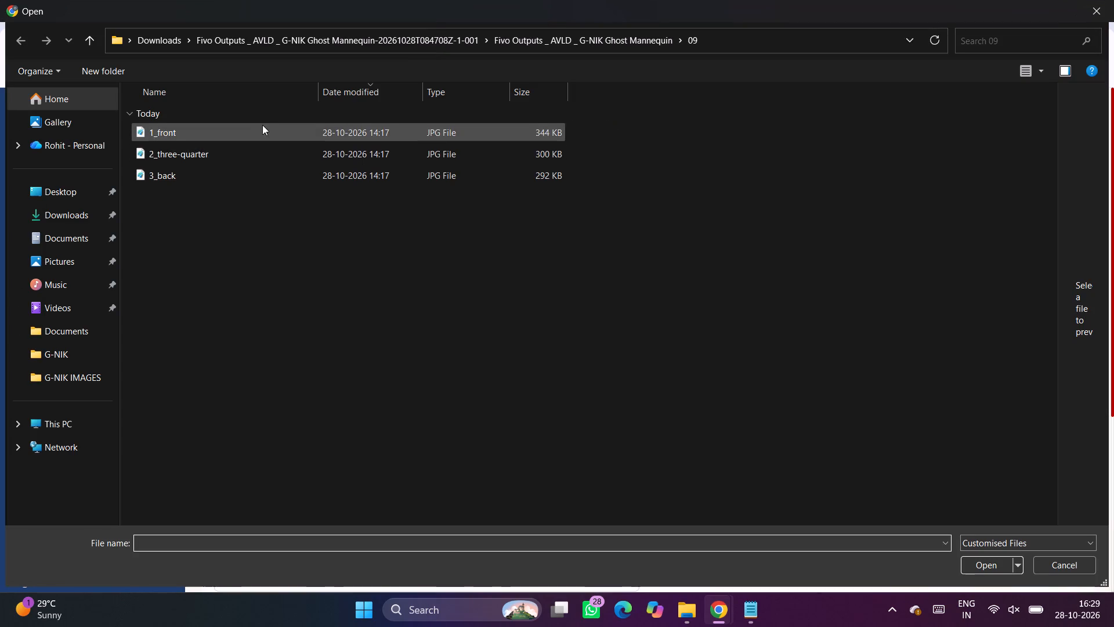
click(1046, 75)
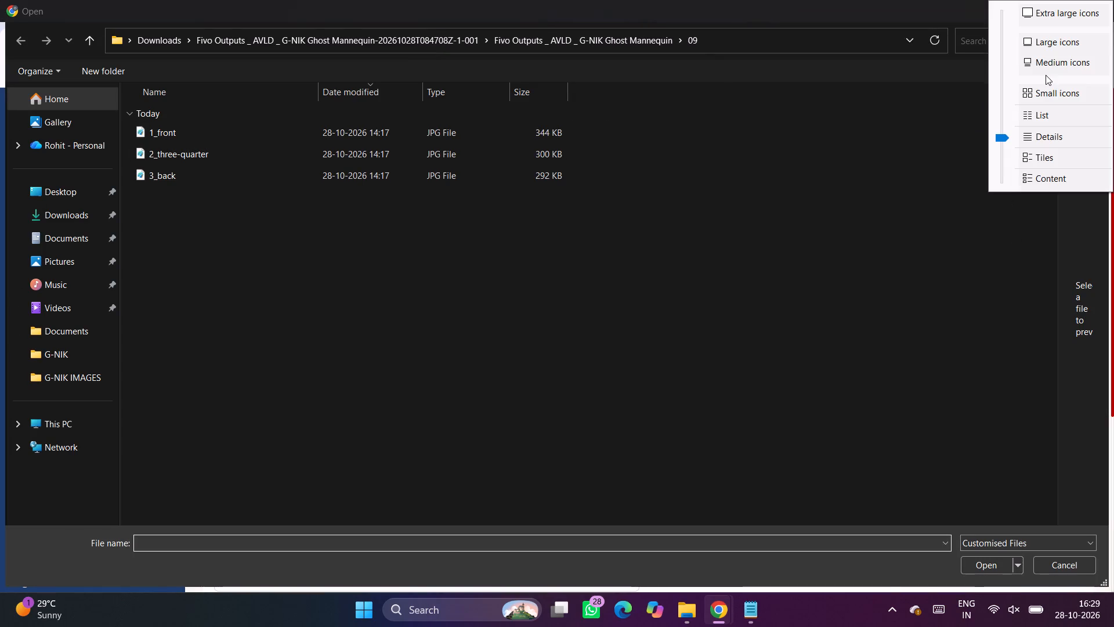
click(1037, 44)
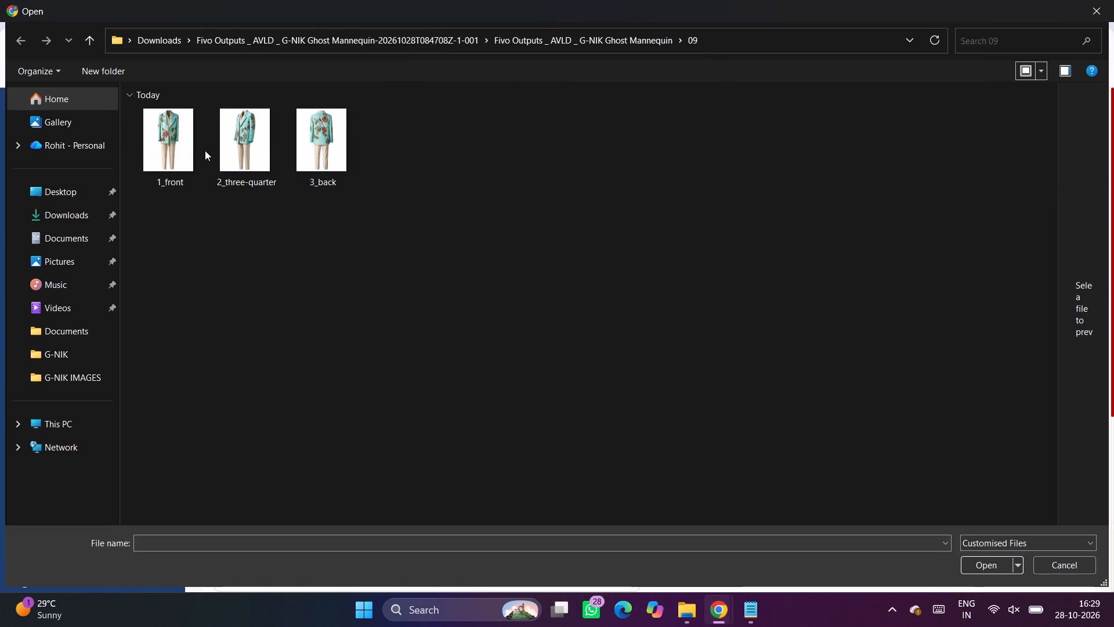
double_click(287, 159)
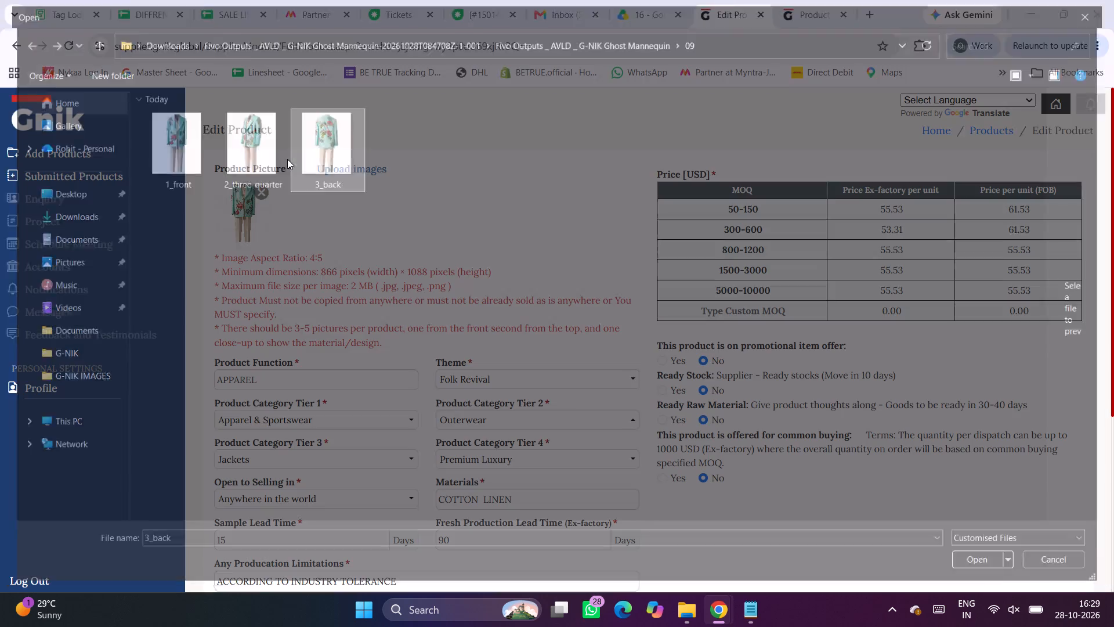
click(354, 168)
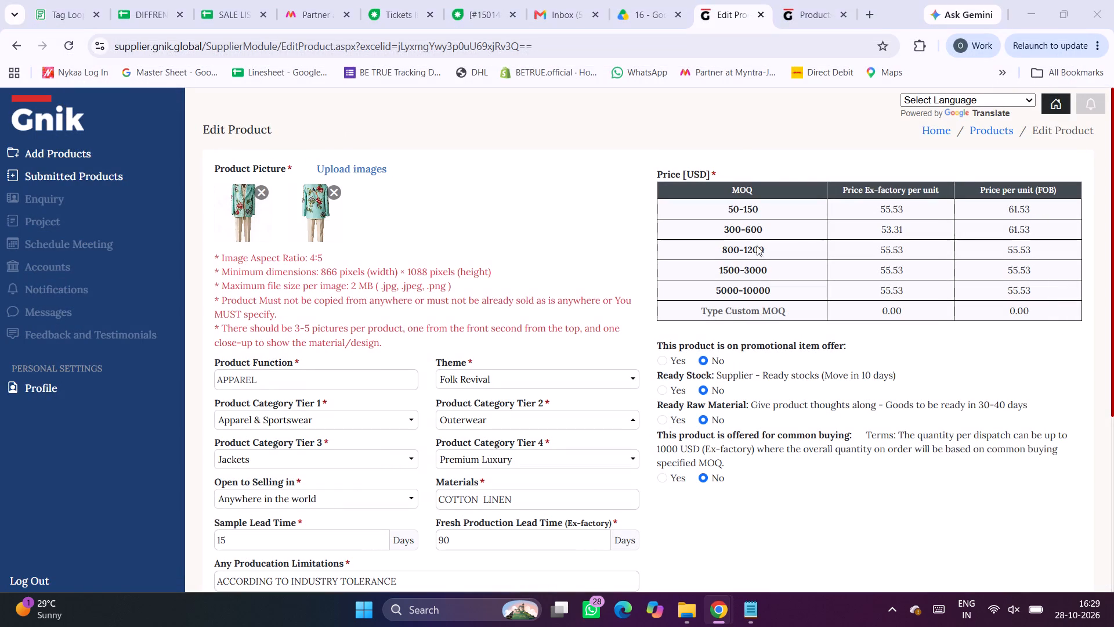
double_click(255, 153)
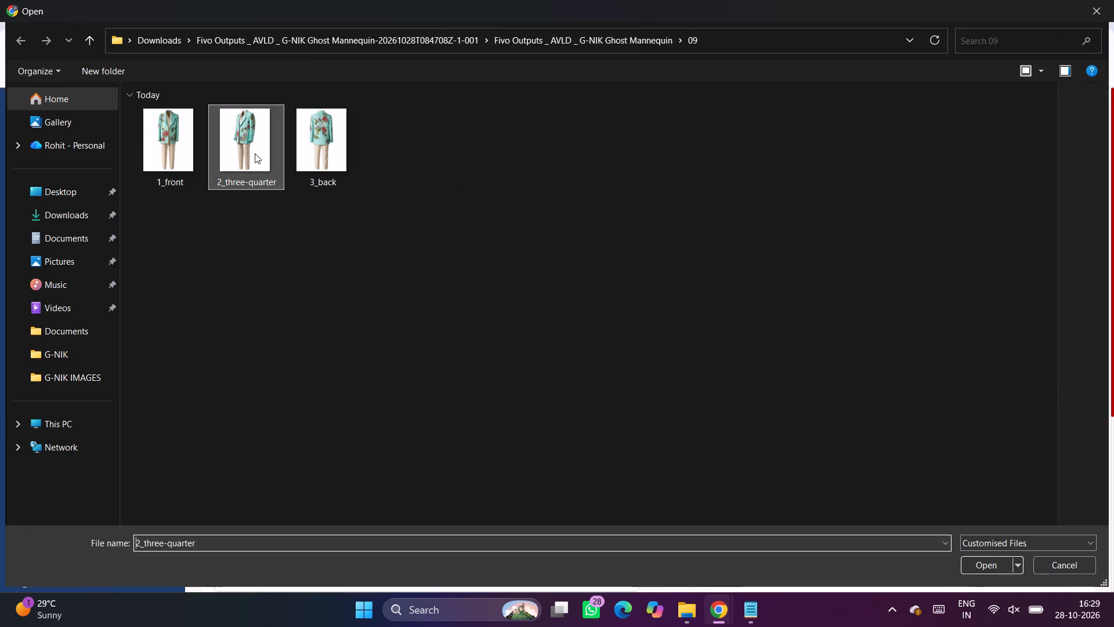
Add the keyword Jacket to the product.
scroll(526, 417, down, 2)
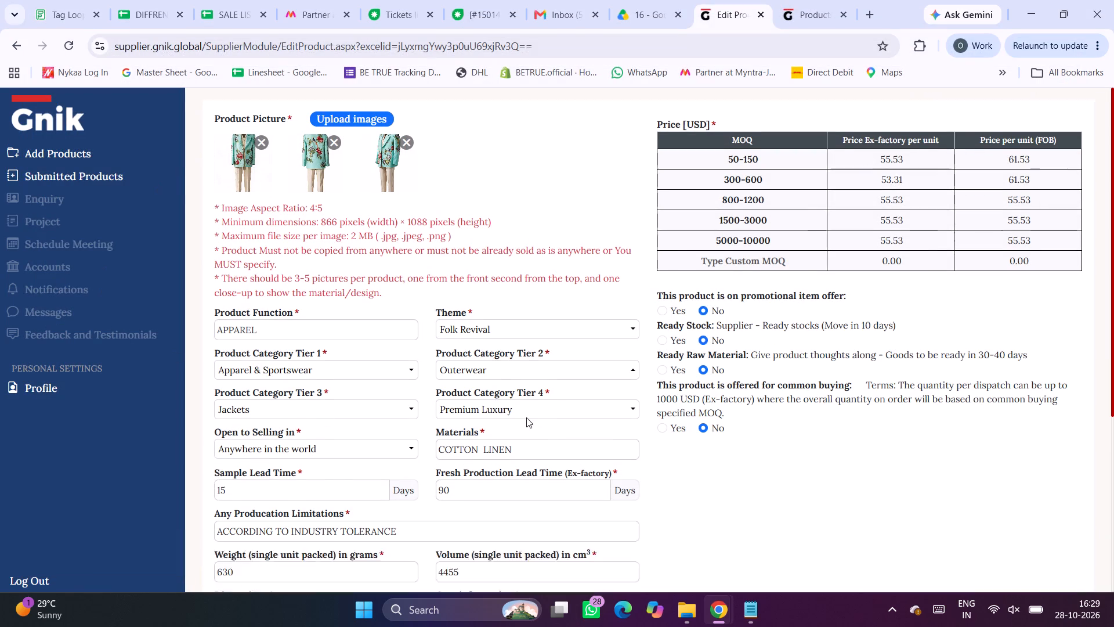
scroll(526, 417, down, 6)
click(280, 480)
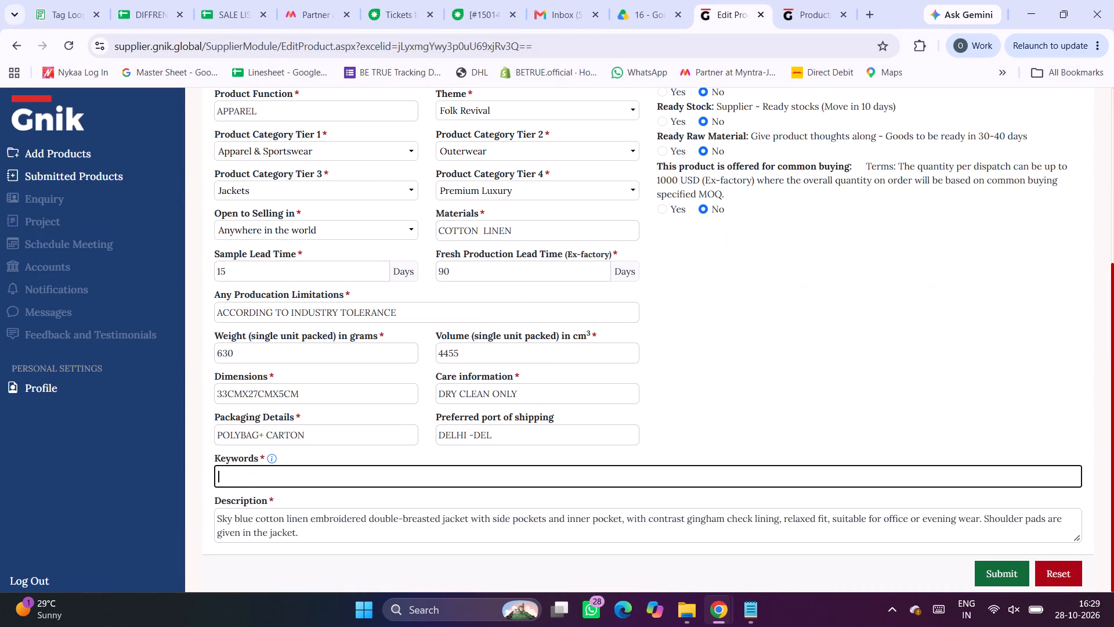
key(j)
key(Tab)
key(BackSpace)
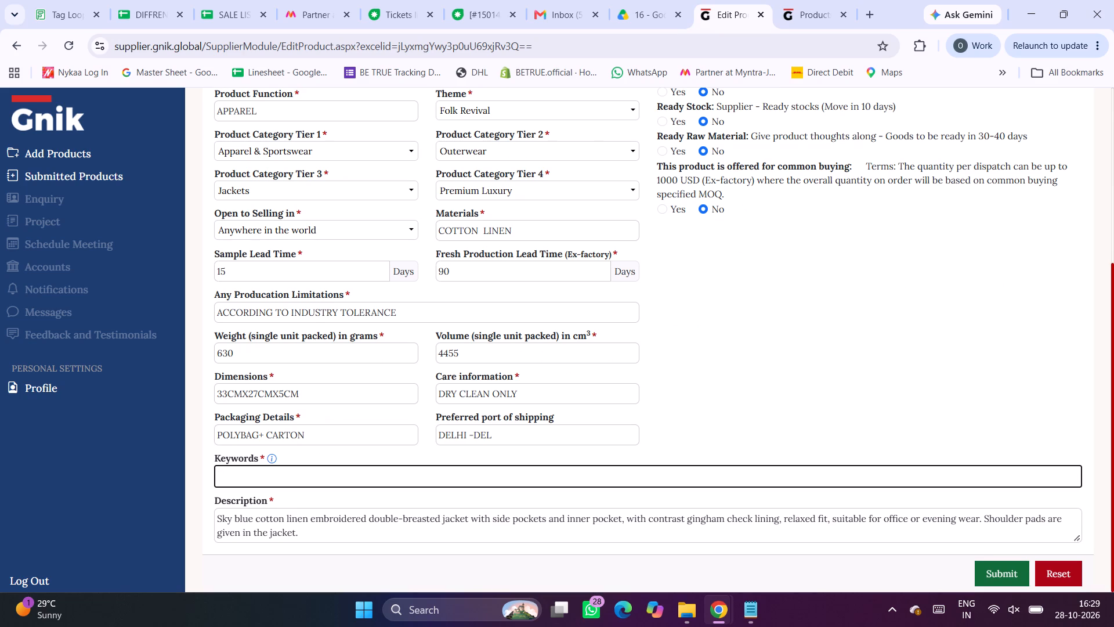
text(acket)
key(Return)
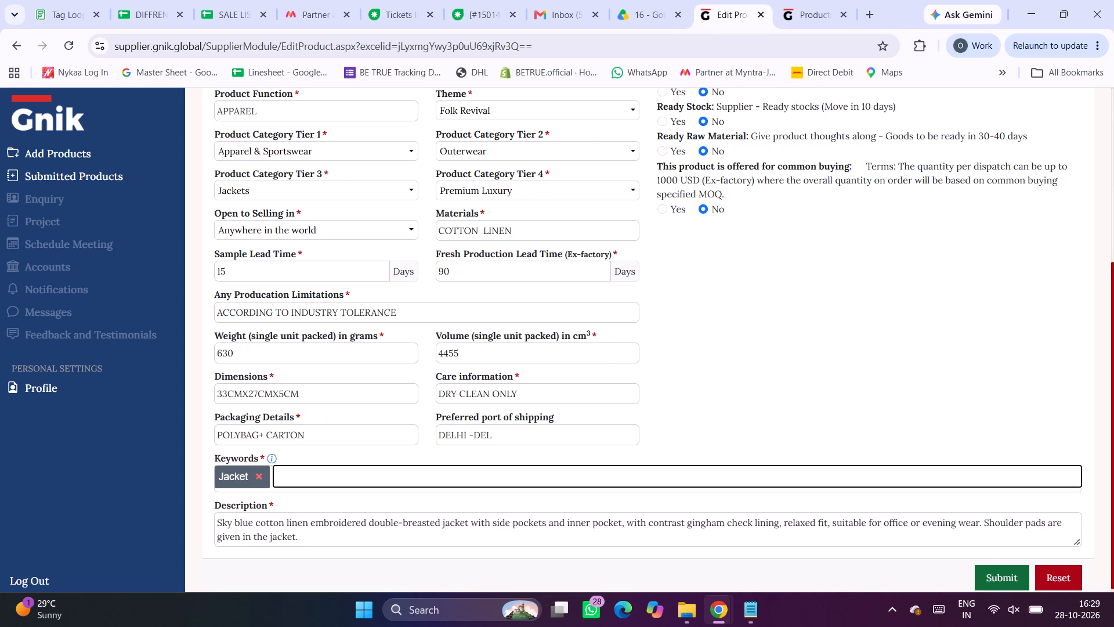
Add the keywords FH-3 and Blazer to the sky blue jacket.
text(FS)
key(BackSpace)
key(h)
key(d)
key(BackSpace)
key(minus)
key(3)
key(Return)
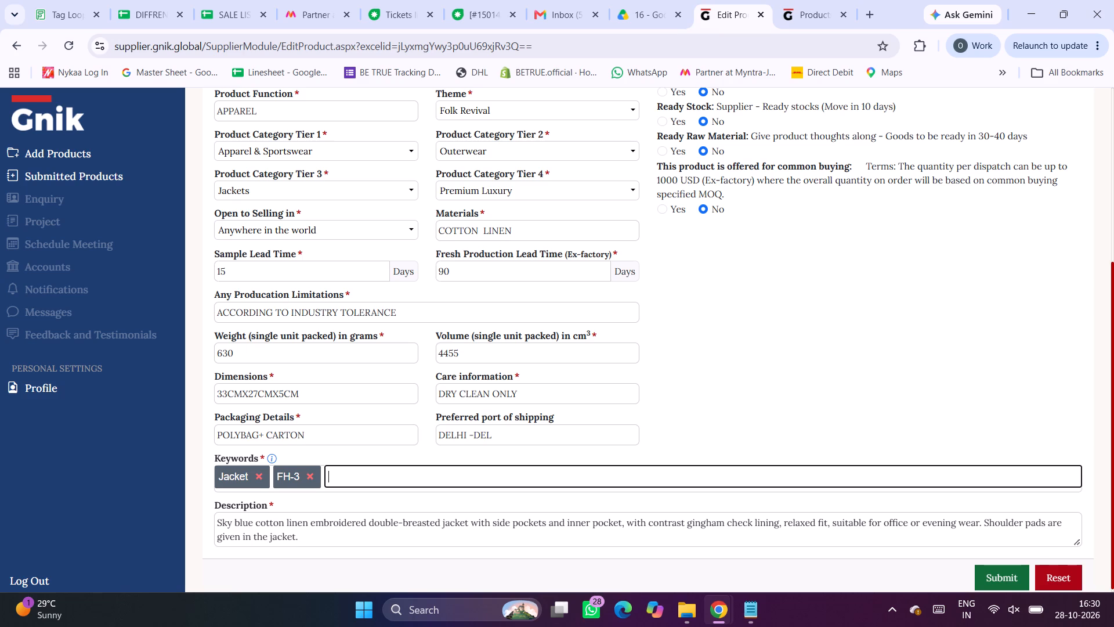
scroll(321, 360, up, 6)
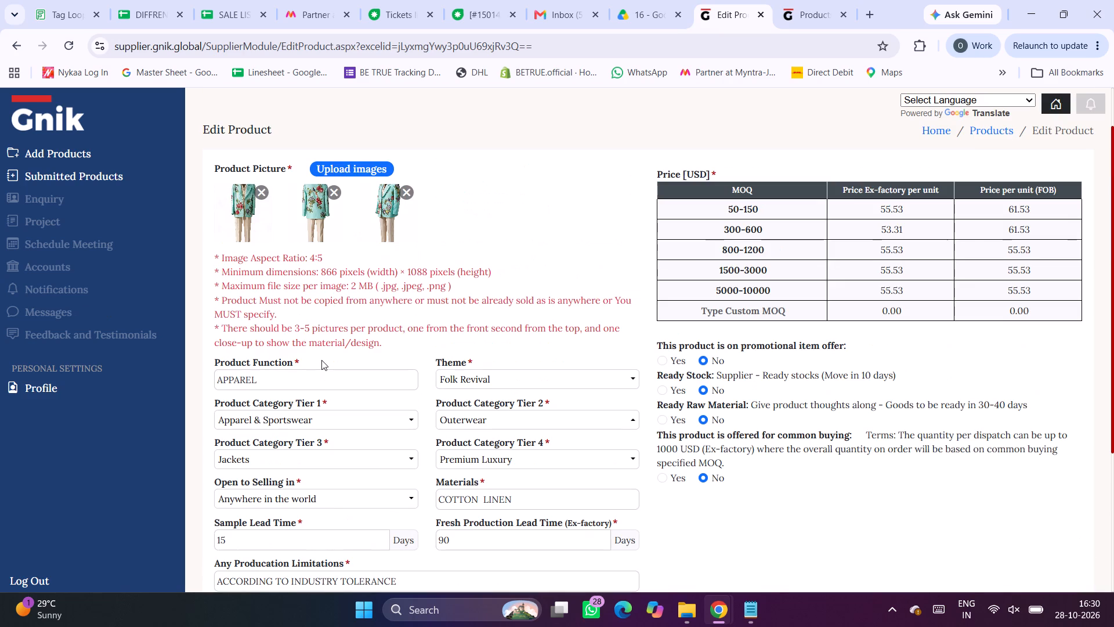
scroll(321, 360, down, 6)
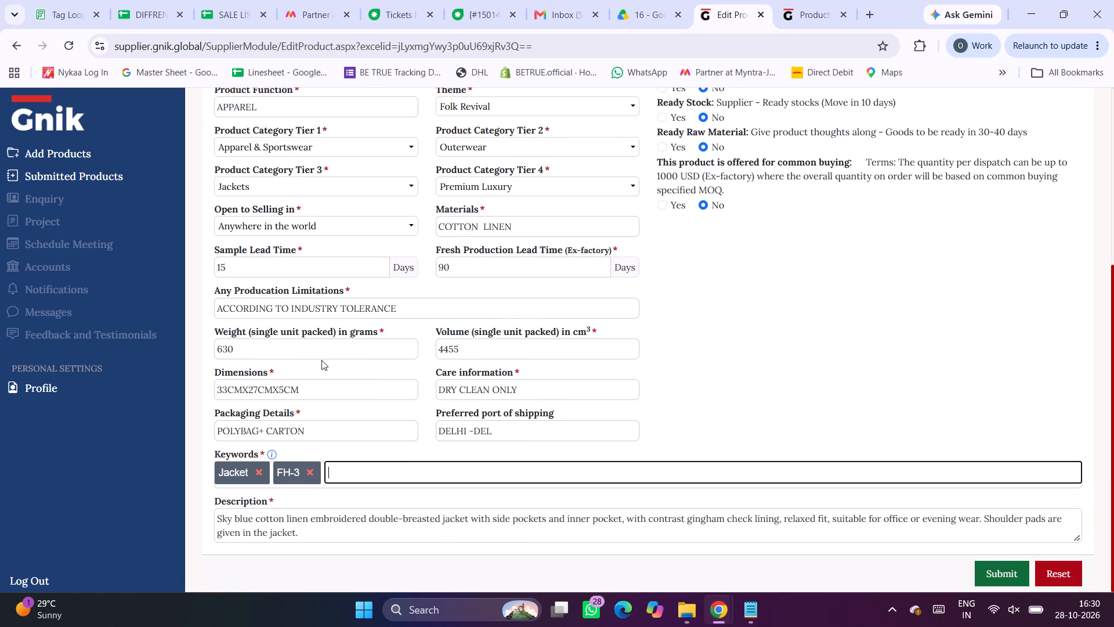
text(lazer)
key(Return)
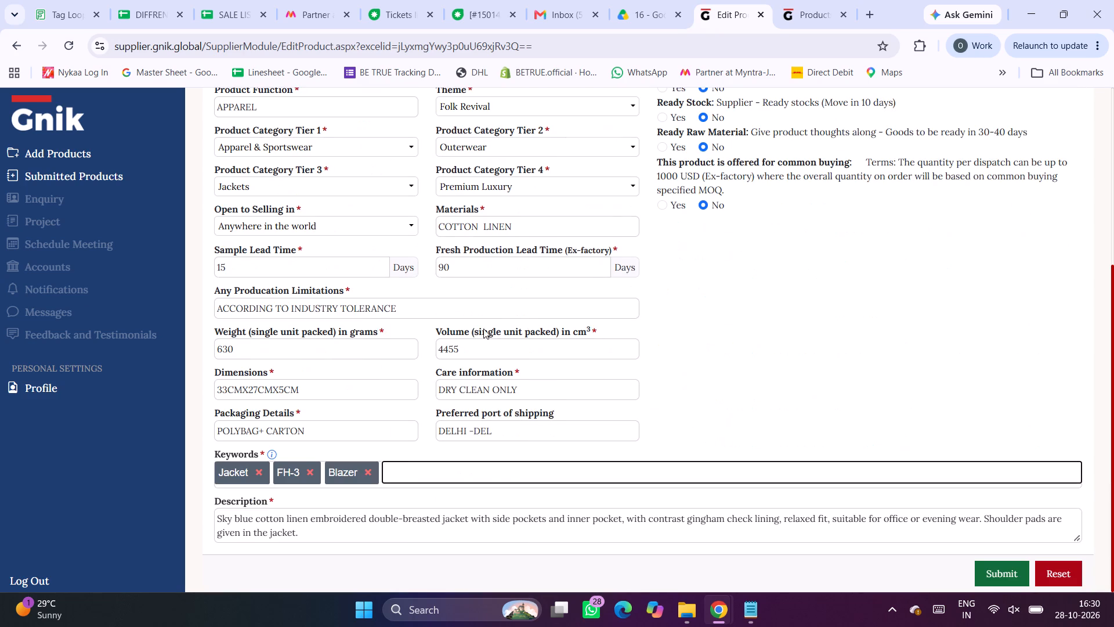
Check the sky blue jacket's pictures and details, and submit the product.
scroll(396, 283, up, 5)
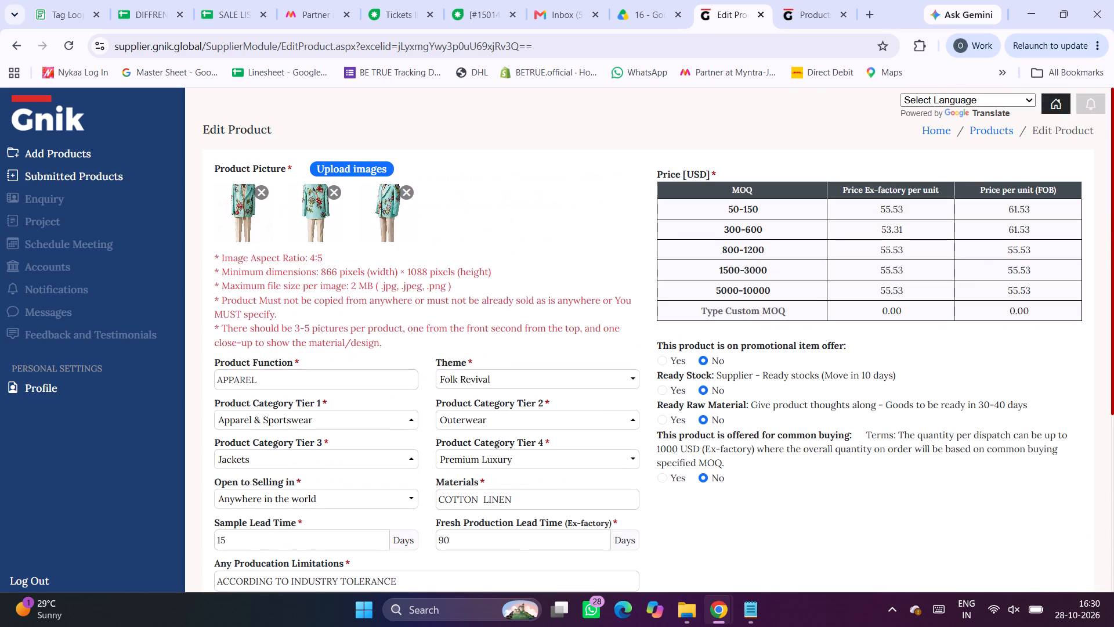
scroll(396, 283, down, 6)
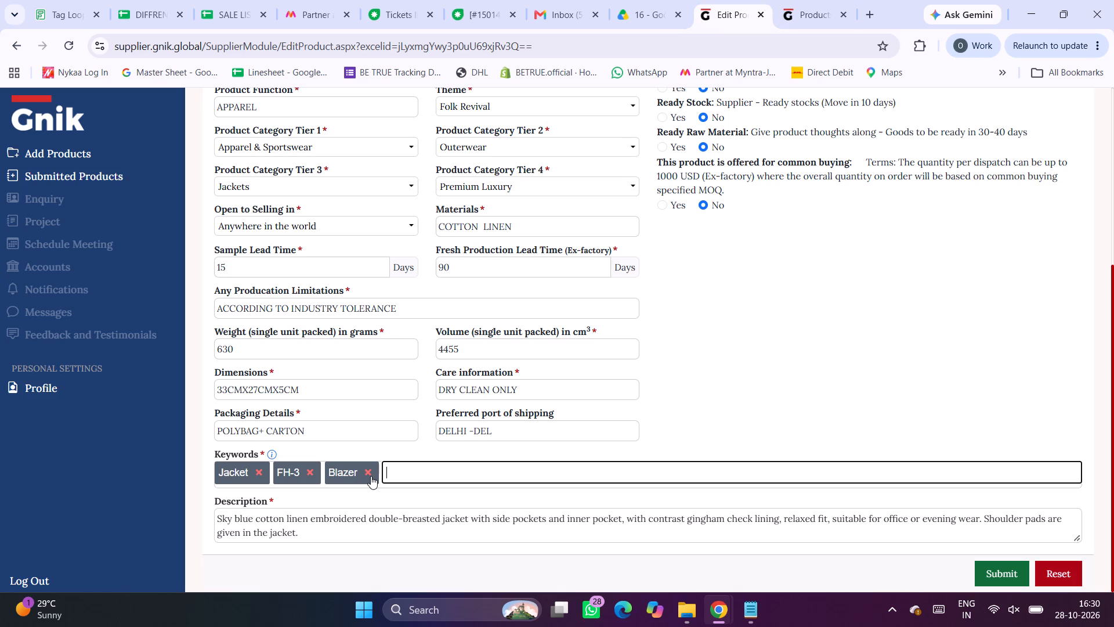
click(1003, 575)
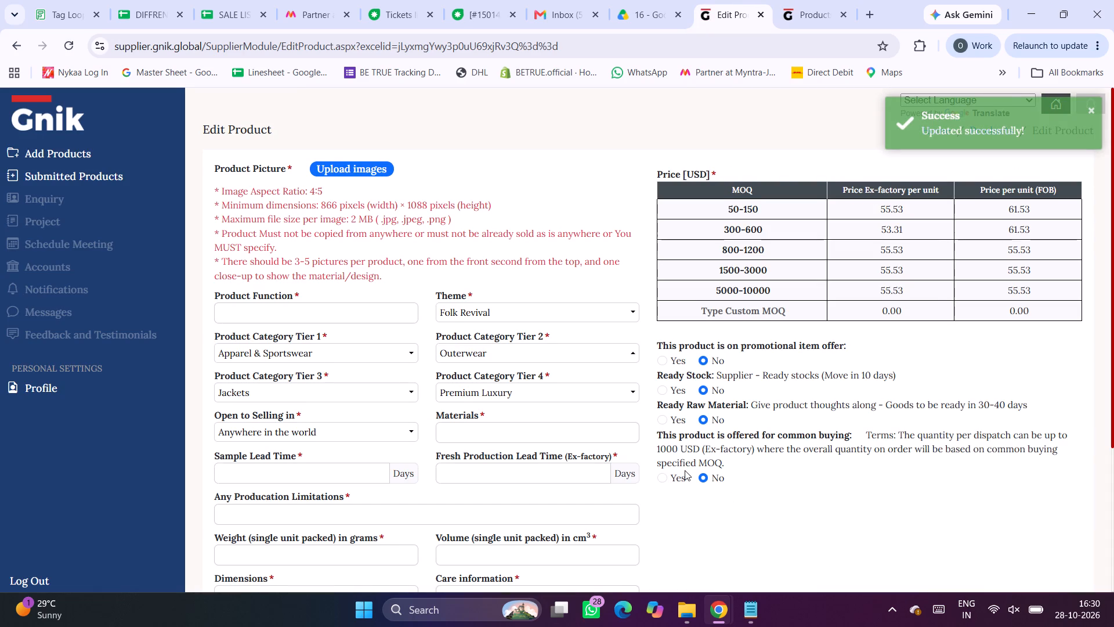
Look through the Edit Product form after submission, from the pictures section down to the description.
scroll(685, 470, down, 6)
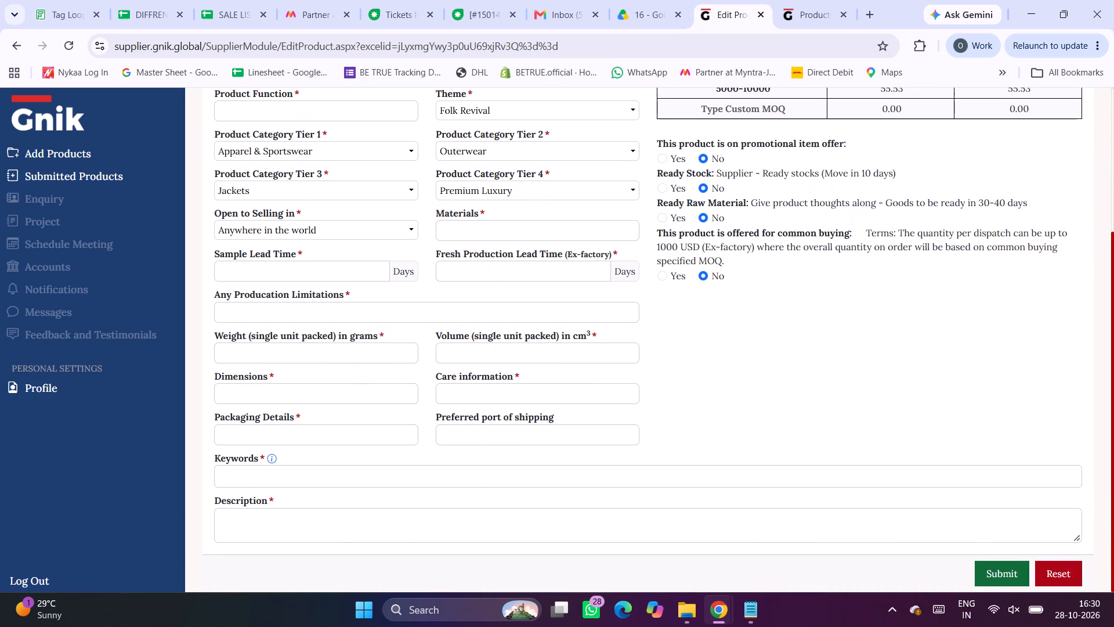
scroll(685, 470, down, 2)
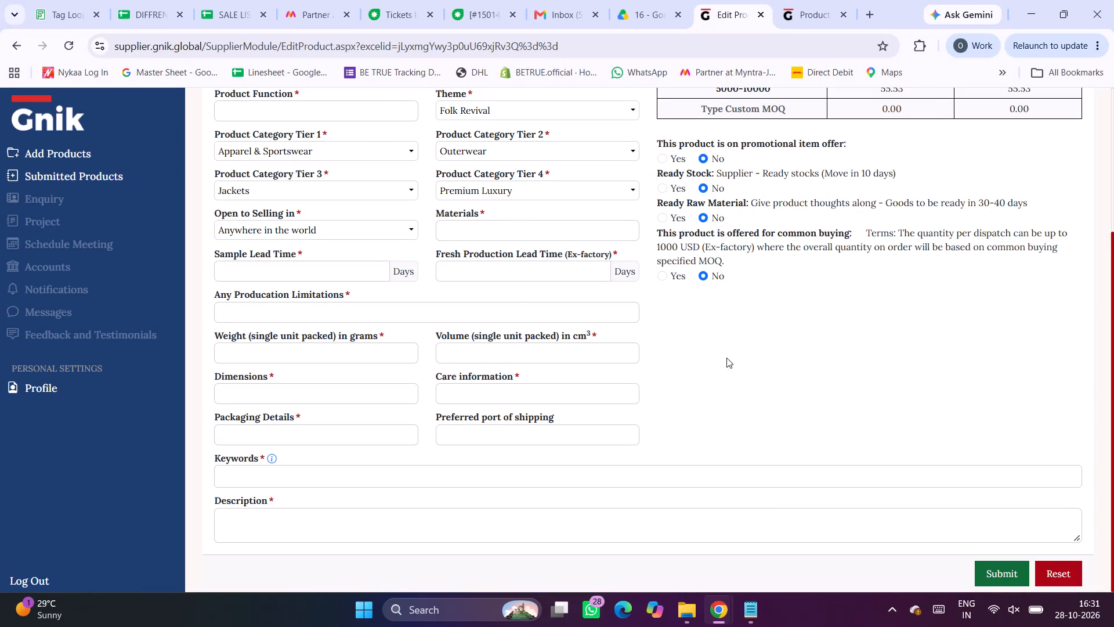
click(457, 277)
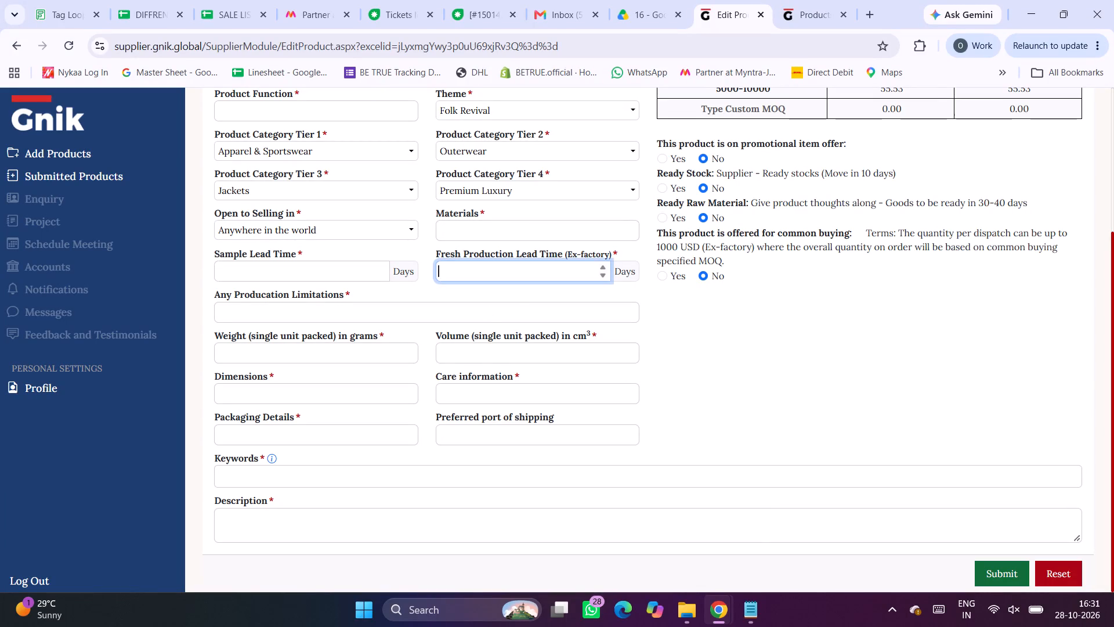
scroll(407, 392, down, 2)
scroll(407, 392, up, 5)
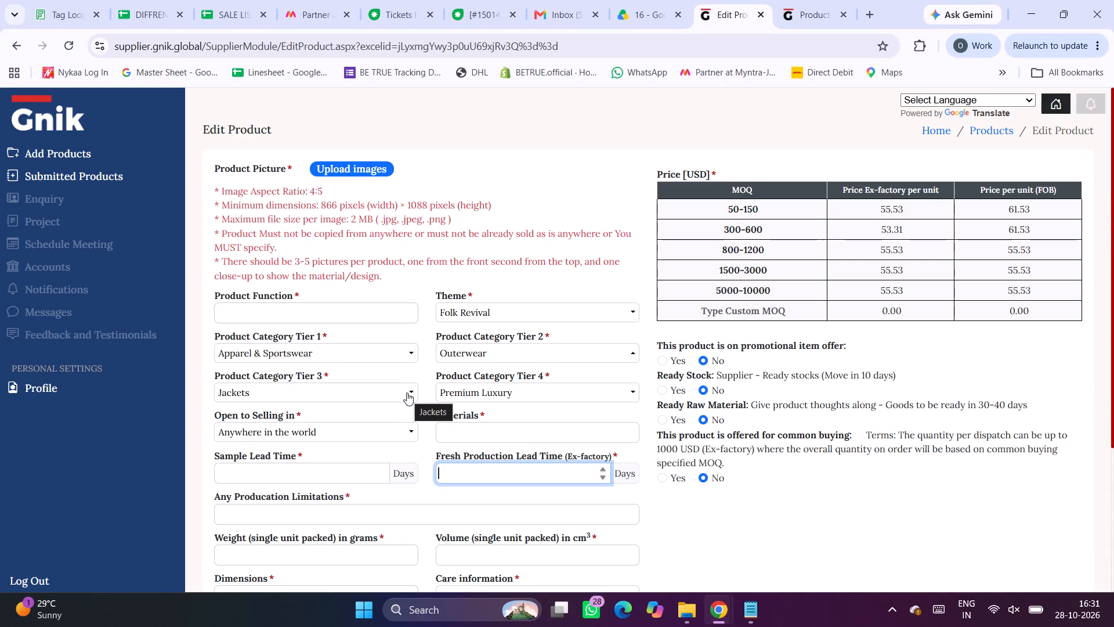
scroll(407, 392, down, 5)
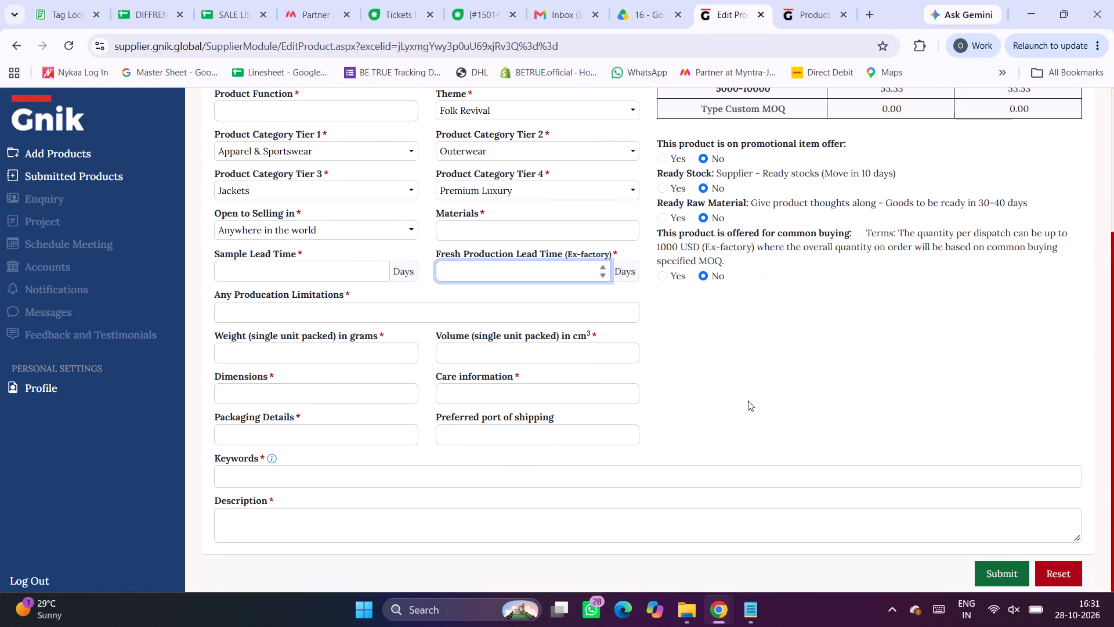
click(748, 401)
scroll(748, 401, up, 4)
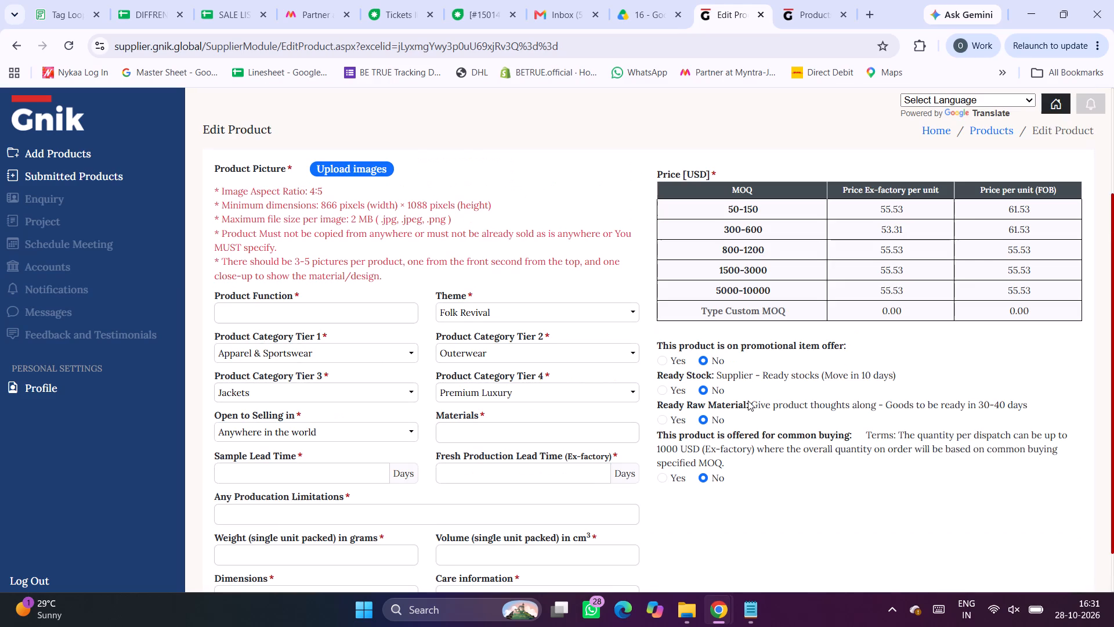
scroll(748, 401, down, 6)
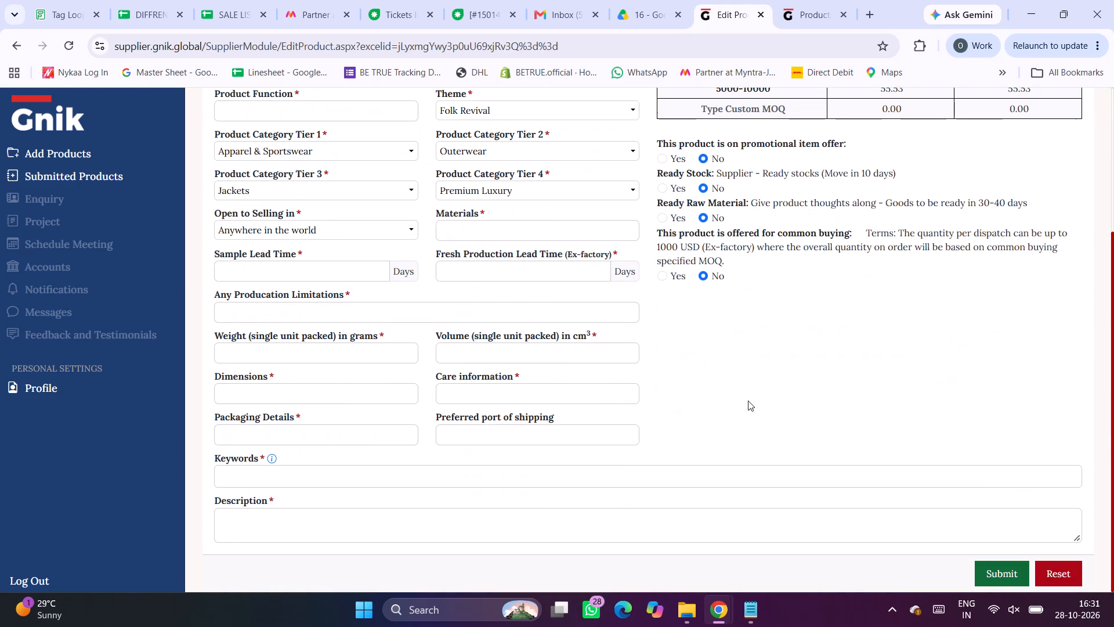
scroll(748, 401, up, 4)
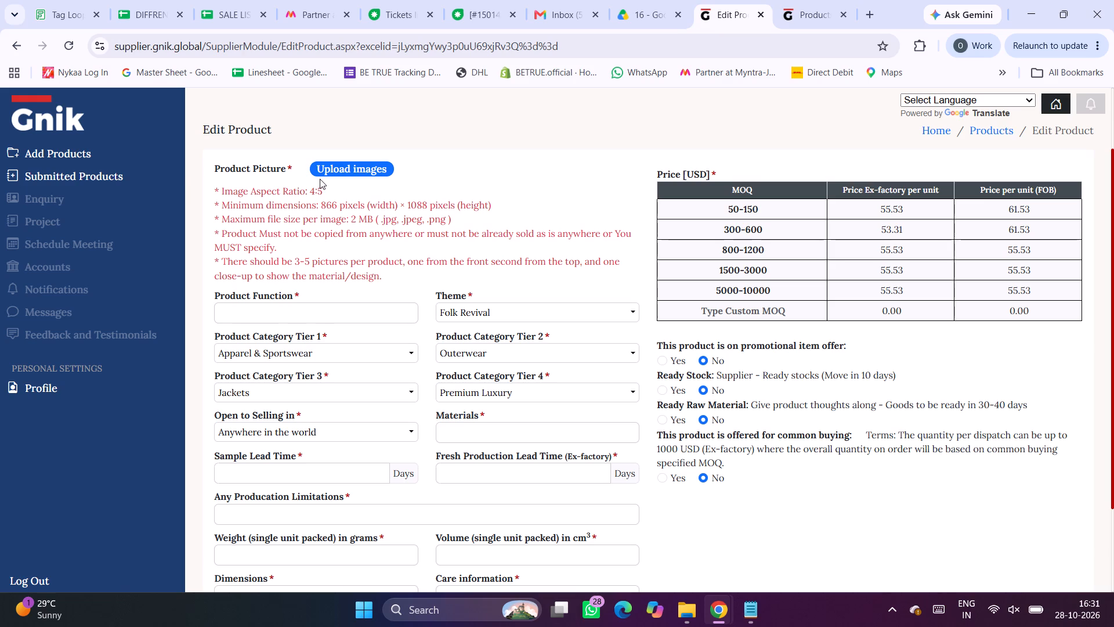
scroll(760, 499, down, 2)
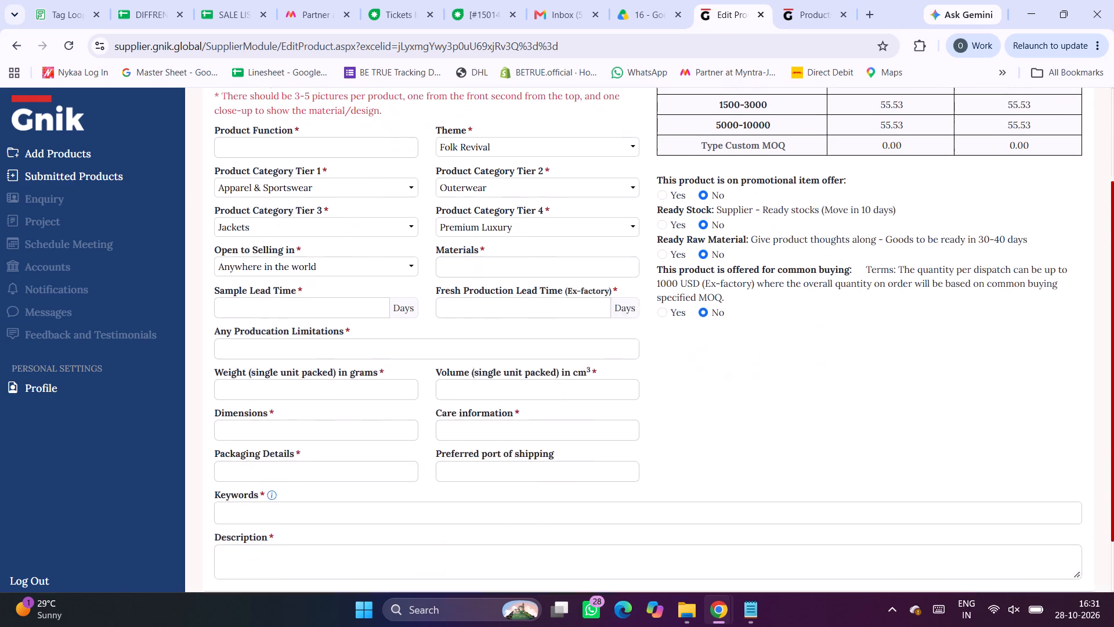
scroll(784, 340, up, 4)
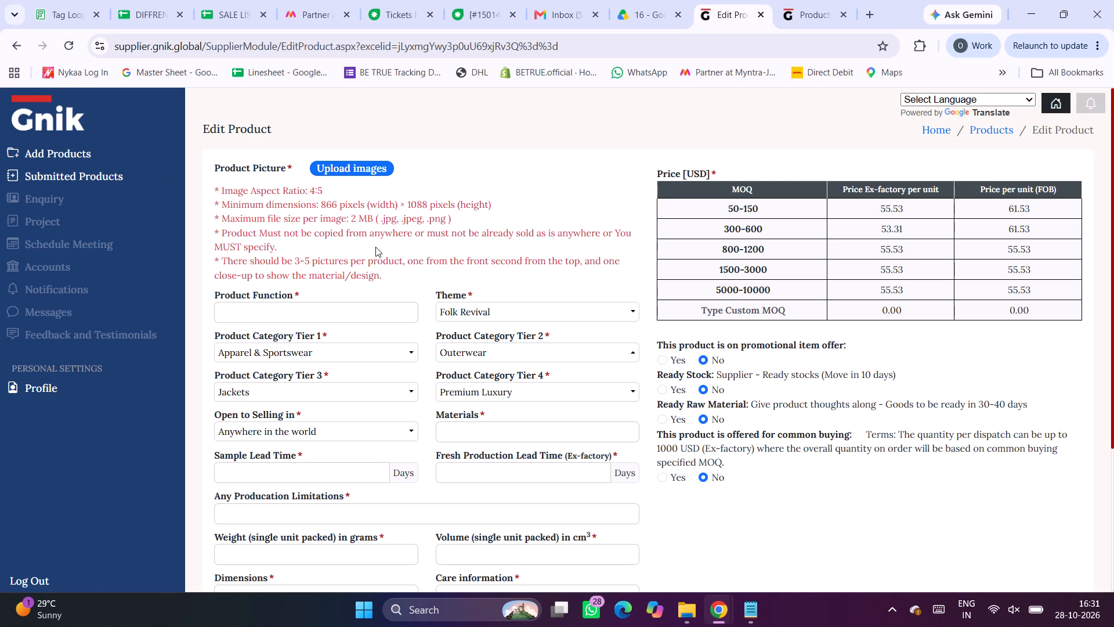
scroll(375, 247, down, 5)
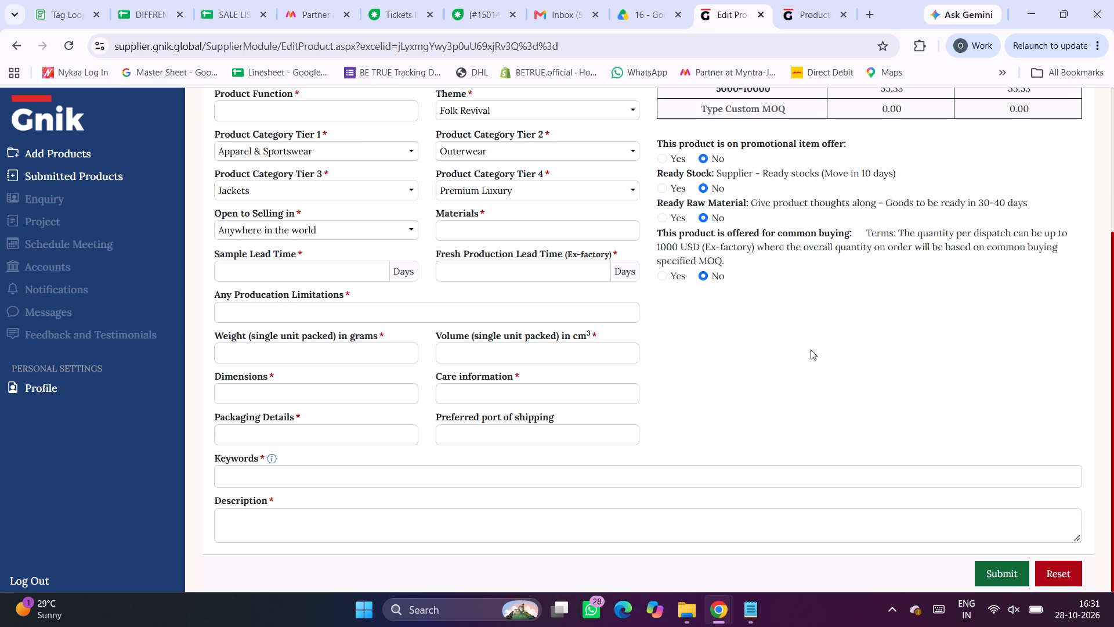
scroll(801, 390, up, 6)
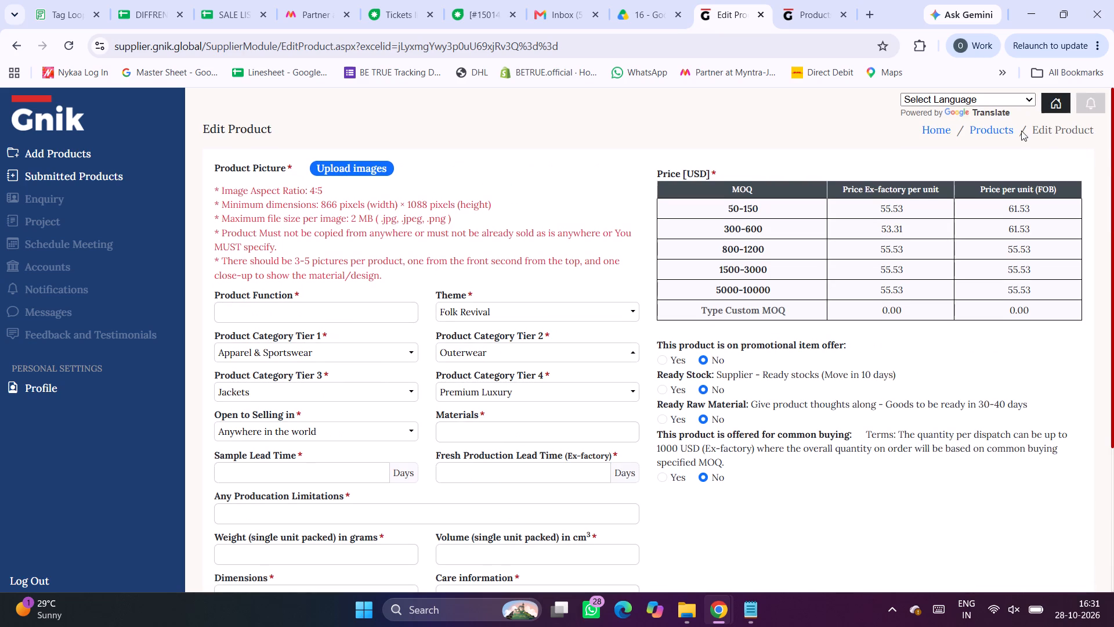
Open the submitted products list to check the sky blue jacket's entry.
click(999, 131)
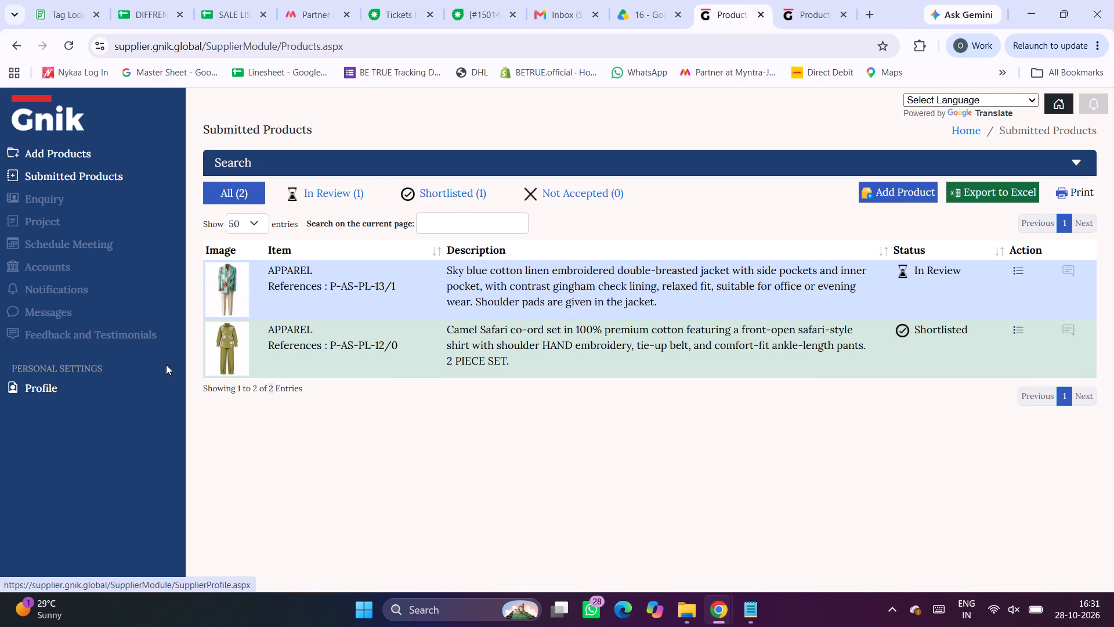
click(39, 170)
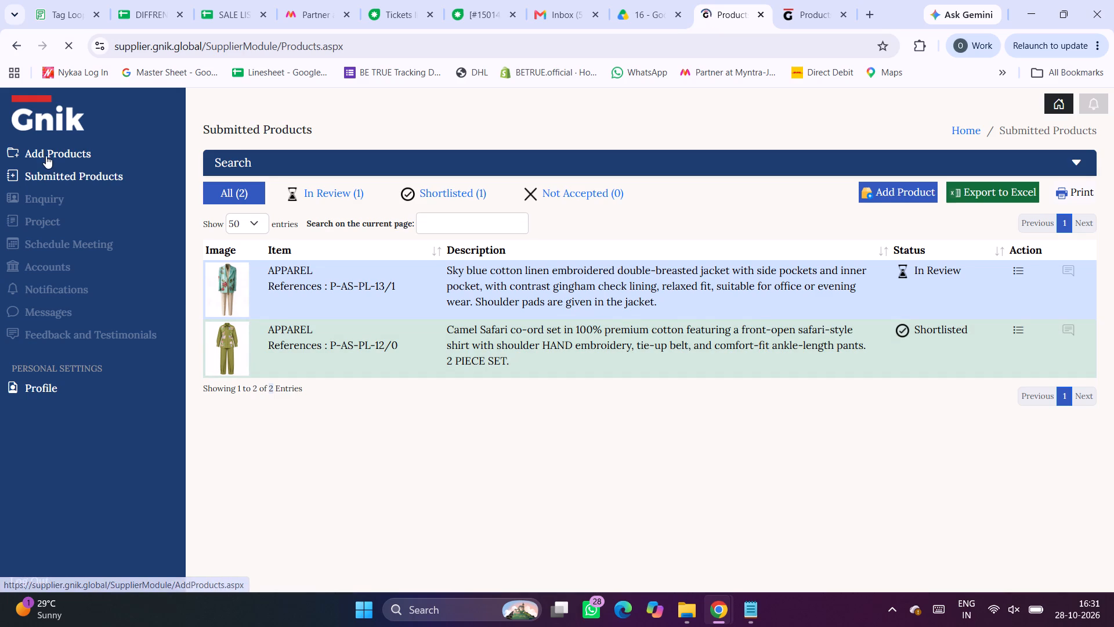
From the bulk-uploaded items on the Add Product page, open the soft blush pink wrap jacket for editing and view its details.
click(53, 149)
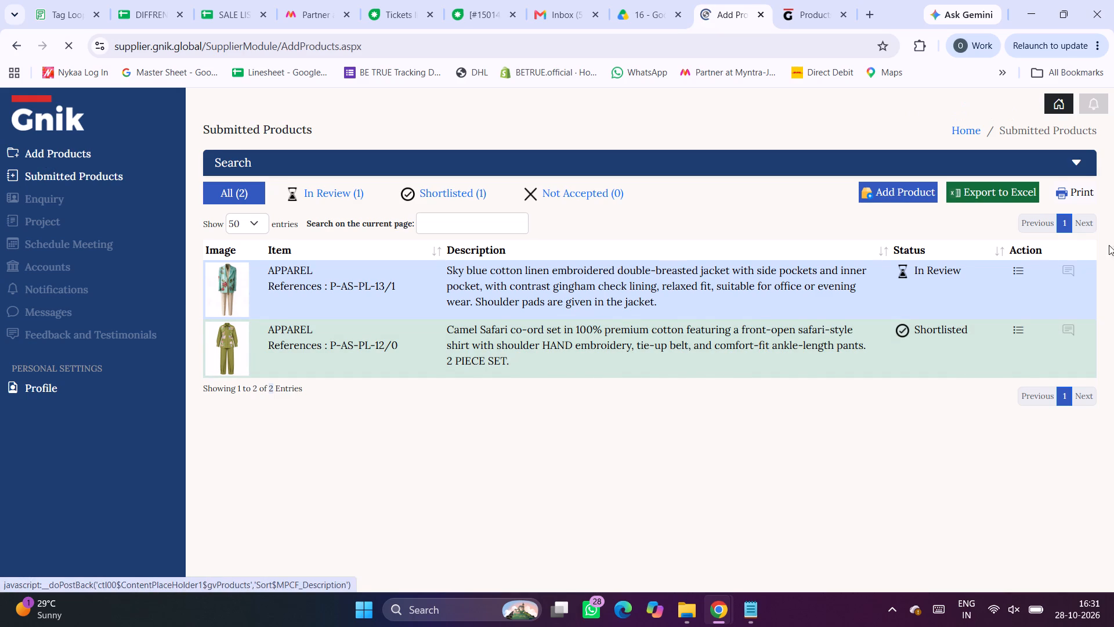
click(1072, 157)
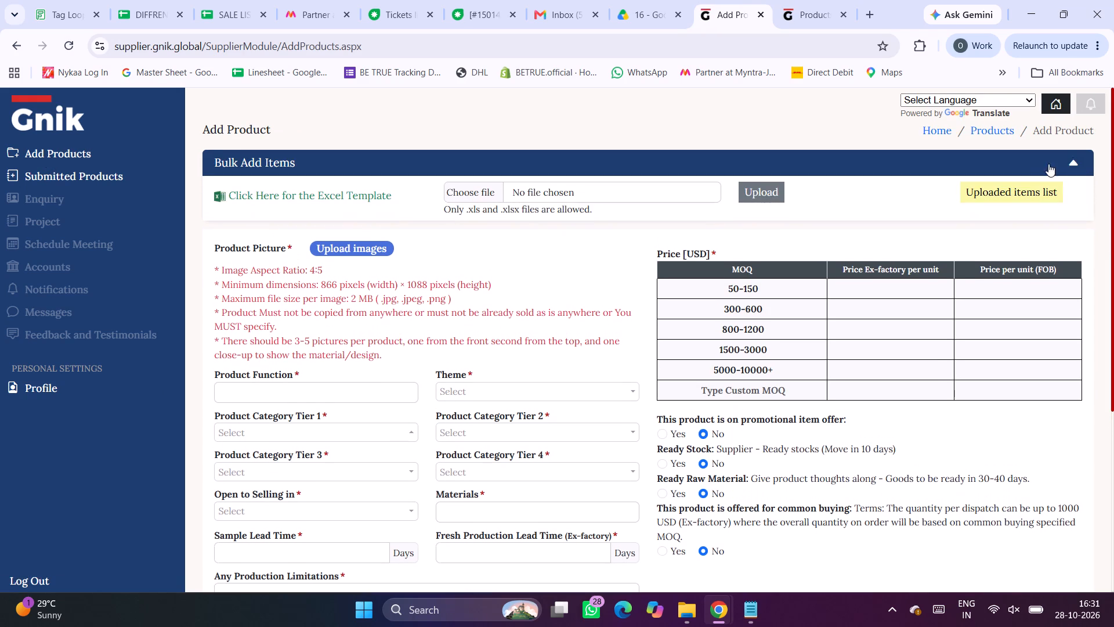
click(1003, 192)
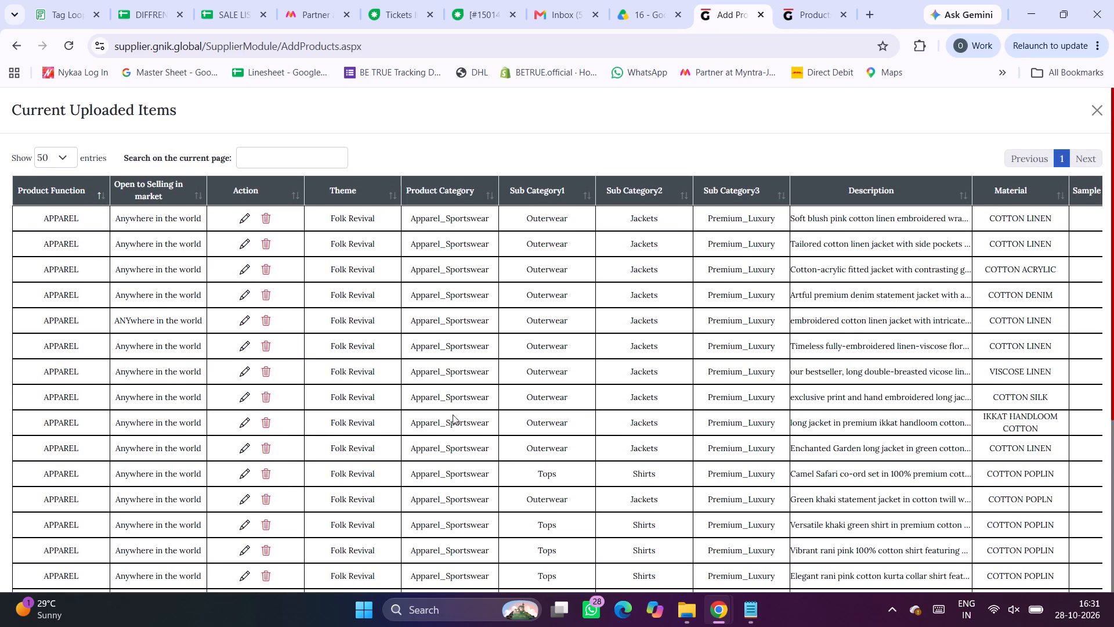
scroll(443, 451, down, 8)
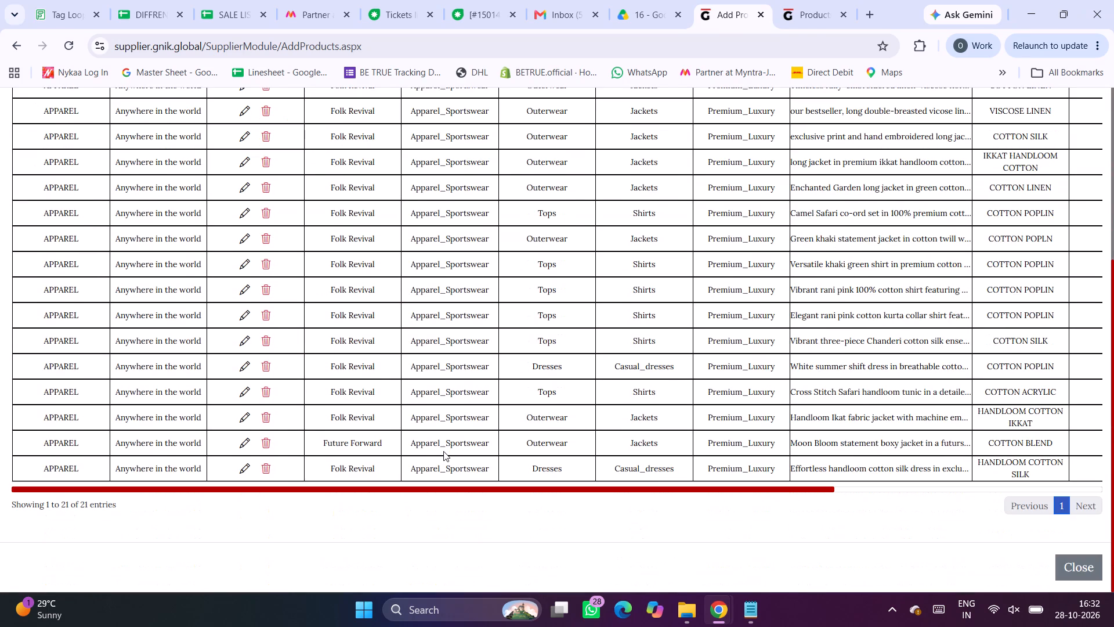
scroll(443, 451, up, 6)
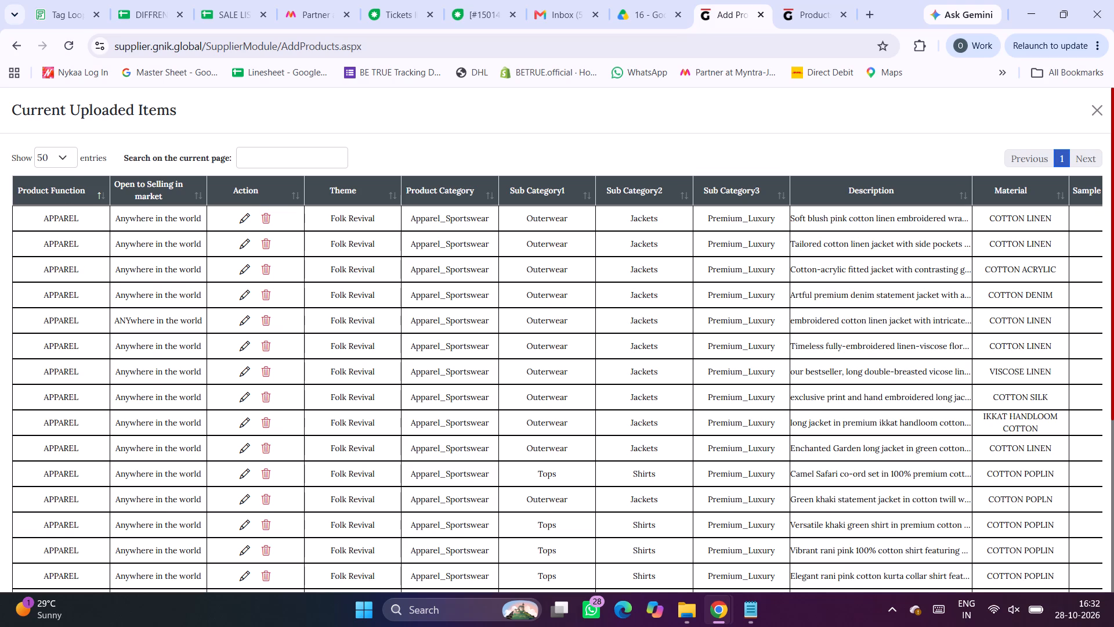
click(243, 222)
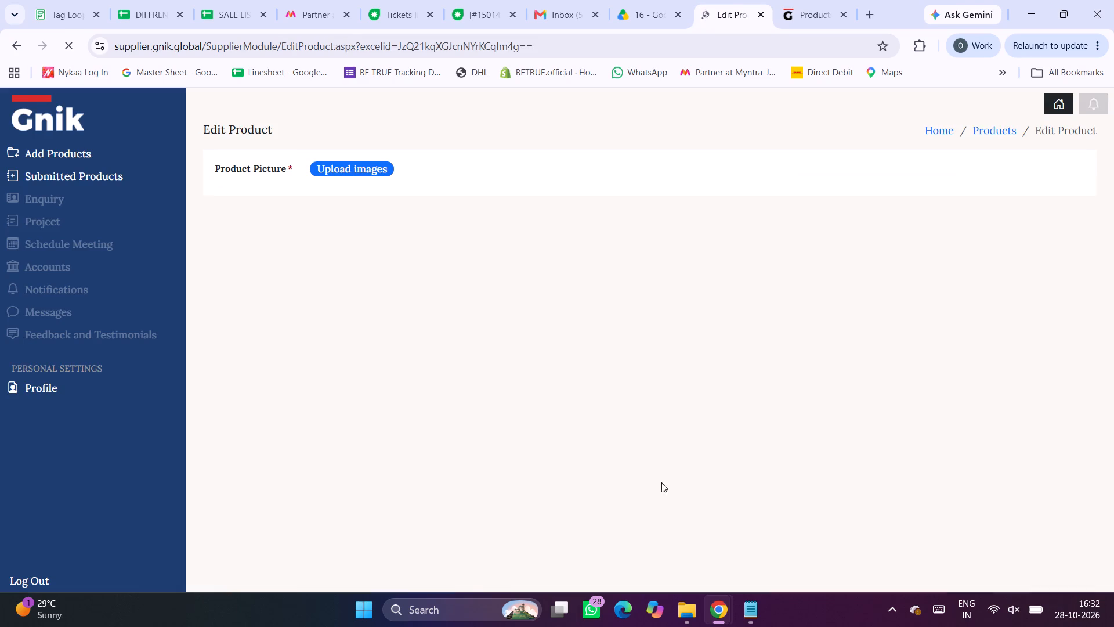
scroll(689, 471, down, 5)
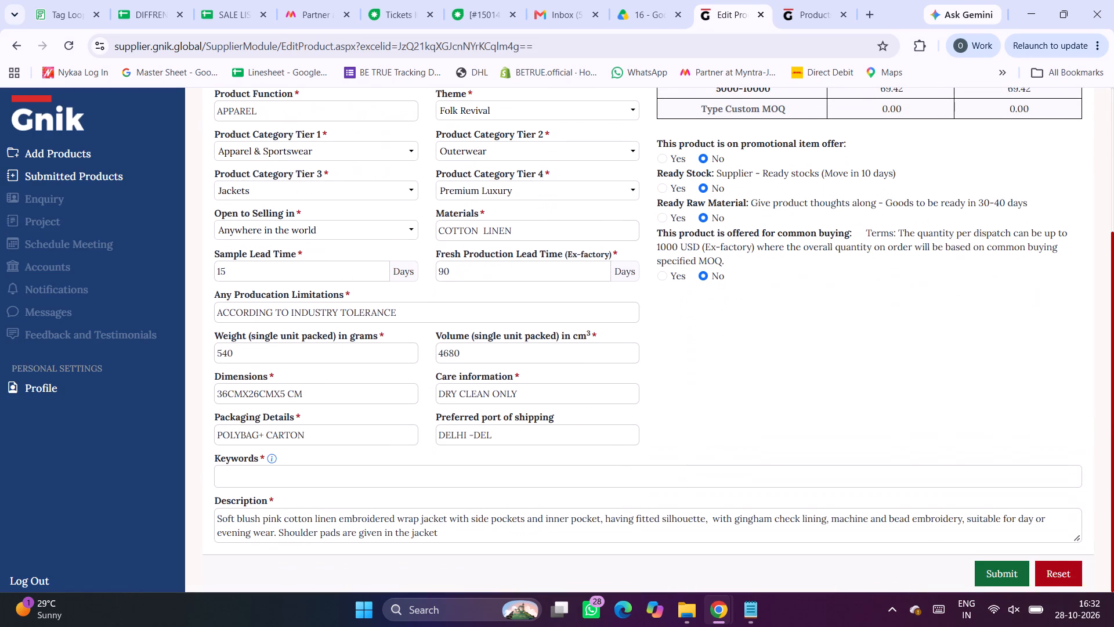
scroll(689, 471, down, 1)
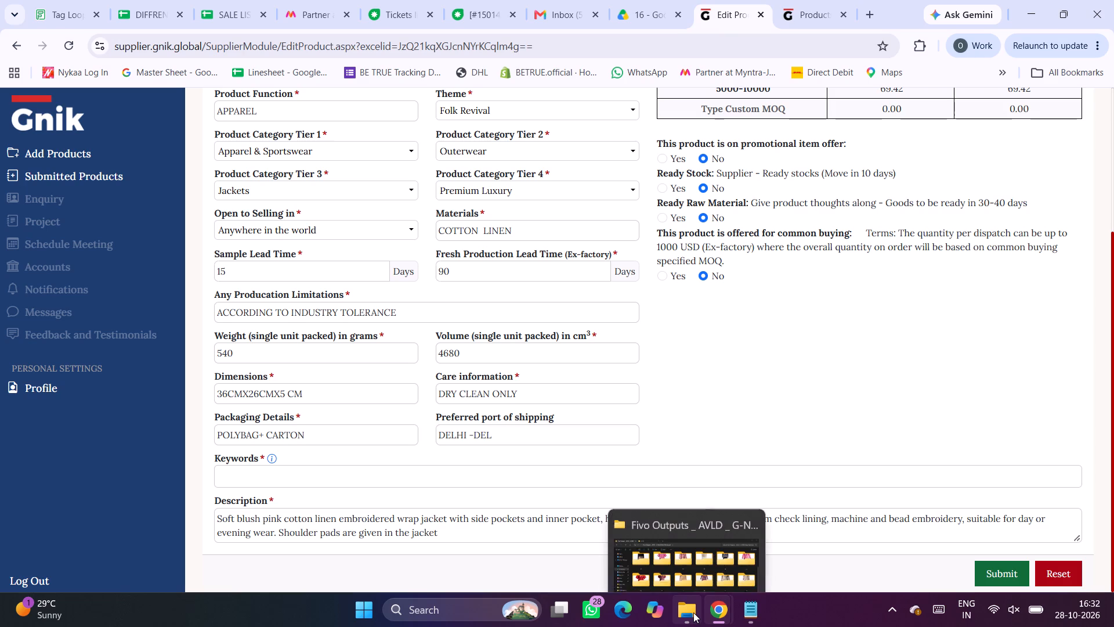
Switch to the Ghost Mannequin image folders, look for the soft blush pink wrap jacket's pictures, and open folder 18.
click(693, 612)
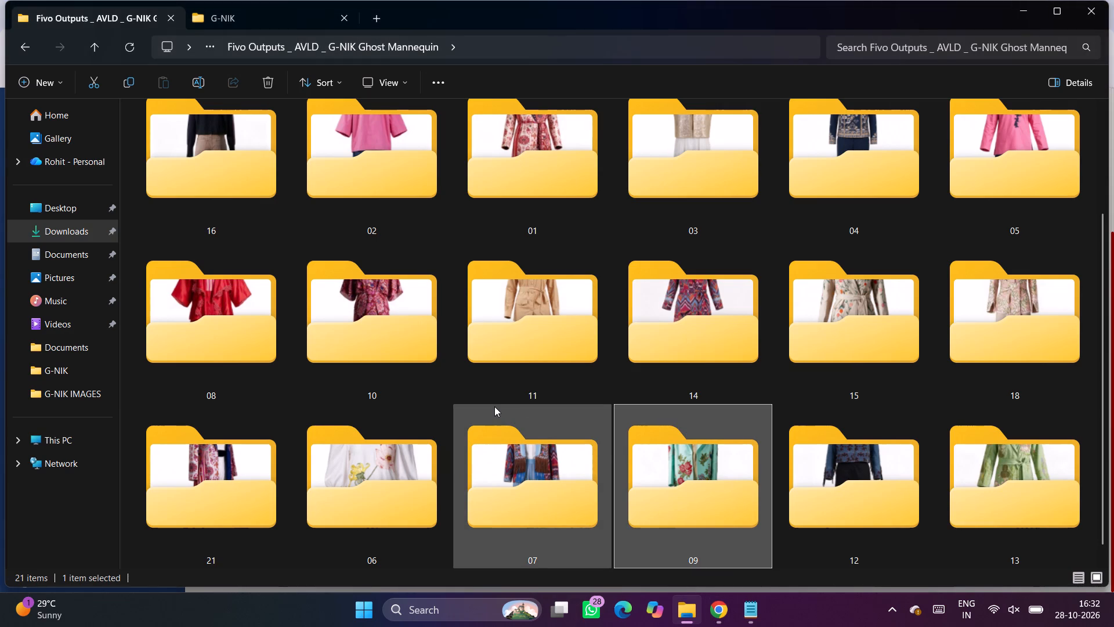
scroll(494, 406, up, 4)
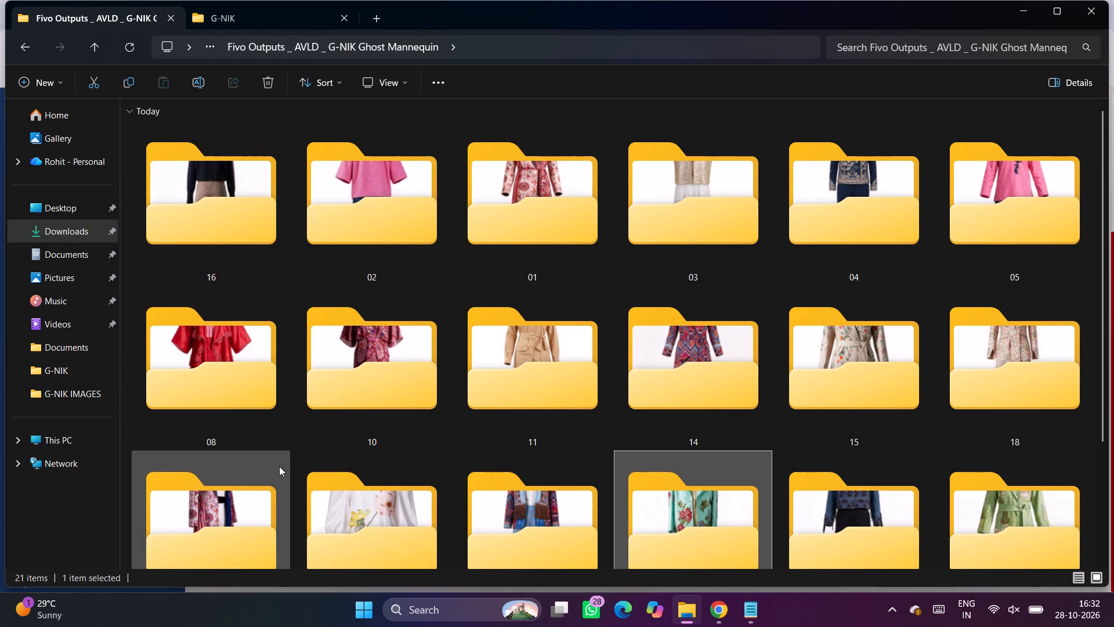
scroll(279, 466, down, 6)
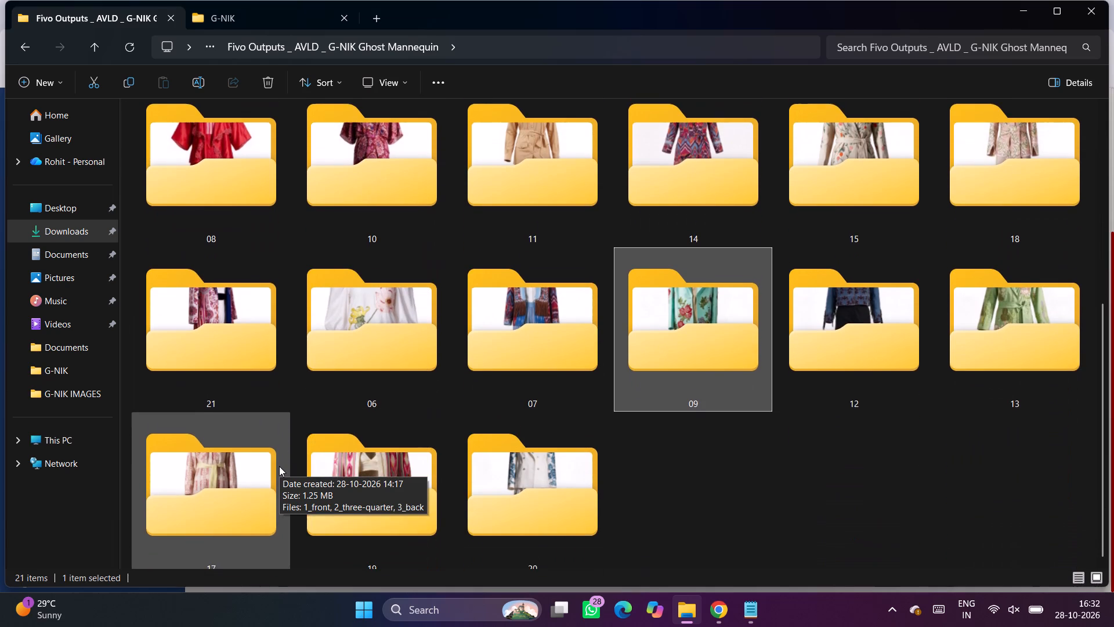
scroll(279, 466, down, 1)
scroll(751, 476, down, 1)
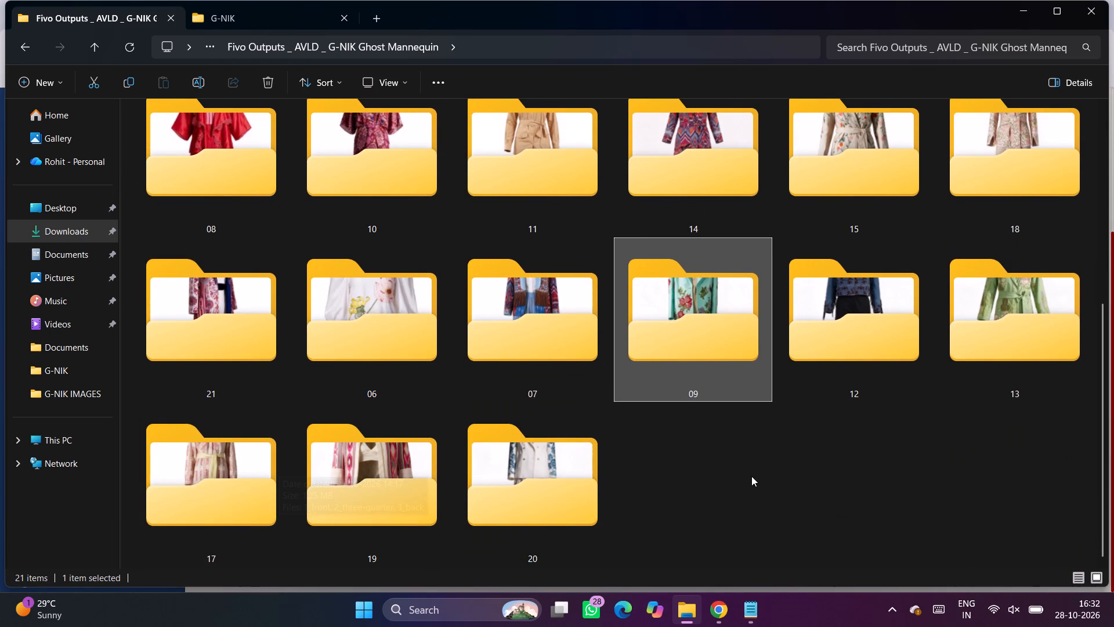
scroll(751, 476, up, 1)
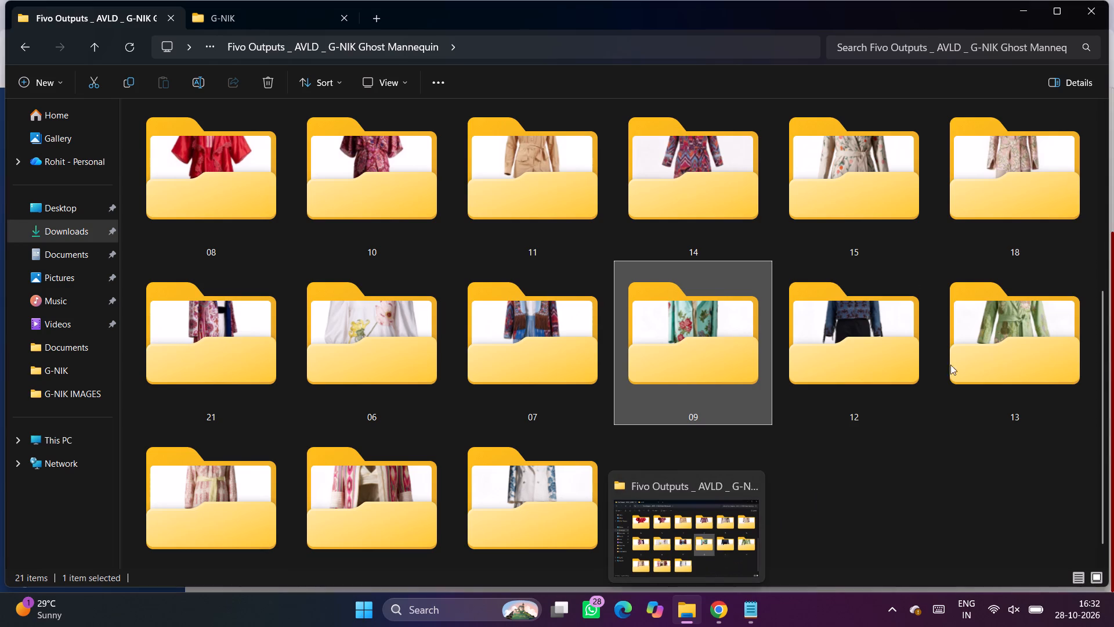
double_click(1023, 178)
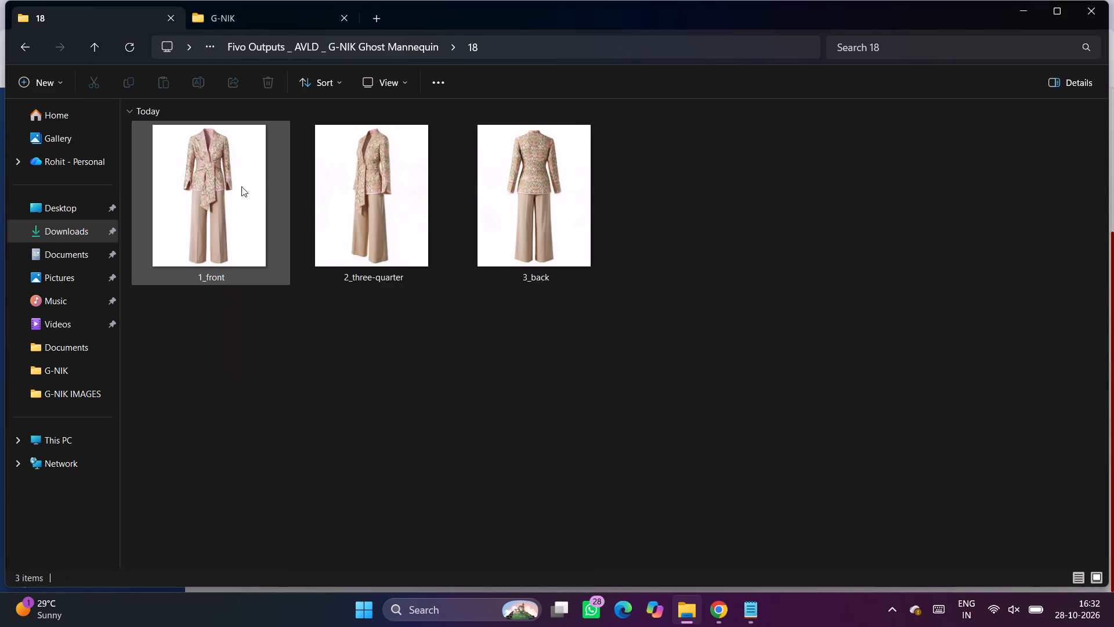
View the 1_front picture at full size to check the jacket from collar to hem, and close it.
double_click(222, 205)
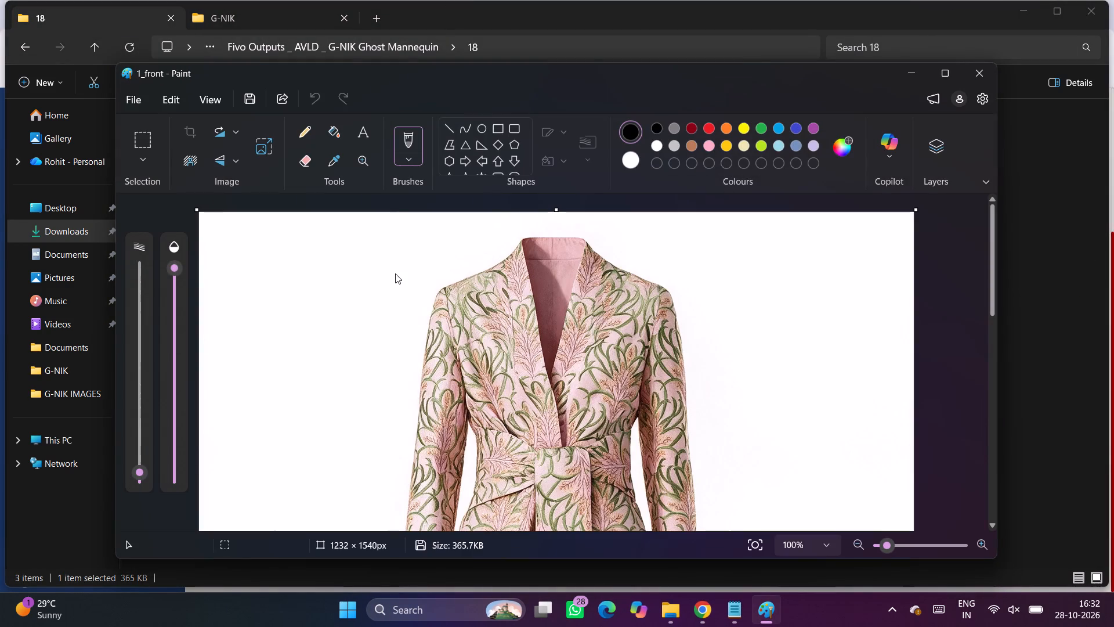
scroll(523, 330, down, 7)
scroll(523, 330, up, 5)
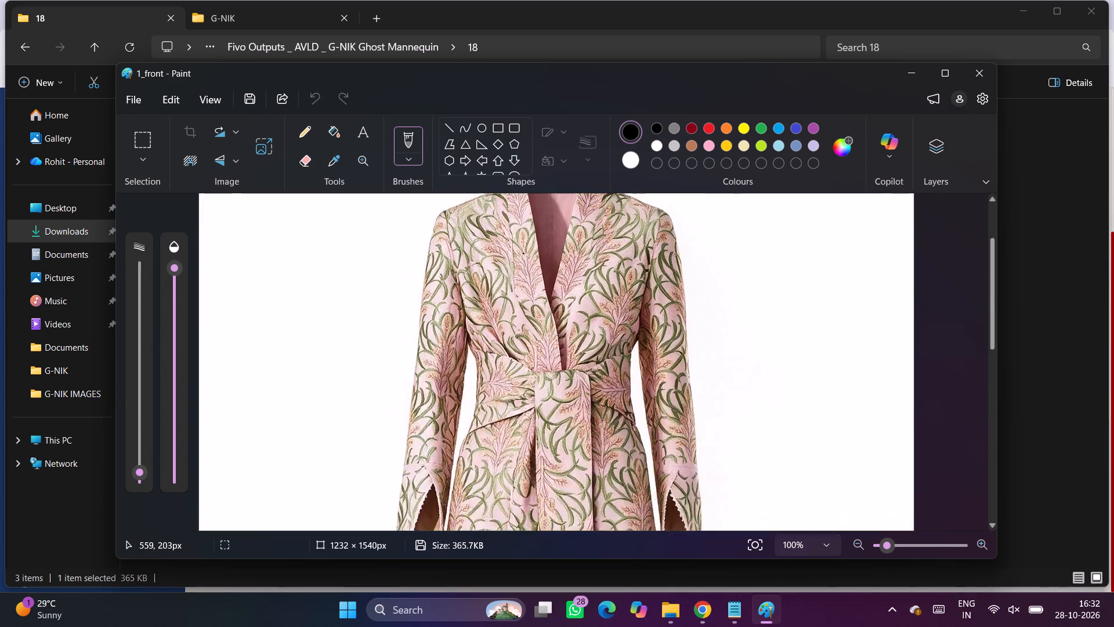
scroll(523, 330, down, 3)
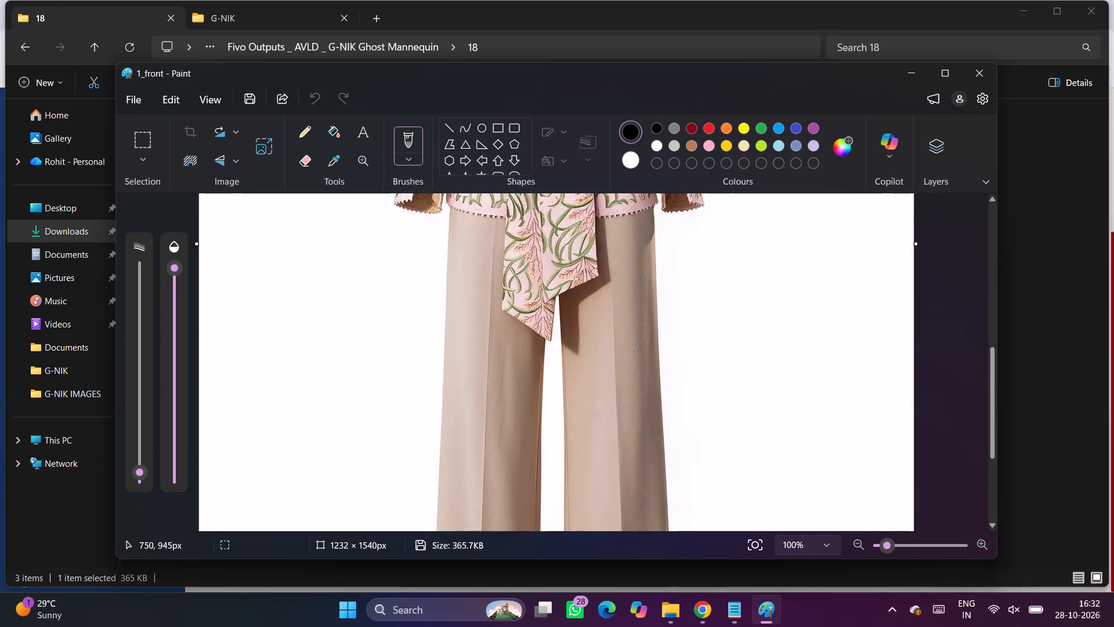
scroll(634, 345, up, 5)
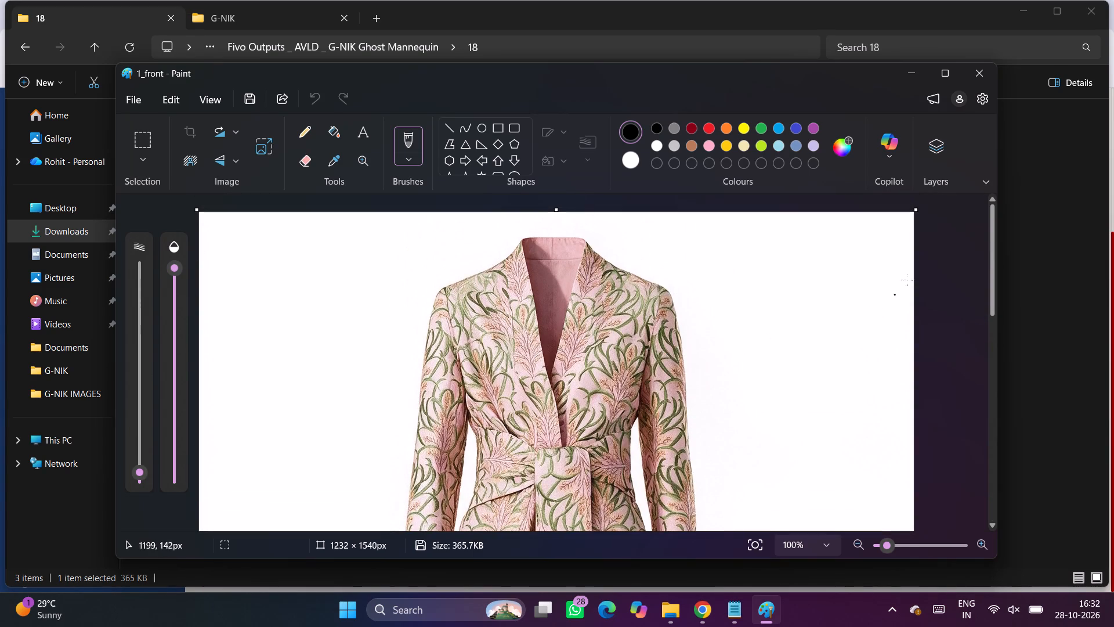
click(970, 78)
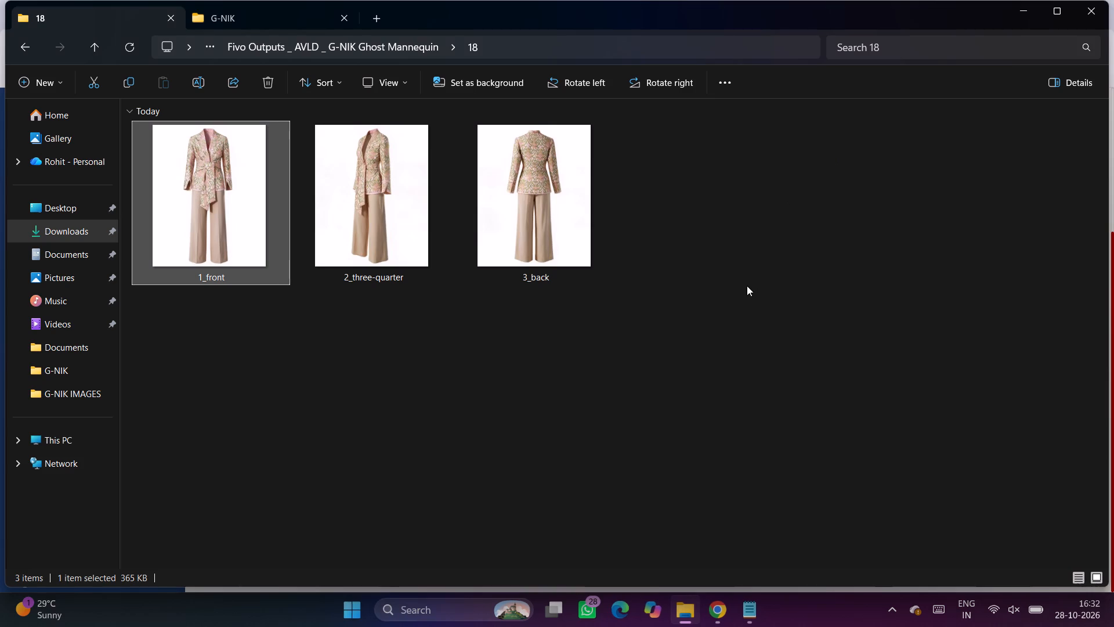
Back in the Edit Product form, upload the wrap jacket's three pictures from folder 18 of the Ghost Mannequin outputs.
click(711, 611)
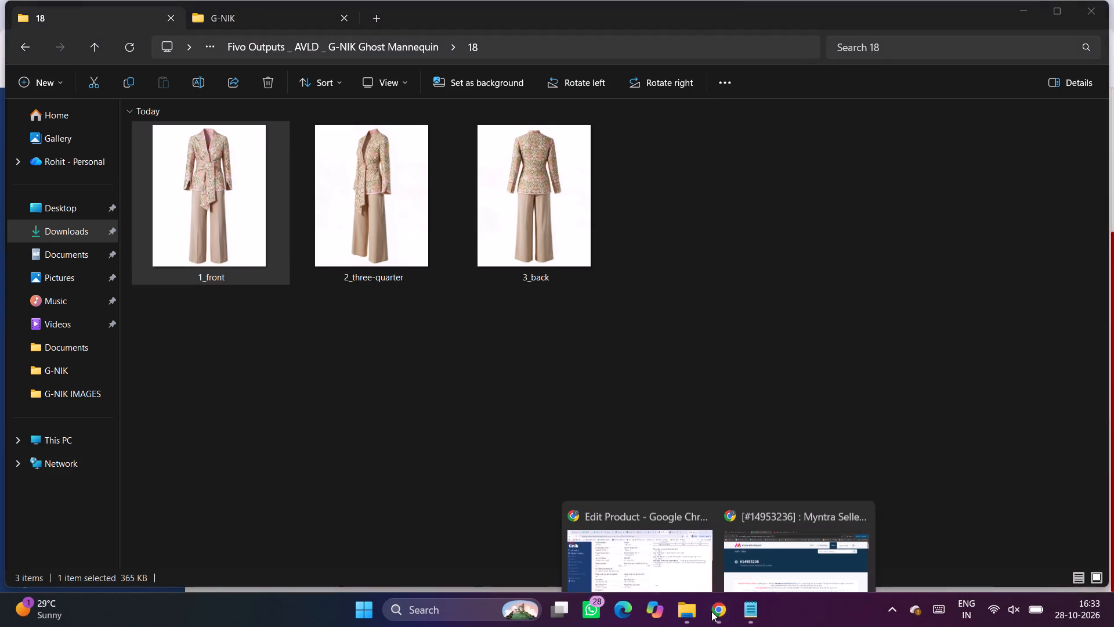
click(654, 545)
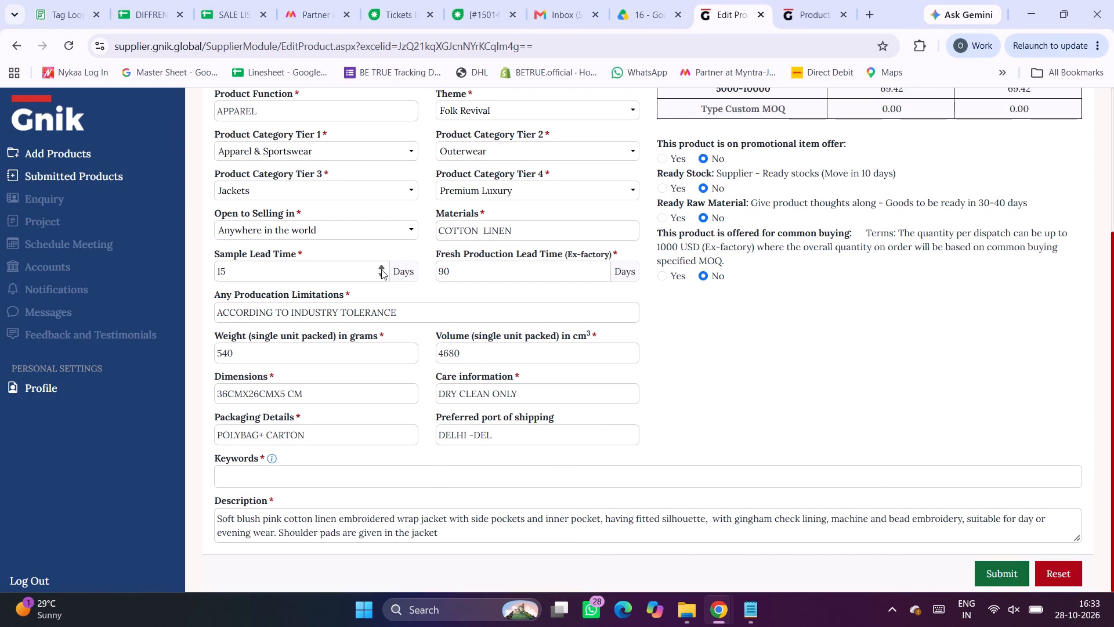
scroll(381, 269, up, 4)
click(351, 171)
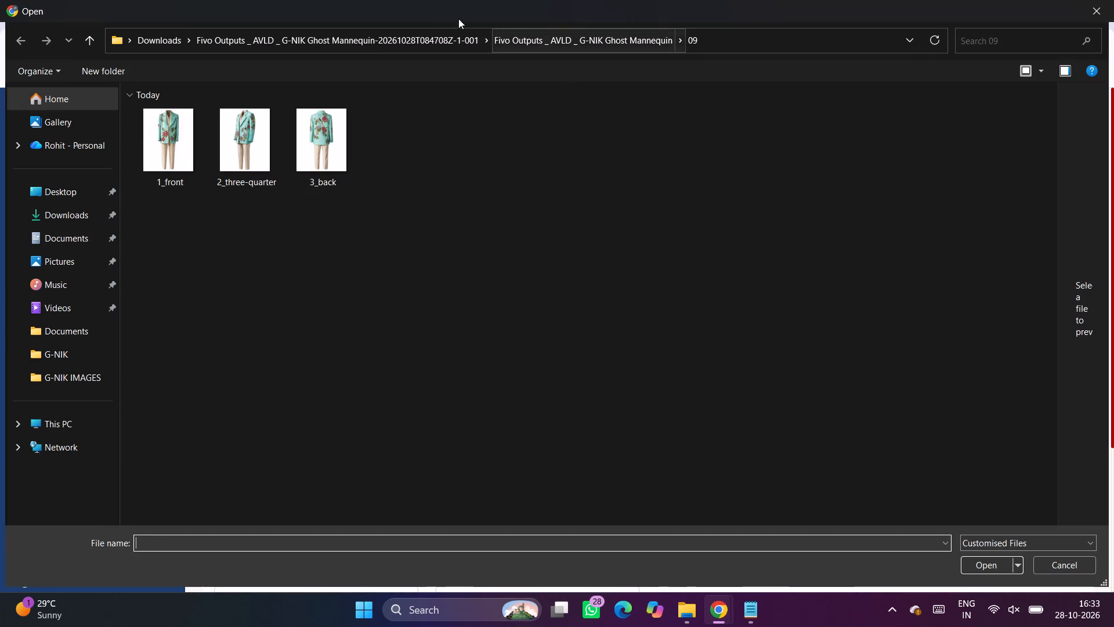
click(357, 37)
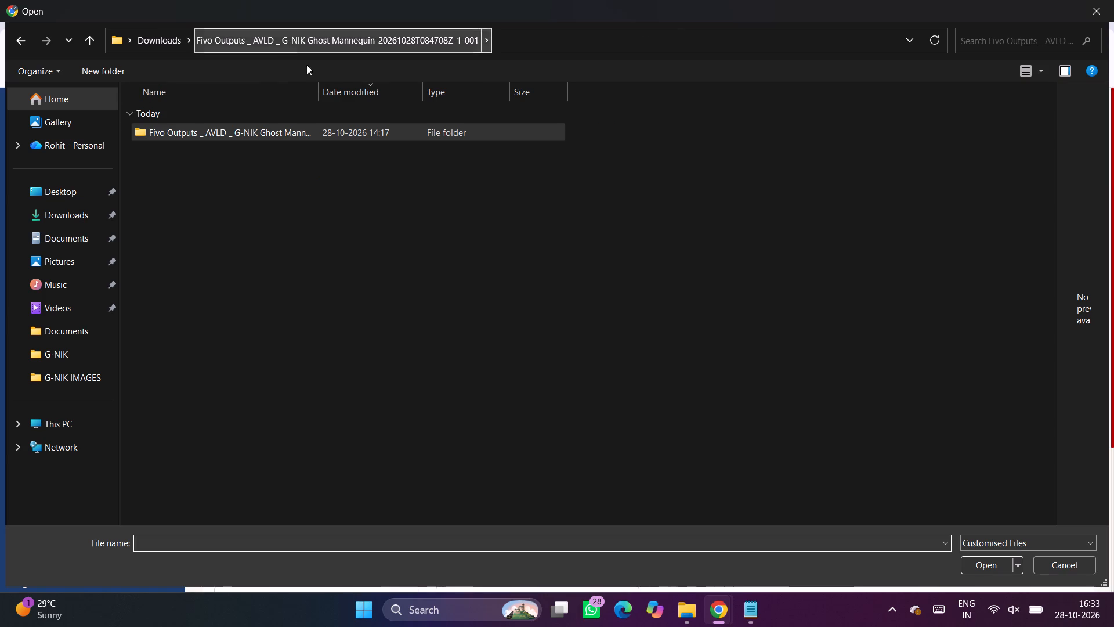
double_click(349, 134)
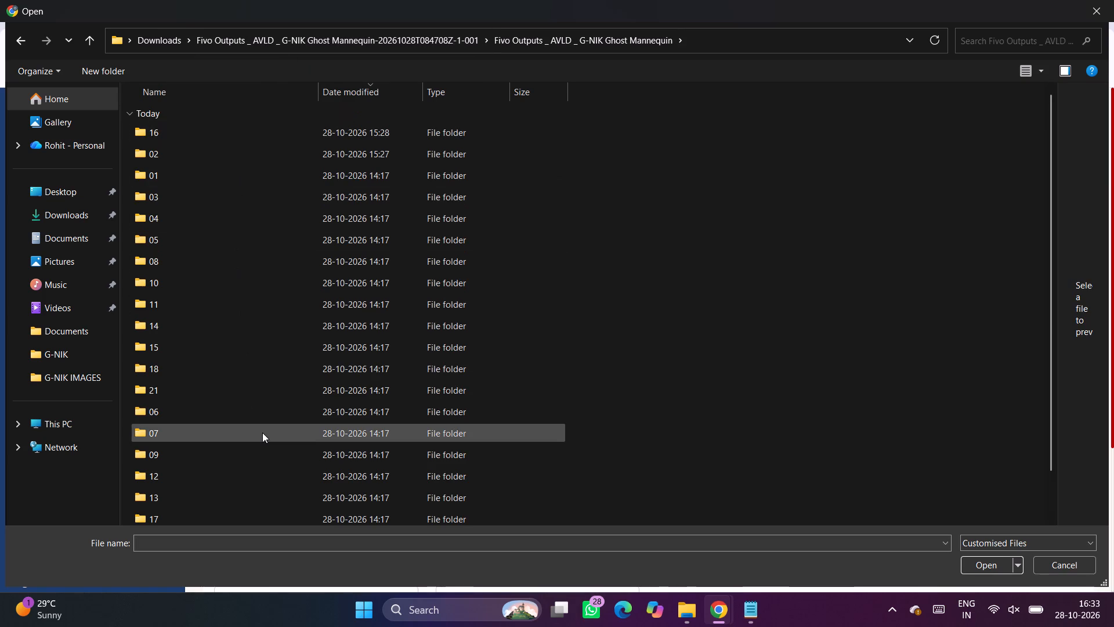
scroll(262, 433, down, 1)
double_click(169, 318)
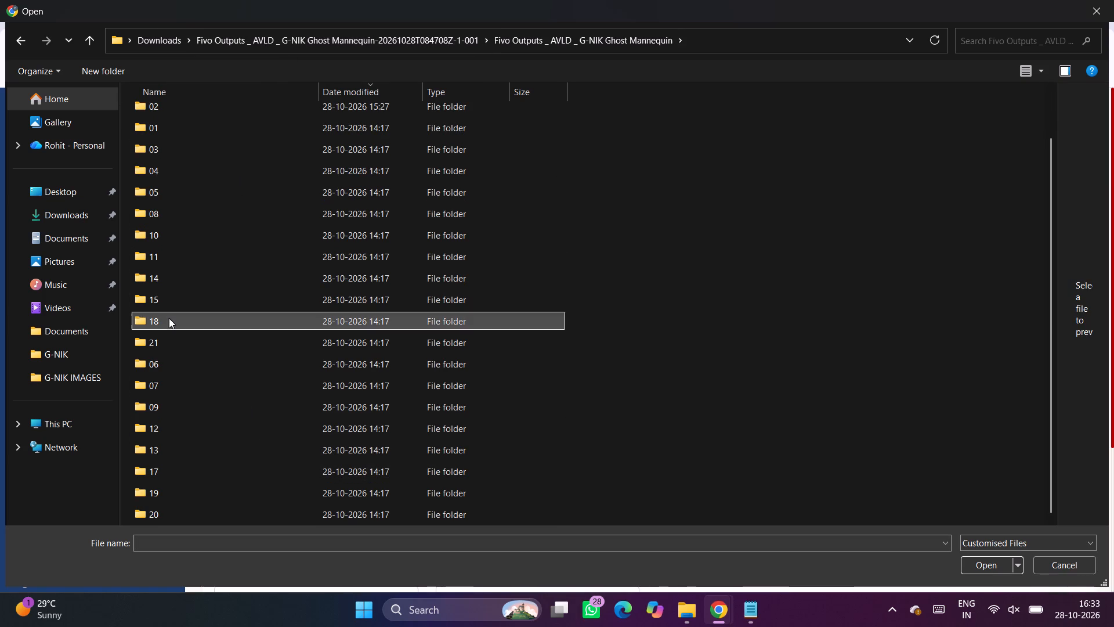
double_click(186, 131)
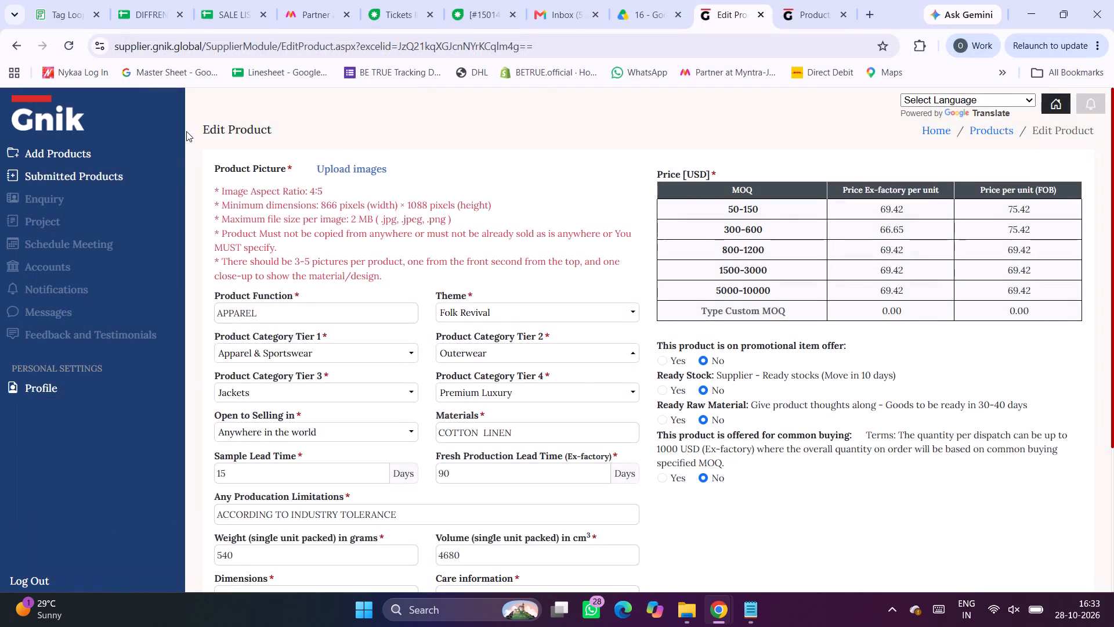
click(344, 176)
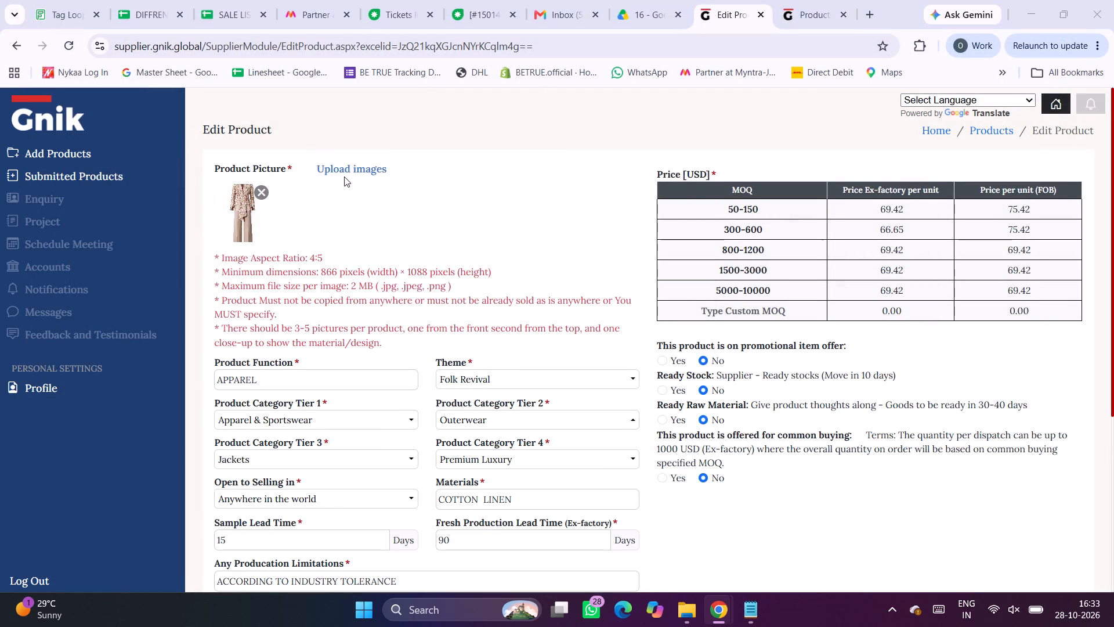
double_click(171, 168)
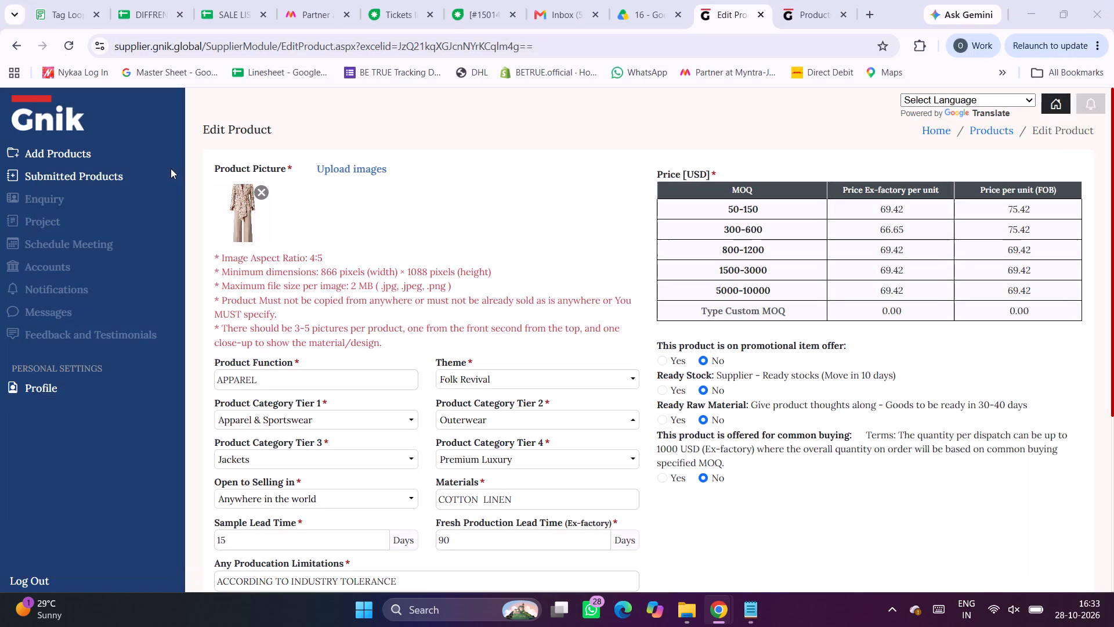
click(352, 167)
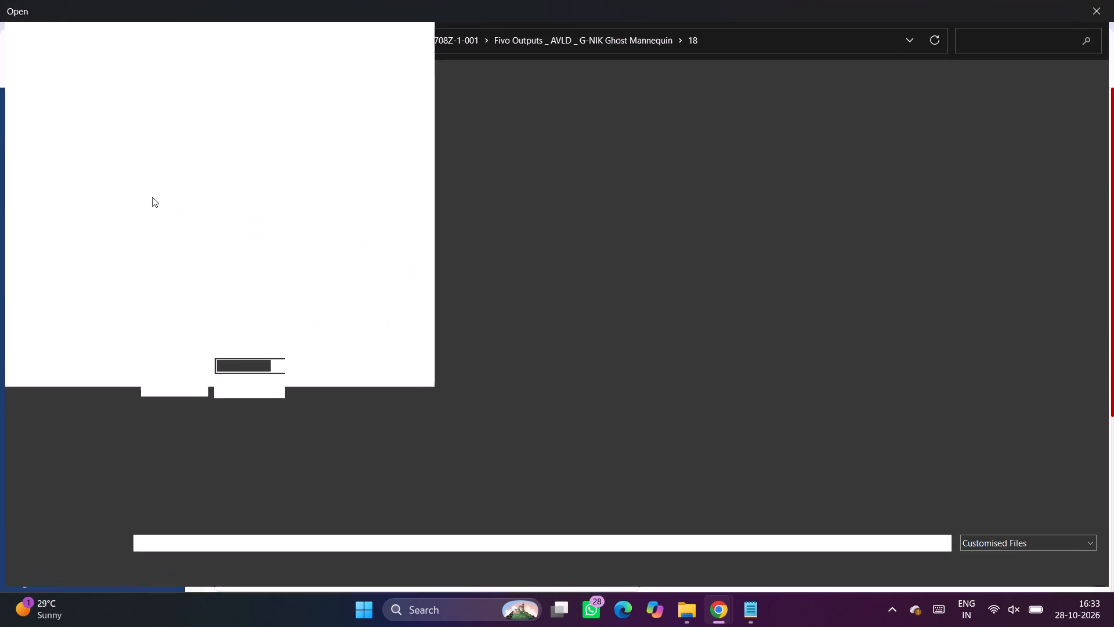
double_click(190, 161)
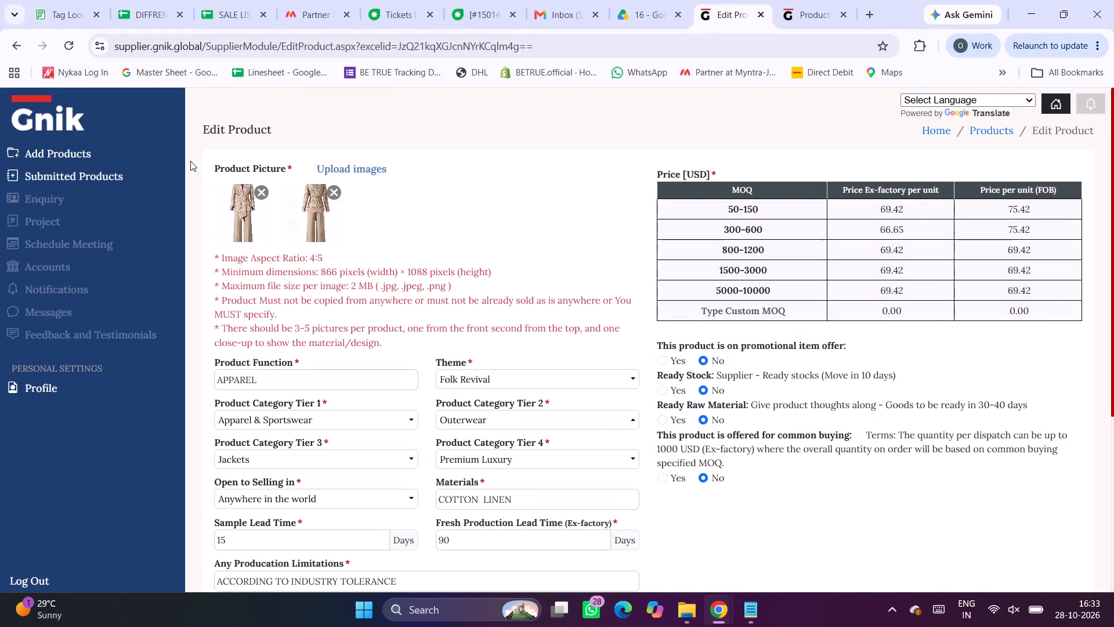
Add the keywords Jacket and Blazer to the soft blush pink wrap jacket.
scroll(504, 439, down, 5)
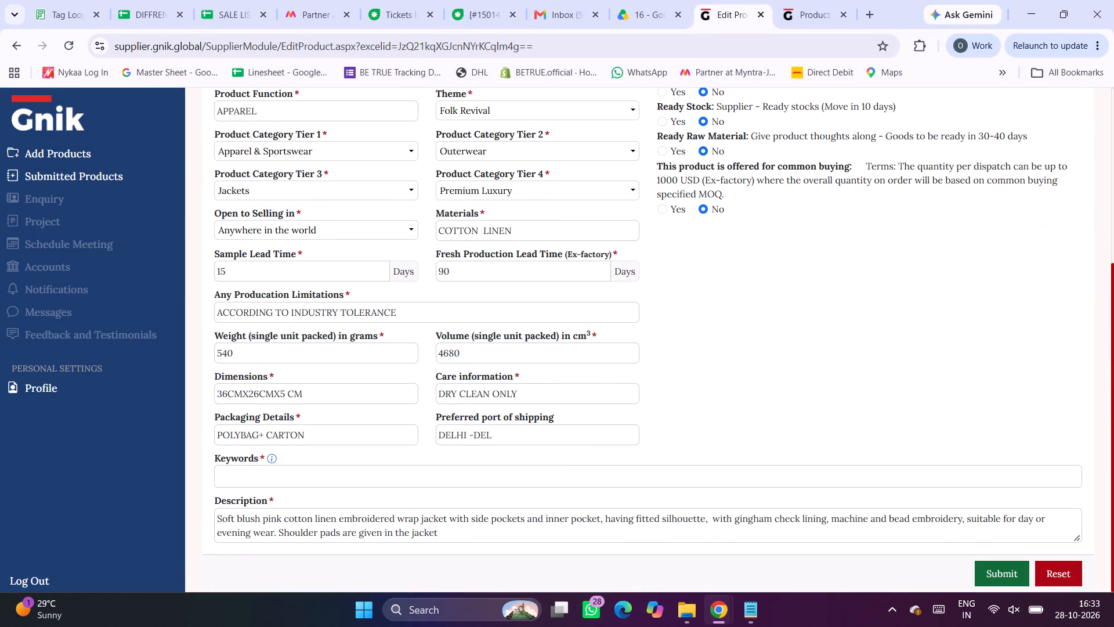
scroll(504, 439, down, 3)
click(300, 475)
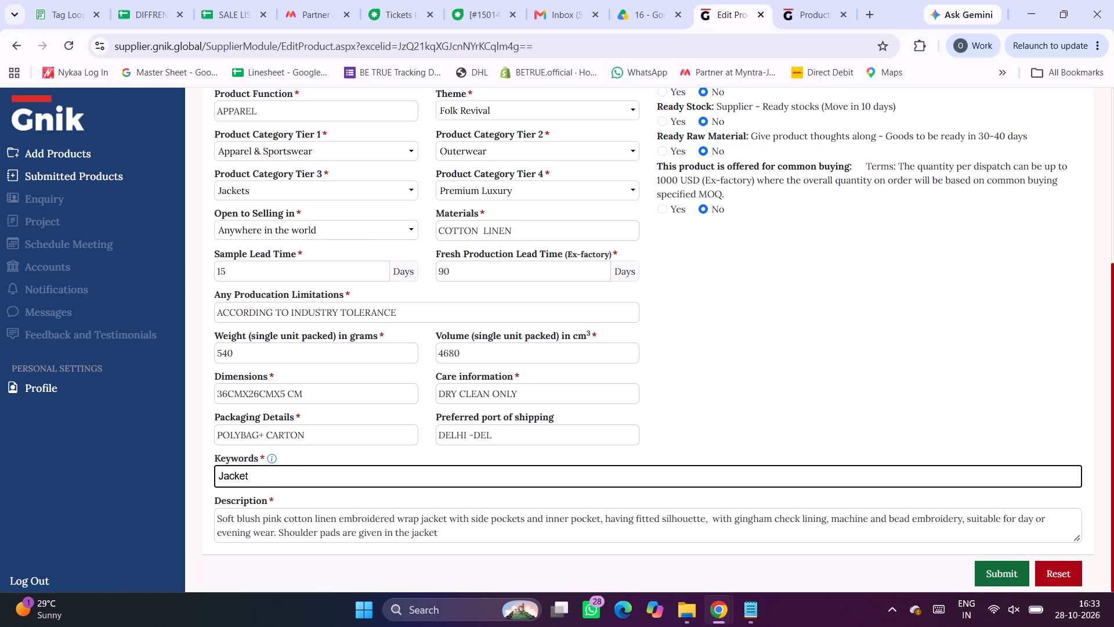
key(Return)
text(lazer)
key(Return)
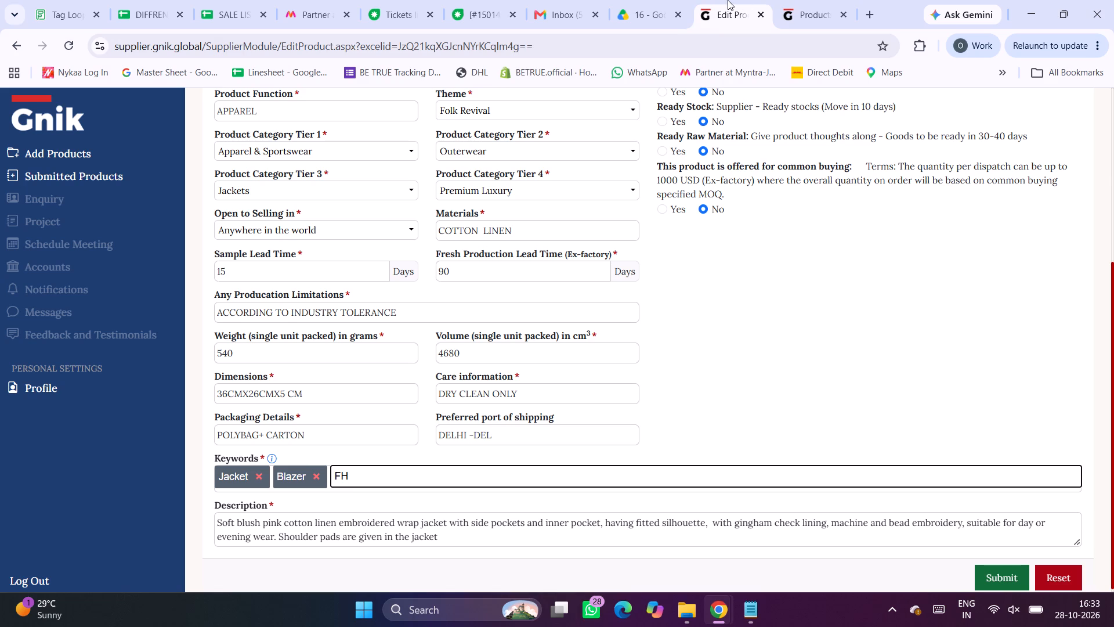
Open the AVLD shop website, shopavld.com, in the browser tab holding the submitted products list.
click(777, 0)
click(447, 38)
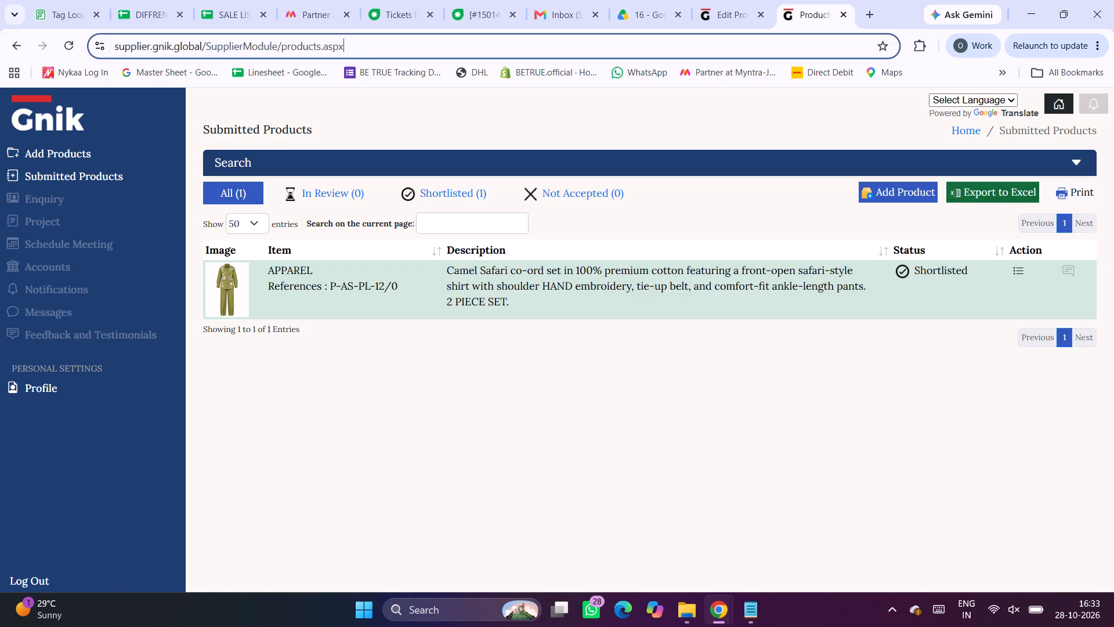
text(AV)
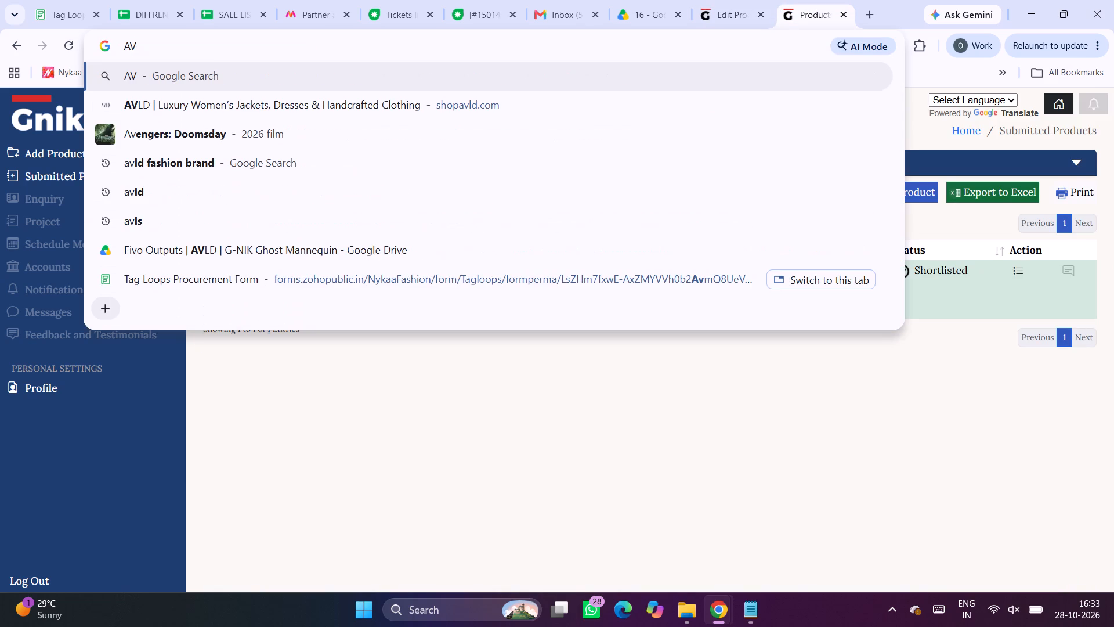
key(Down)
key(Return)
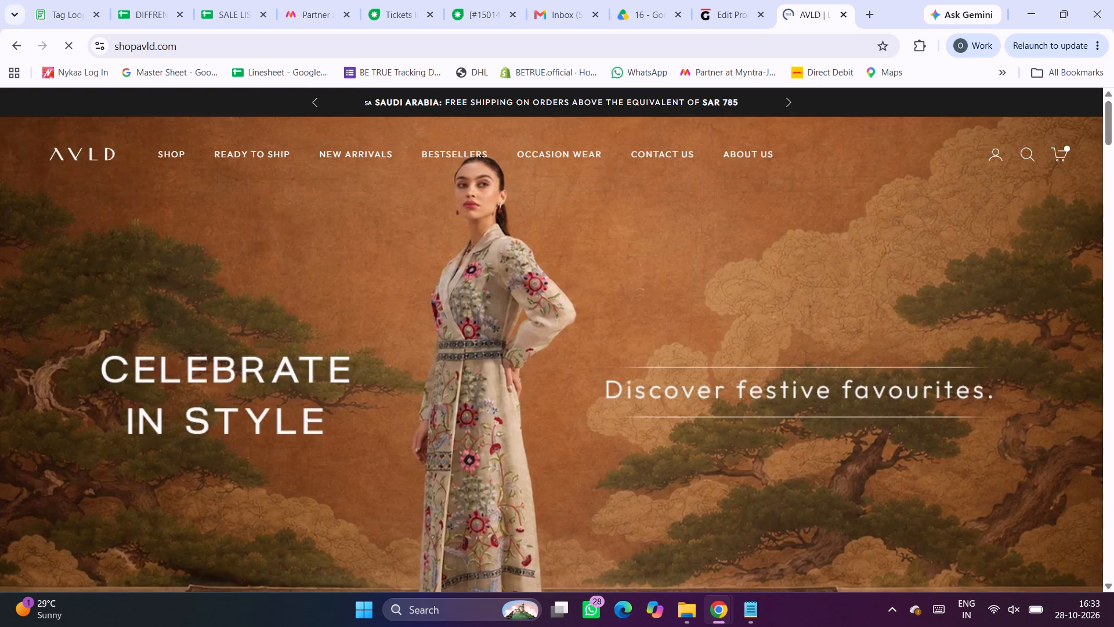
Search the AVLD shop for style code FH-2B, followed by FH-1B, dismissing the discount offer.
click(1033, 157)
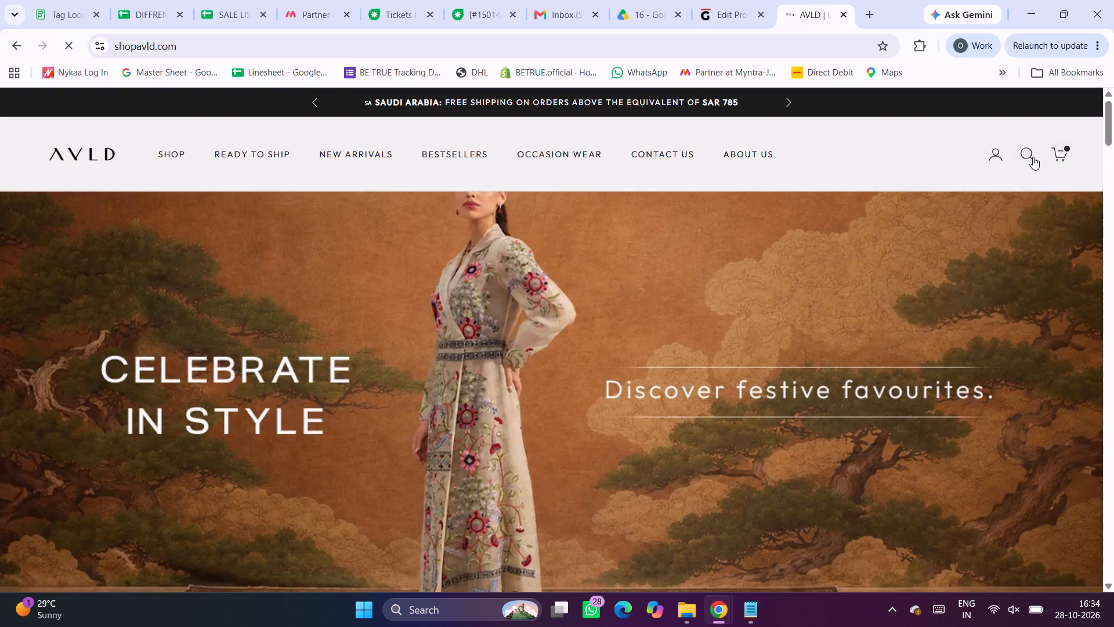
text(FH-)
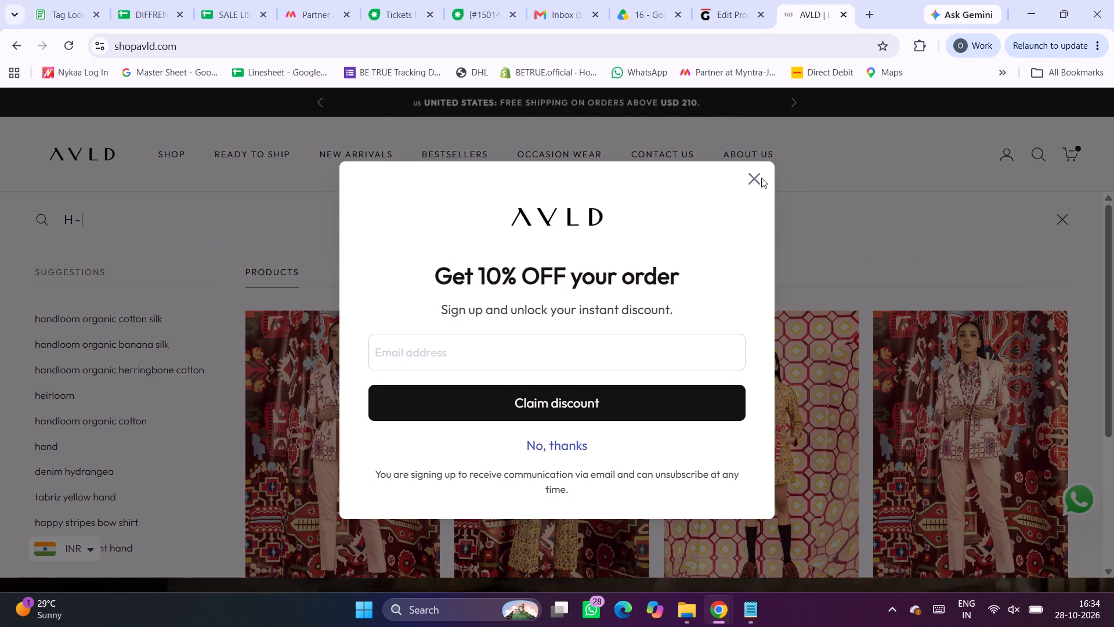
click(751, 182)
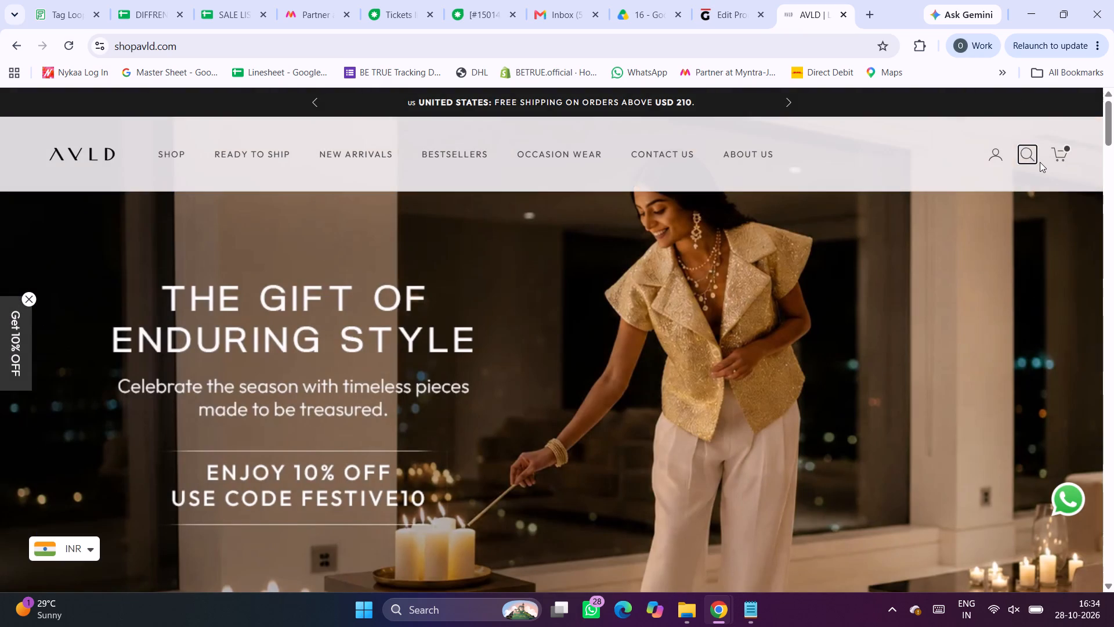
drag(1040, 162, 1026, 156)
click(1026, 156)
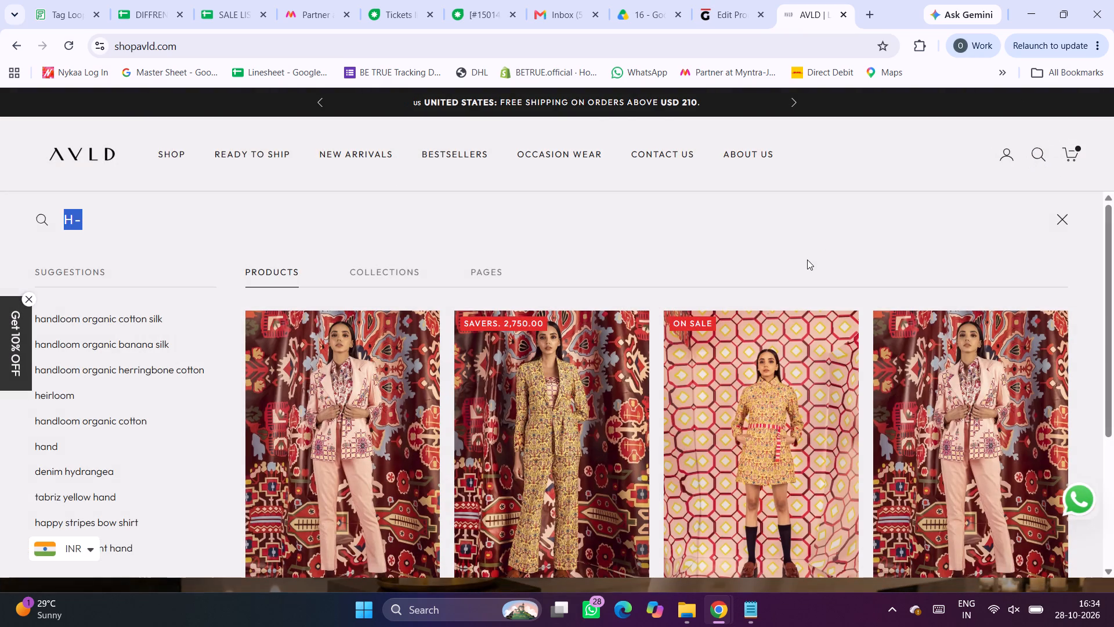
text(FH-2)
key(b)
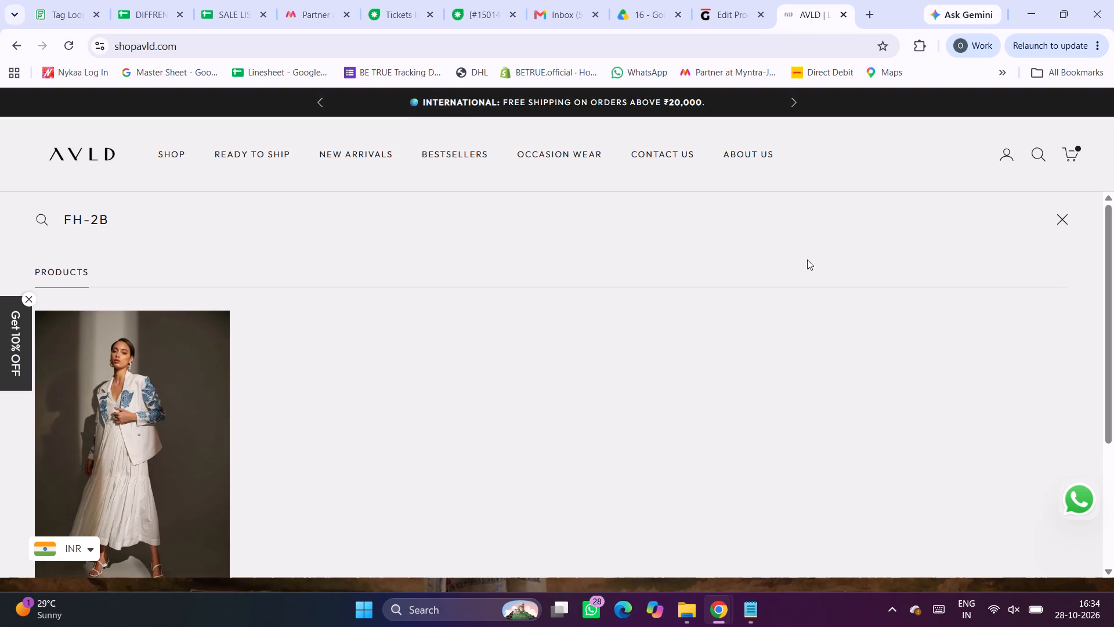
key(Left)
key(BackSpace)
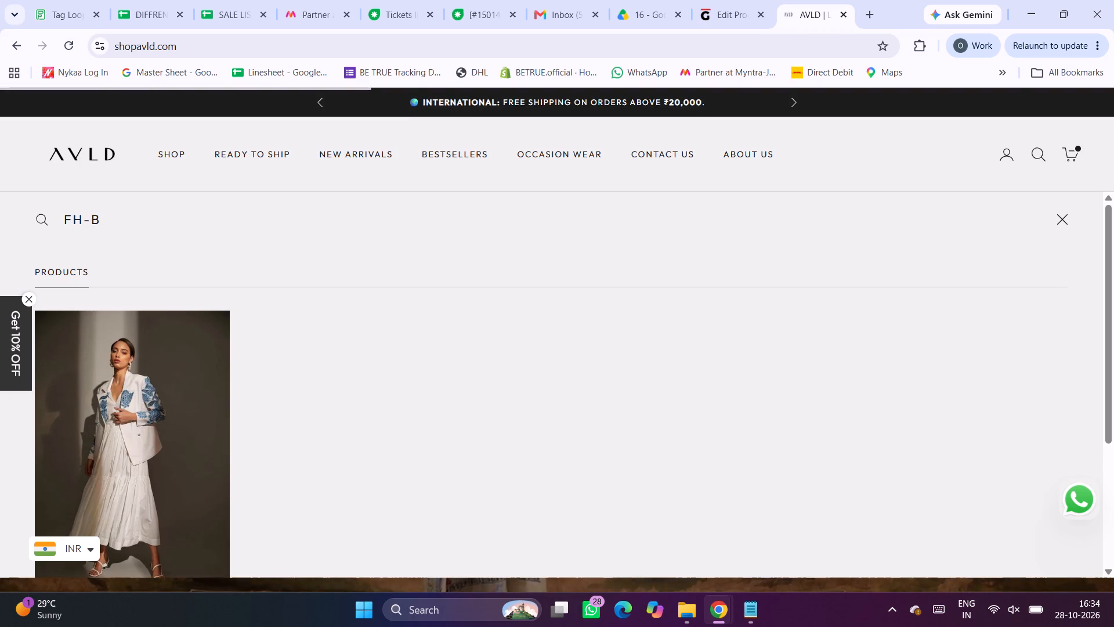
key(1)
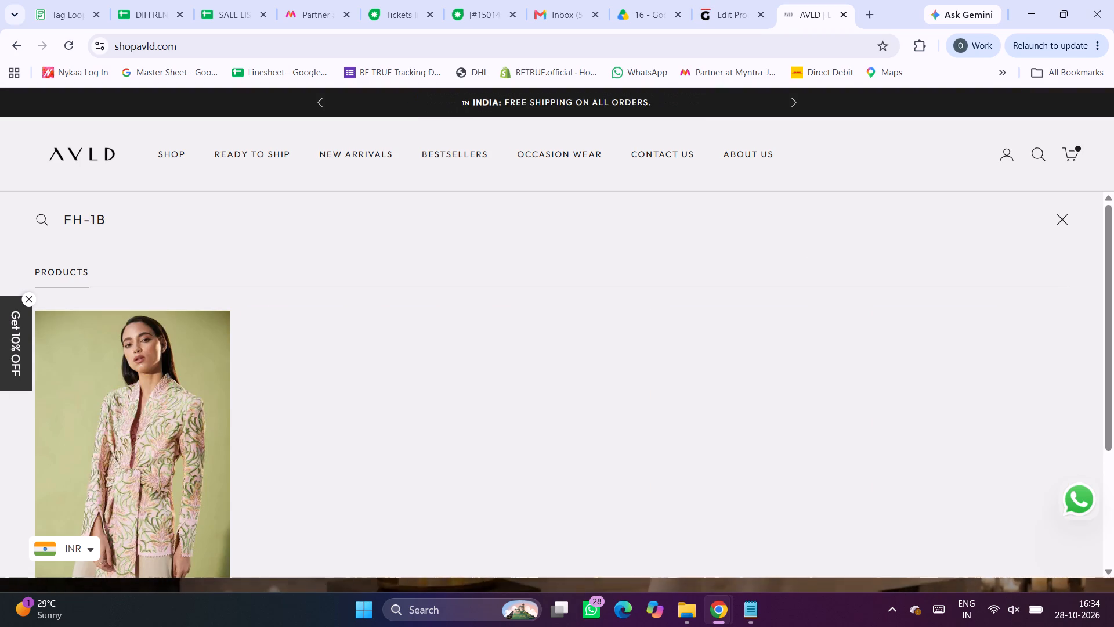
Back in the Gnik product form, replace the FH keyword of the blush pink wrap jacket with FH-1B.
click(751, 0)
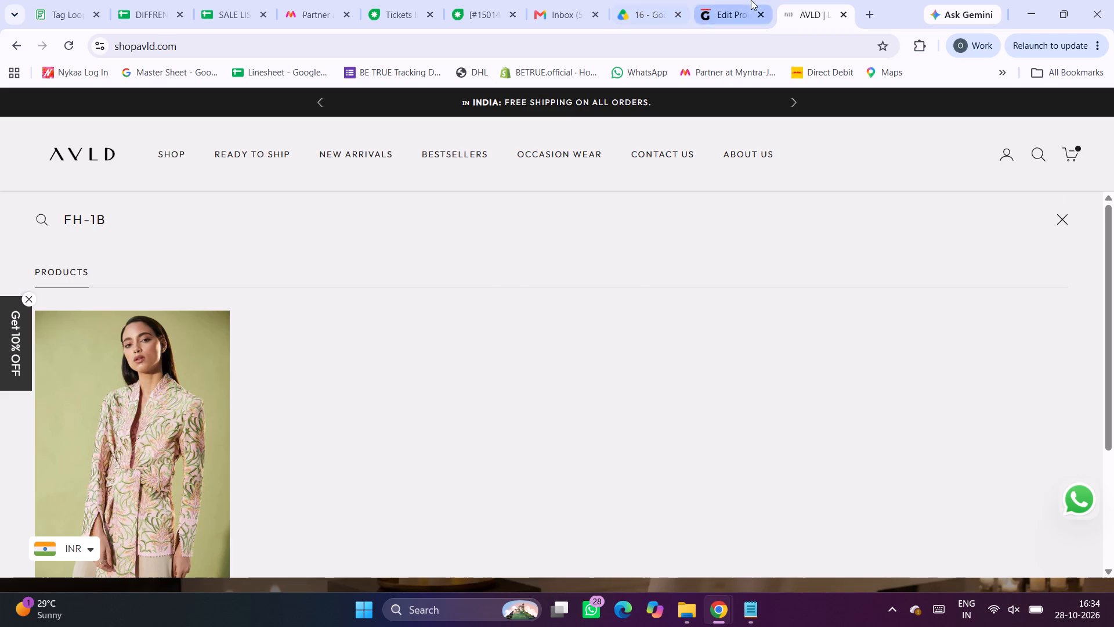
click(429, 484)
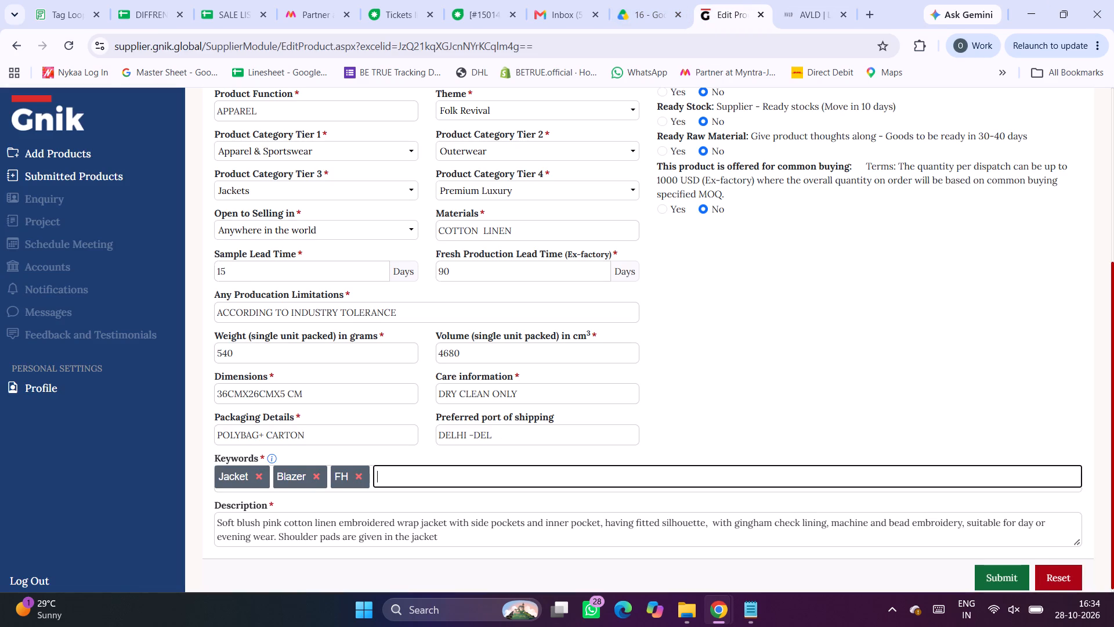
click(355, 480)
click(378, 480)
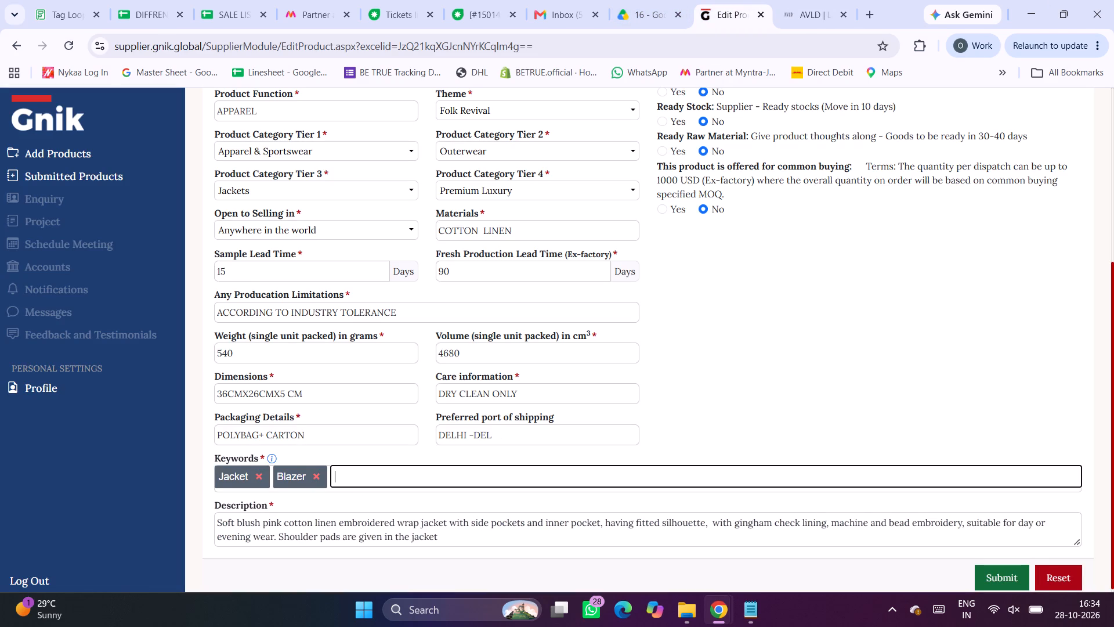
text(FH-1B)
key(Return)
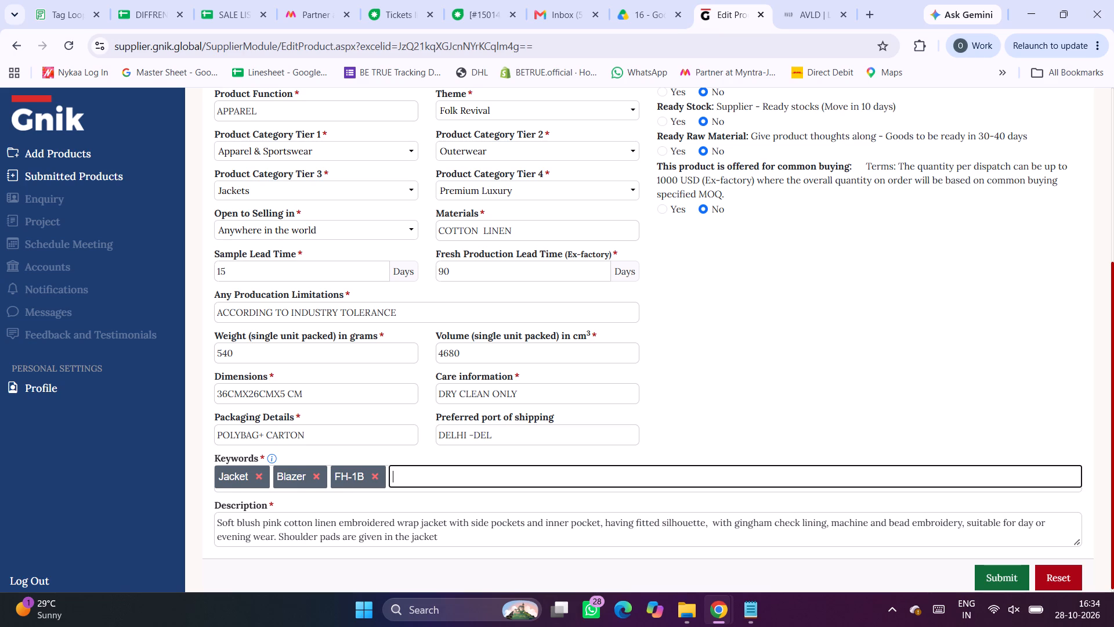
Submit the blush pink wrap jacket entry and view it in the submitted products list.
scroll(538, 512, down, 4)
click(1027, 576)
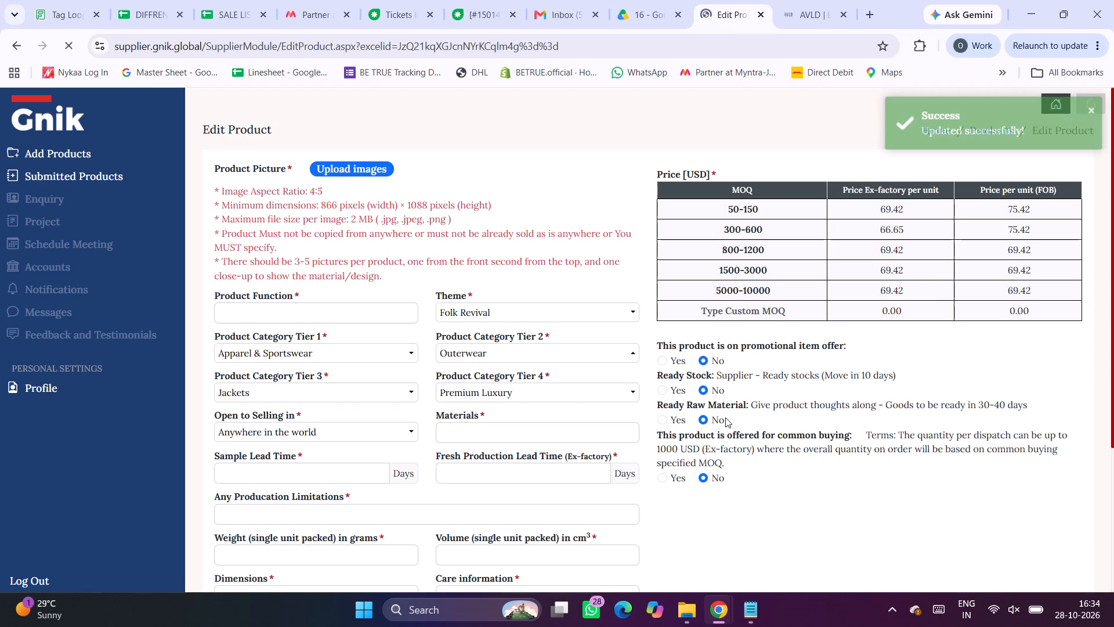
scroll(590, 438, right, 1)
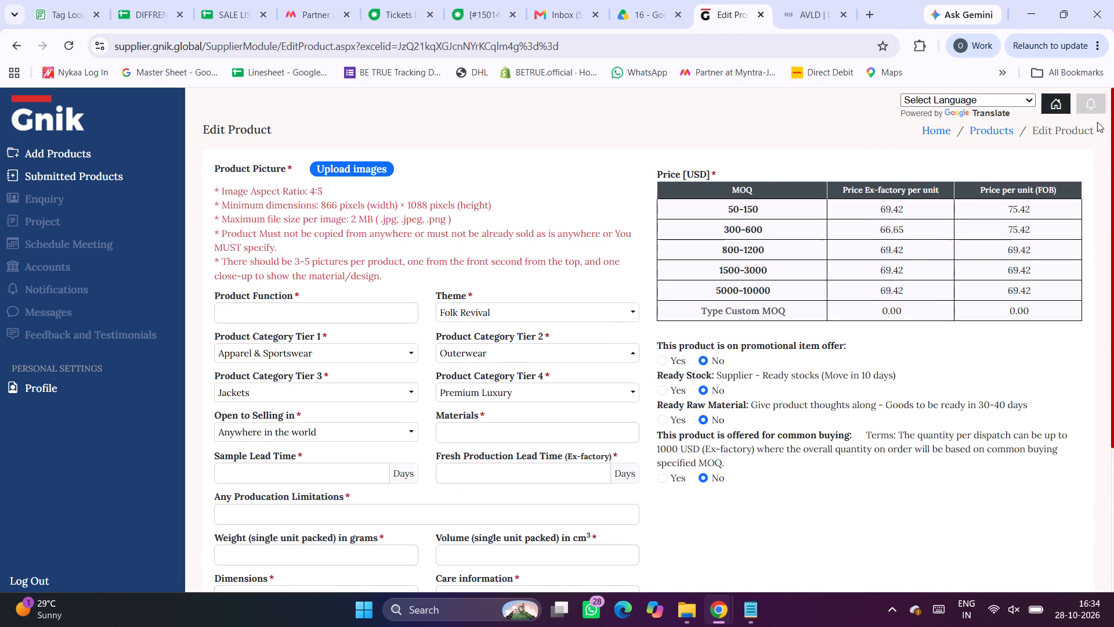
click(1007, 129)
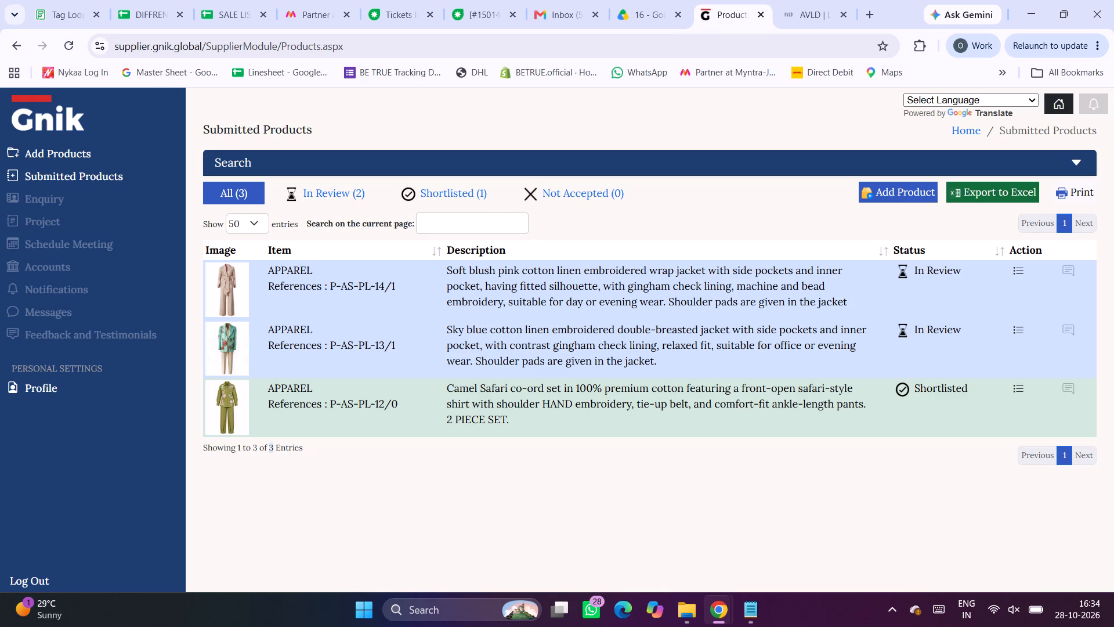
click(21, 175)
From the bulk-uploaded items list, open the tailored cotton linen jacket, its first entry, for editing and go to its keywords and description.
click(63, 154)
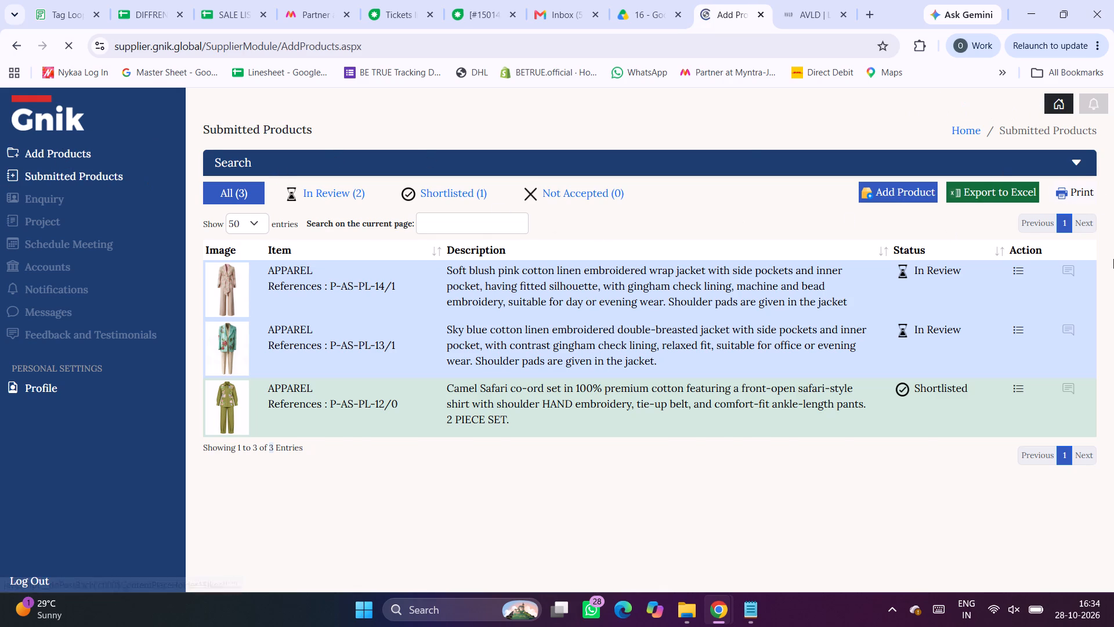
click(877, 157)
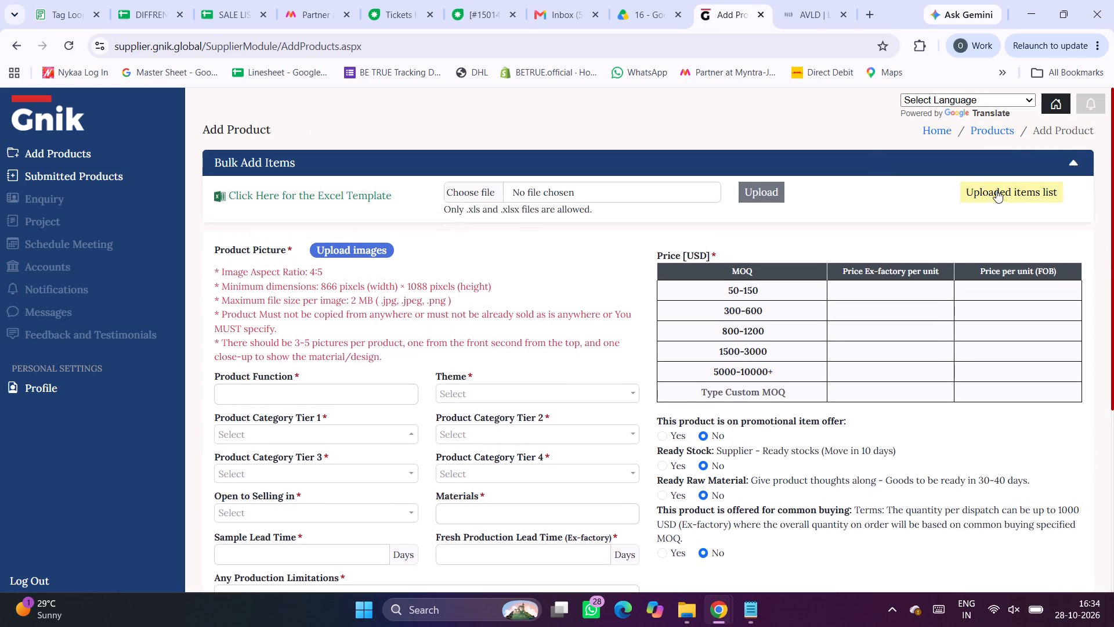
click(997, 192)
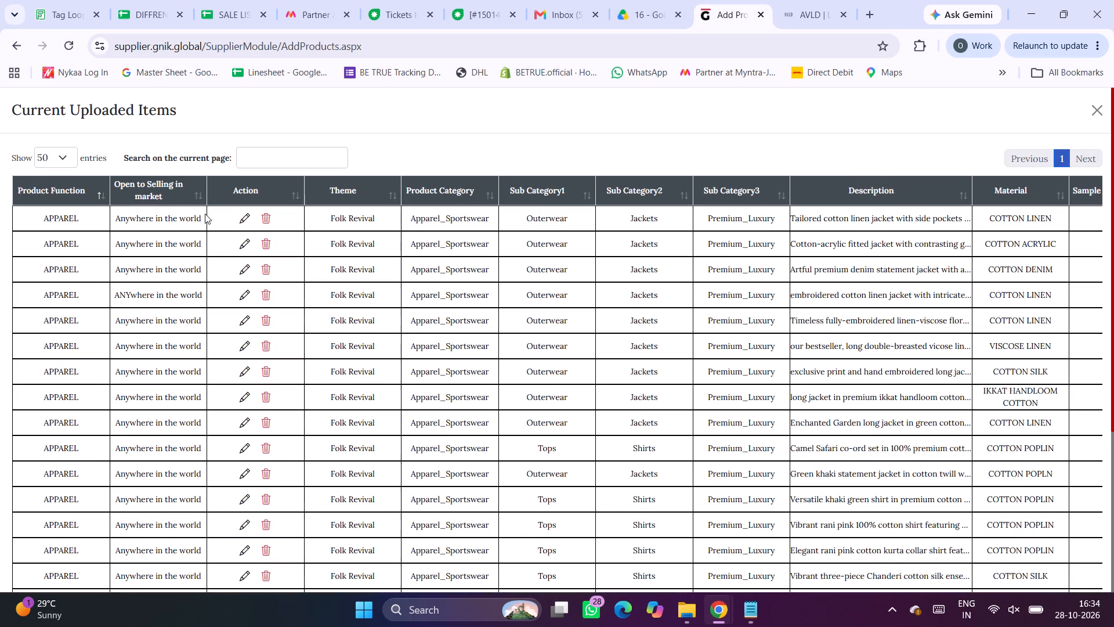
click(245, 218)
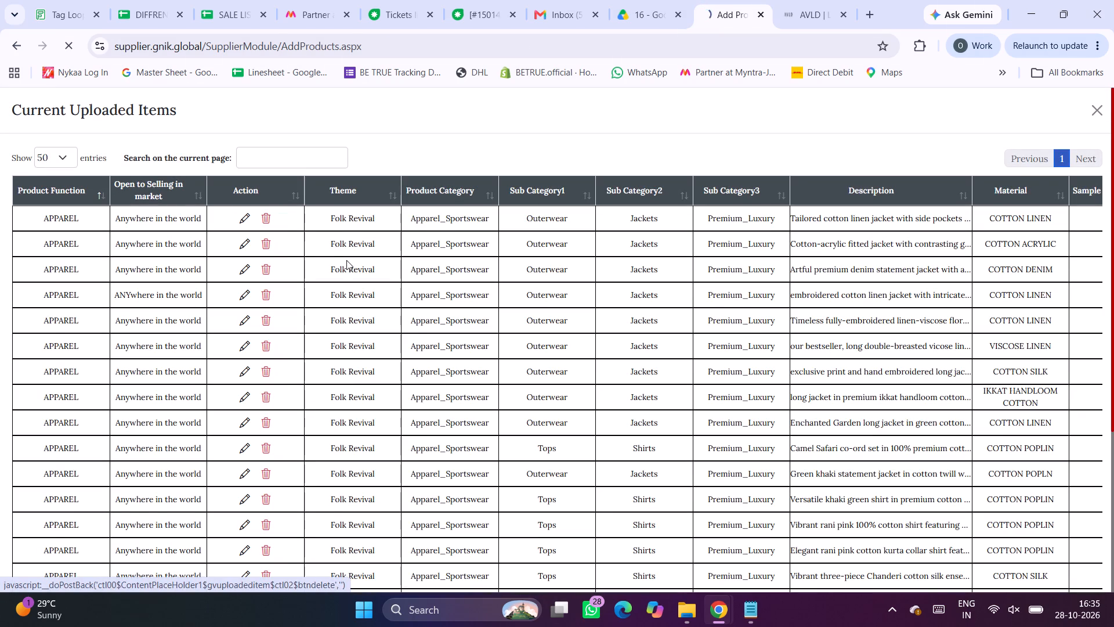
scroll(537, 385, down, 5)
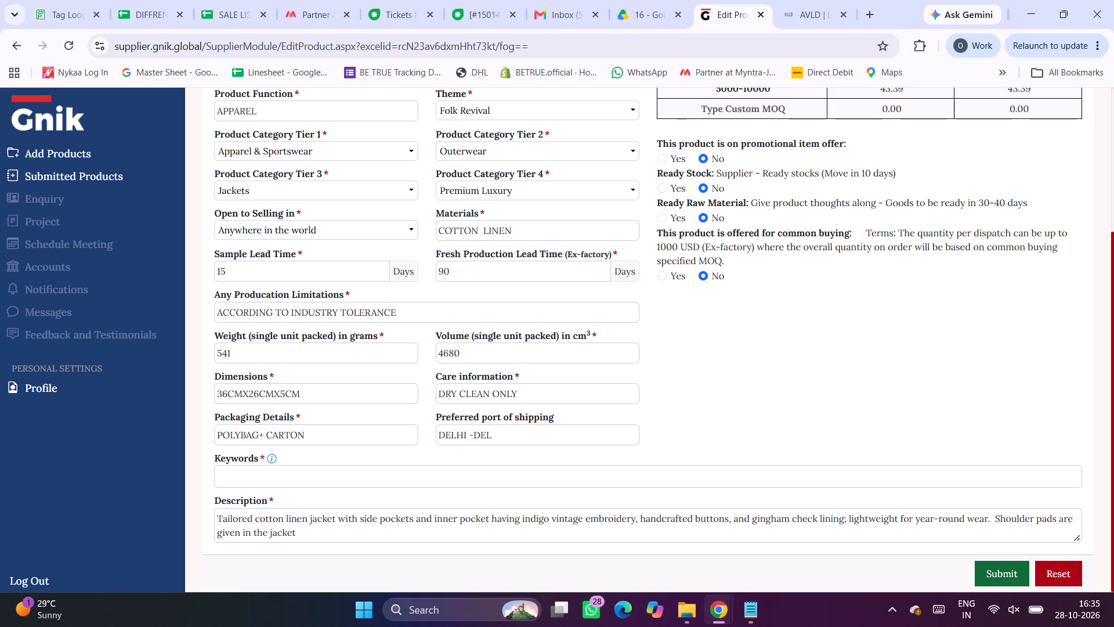
Search the AVLD shop for style code FH-2B.
click(805, 12)
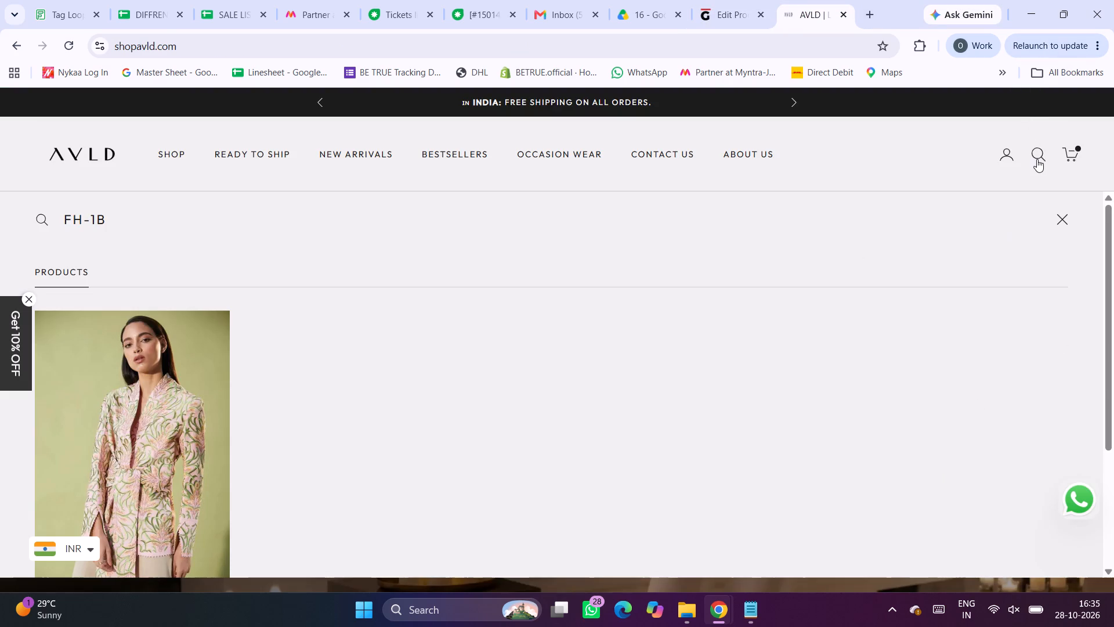
click(1036, 152)
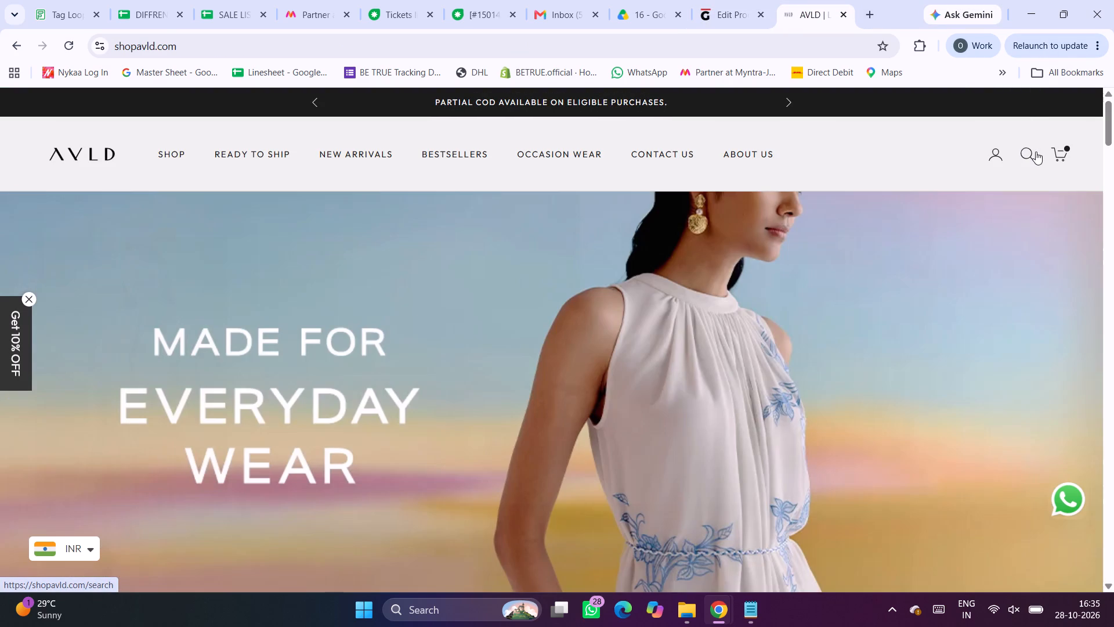
click(1036, 152)
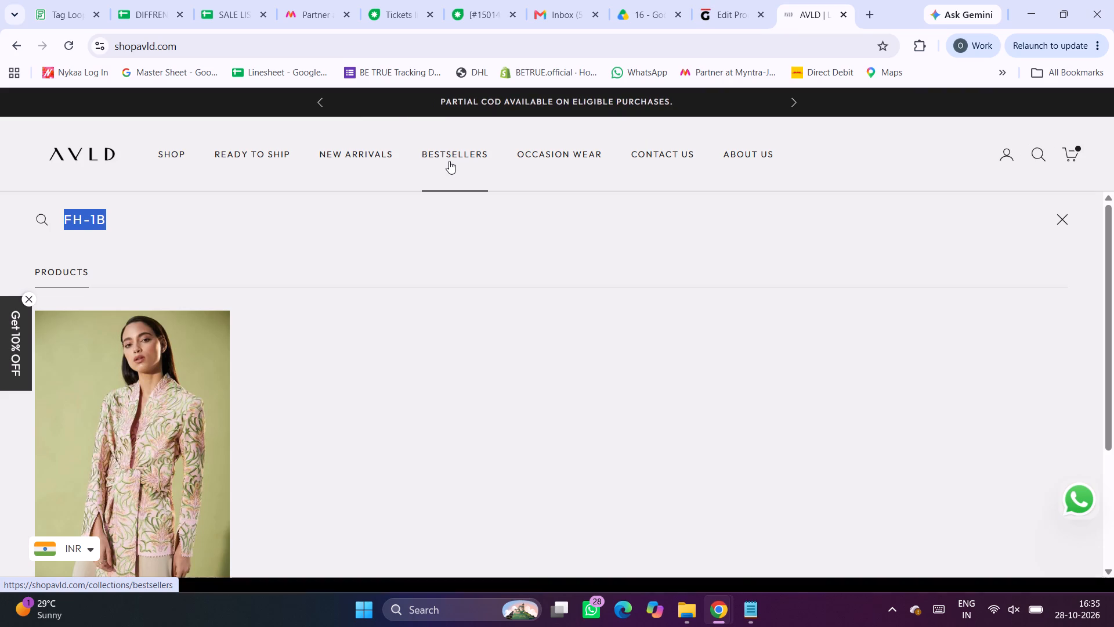
click(99, 221)
key(BackSpace)
key(2)
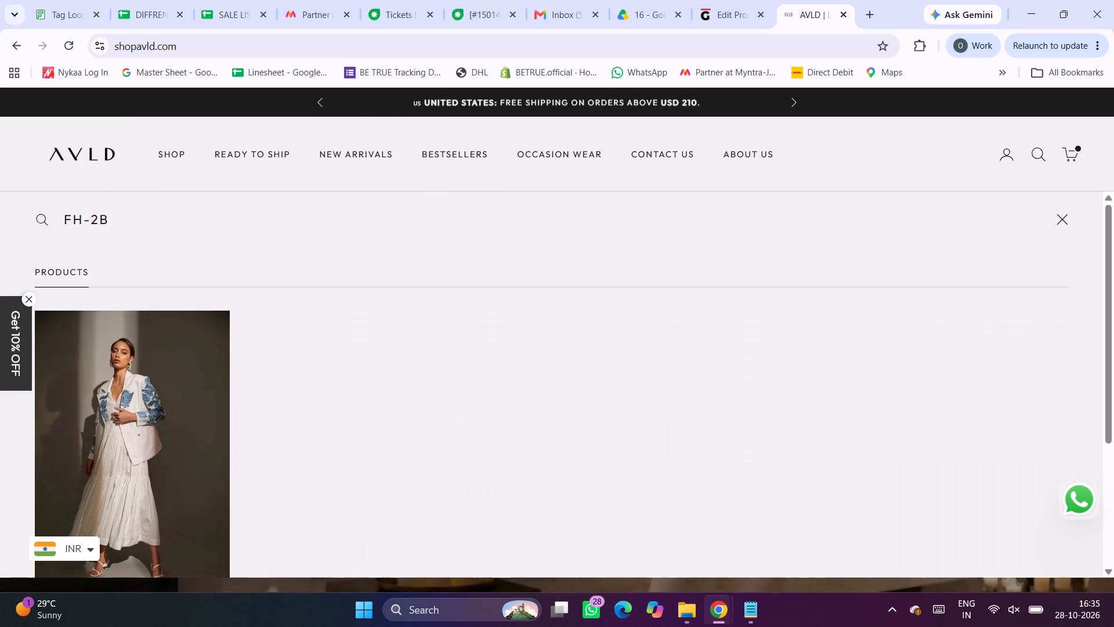
Open the Vintage Embroidered Summer Blazer product page and expand its description.
click(136, 371)
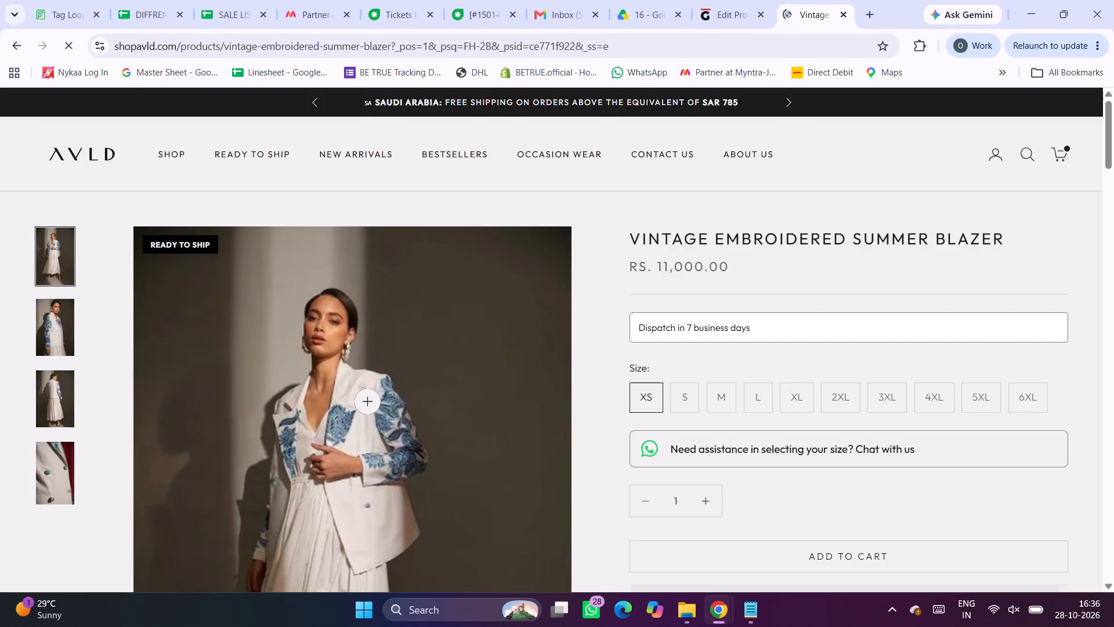
scroll(368, 402, down, 6)
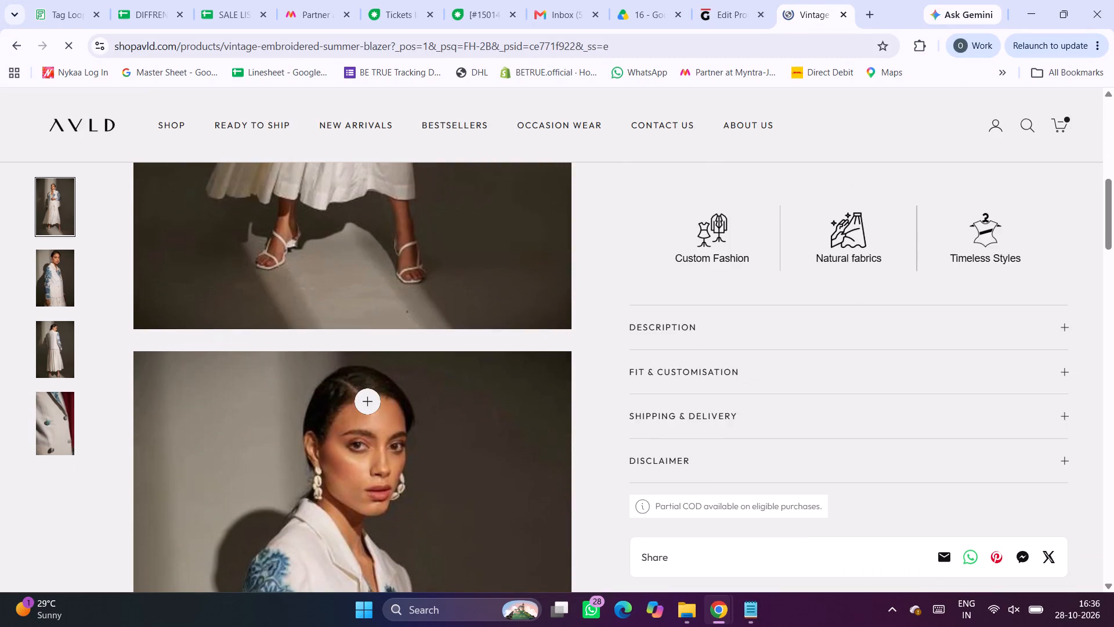
click(655, 340)
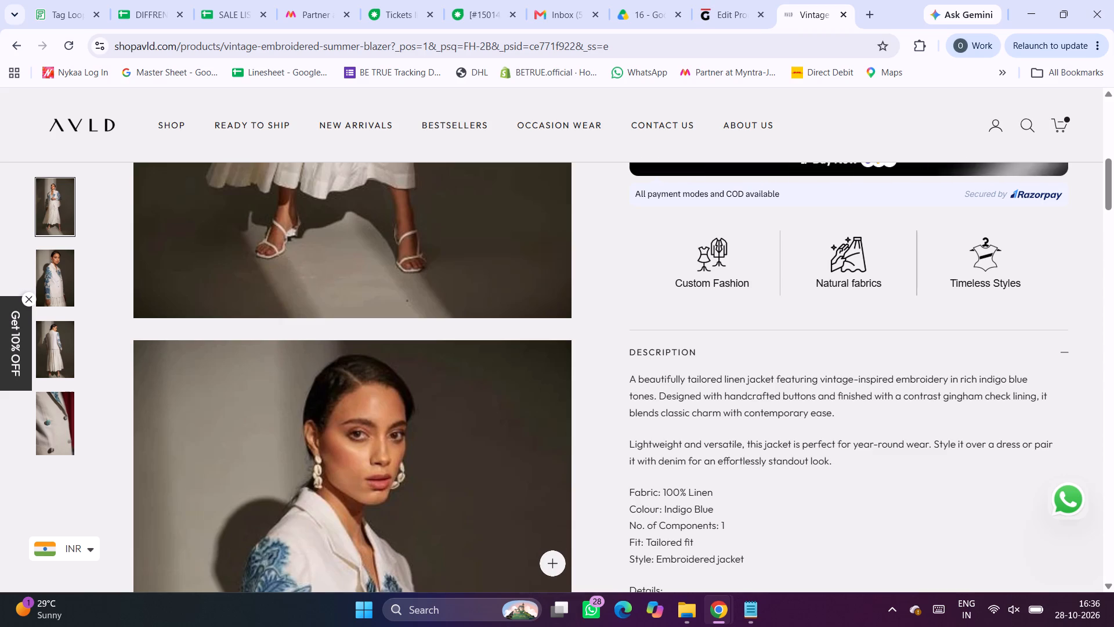
Open the workbook AddProductExcelTemplateV1 (3)_000 from the G-NIK downloads folder in Excel.
key(alt+Tab)
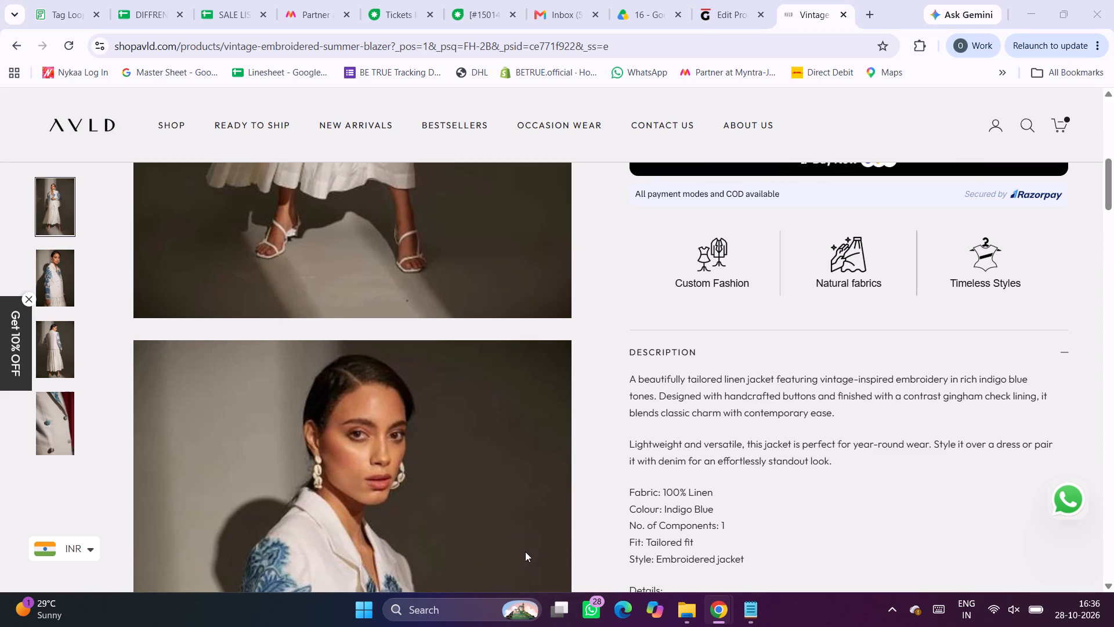
alt+click(525, 552)
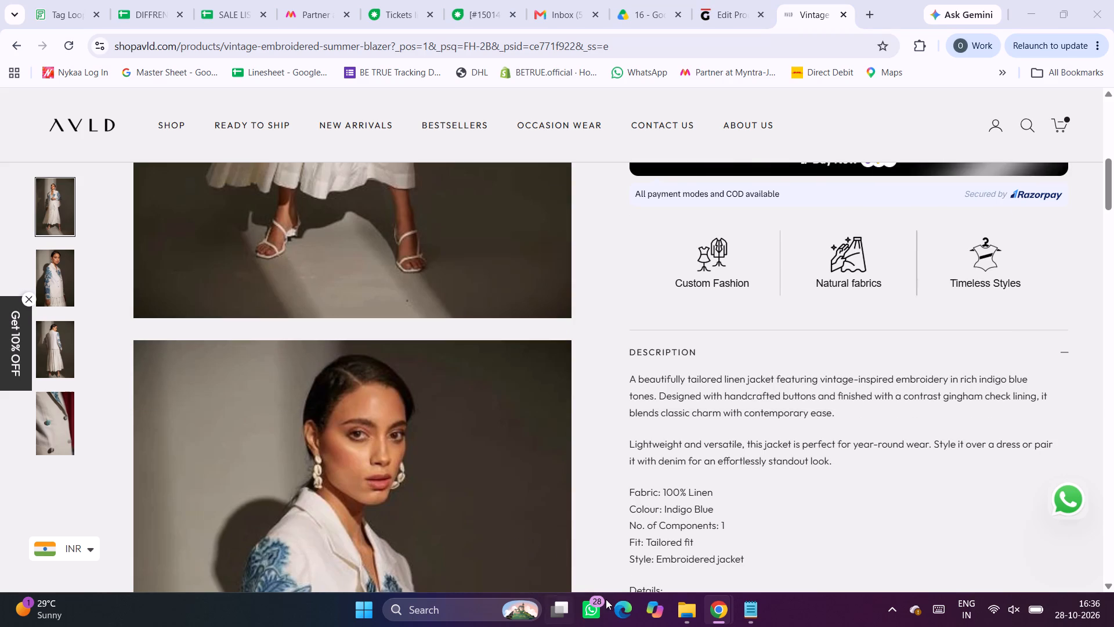
click(692, 609)
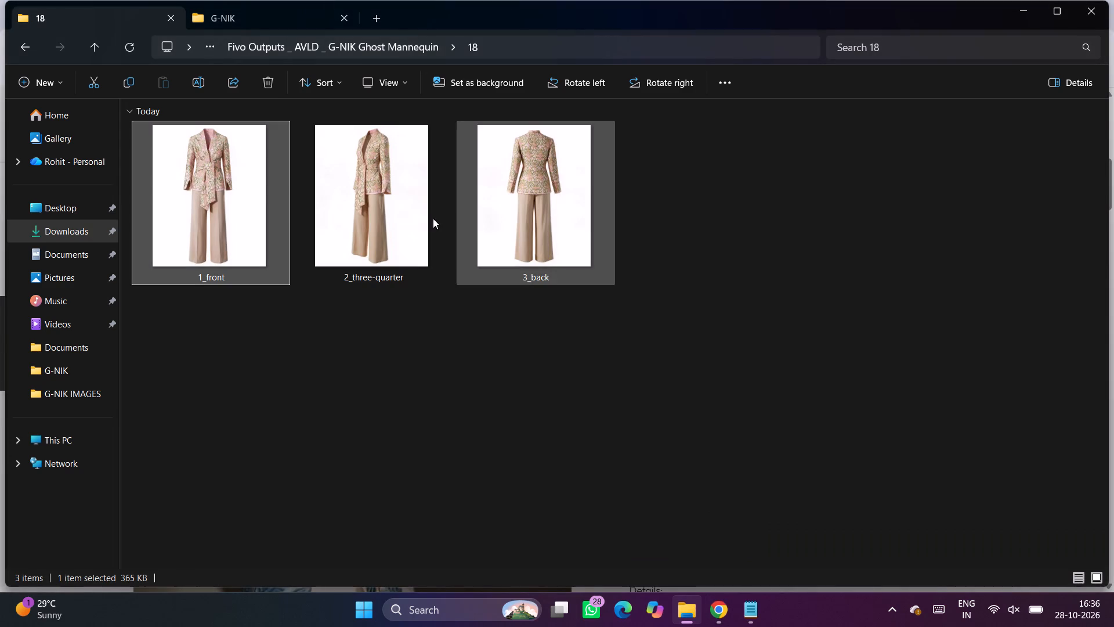
click(245, 16)
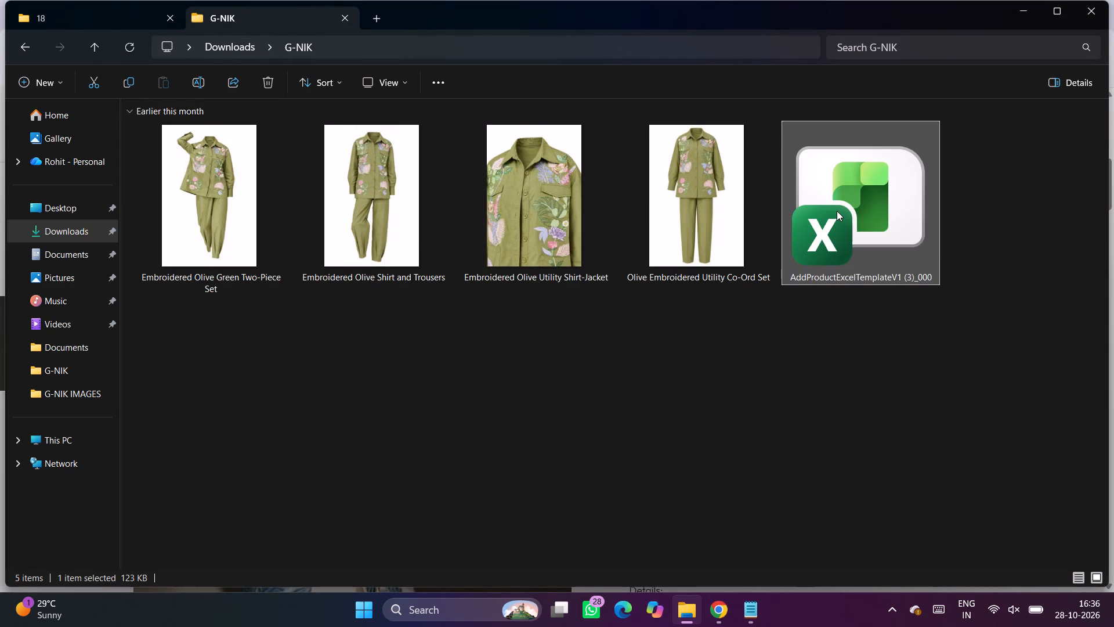
double_click(837, 211)
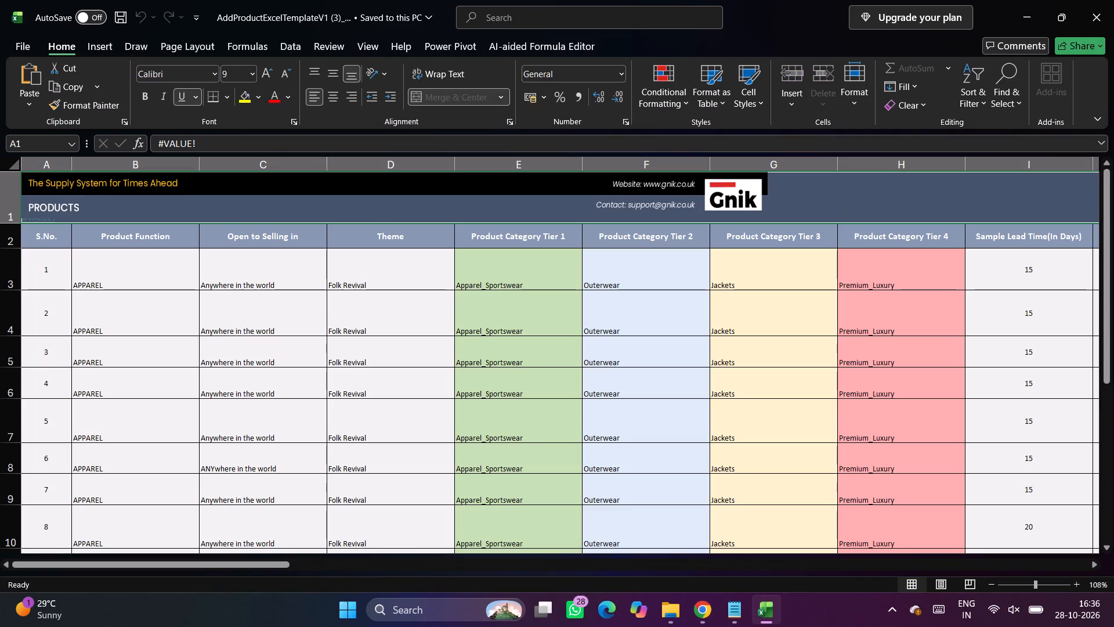
Examine the product details in row 4 of the template, across to the Description column.
key(Down)
click(800, 251)
key(Down)
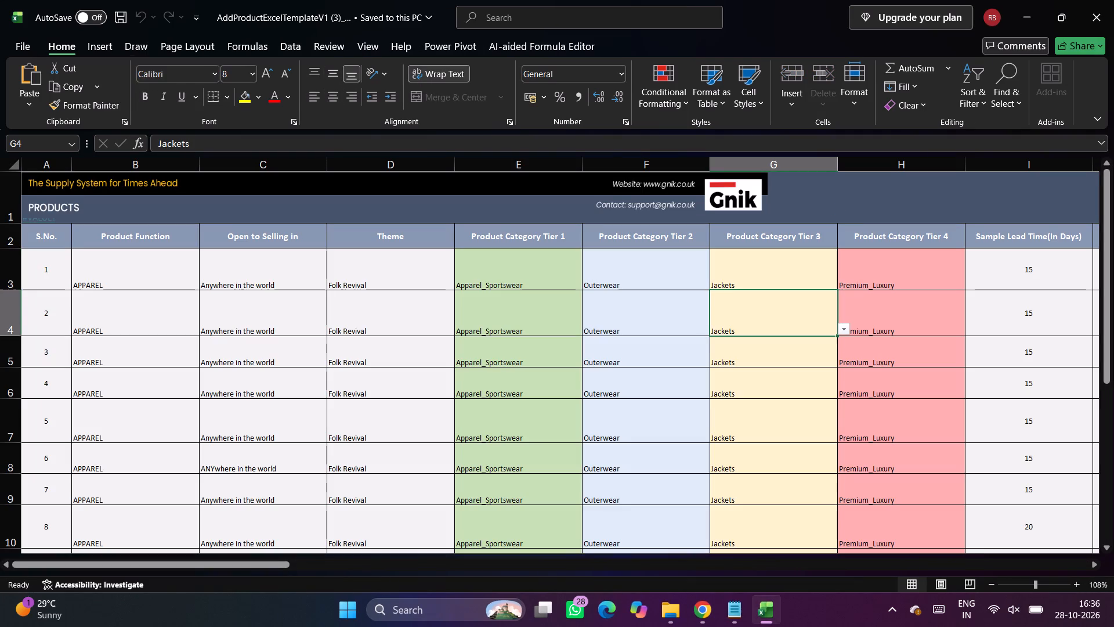
key(Right)
key(Right)
key(Right)
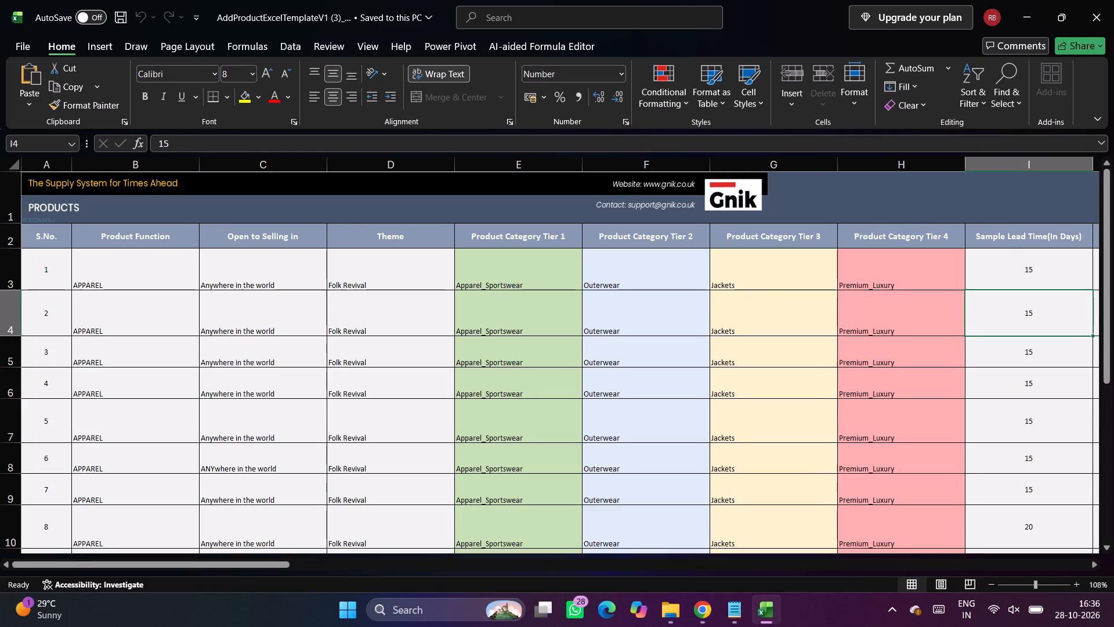
key(Right)
key(Right)
key(Right)
key(Right)
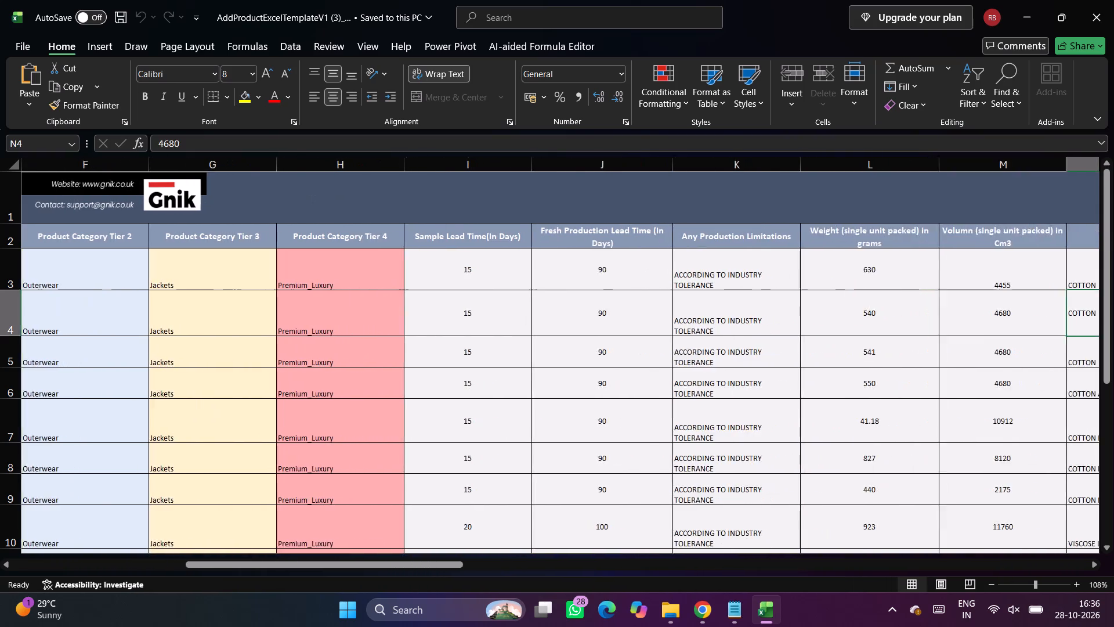
key(Right)
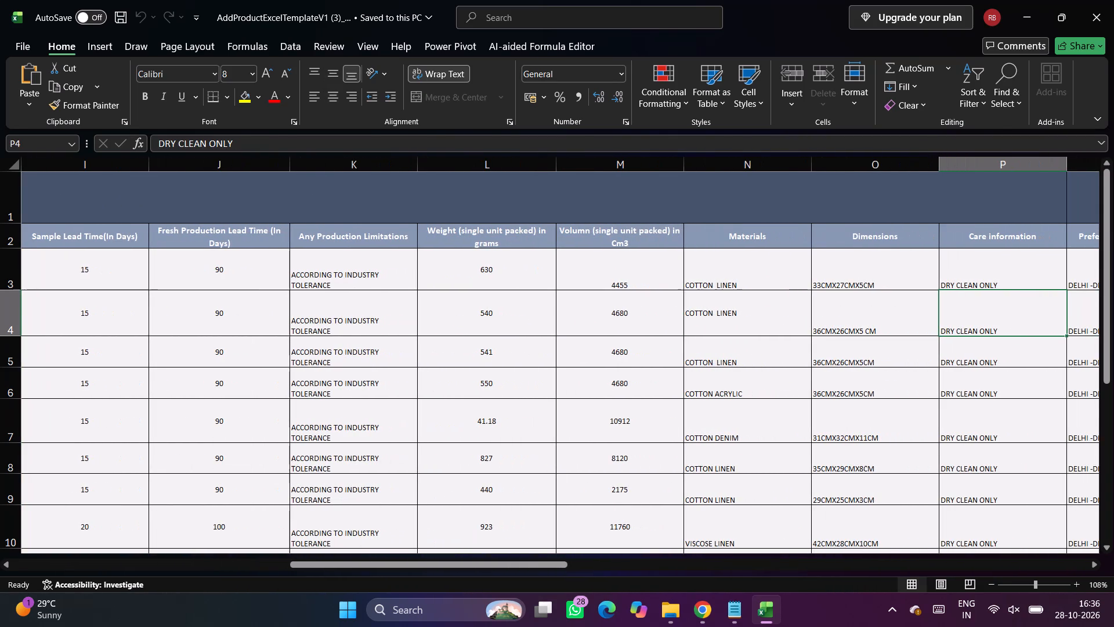
key(Right)
key(Right)
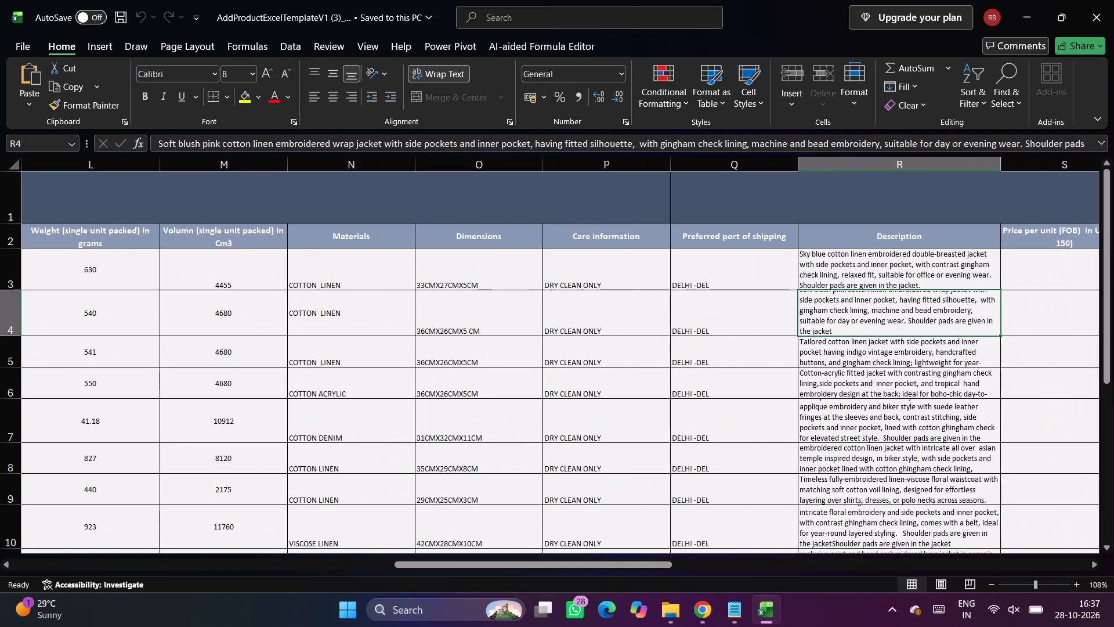
click(888, 307)
Examine the tailored cotton linen jacket's details in row 5, back to the Theme column and across again to its Description.
key(Down)
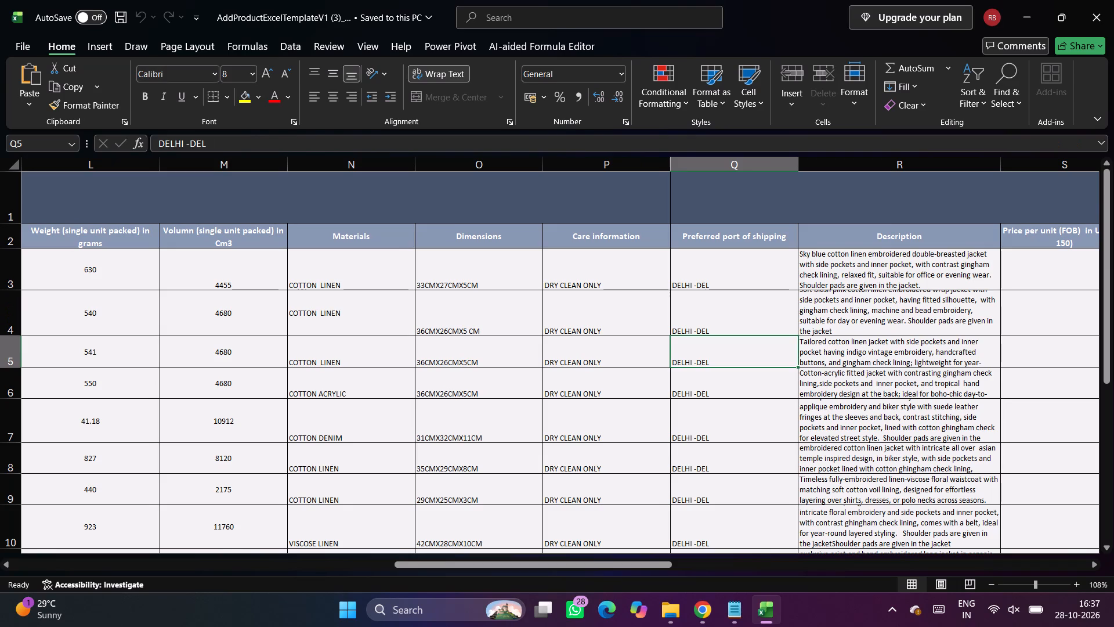
key(Left)
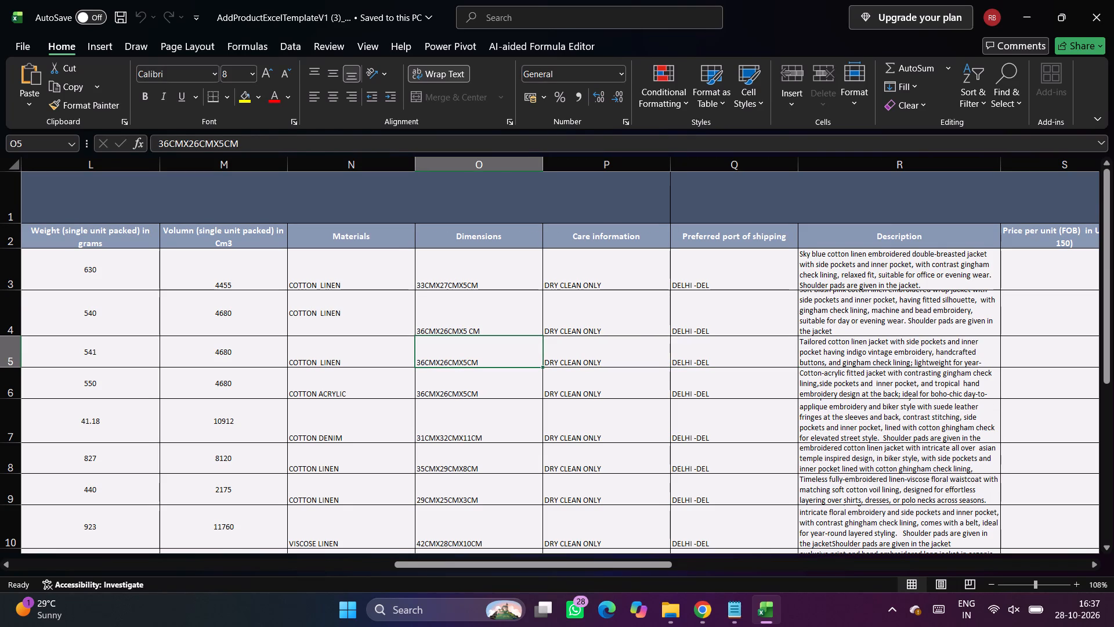
key(Left)
key(Left)
key(Left)
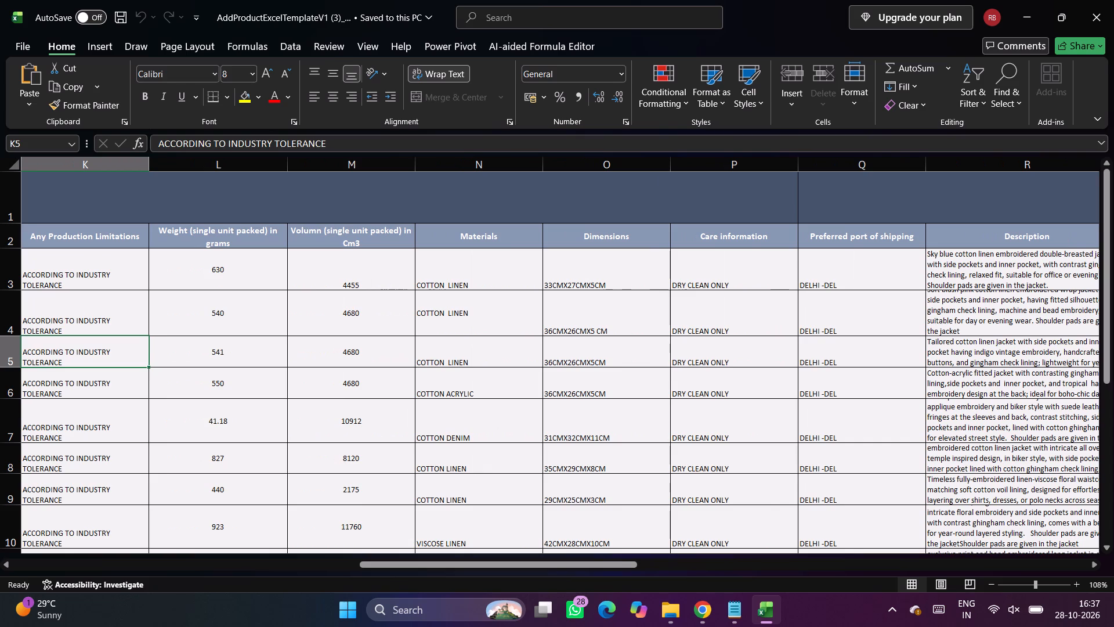
key(Left)
key(Left)
key(Left)
key(Left)
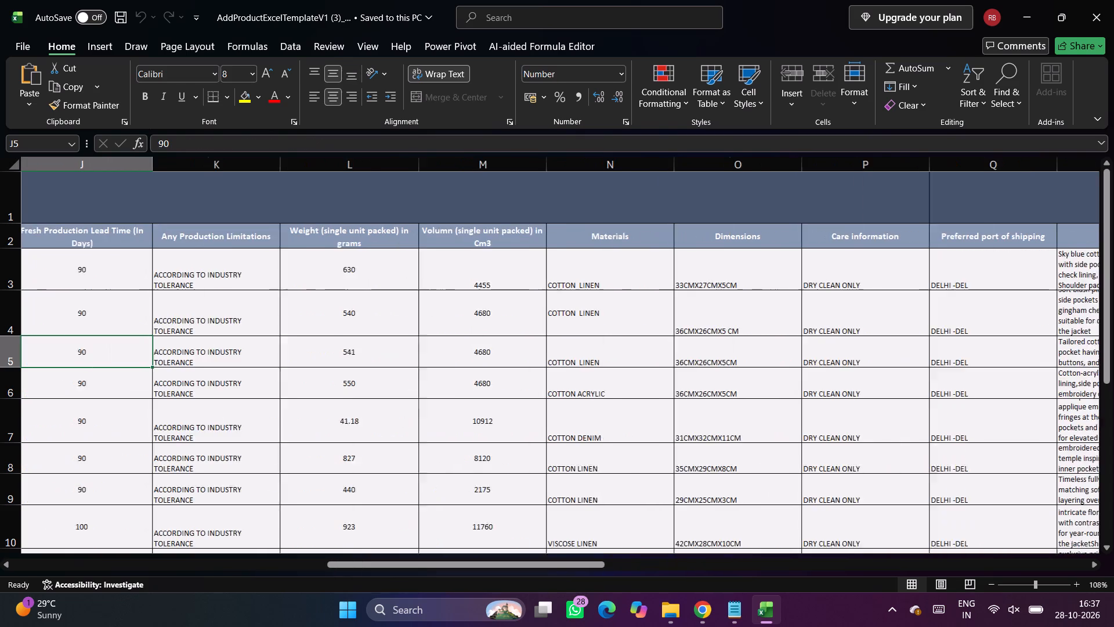
key(Left)
key(Left)
key(Left)
key(Left)
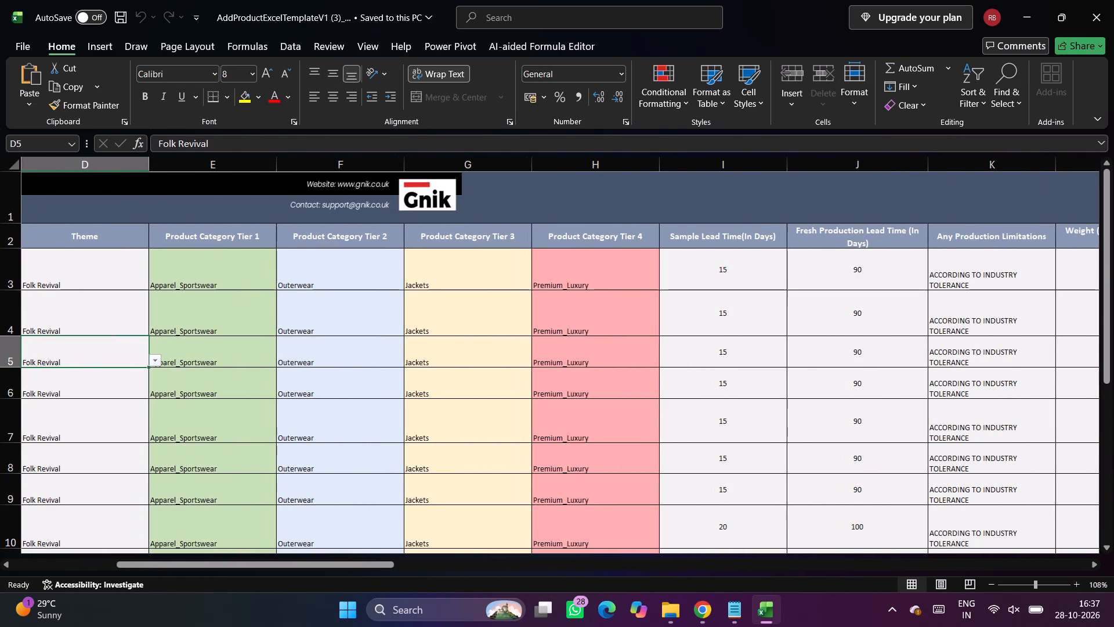
key(Right)
key(Right)
key(Right)
key(Right)
key(Right)
key(Right)
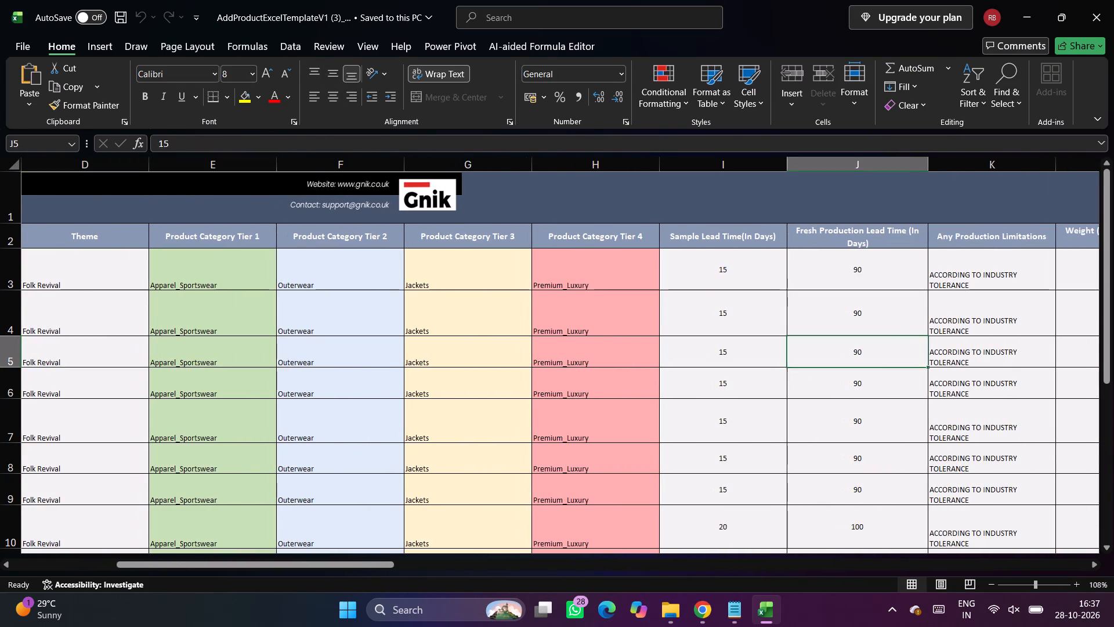
key(Right)
key(Right)
key(Right)
key(Right)
key(Right)
key(Right)
key(Right)
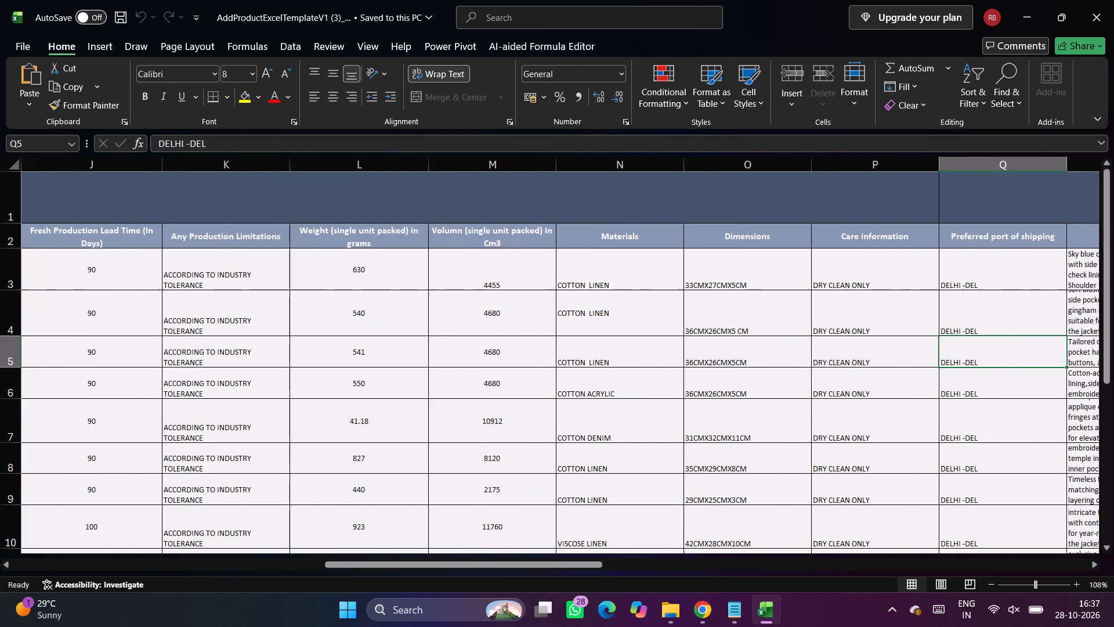
key(Right)
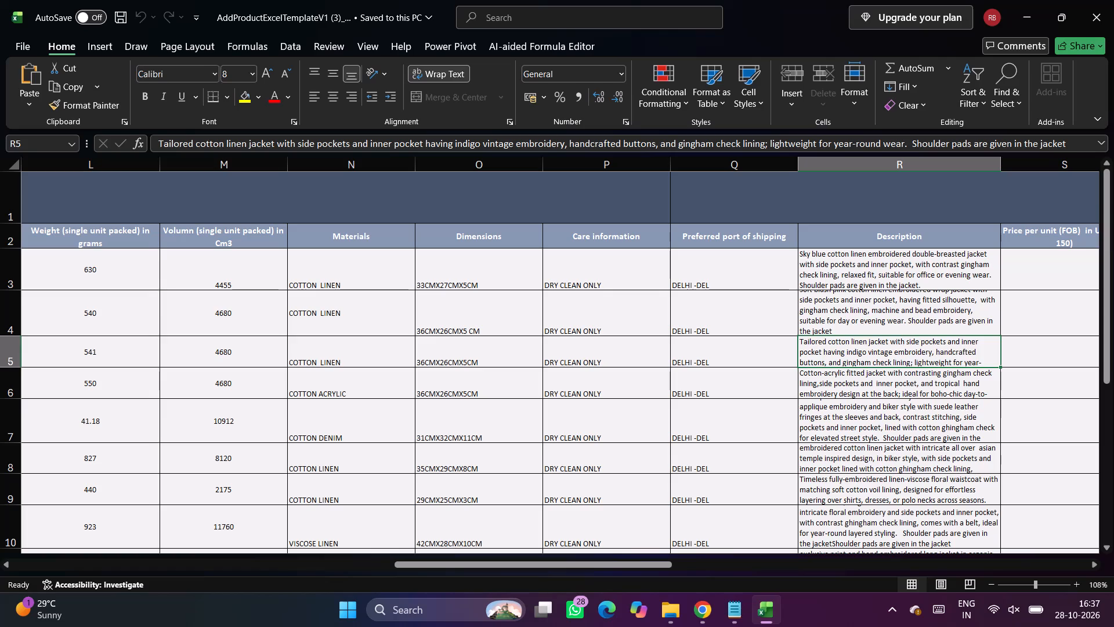
Read the product descriptions in rows 6 to 9 and return to the row 5 description for comparison.
key(Down)
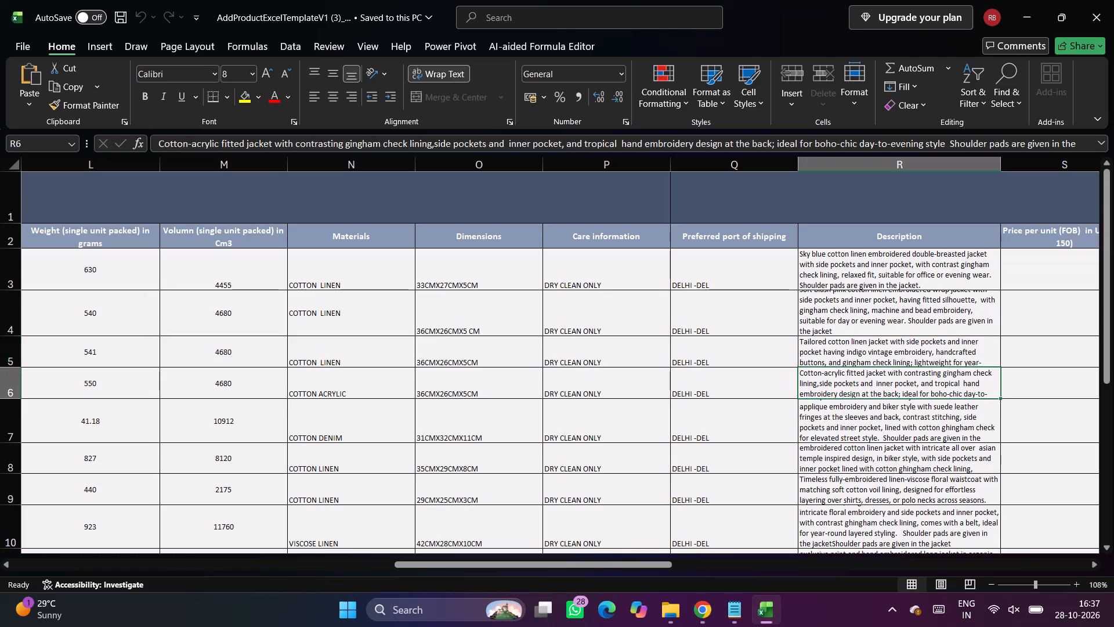
key(Down)
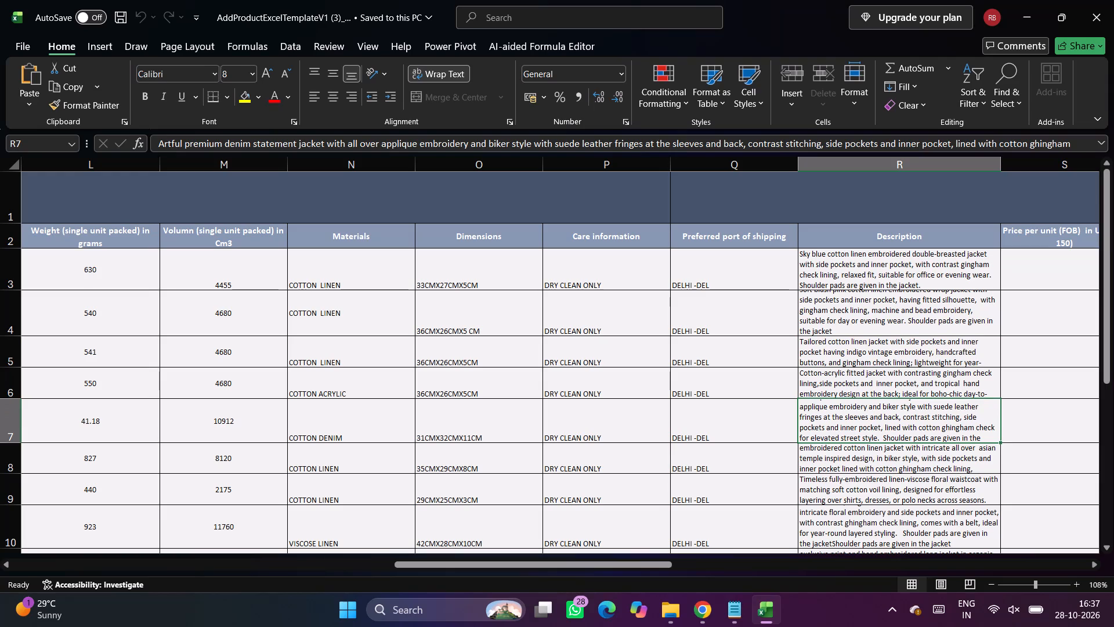
key(Down)
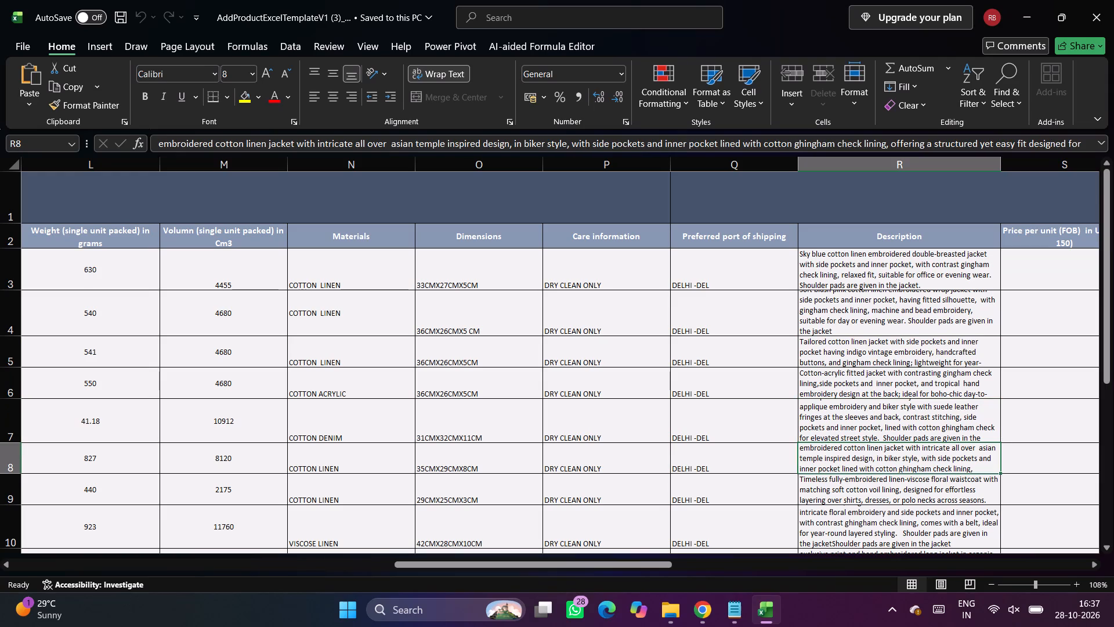
key(Down)
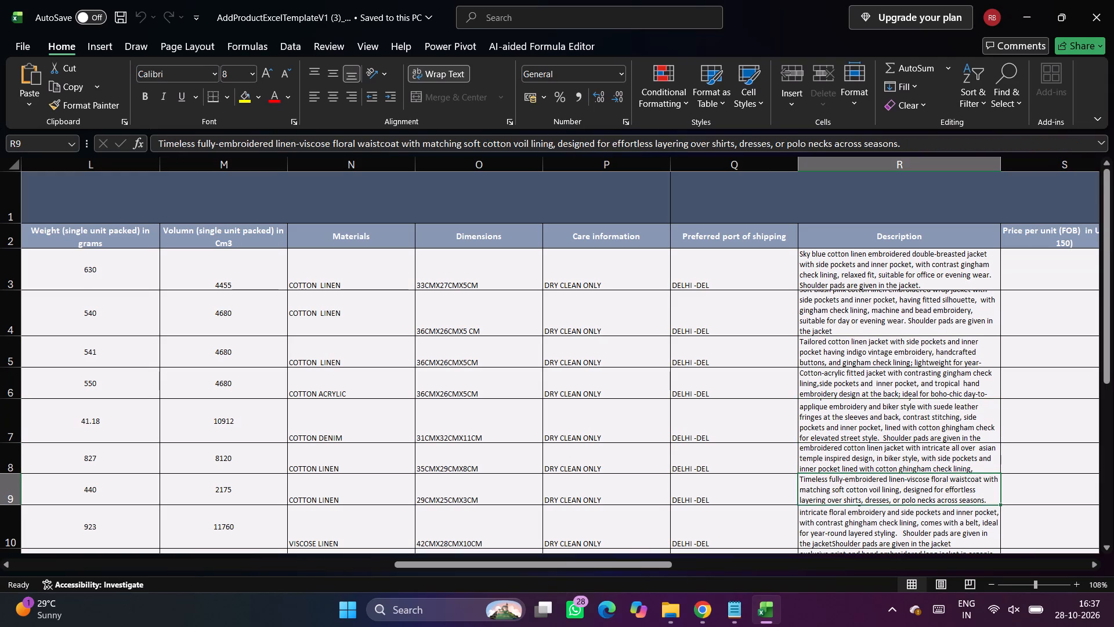
key(Up)
key(Up)
key(Up)
key(Up)
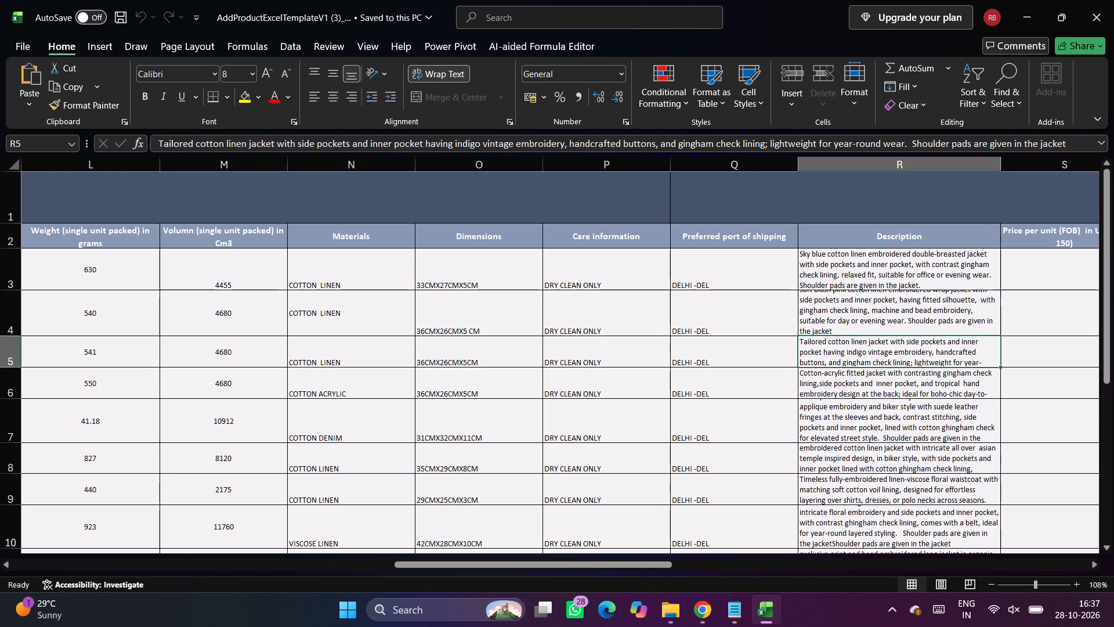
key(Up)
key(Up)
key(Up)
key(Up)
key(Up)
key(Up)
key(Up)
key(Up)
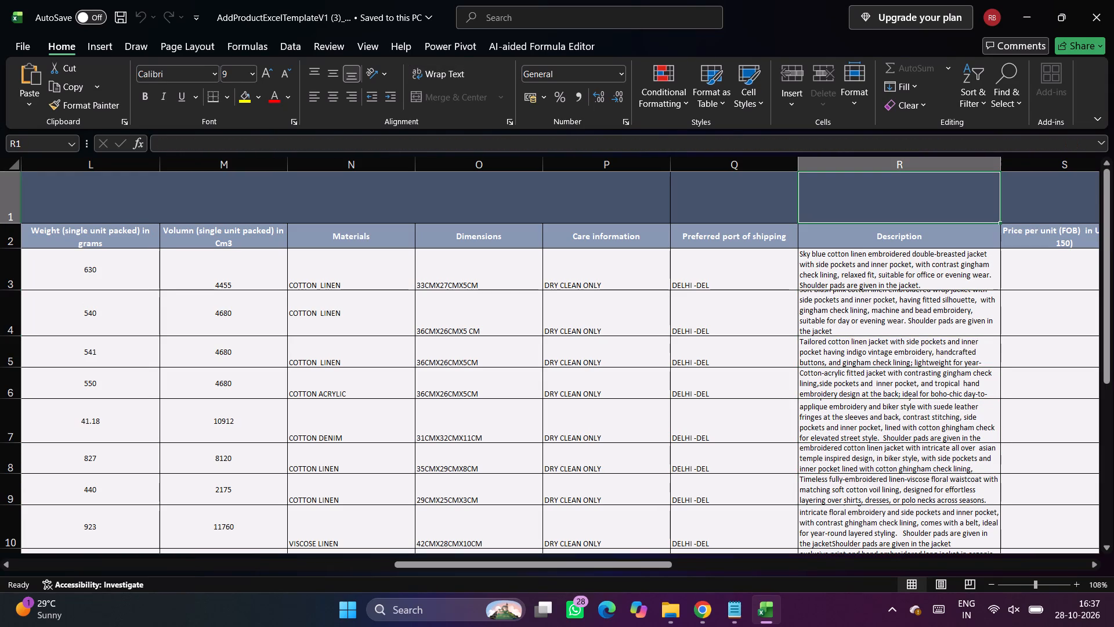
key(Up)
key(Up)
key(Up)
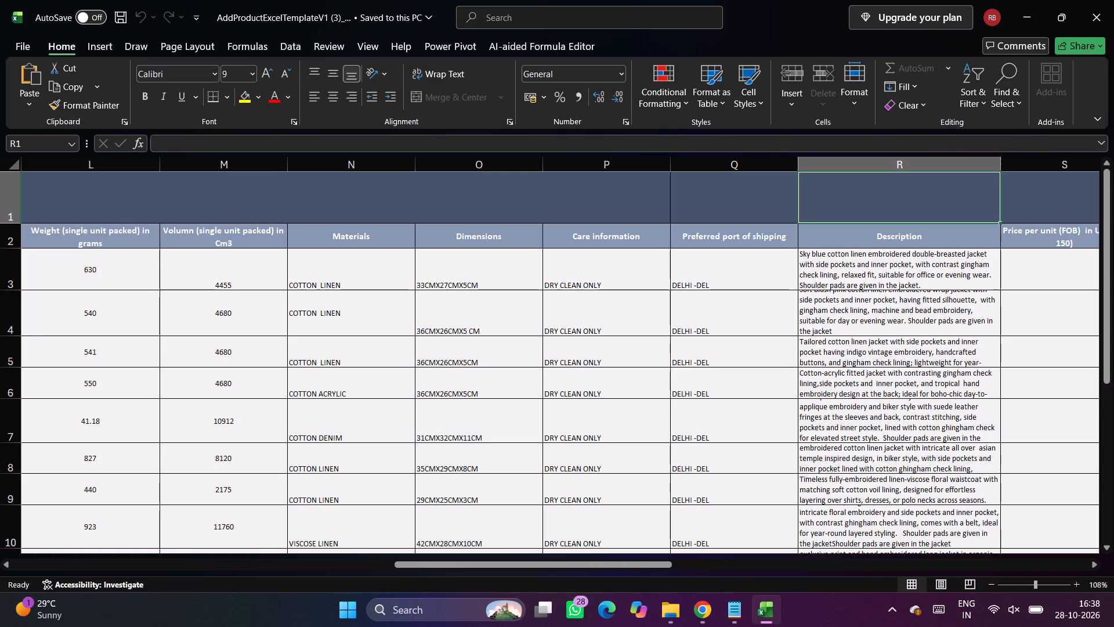
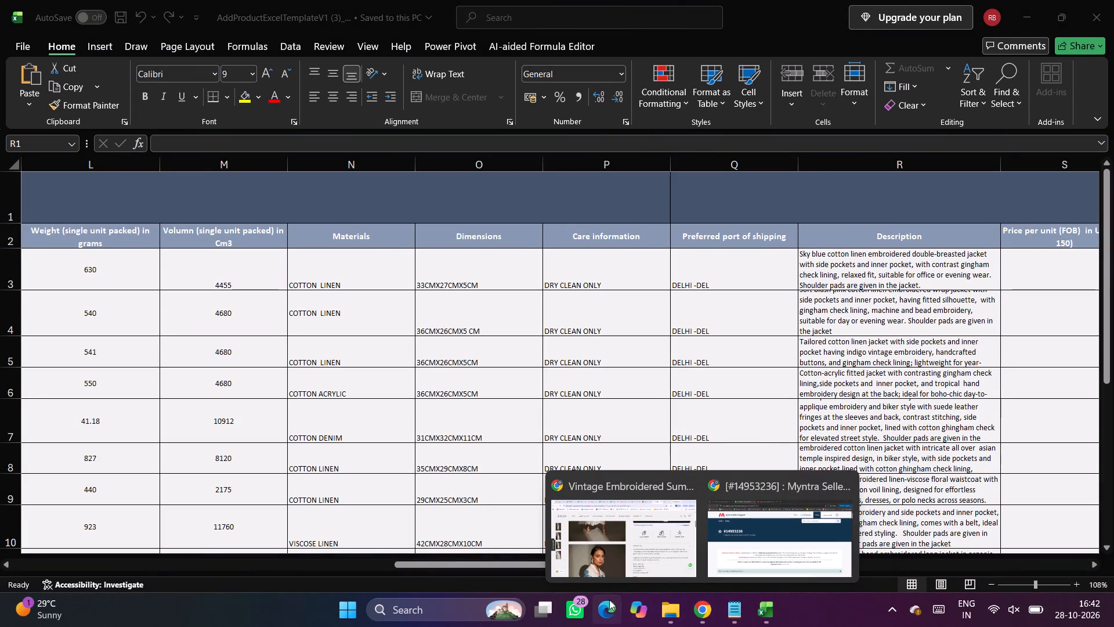
Switch to Chrome and return to the picture section of the tailored cotton linen jacket's Edit Product form.
click(649, 551)
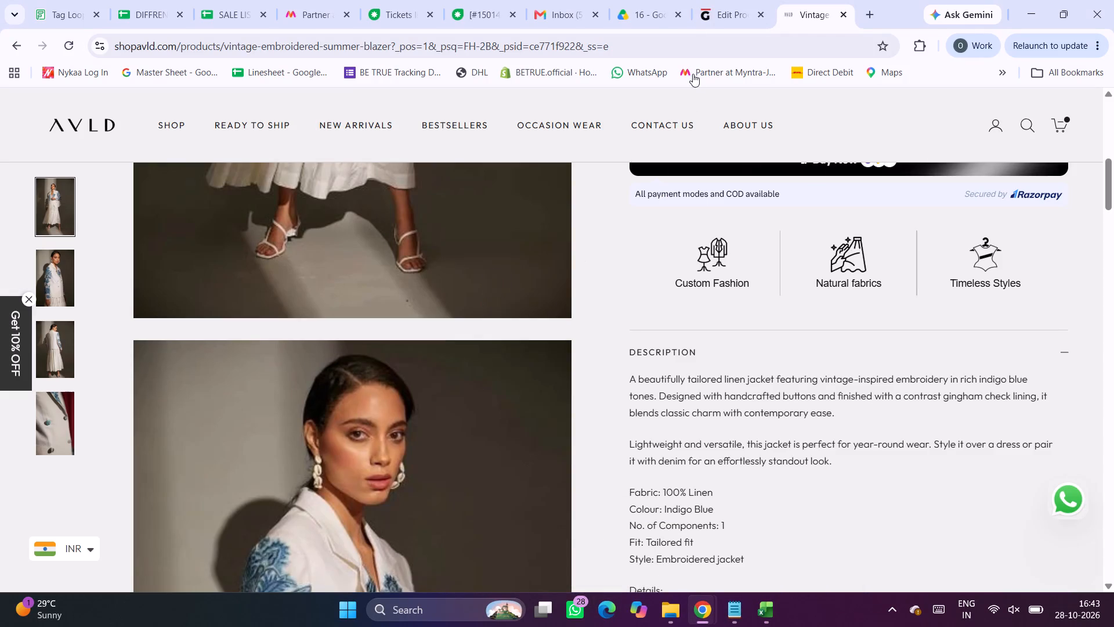
click(697, 13)
scroll(565, 304, up, 2)
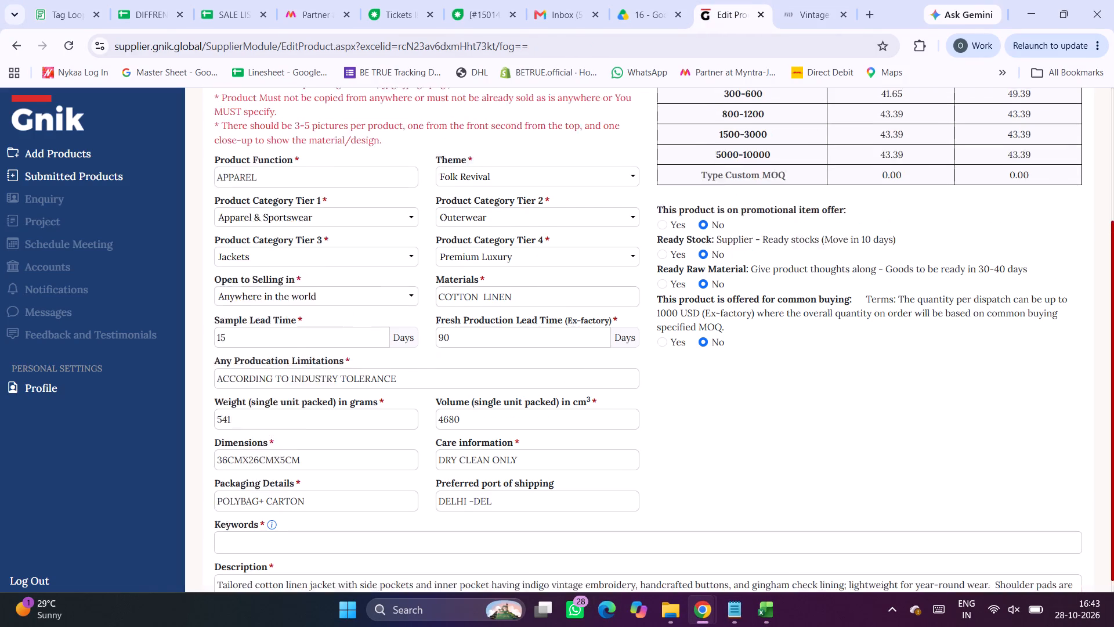
scroll(565, 304, up, 1)
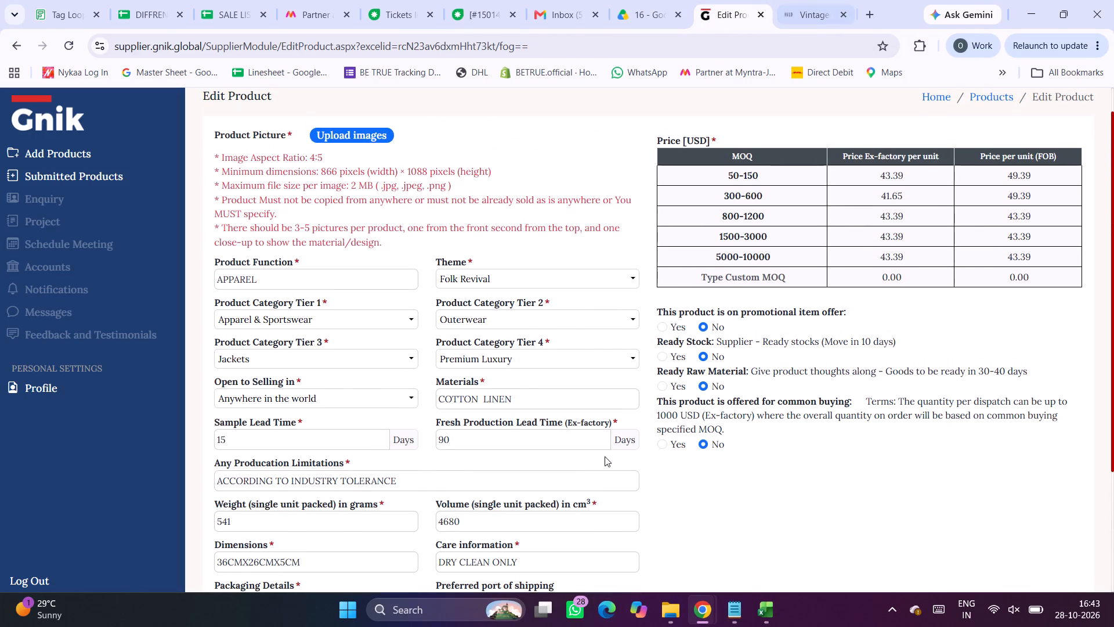
In File Explorer, find the white jacket's image folder among the G-NIK Ghost Mannequin outputs and open folder 20.
click(674, 613)
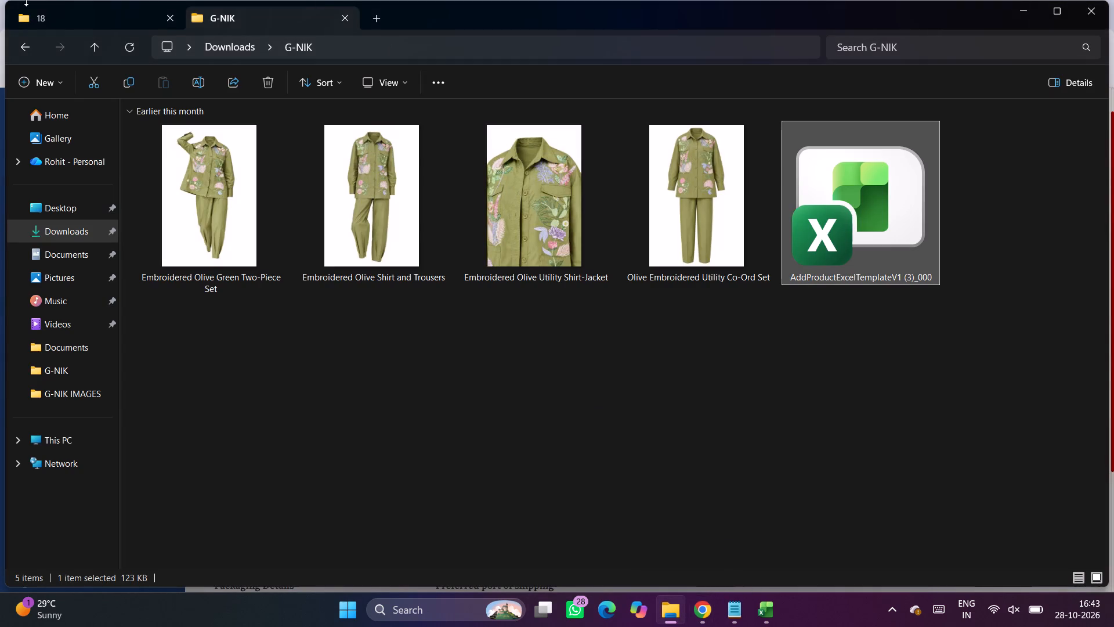
click(50, 15)
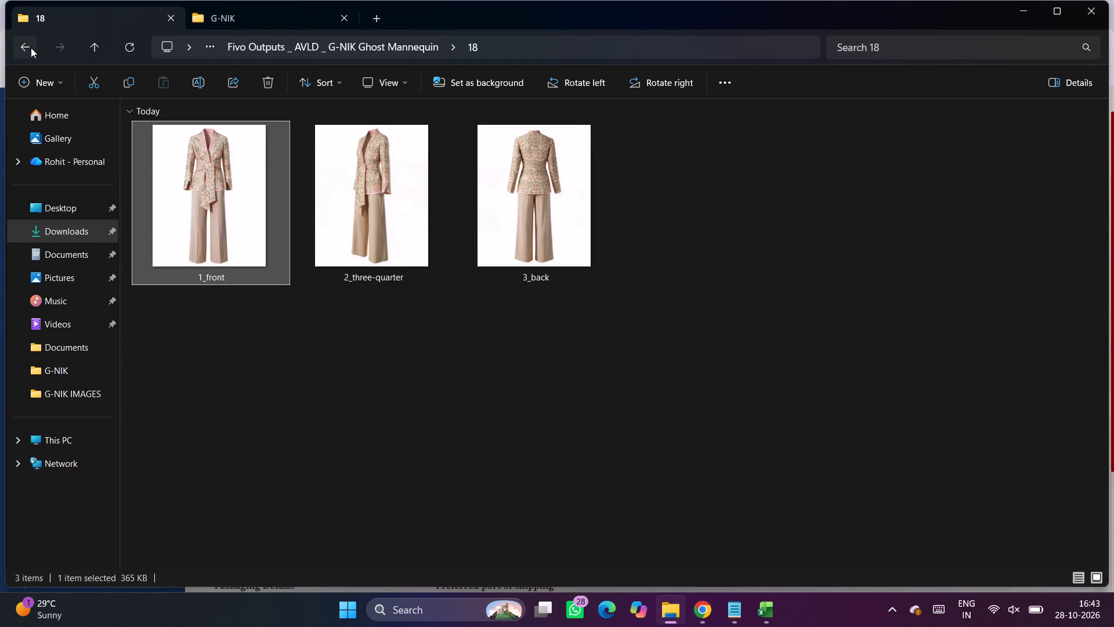
click(31, 48)
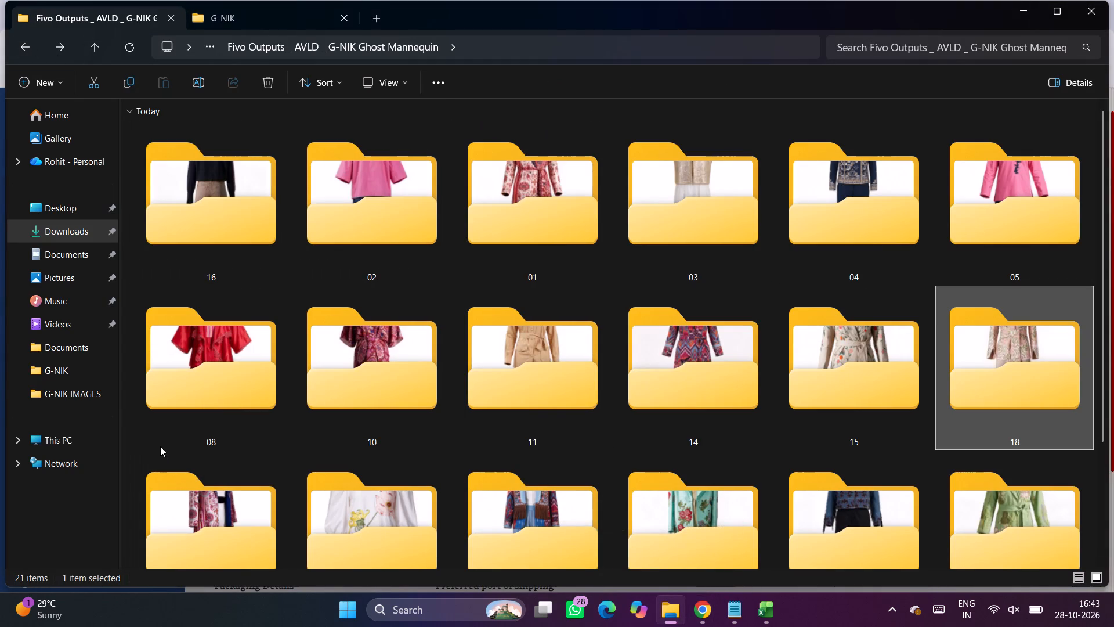
scroll(138, 456, down, 3)
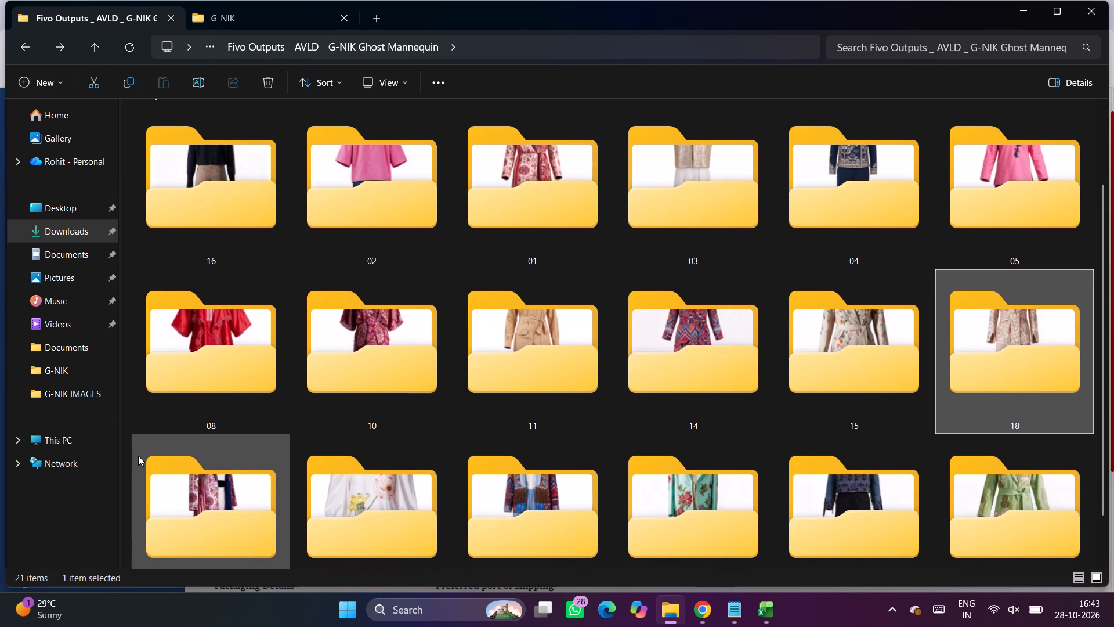
scroll(138, 456, down, 4)
scroll(548, 529, down, 2)
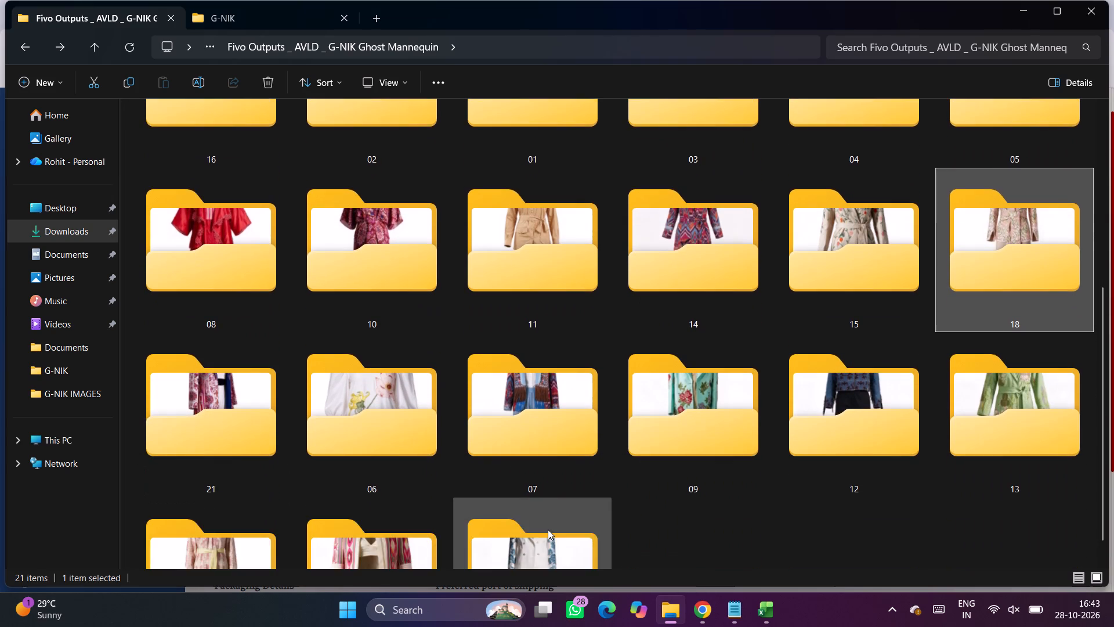
scroll(548, 529, down, 2)
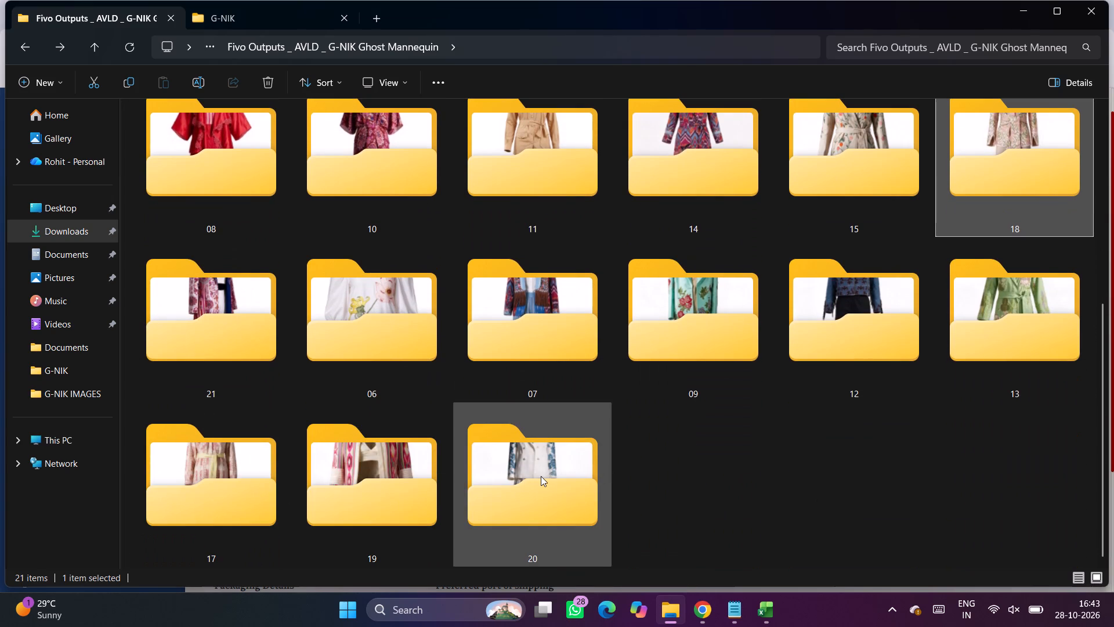
double_click(541, 476)
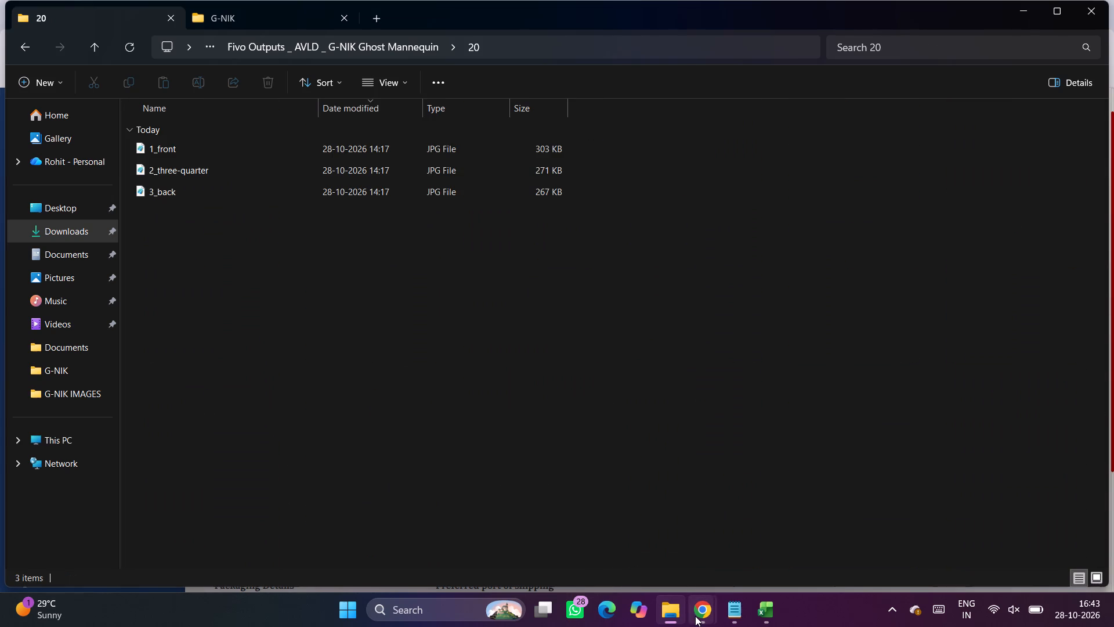
Upload 1_front, 3_back and 2_three-quarter from ghost mannequin folder 20 as the cotton linen jacket's product pictures in Chrome.
click(695, 616)
click(646, 561)
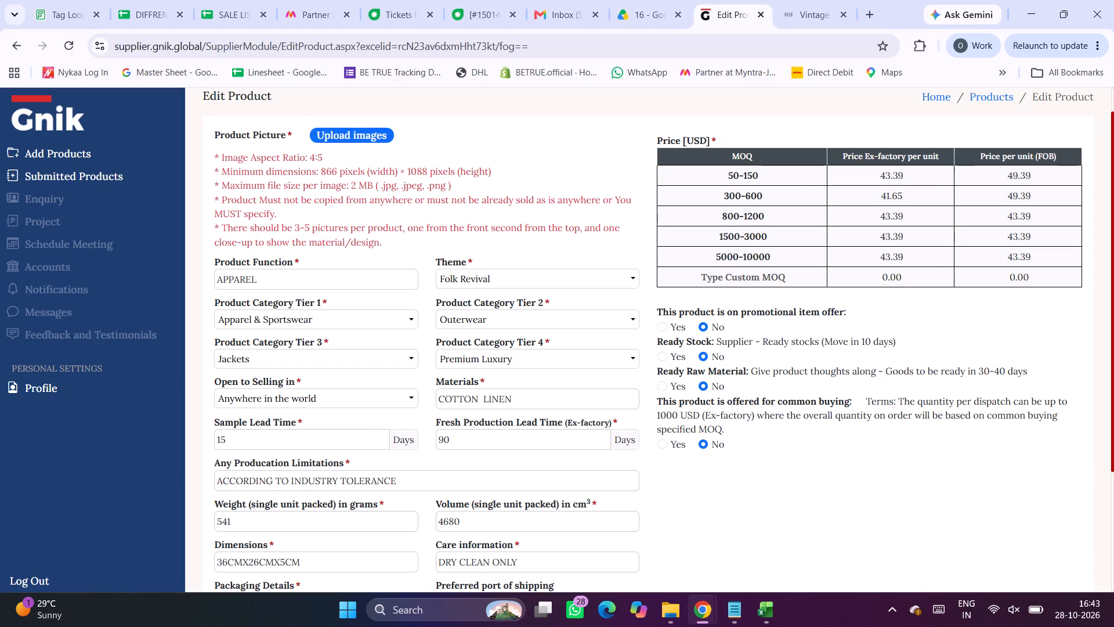
click(349, 125)
click(350, 134)
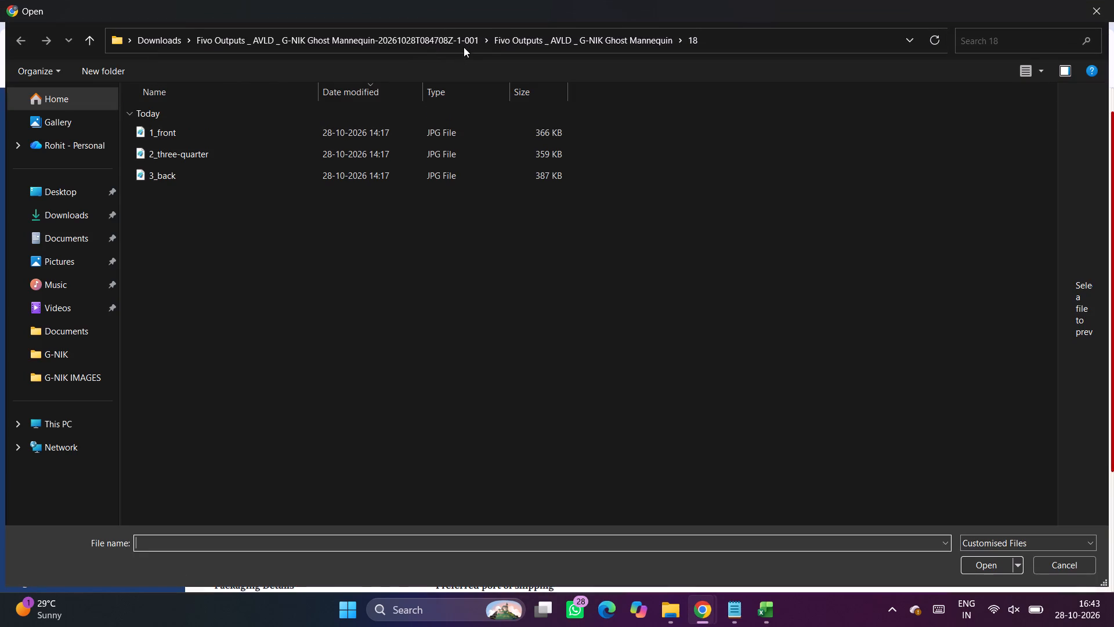
click(423, 33)
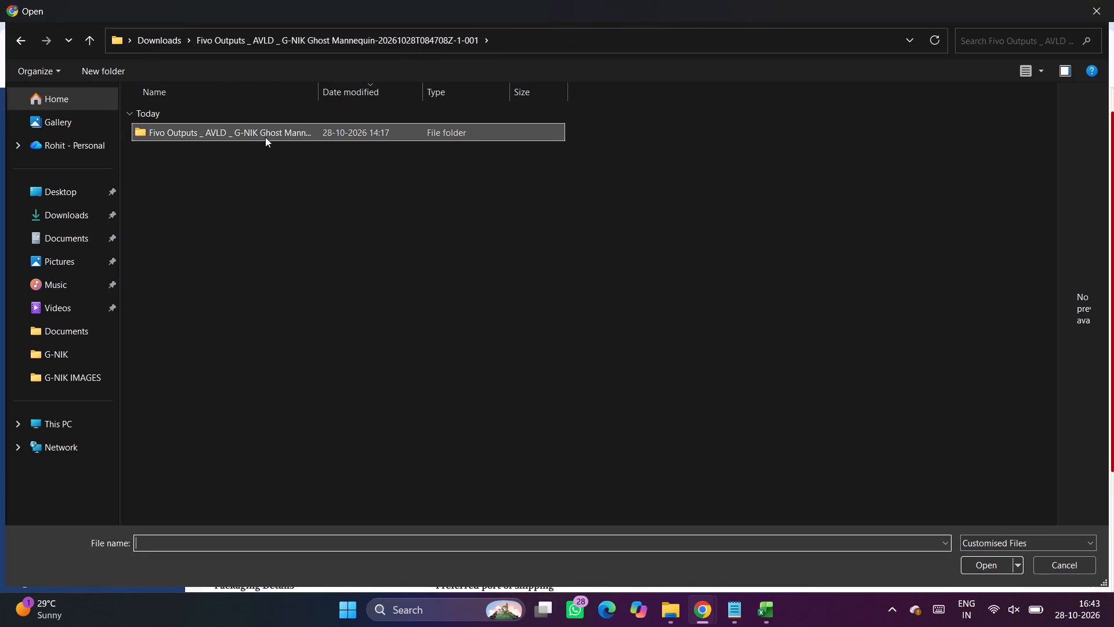
triple_click(265, 137)
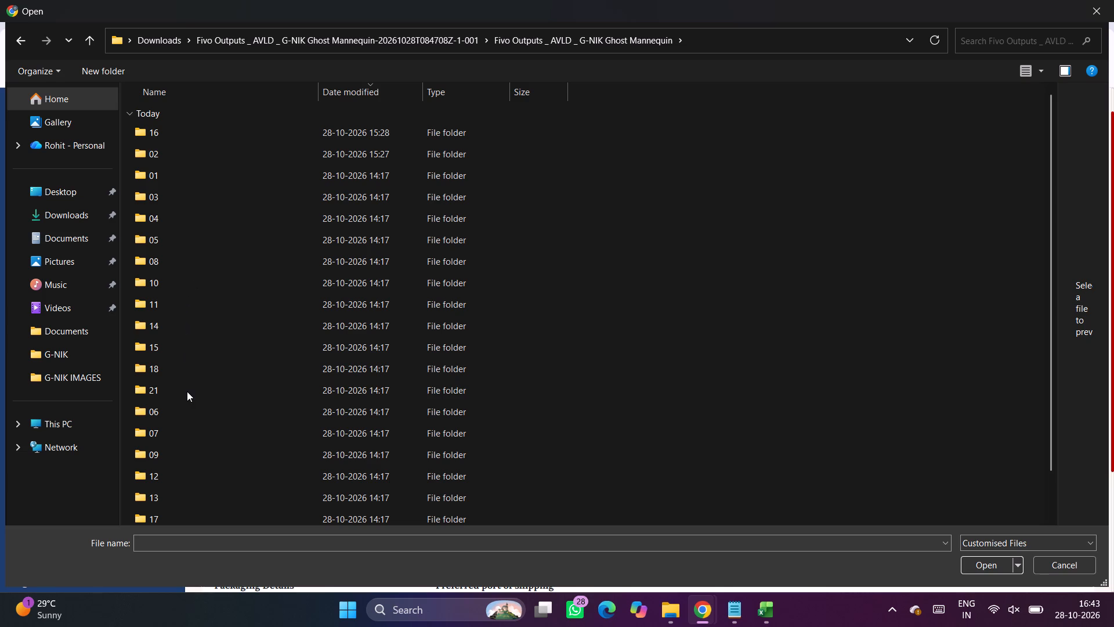
drag(187, 391, 176, 413)
click(511, 399)
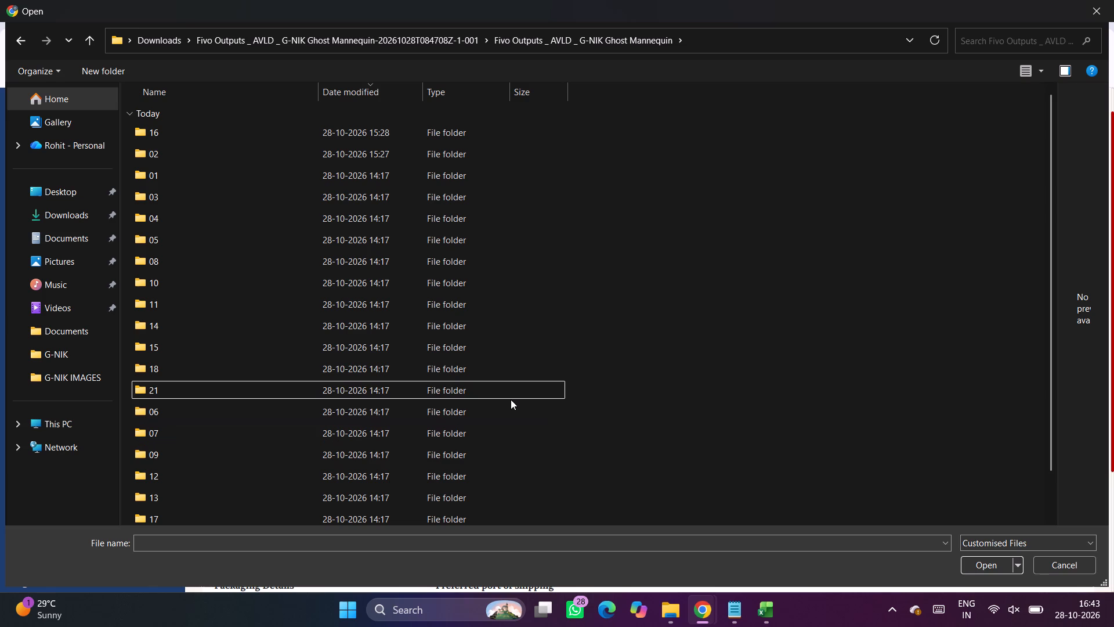
scroll(639, 344, down, 5)
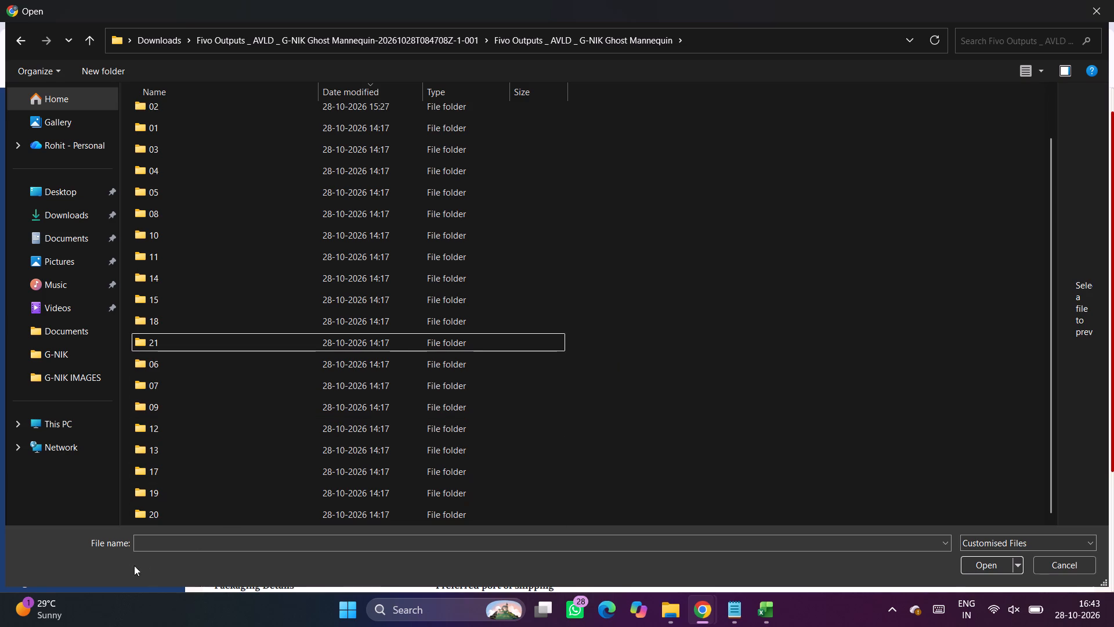
double_click(143, 509)
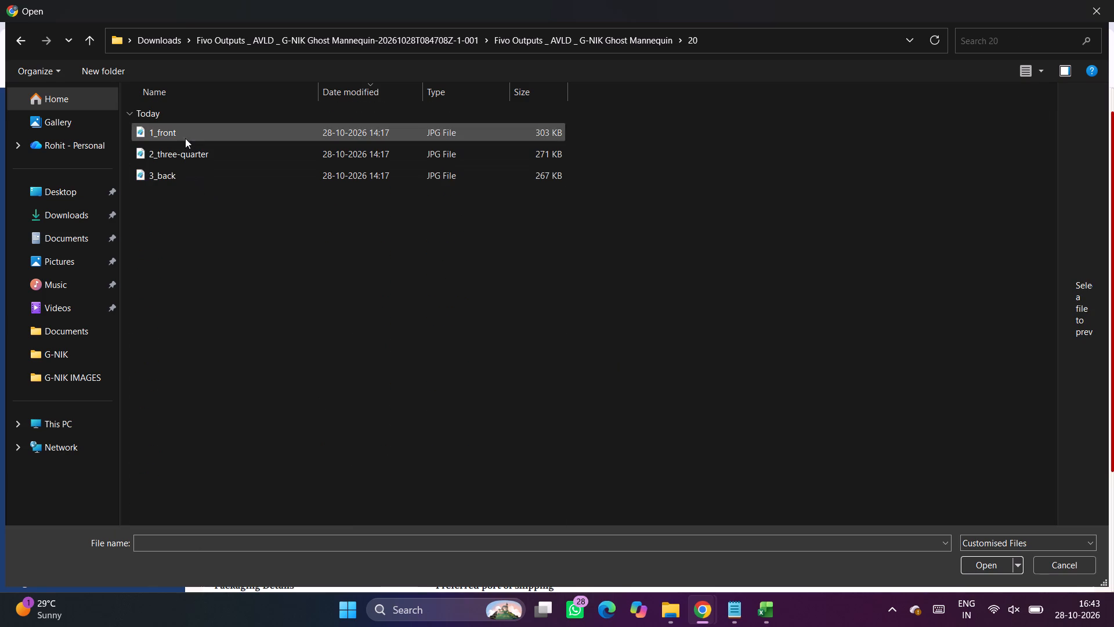
double_click(184, 135)
click(368, 143)
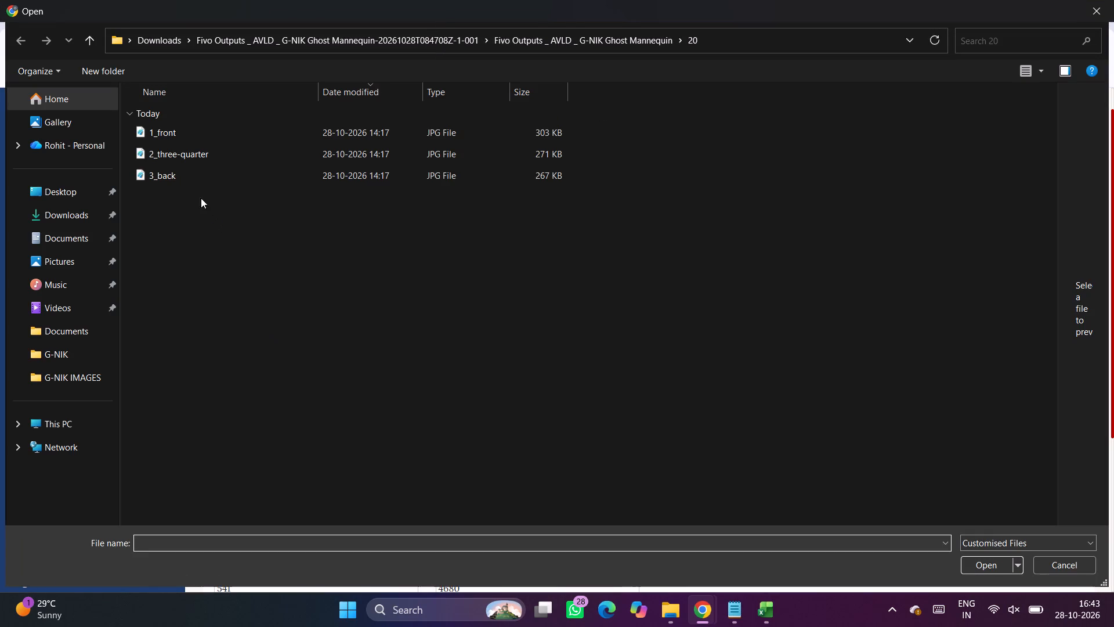
double_click(185, 179)
click(337, 134)
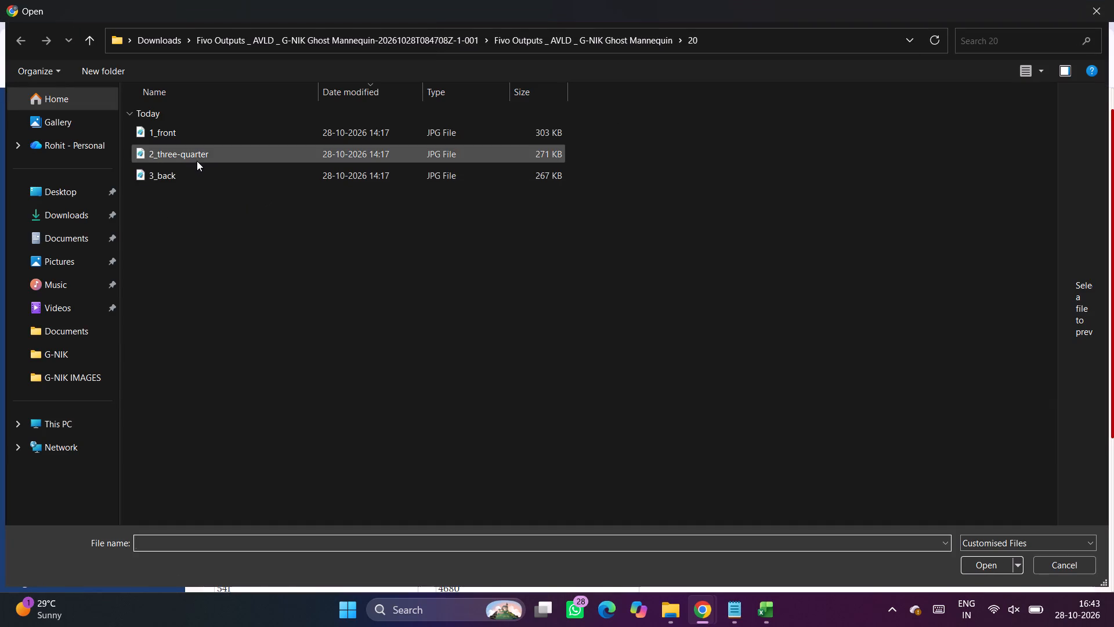
double_click(197, 161)
Add the keywords Jacket, Blazer and FH-2B to the cotton linen jacket.
scroll(505, 476, down, 3)
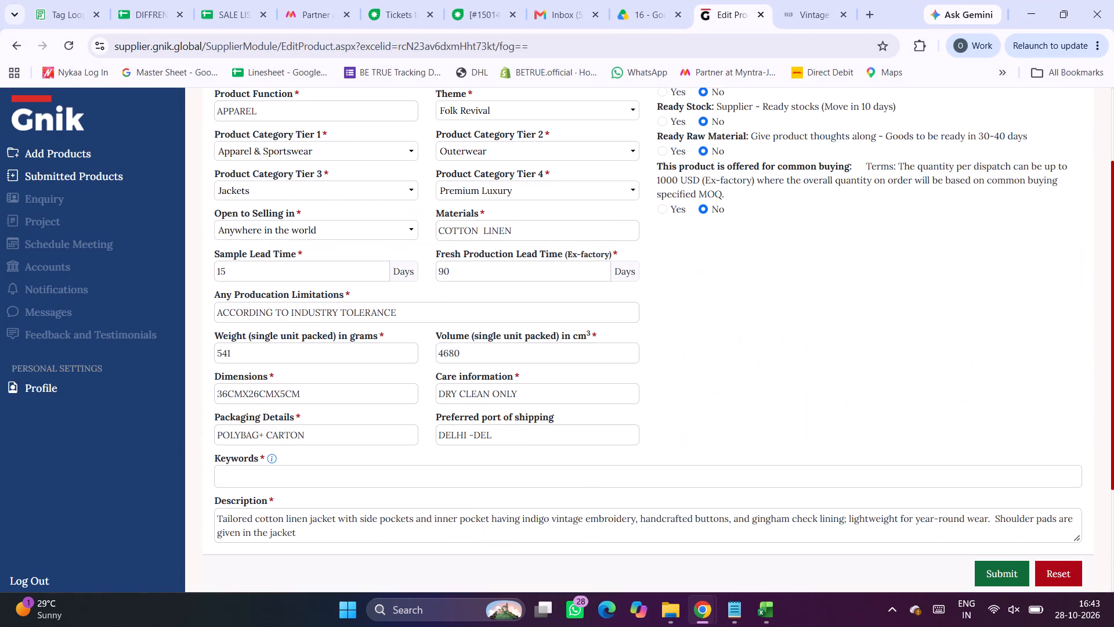
click(292, 468)
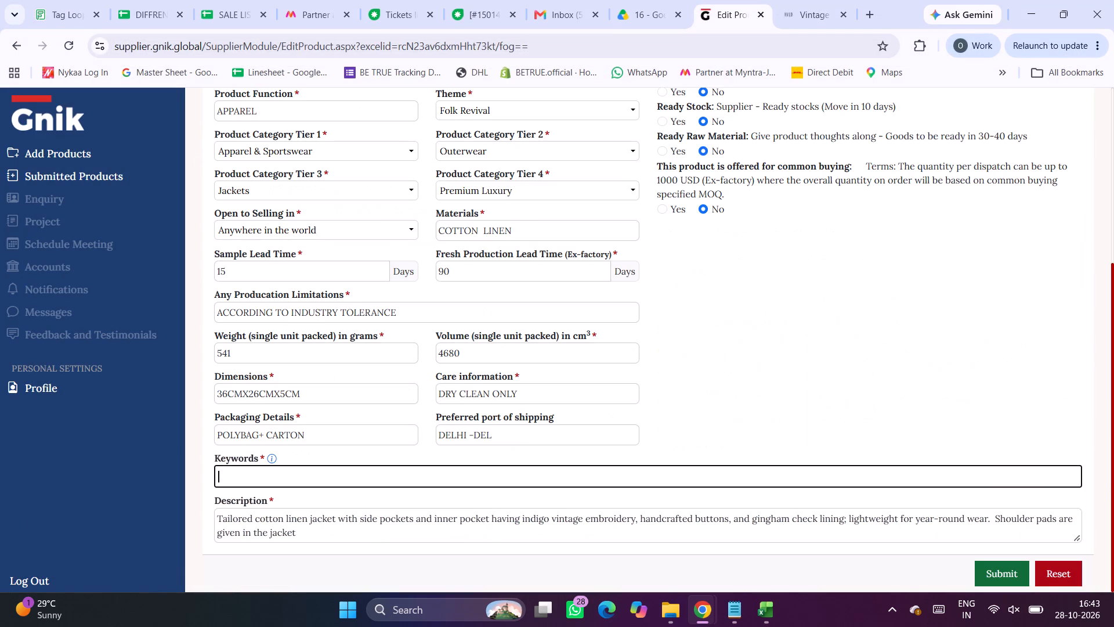
key(j)
text(acket)
key(Return)
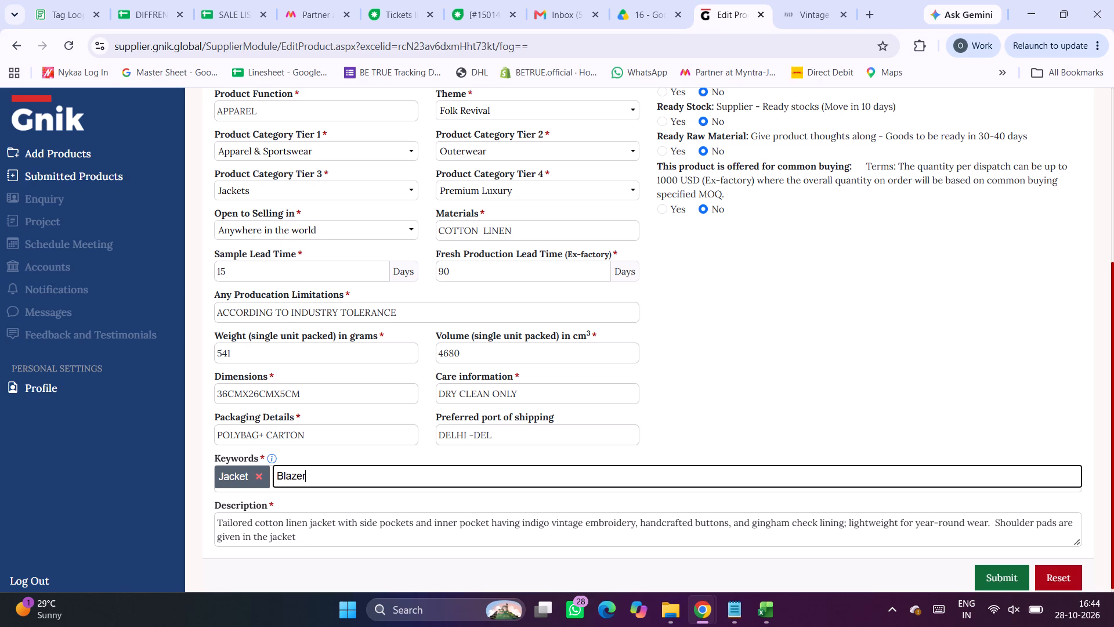
key(Return)
text(FH-)
text(2B)
key(Return)
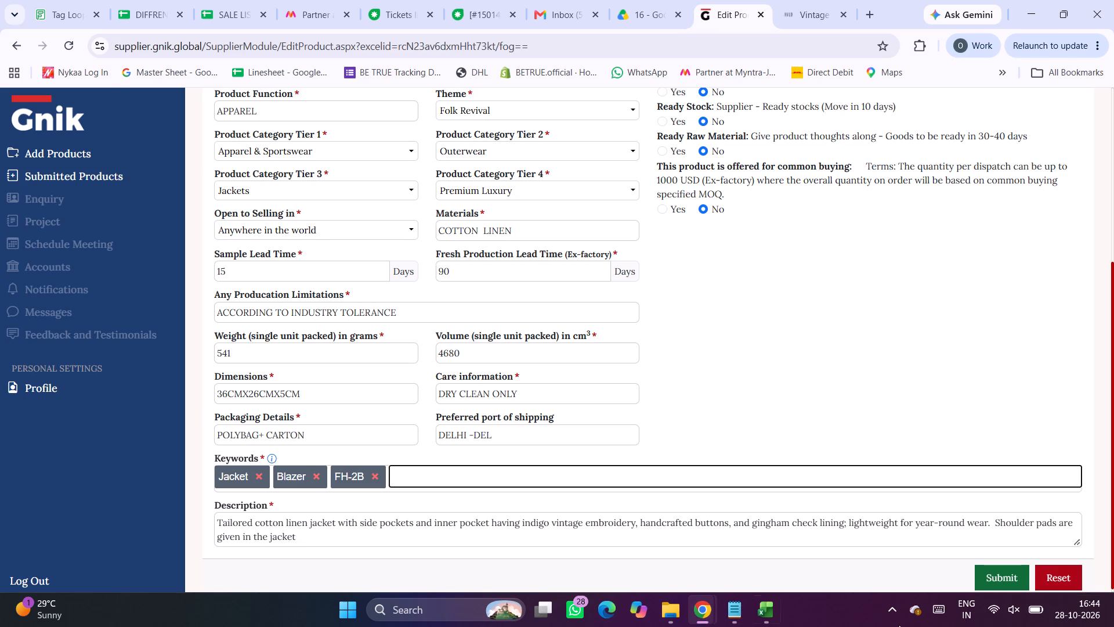
Submit the edited cotton linen jacket product.
click(1023, 578)
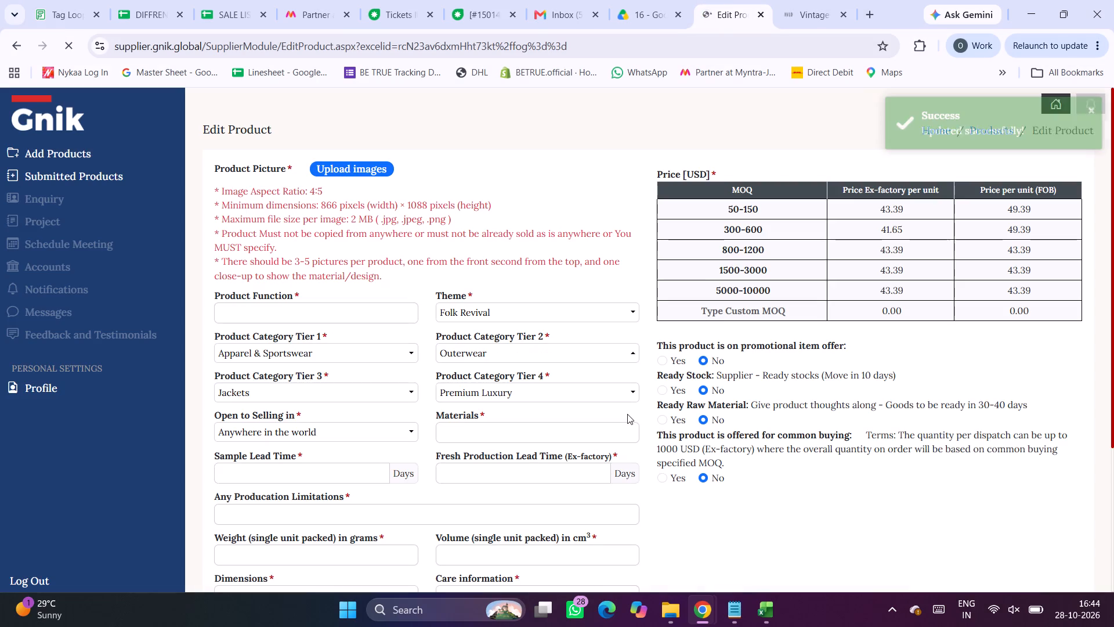
Check the Submitted Products list and expand its search filters.
click(62, 170)
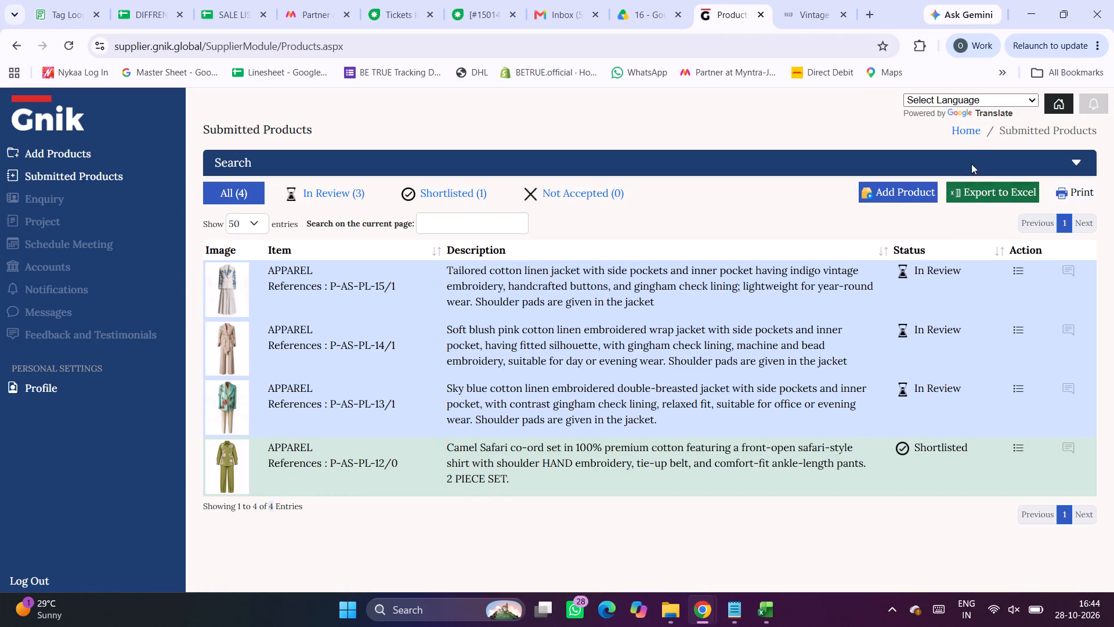
click(1055, 172)
click(1084, 166)
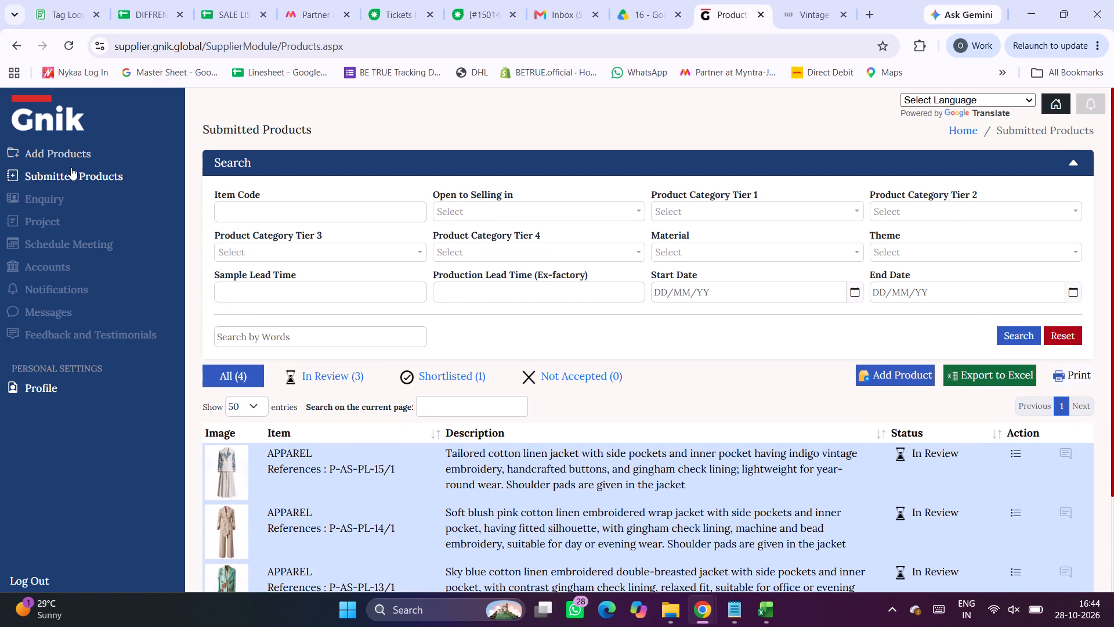
double_click(82, 175)
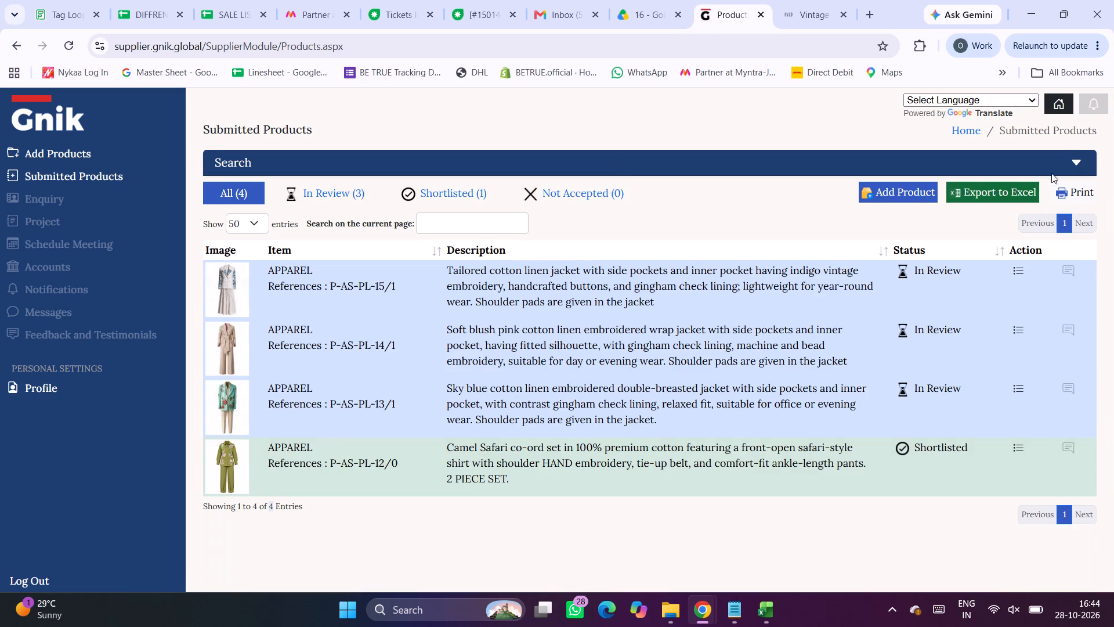
click(1065, 161)
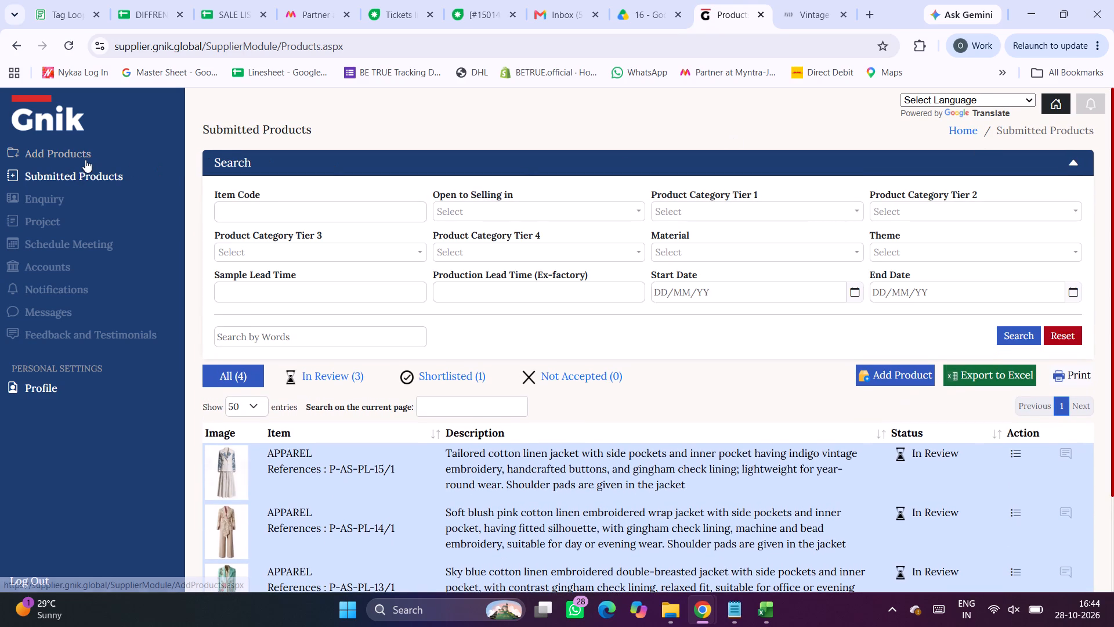
Open the cotton-acrylic fitted jacket from the bulk-uploaded items list for editing and go to its keywords and description.
click(85, 160)
drag(1083, 162, 1077, 162)
click(1077, 162)
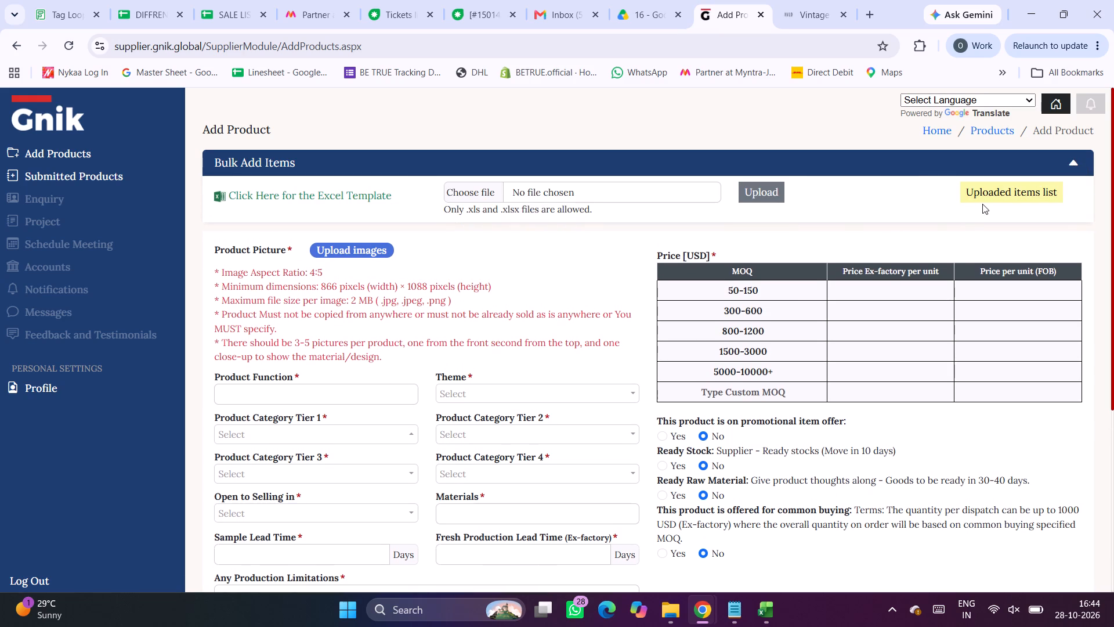
click(985, 195)
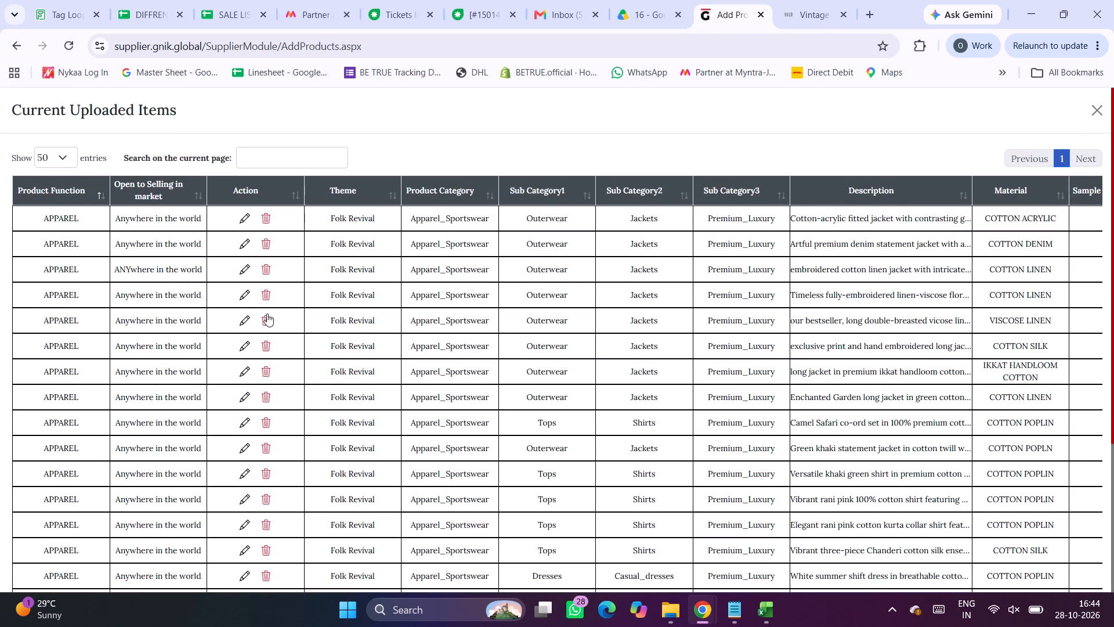
click(243, 224)
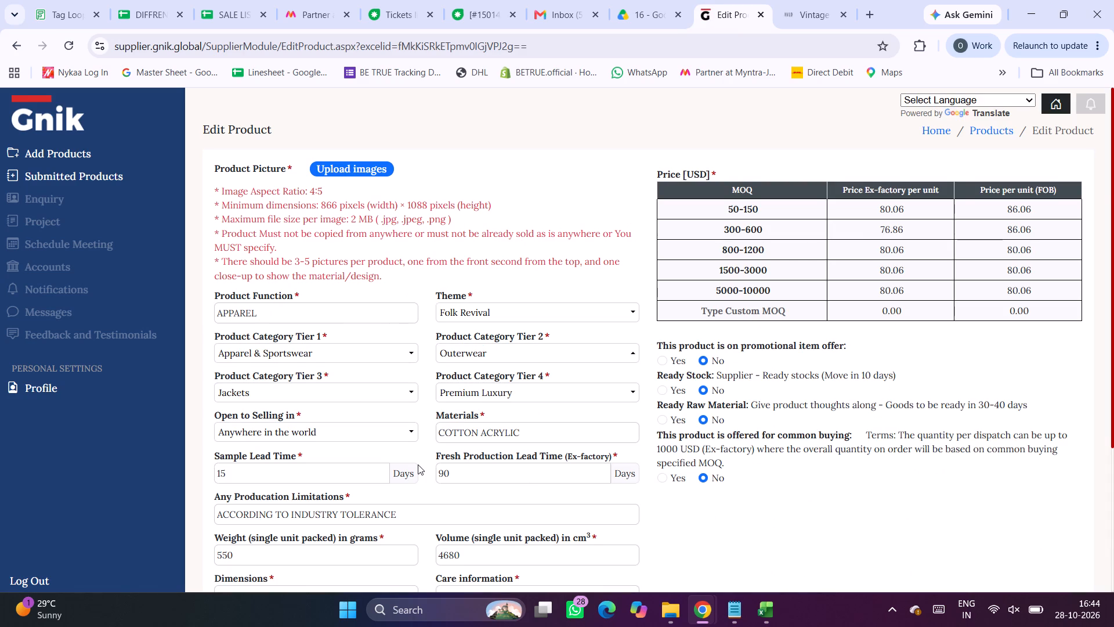
scroll(418, 464, down, 7)
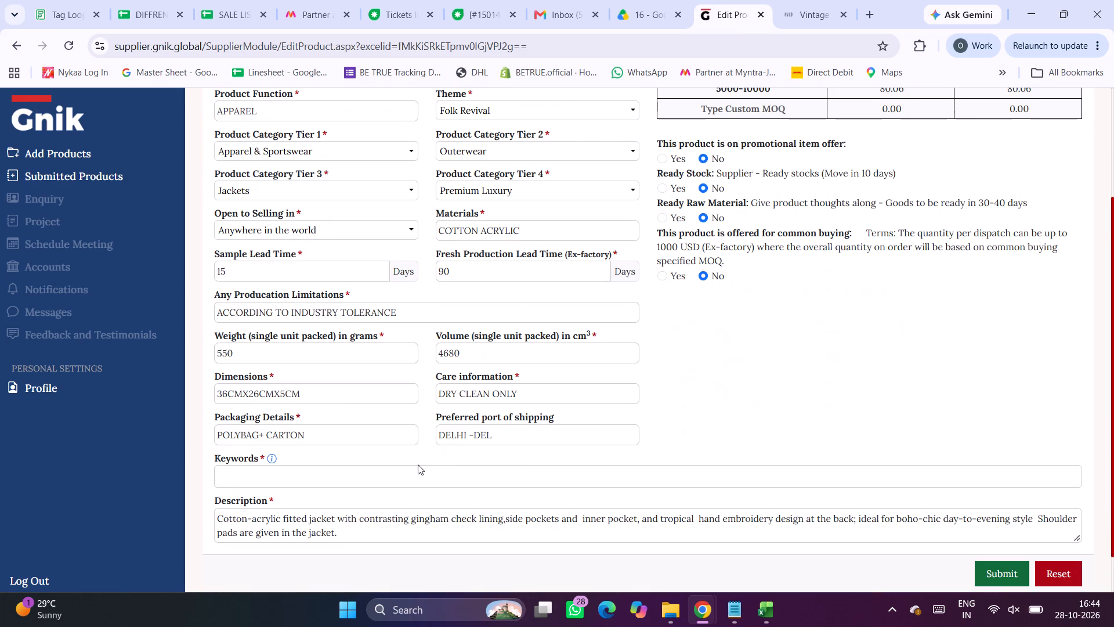
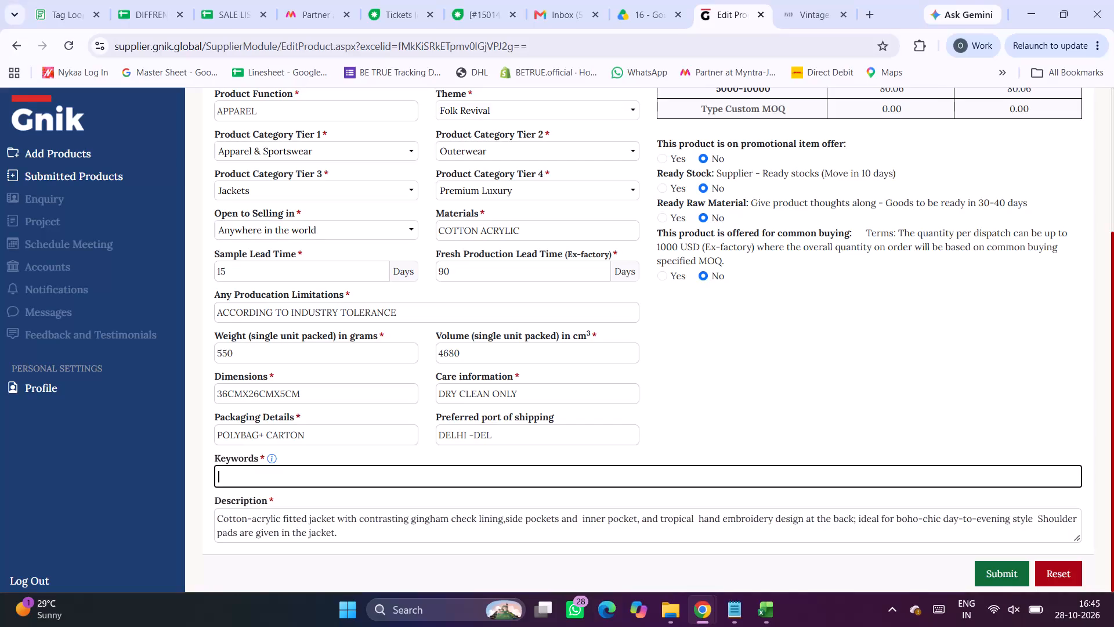
Add the keywords jacket and blazer to the cotton-acrylic fitted jacket.
text(jacket)
key(Return)
text(blazer)
key(Return)
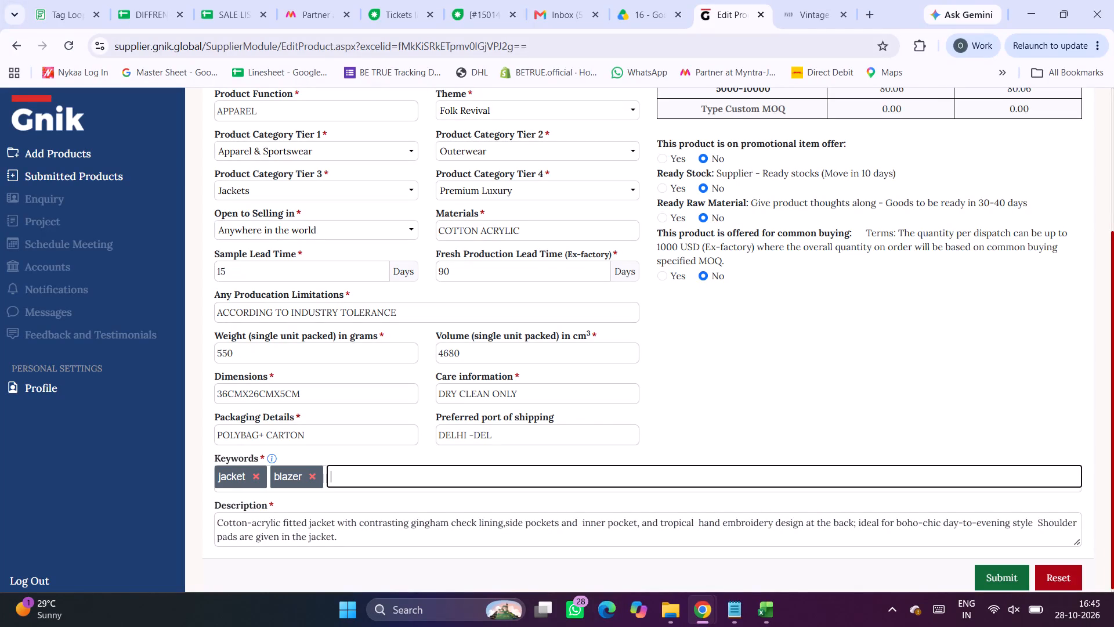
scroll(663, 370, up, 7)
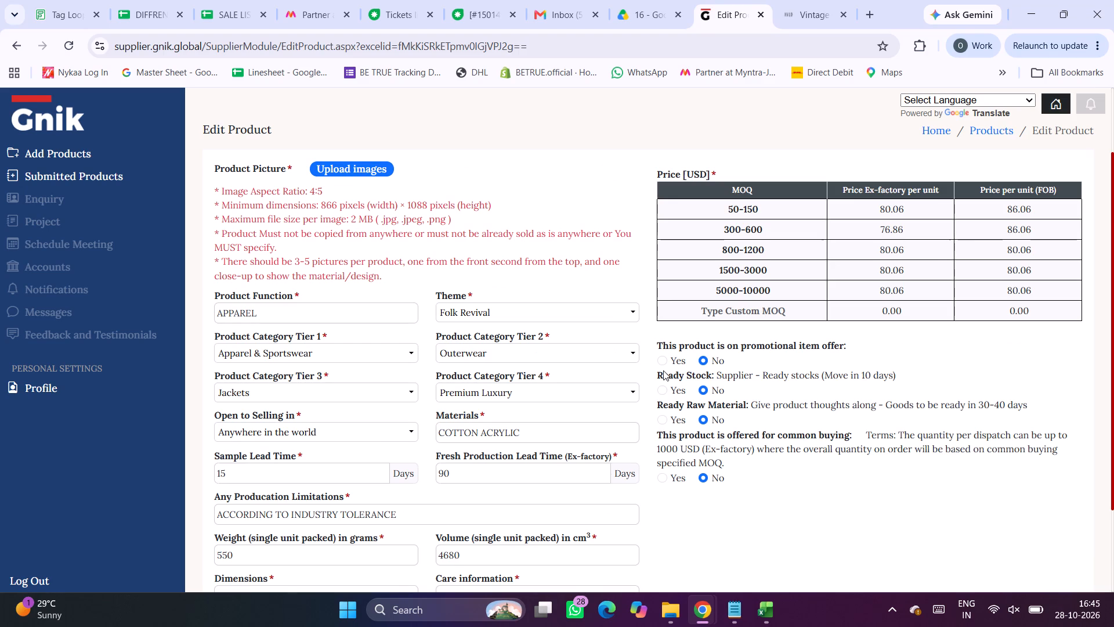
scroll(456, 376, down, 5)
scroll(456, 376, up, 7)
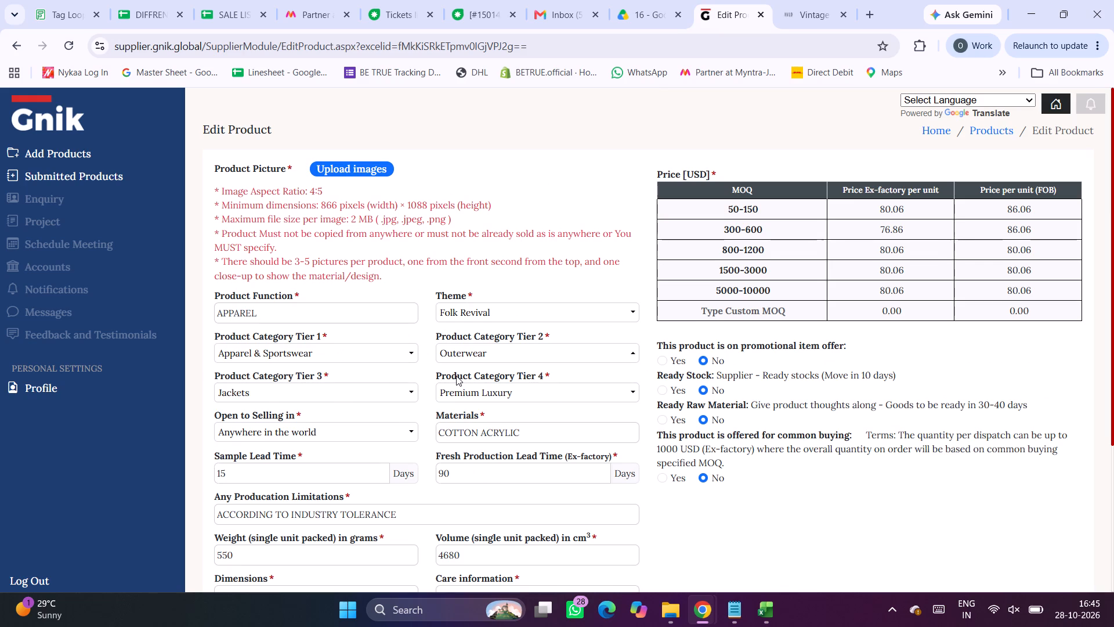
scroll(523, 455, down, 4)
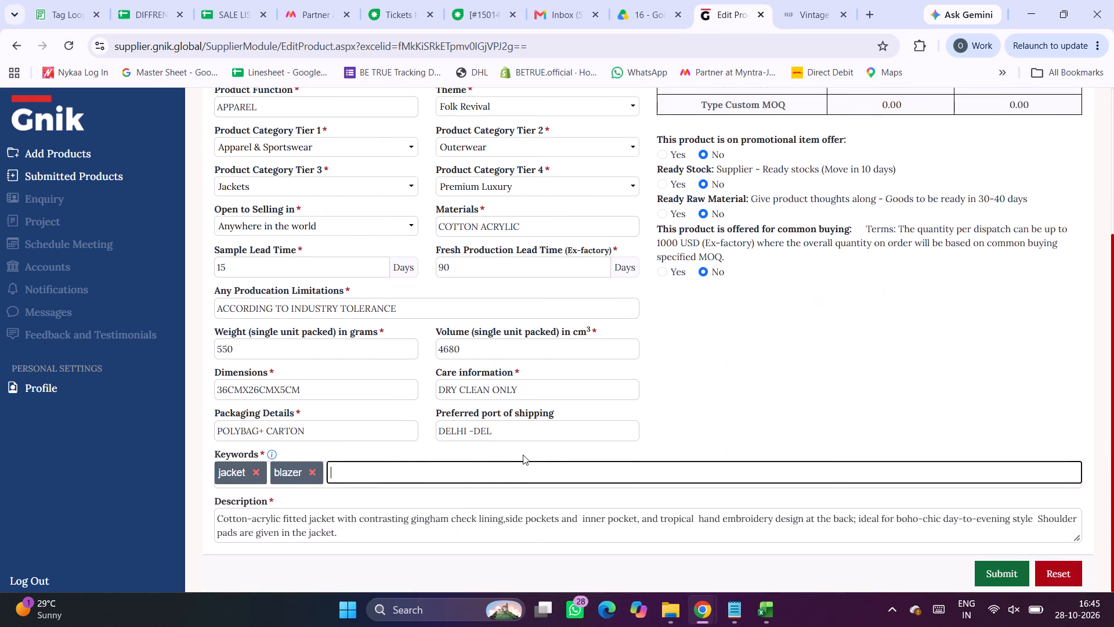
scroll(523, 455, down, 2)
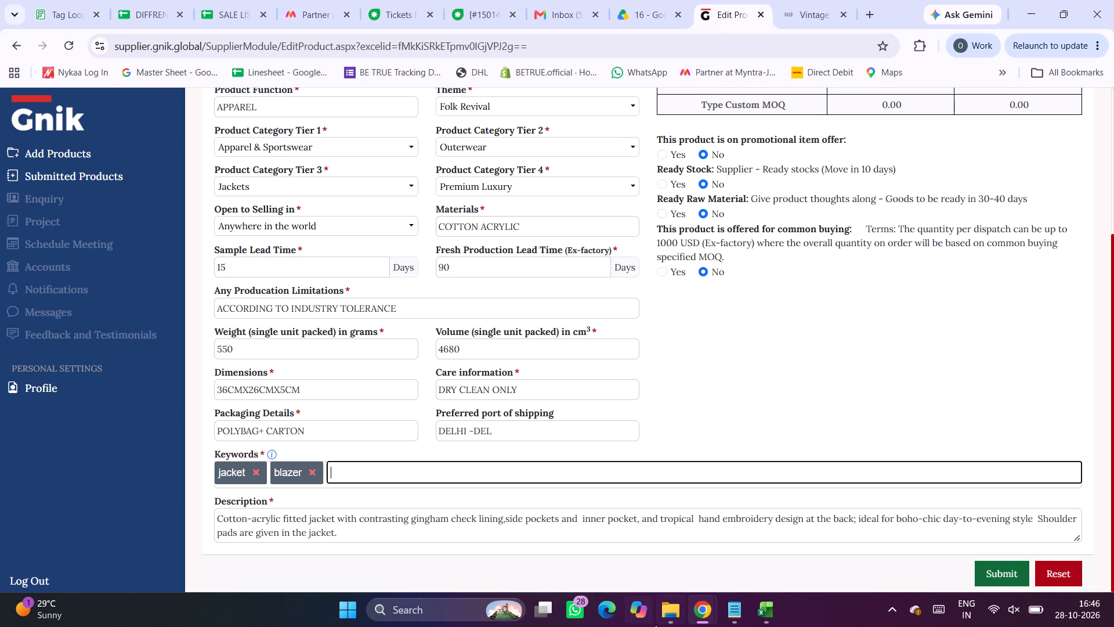
Switch to File Explorer and look through the G-NIK Ghost Mannequin folders for the fitted jacket's pictures, then return to Chrome.
click(674, 617)
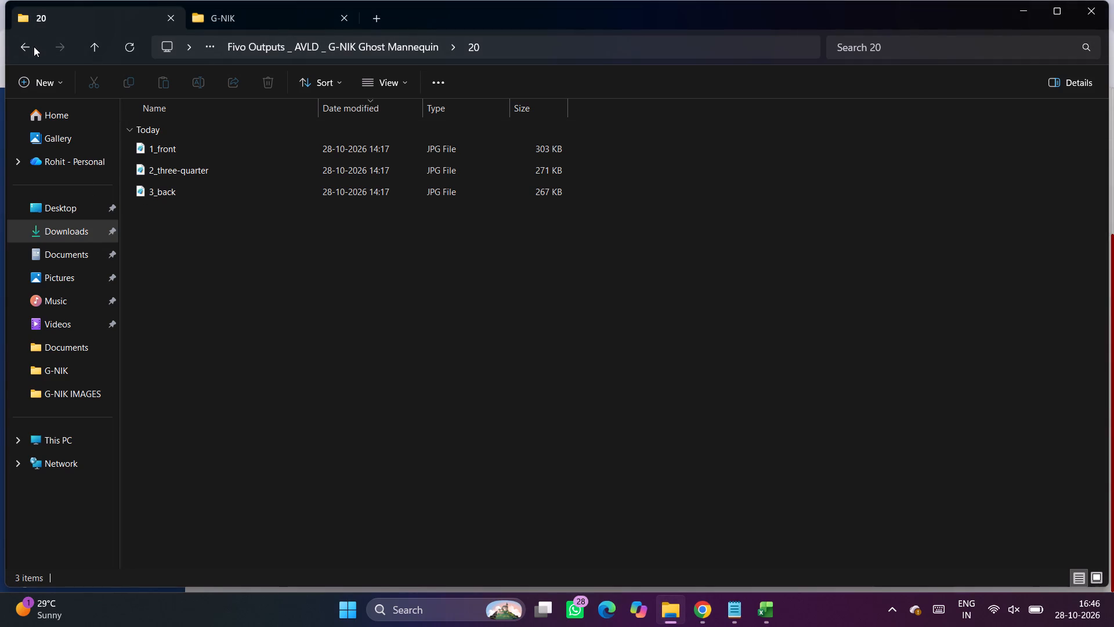
click(34, 46)
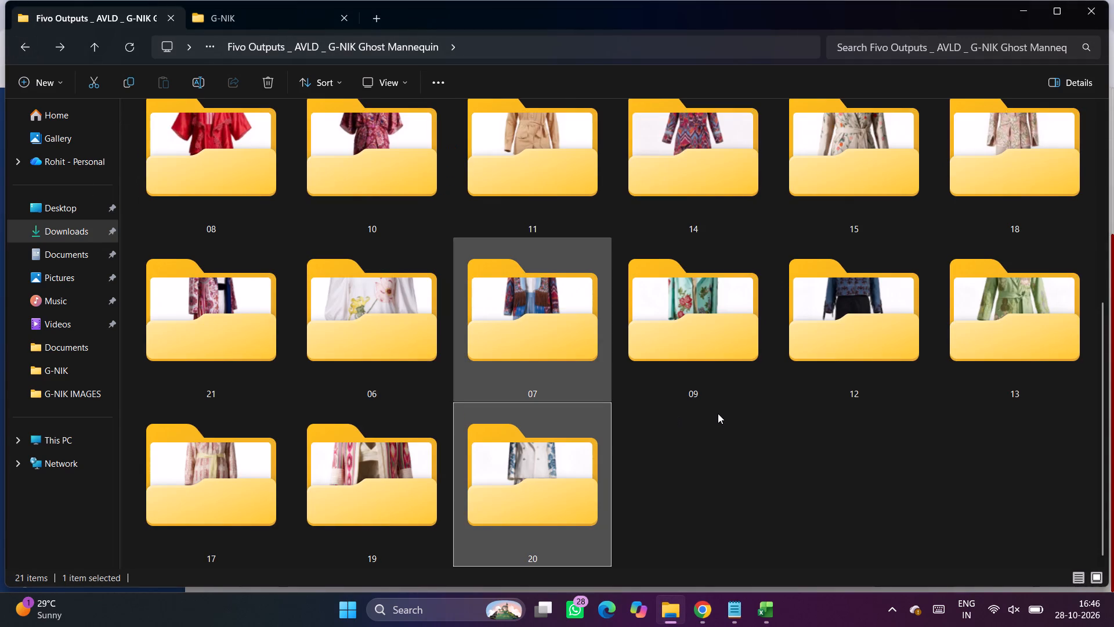
scroll(718, 413, up, 1)
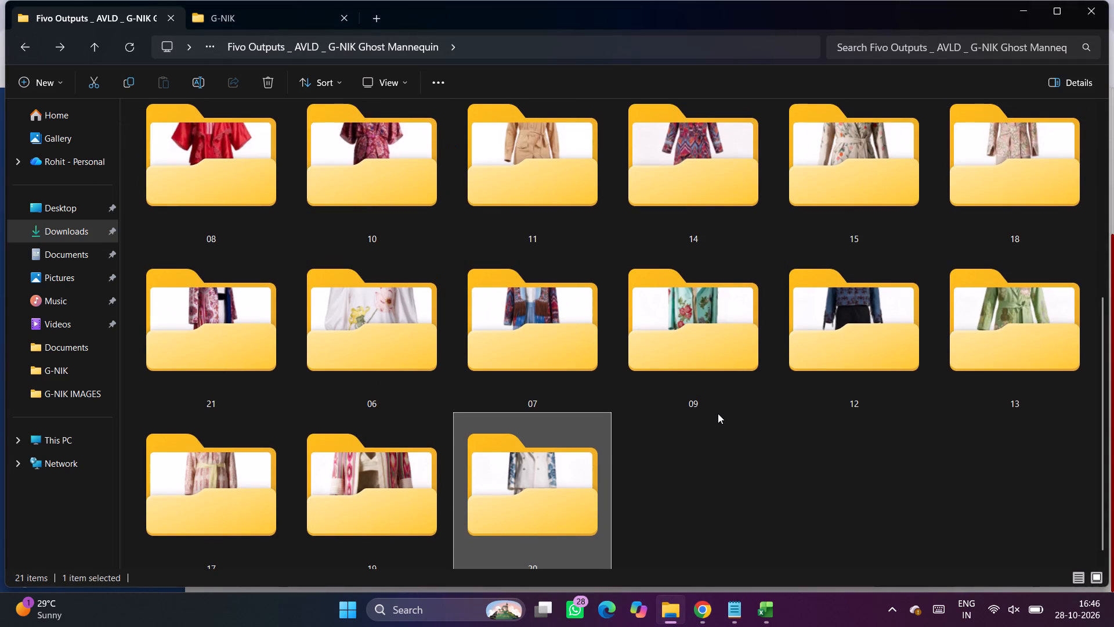
scroll(718, 413, up, 1)
scroll(417, 459, down, 2)
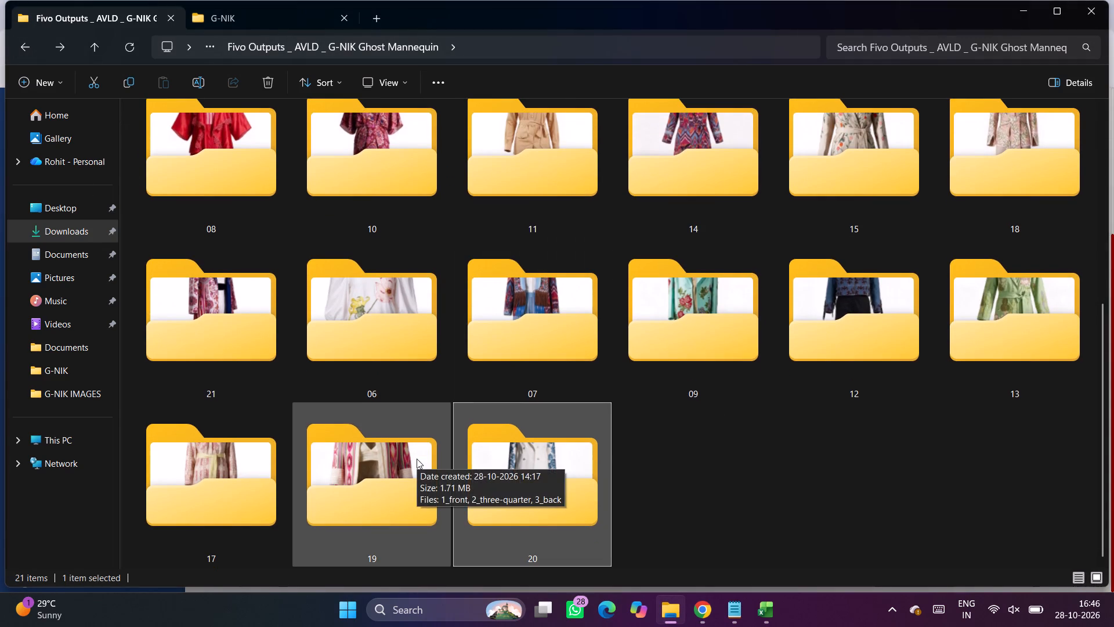
click(701, 620)
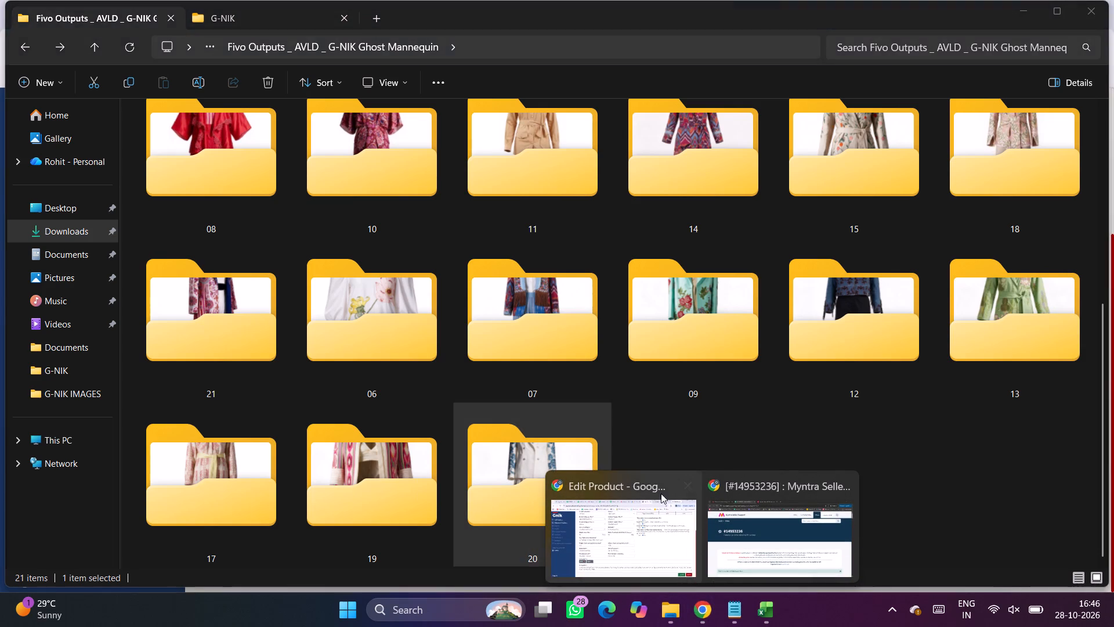
click(623, 538)
Upload the 1_front, 3_back and 2_three-quarter images from ghost mannequin folder 19 as the jacket's product pictures.
scroll(326, 236, up, 4)
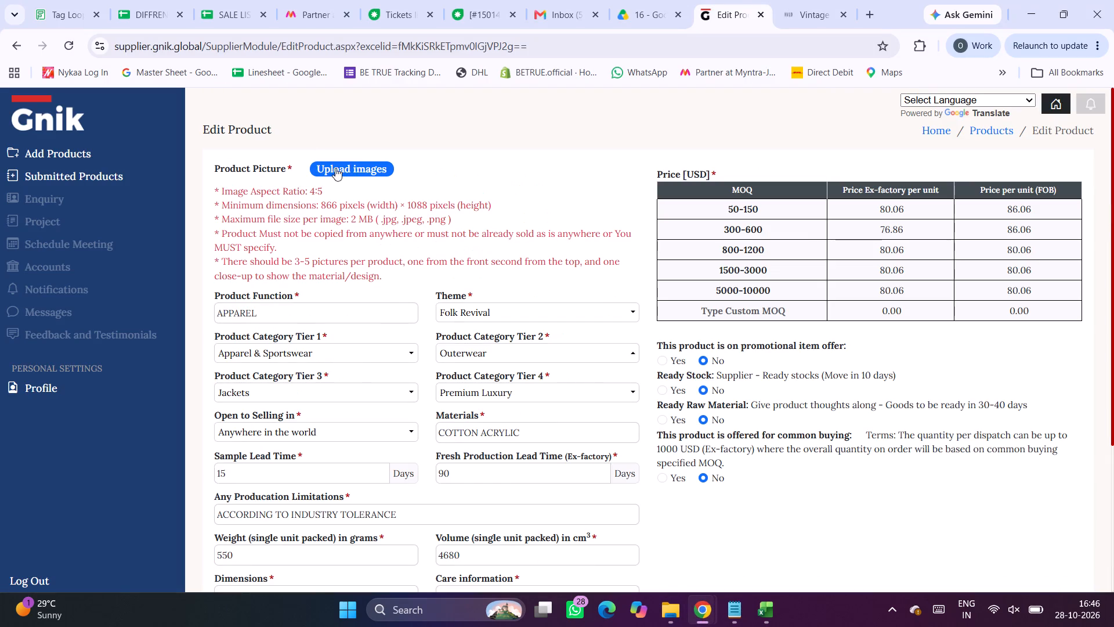
click(343, 173)
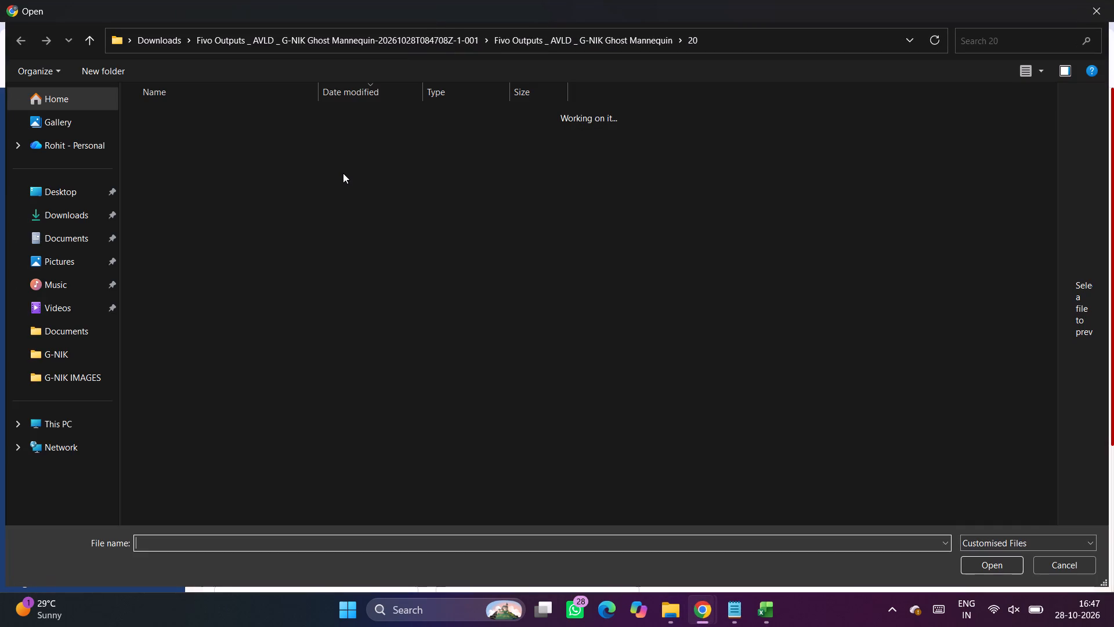
click(317, 41)
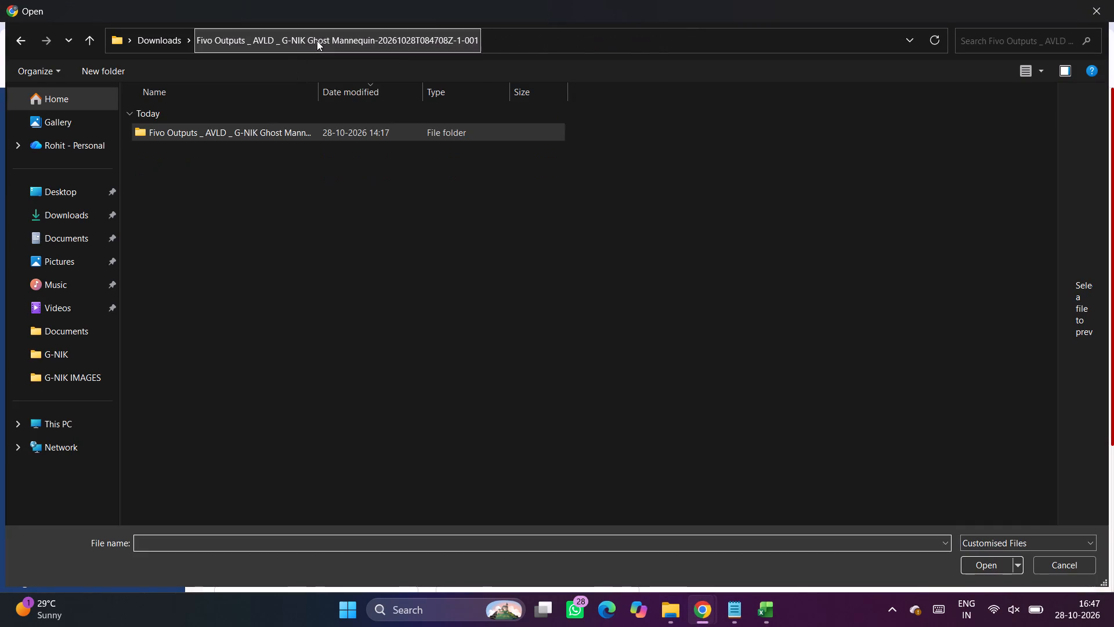
double_click(249, 140)
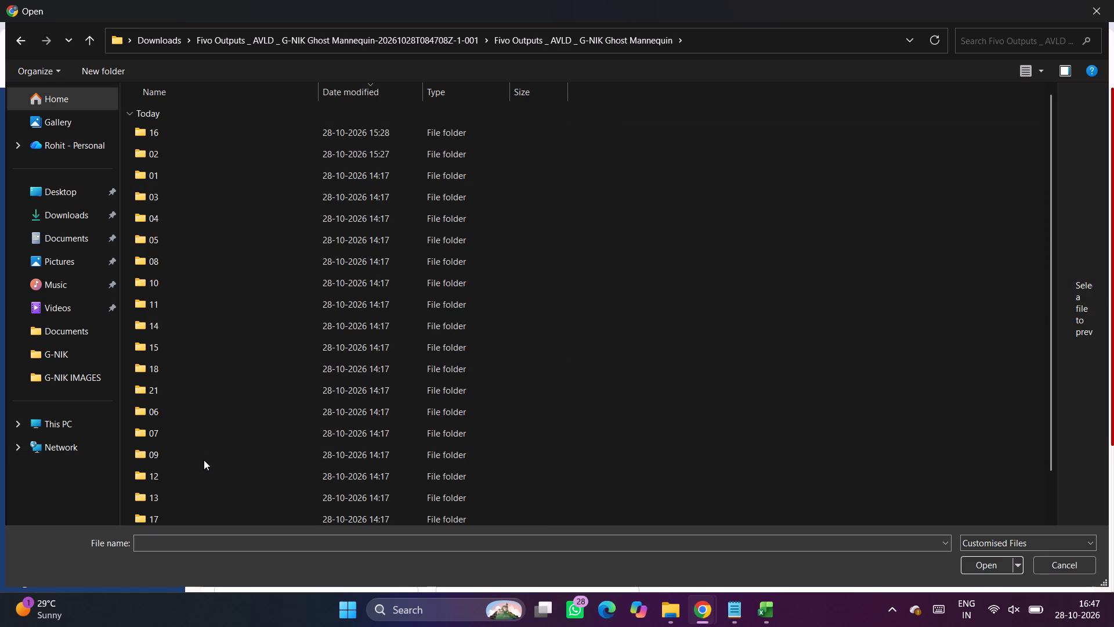
scroll(204, 460, down, 4)
double_click(187, 500)
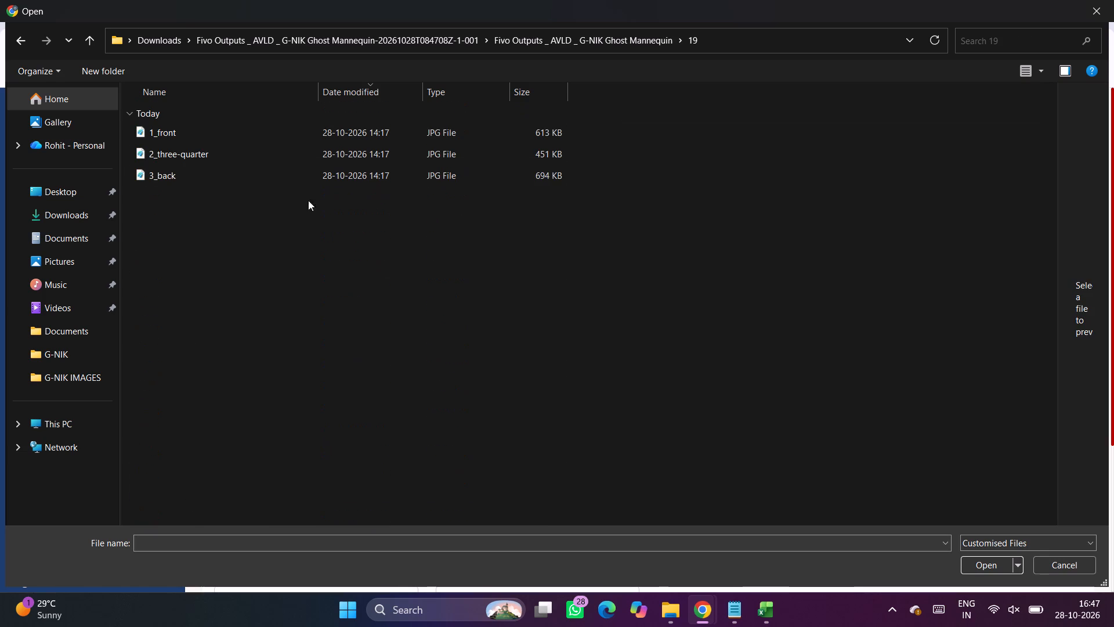
double_click(197, 131)
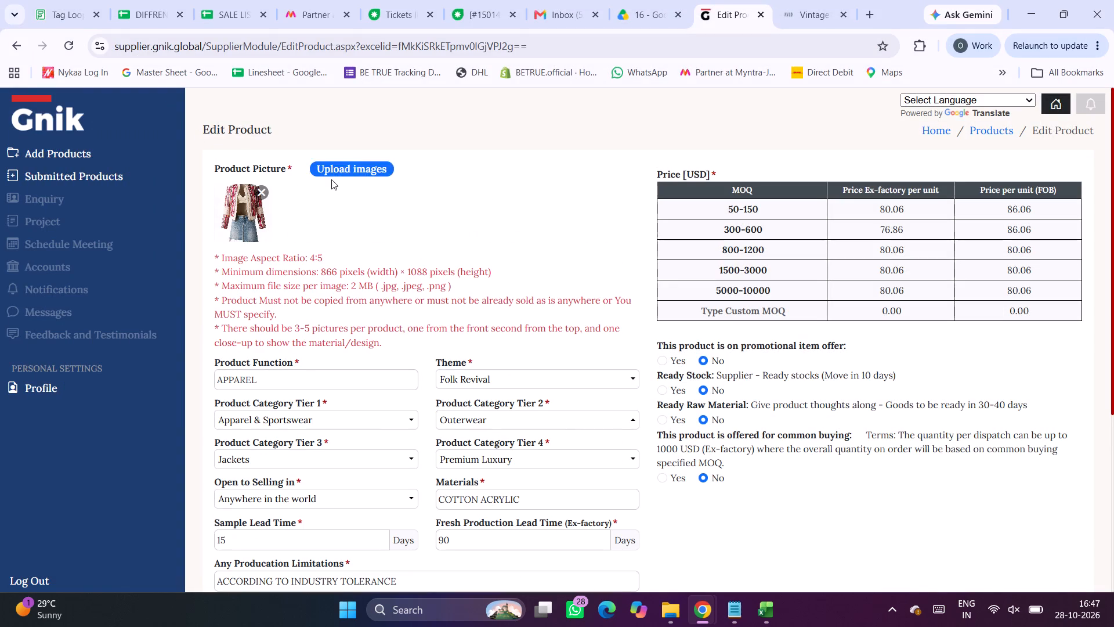
click(330, 168)
scroll(317, 383, down, 4)
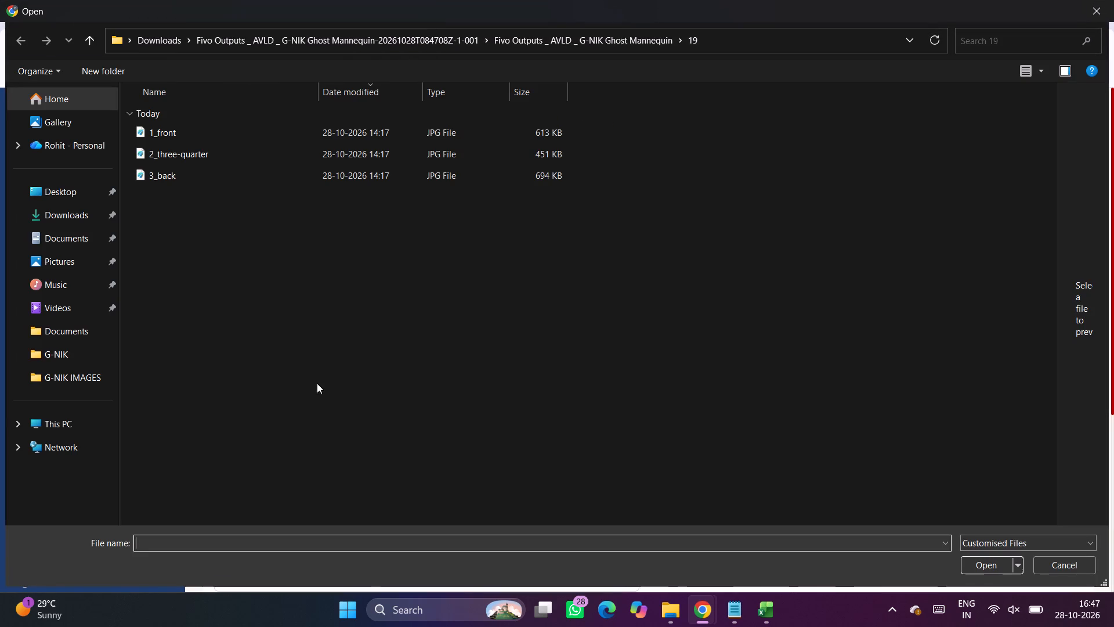
scroll(317, 383, down, 2)
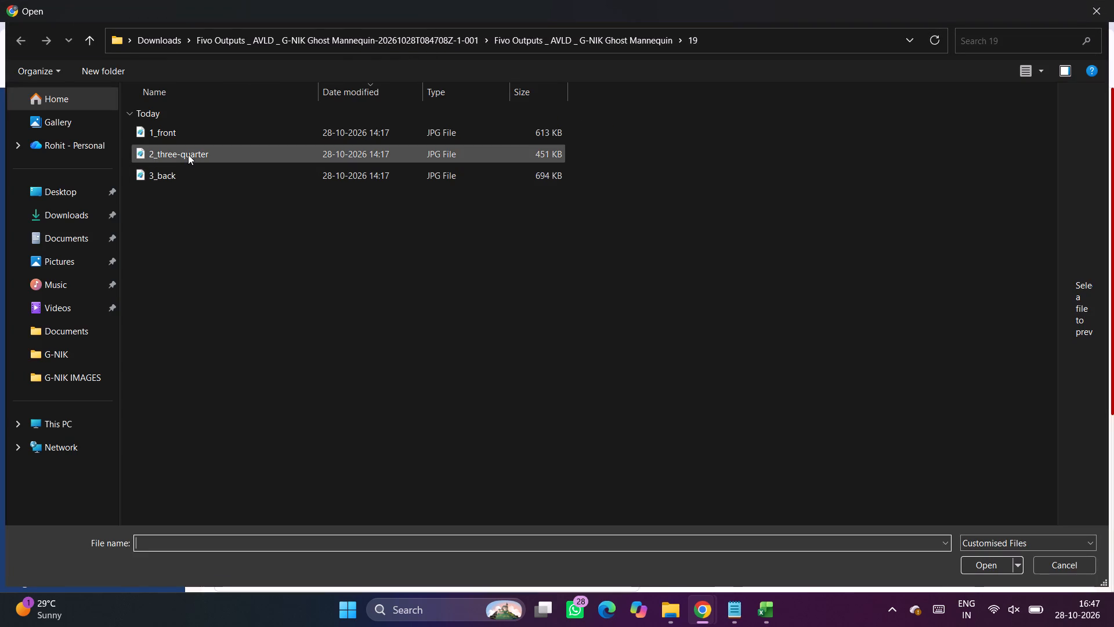
double_click(186, 170)
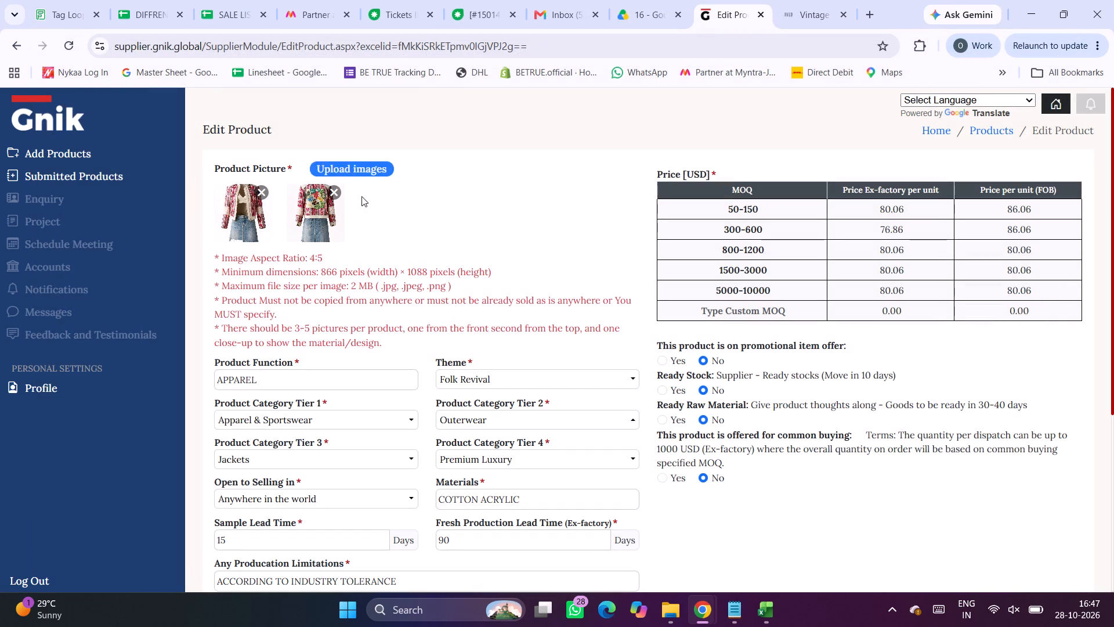
click(367, 171)
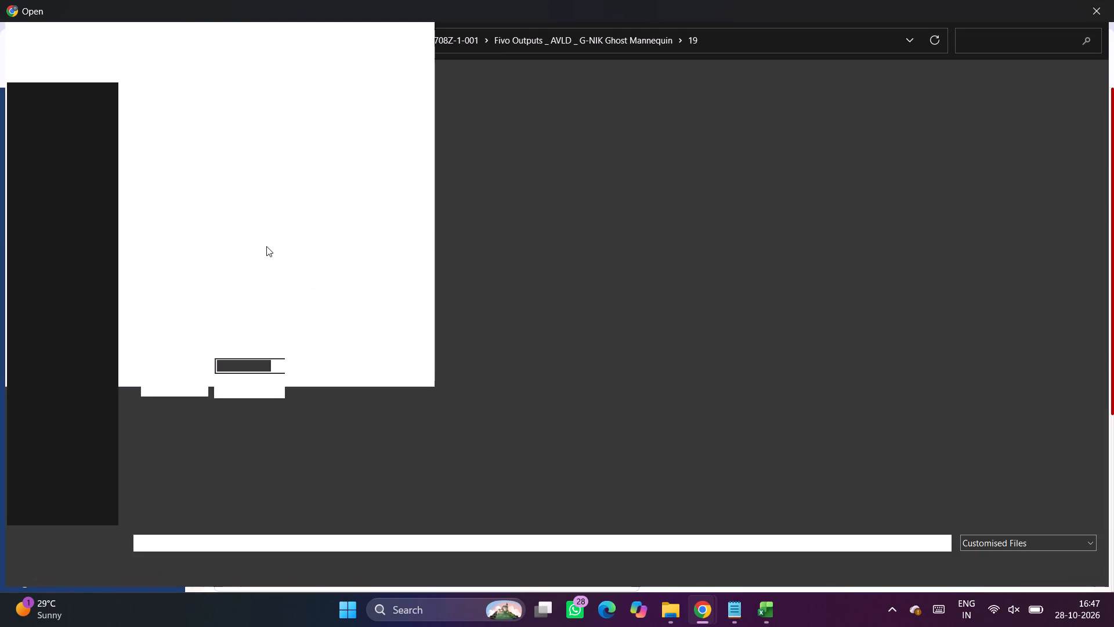
double_click(229, 154)
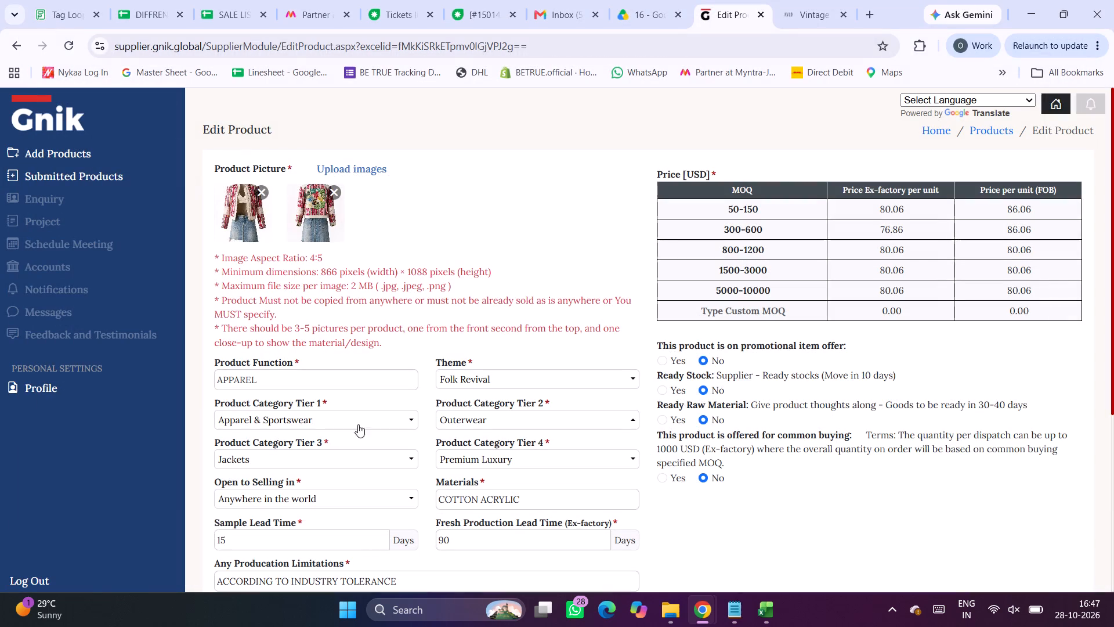
Add the keyword FH-9A to the cotton-acrylic fitted jacket.
scroll(363, 446, down, 5)
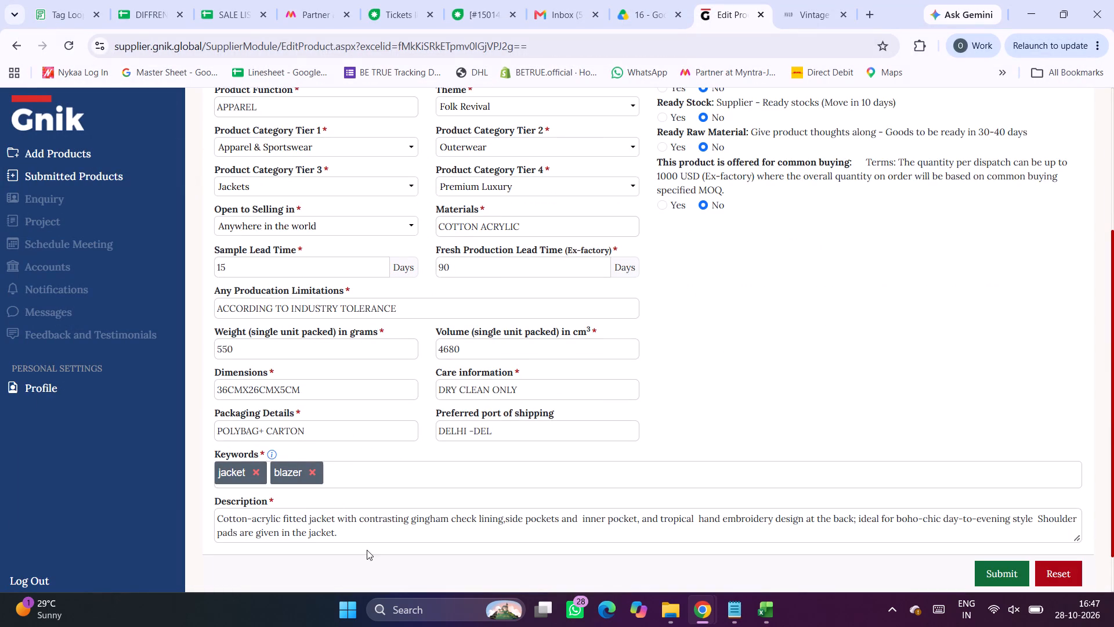
click(341, 473)
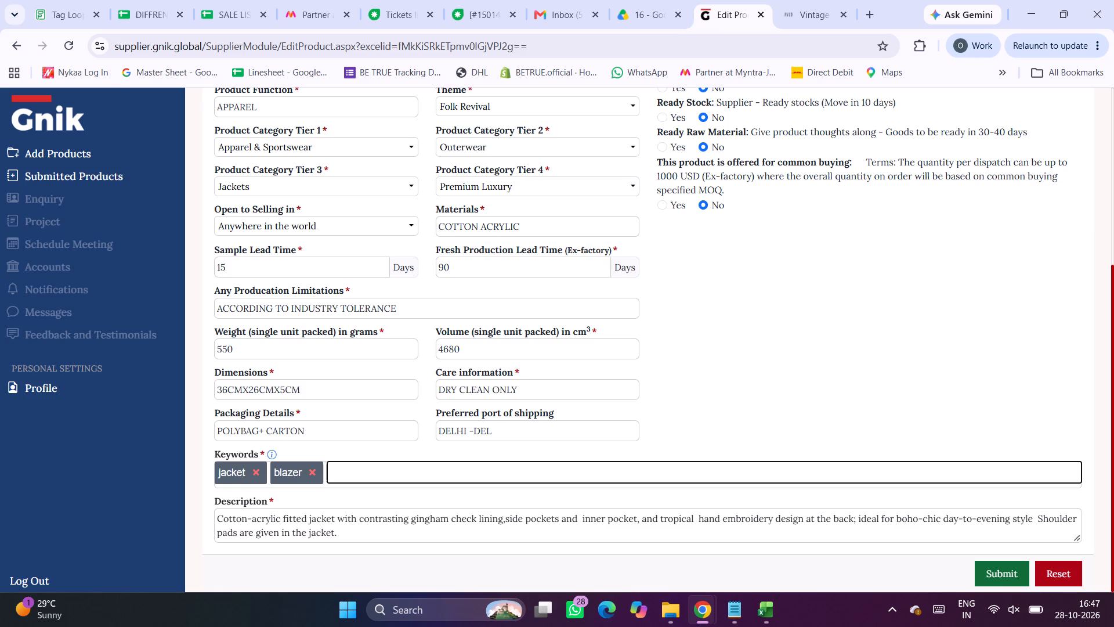
text(FH-9A)
key(Return)
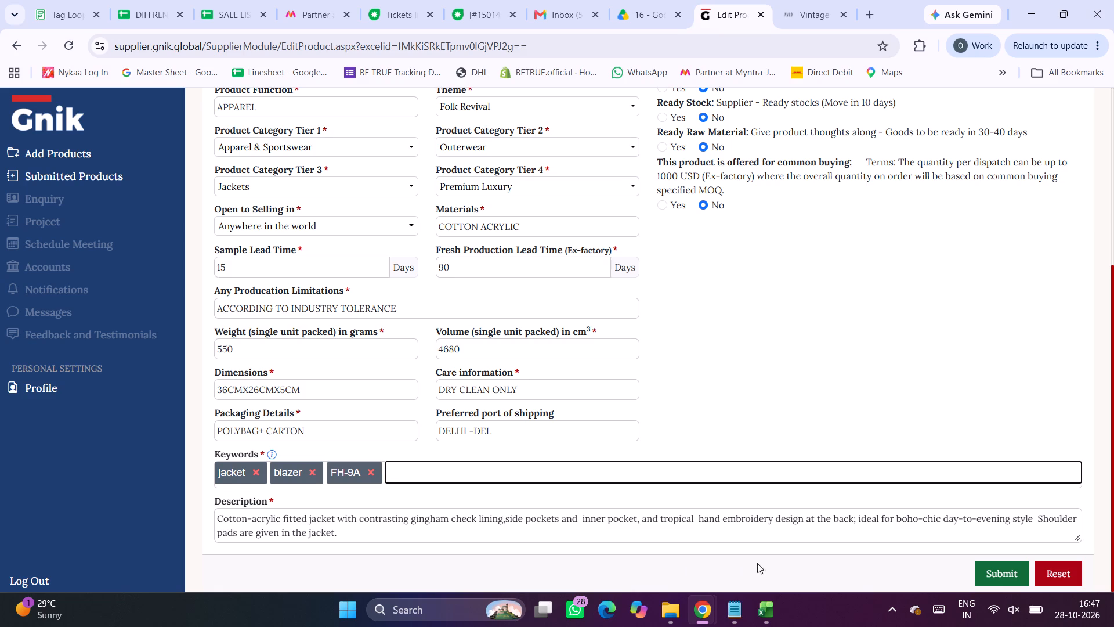
Submit the edited cotton-acrylic fitted jacket product.
click(1000, 575)
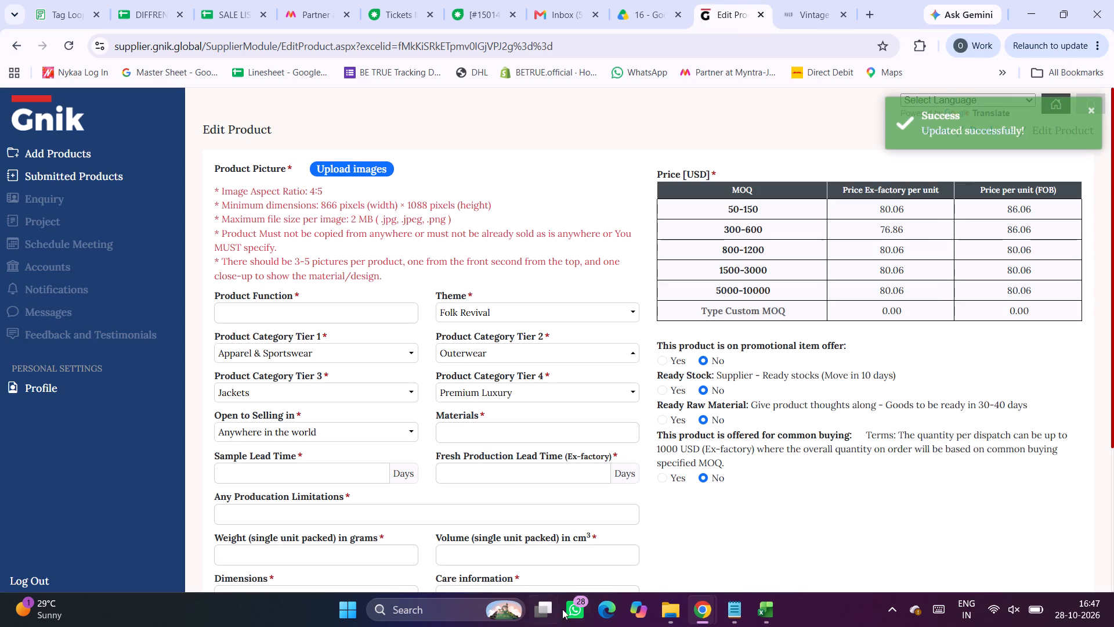
Open the cotton denim statement jacket from the bulk-uploaded items list for editing and go to its keywords and description.
click(47, 157)
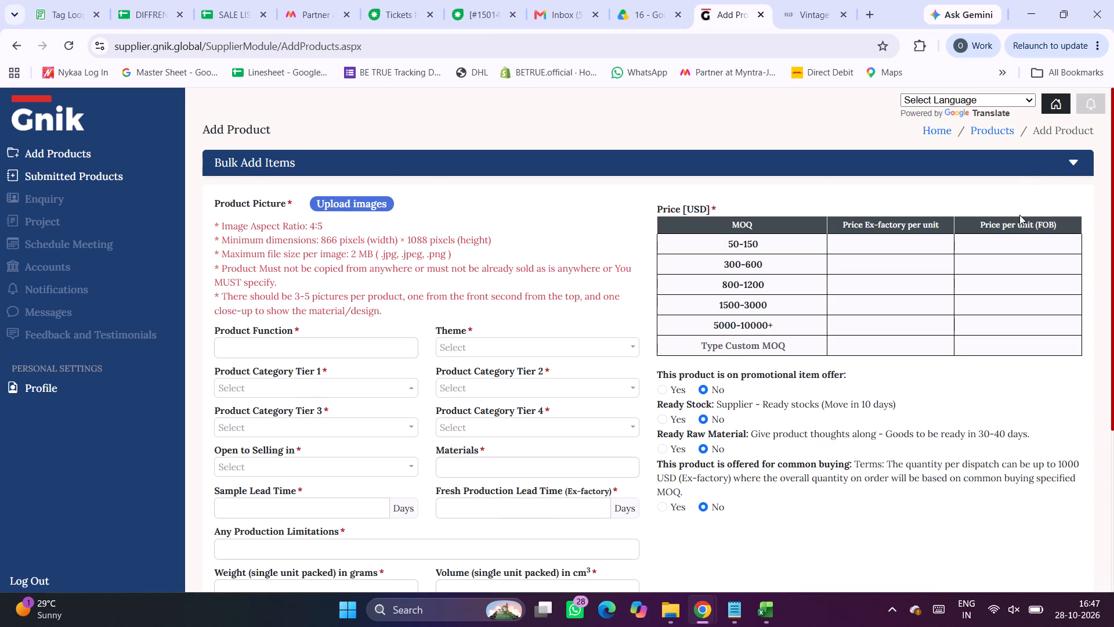
click(407, 163)
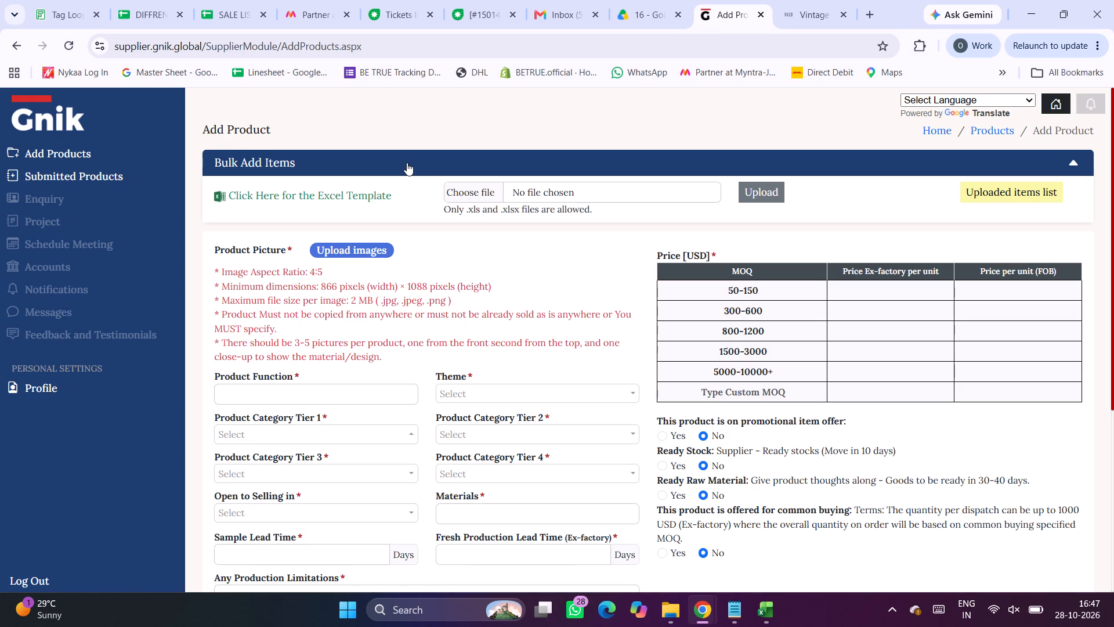
click(997, 185)
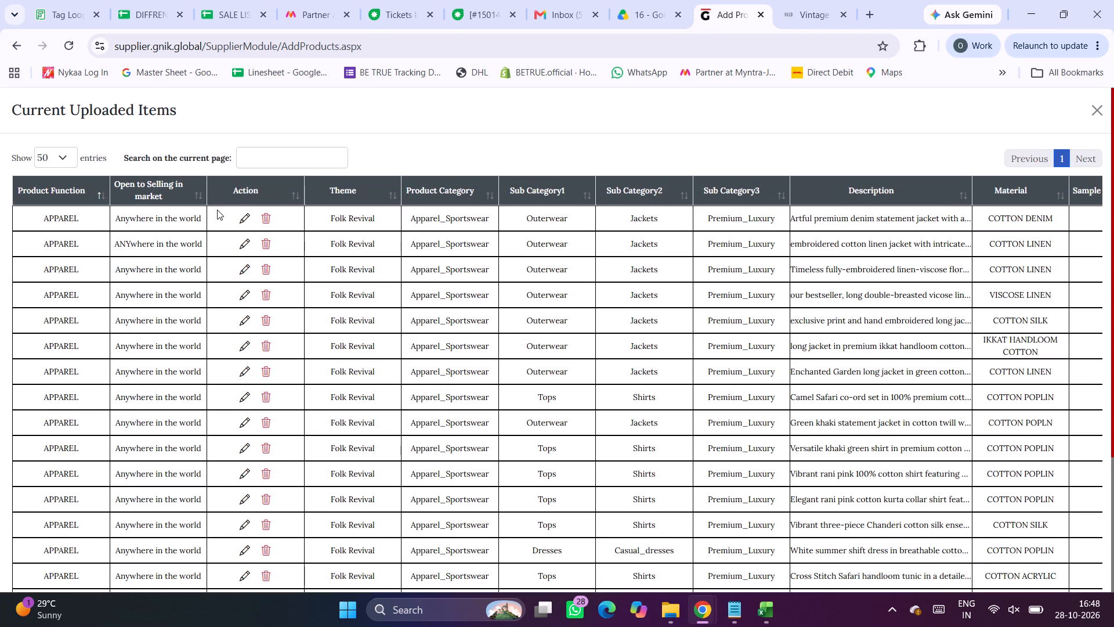
click(244, 221)
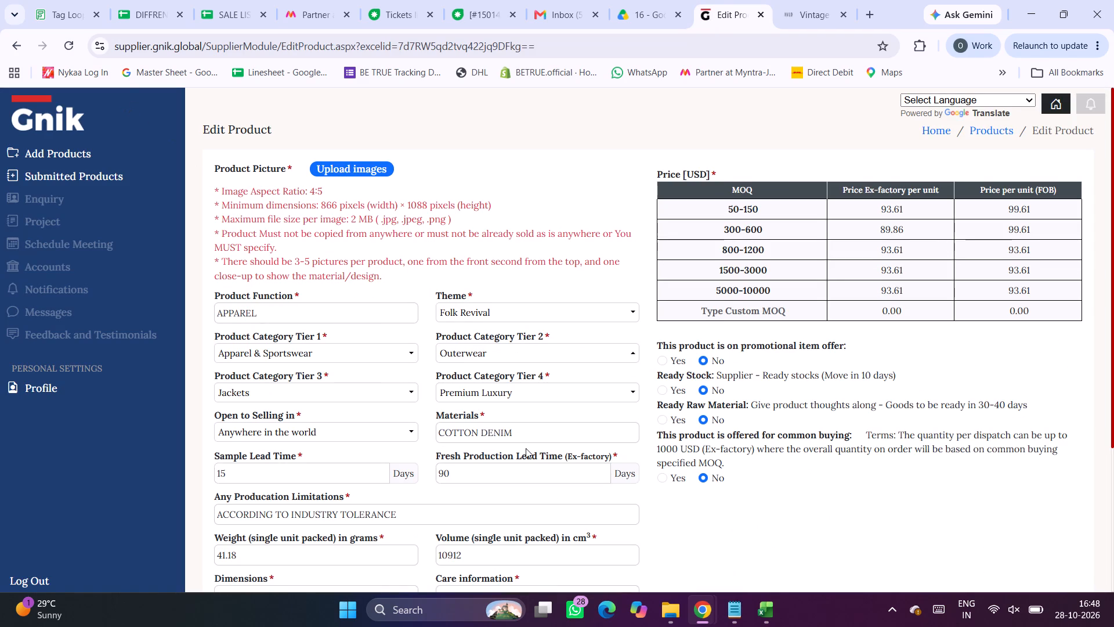
scroll(526, 448, down, 4)
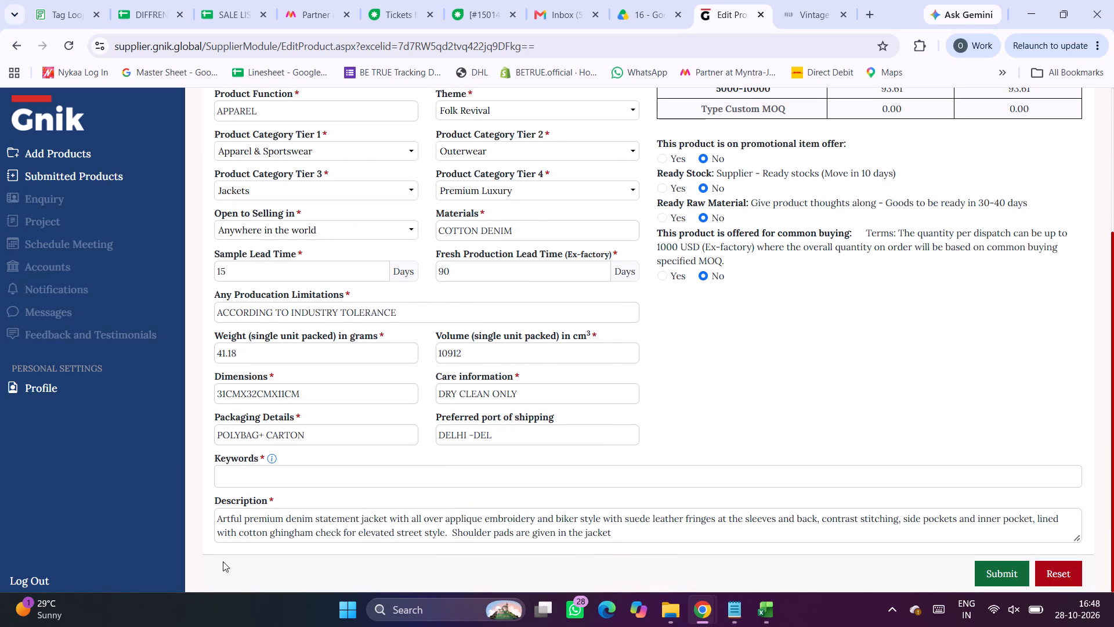
Switch to File Explorer, find the fringed denim jacket among the ghost mannequin folders and open its folder 07.
click(681, 621)
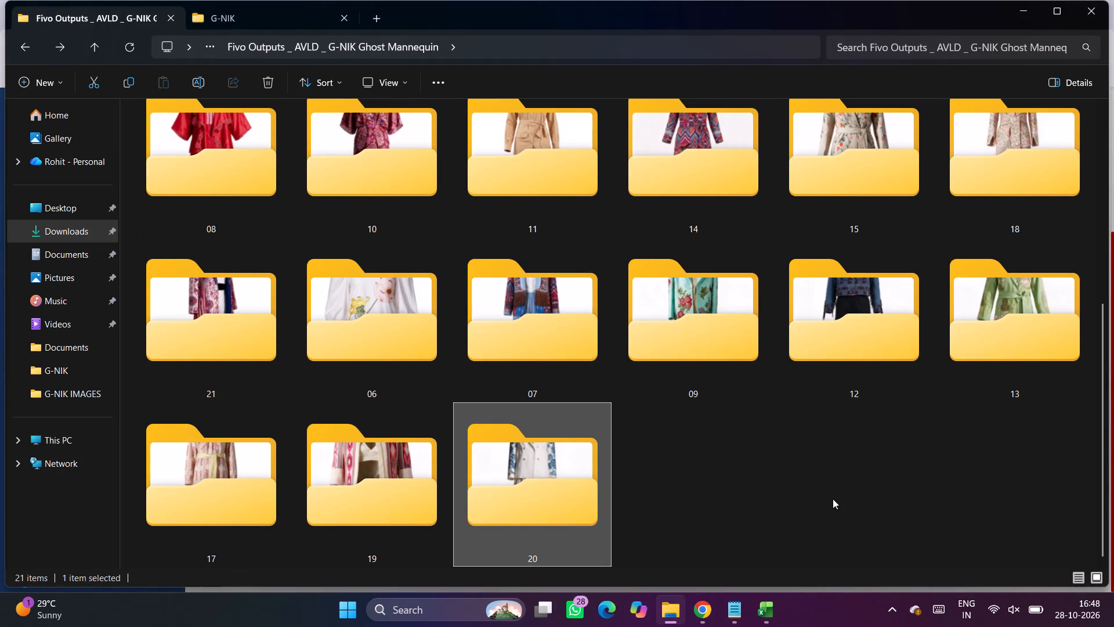
scroll(833, 499, down, 3)
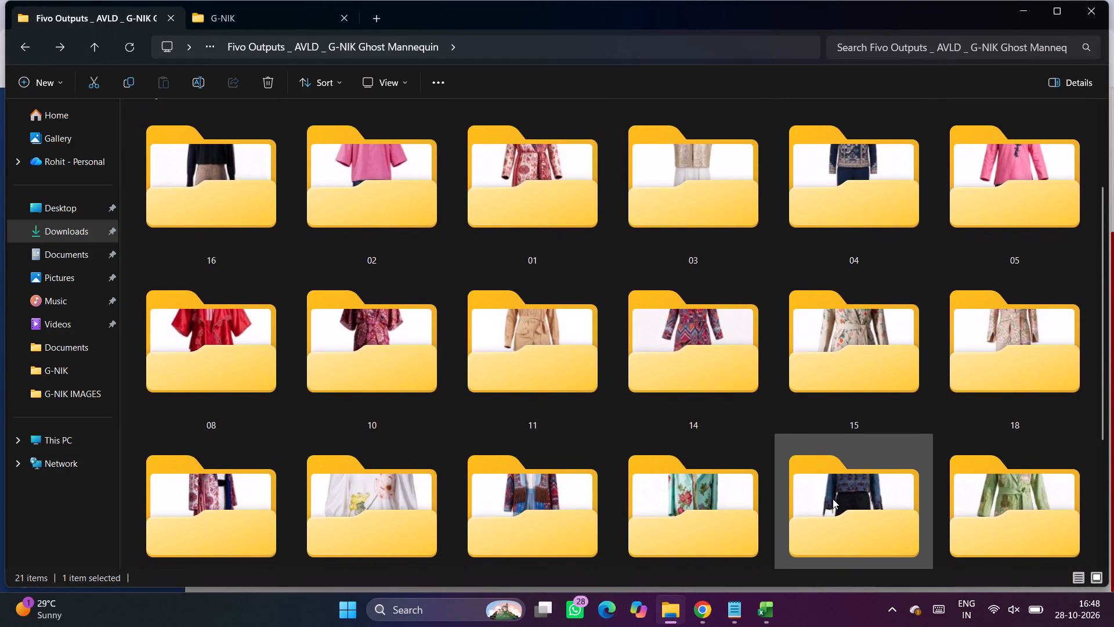
scroll(833, 499, down, 3)
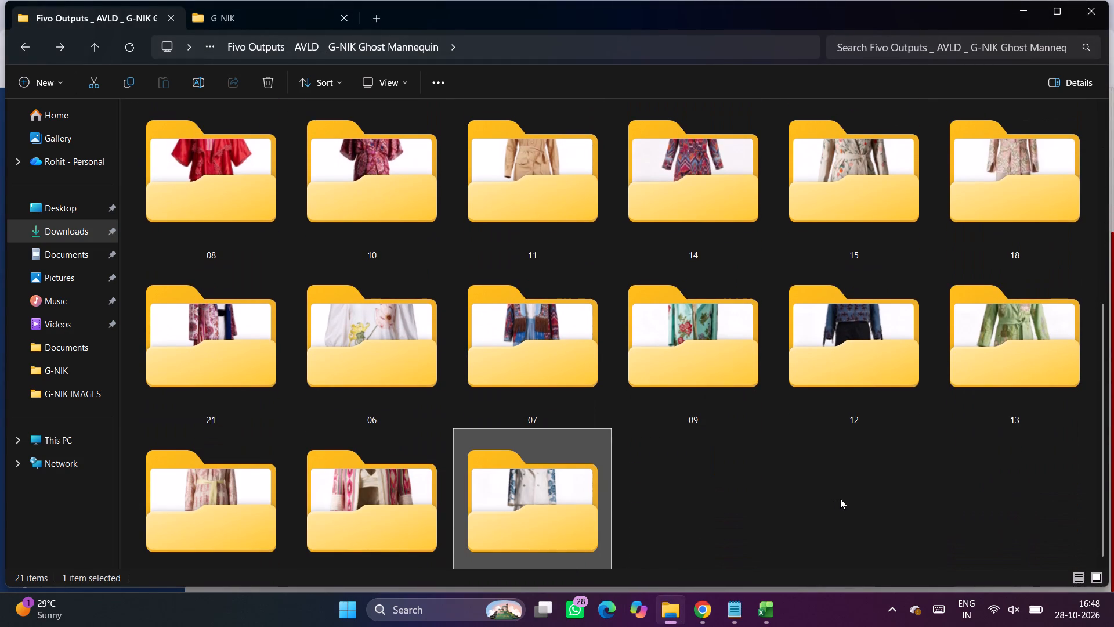
click(543, 331)
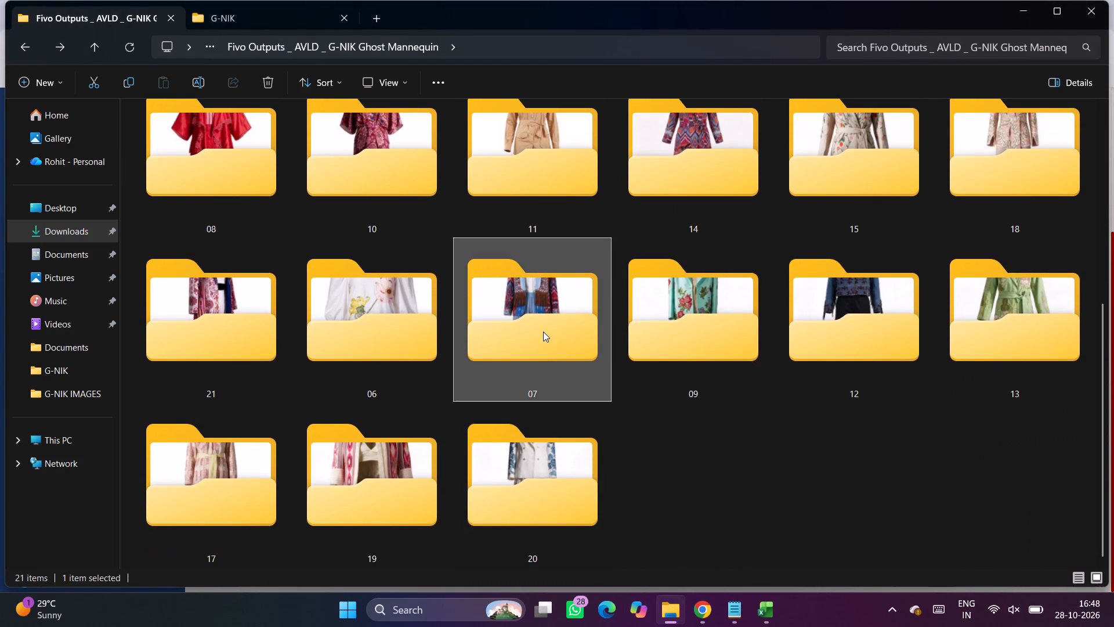
double_click(543, 331)
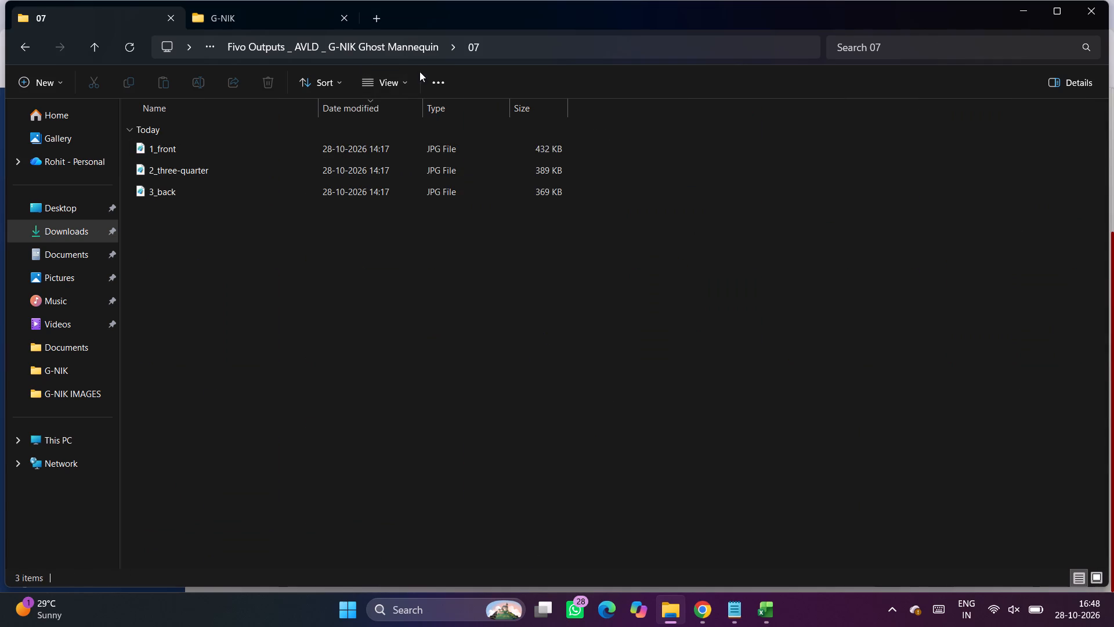
Display the pictures in folder 07 as extra large icons.
click(392, 79)
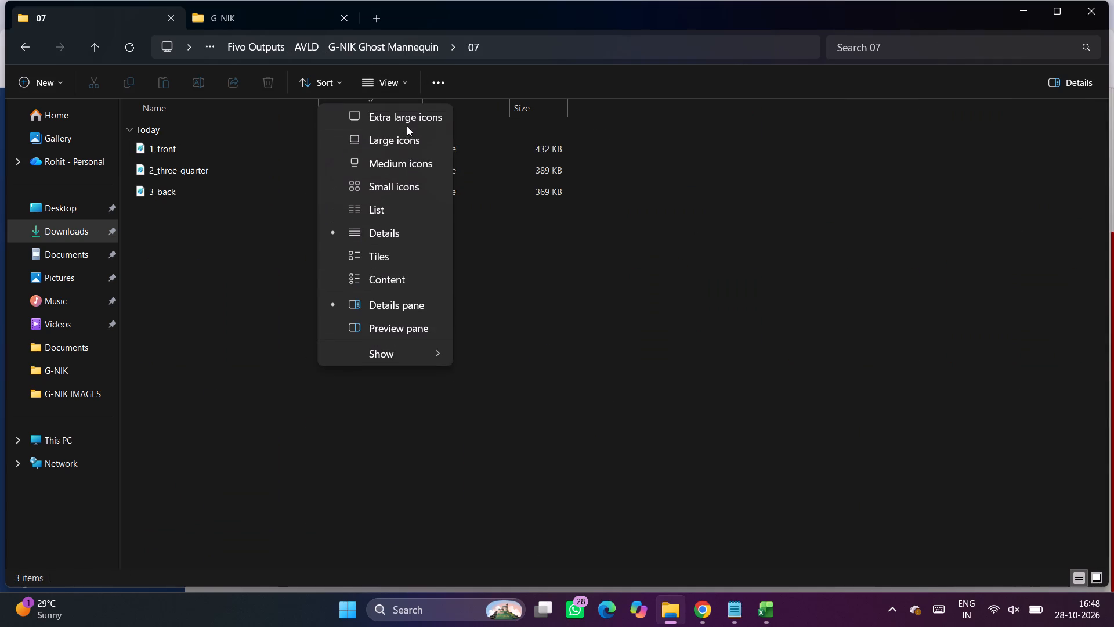
click(406, 122)
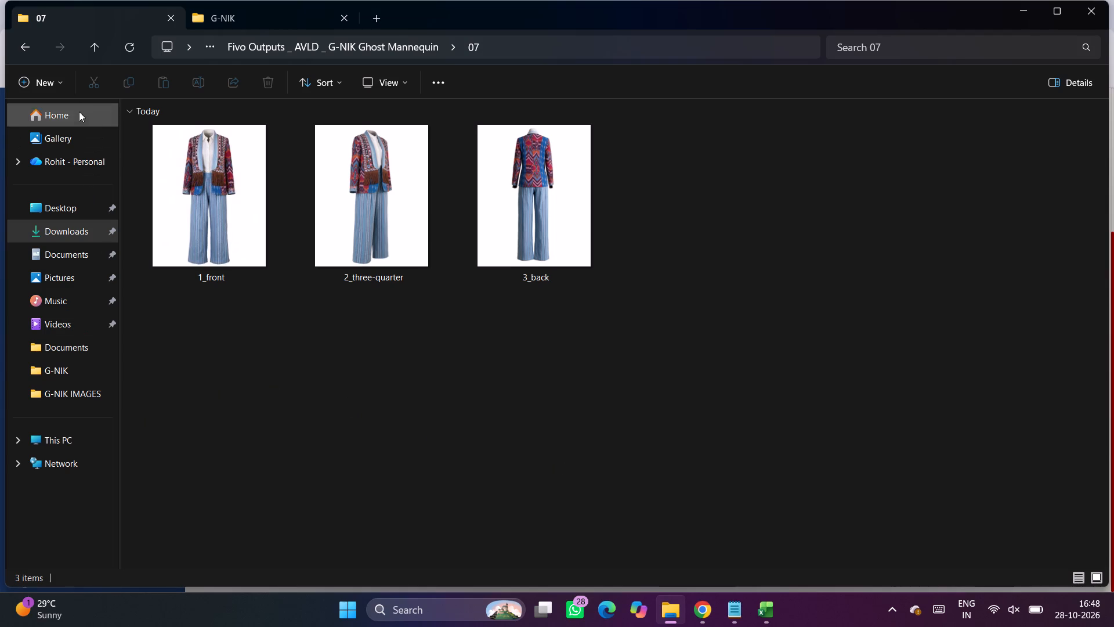
Look through the other ghost mannequin folders for the denim jacket's pictures, and reopen folder 07.
click(16, 45)
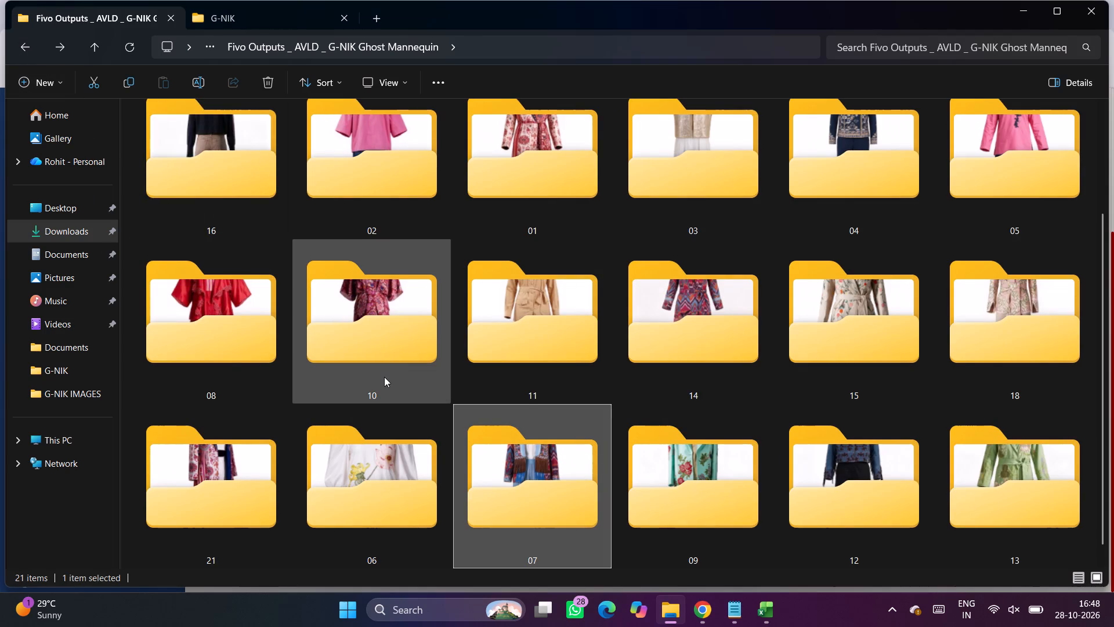
scroll(384, 377, up, 6)
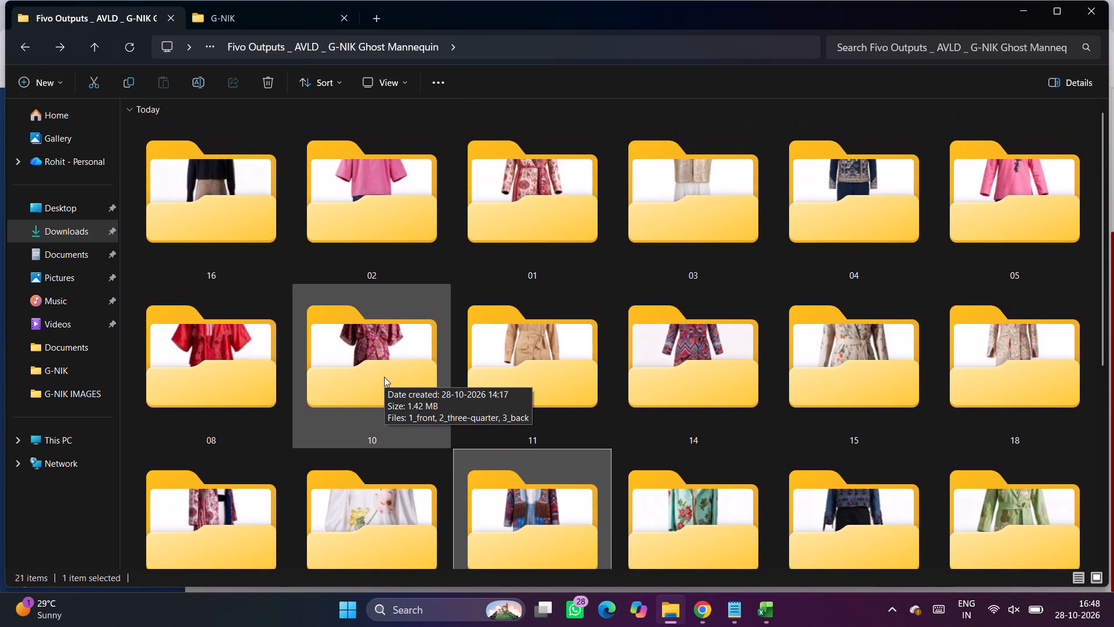
scroll(384, 377, up, 3)
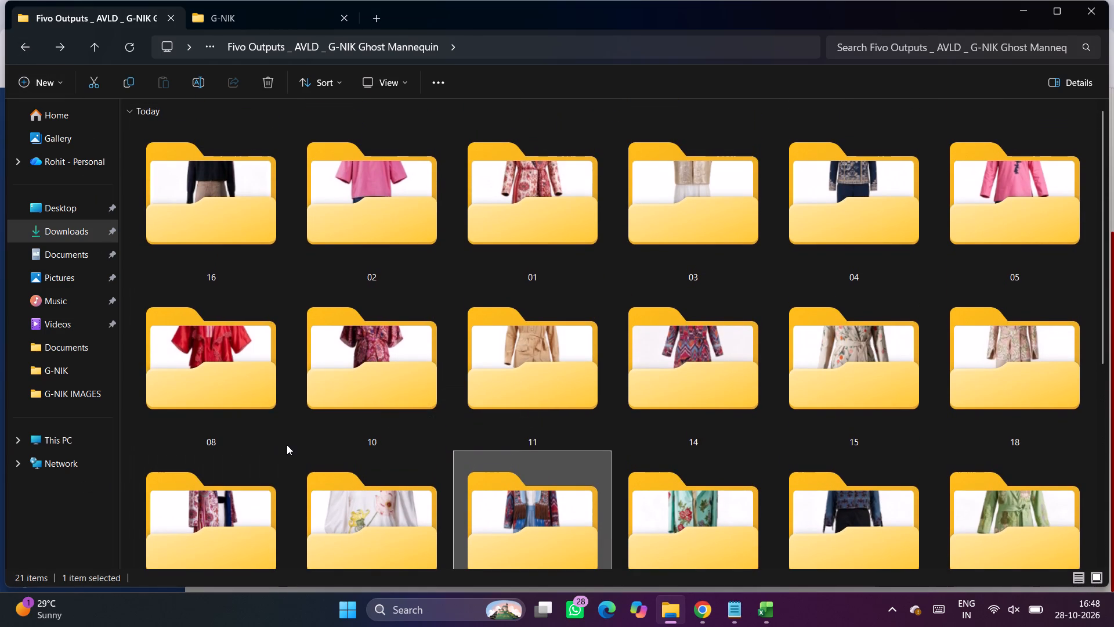
scroll(305, 449, down, 2)
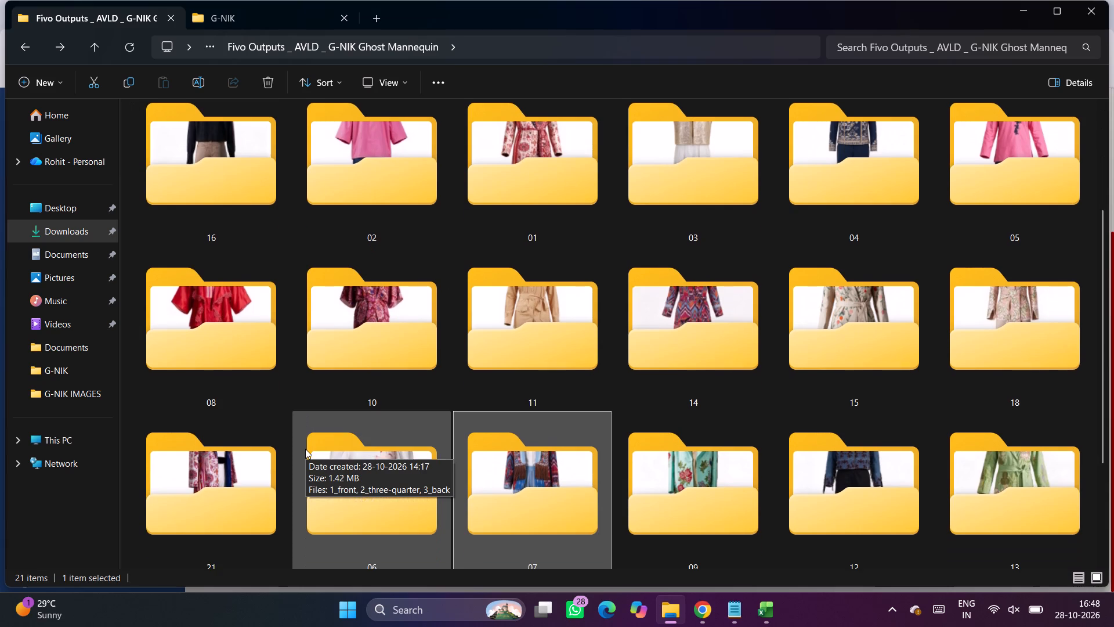
scroll(305, 449, down, 3)
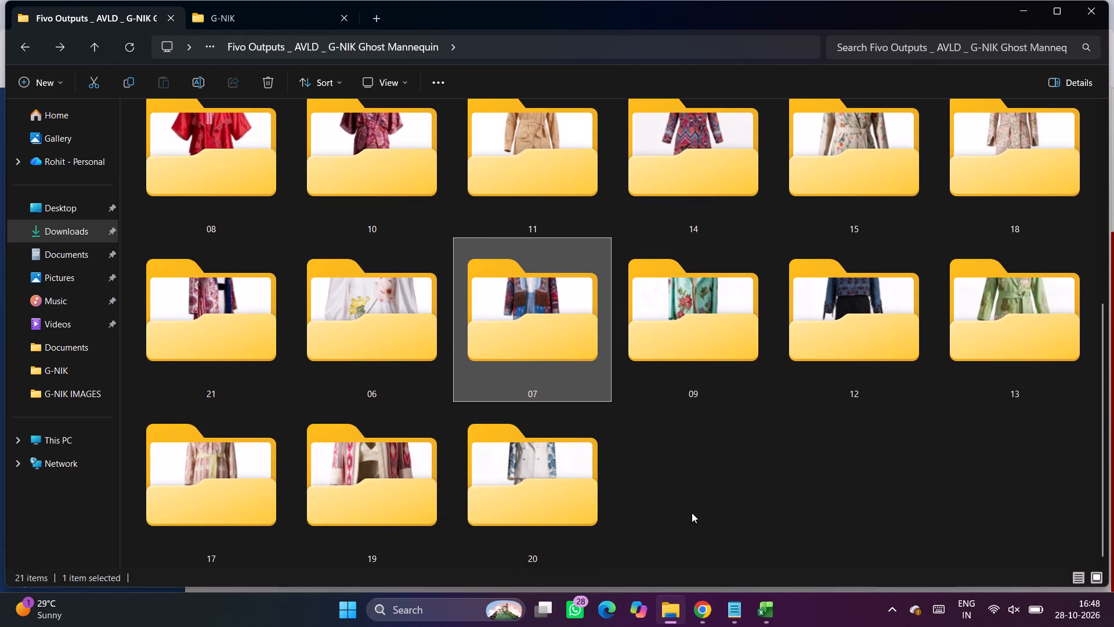
double_click(530, 339)
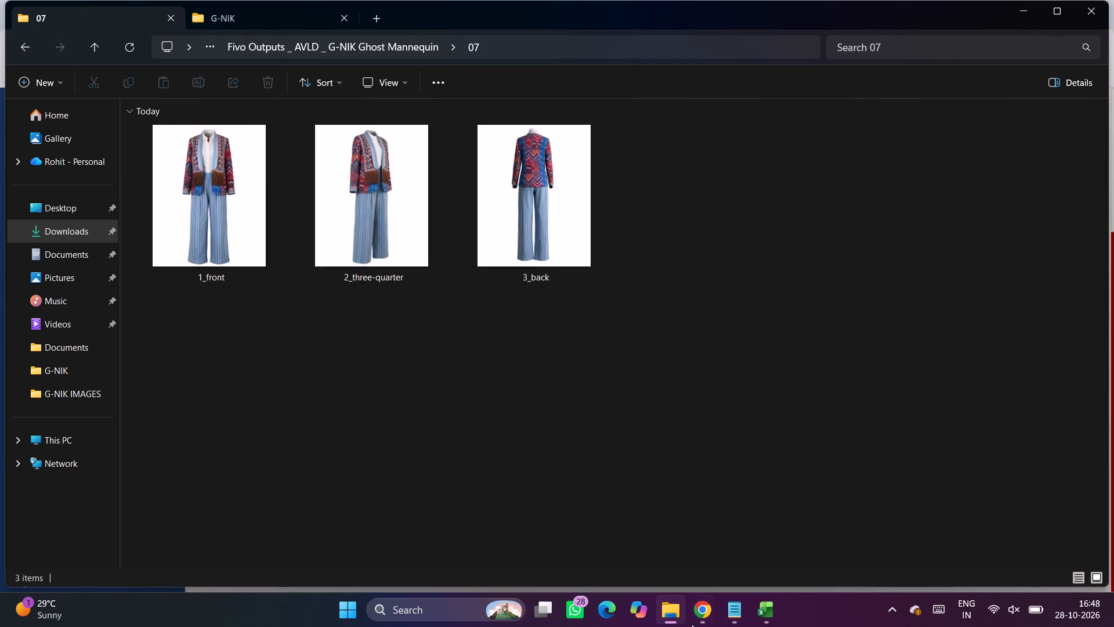
Switch to Chrome and review the cotton denim jacket's product details, keywords and description on the edit form.
click(710, 601)
click(641, 563)
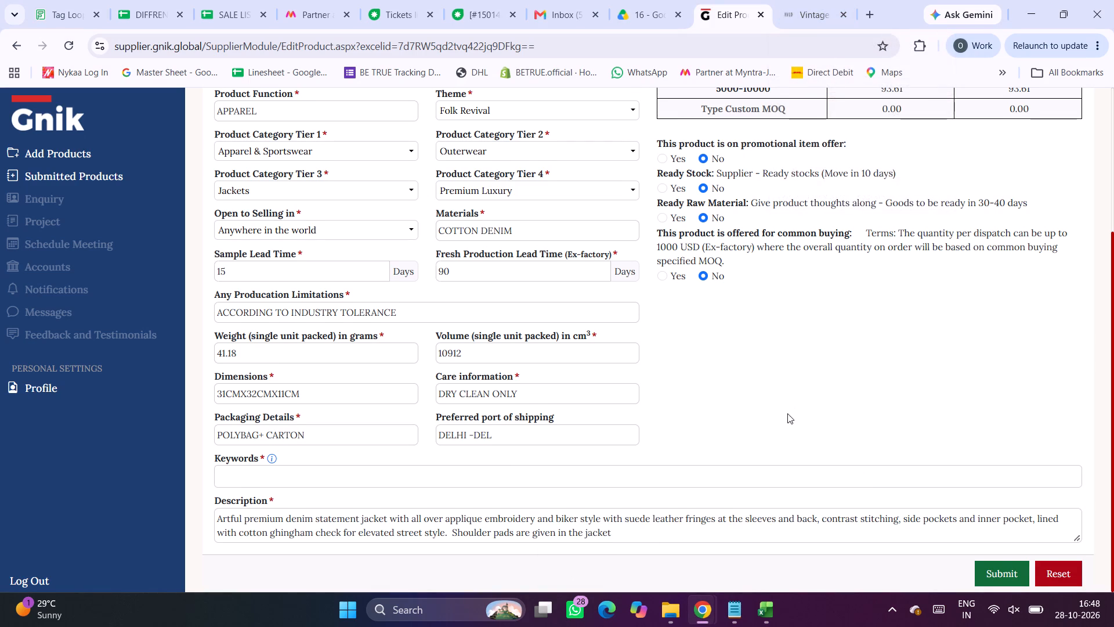
scroll(787, 413, down, 1)
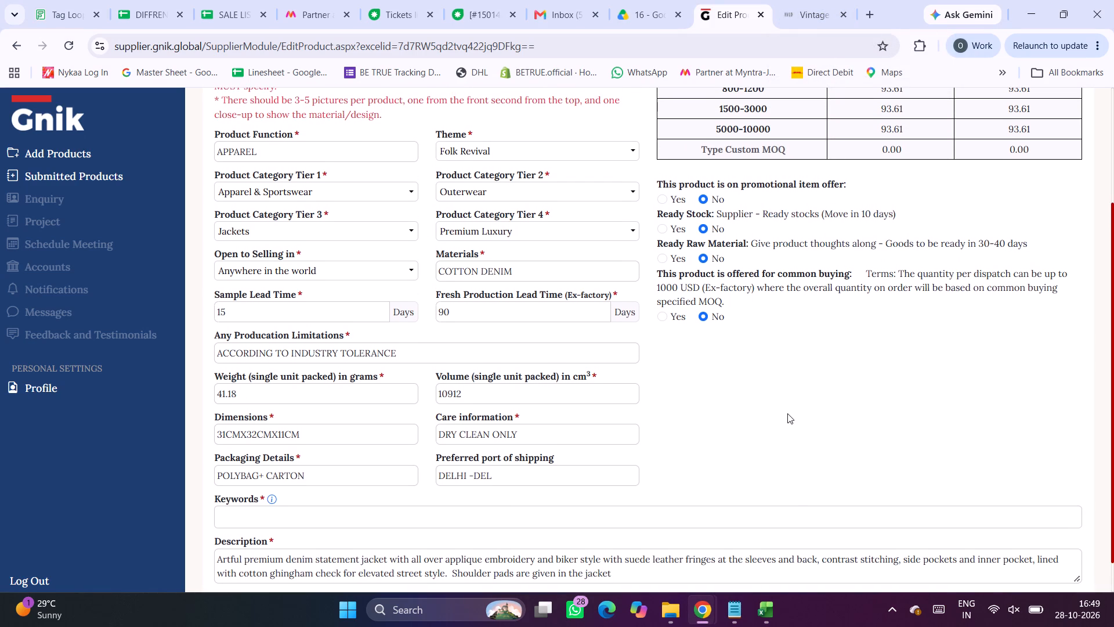
scroll(787, 413, down, 2)
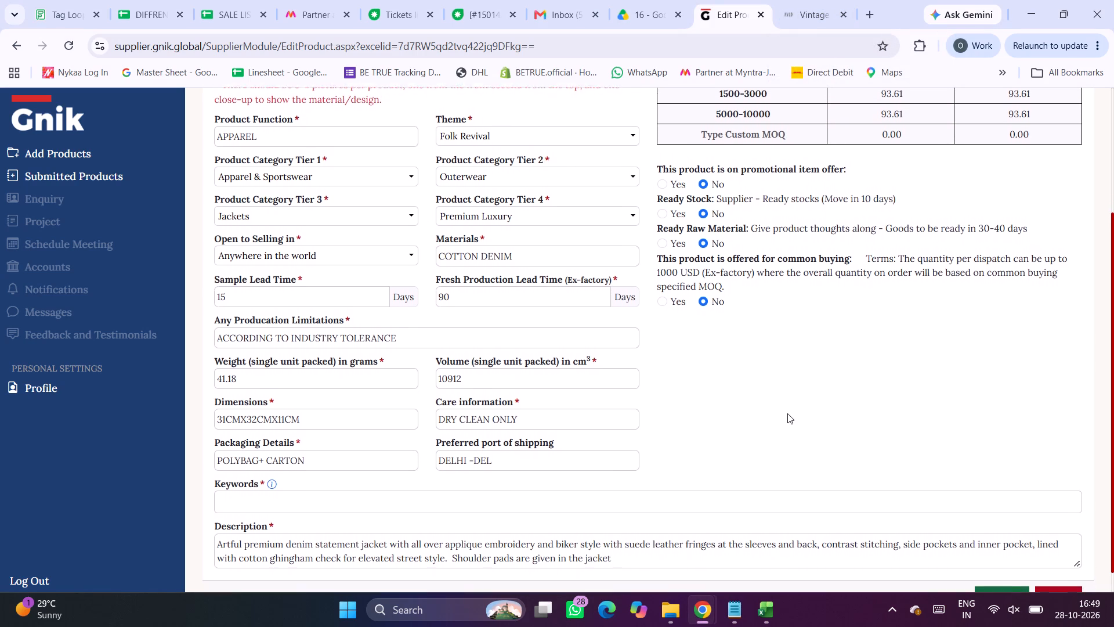
scroll(787, 413, down, 2)
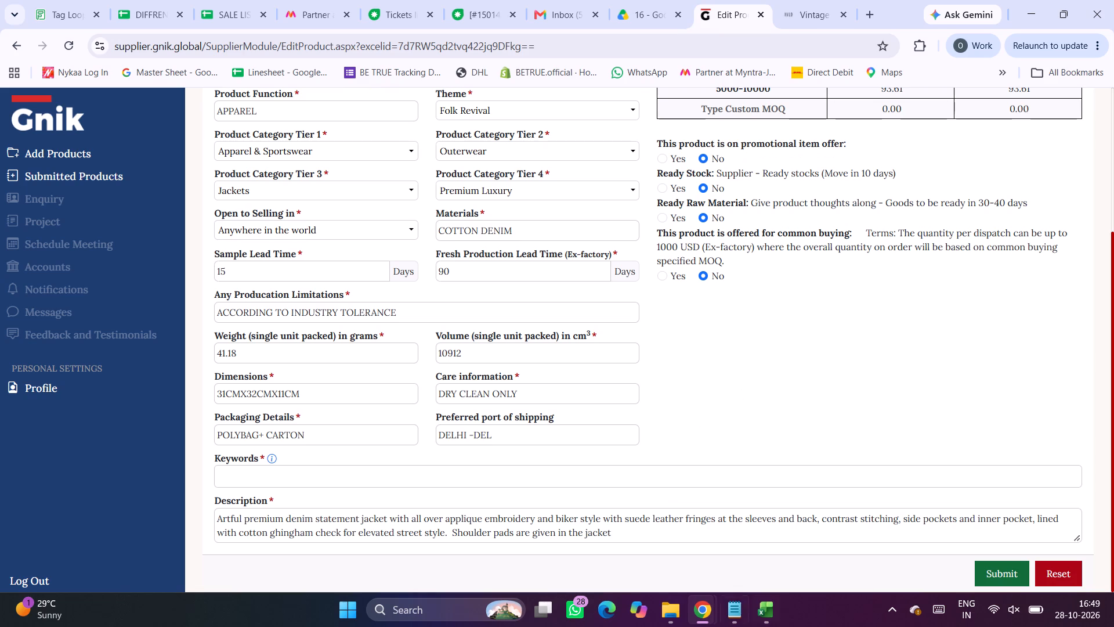
Switch to the product template workbook in Excel and find the denim statement jacket's description in row 7.
click(775, 606)
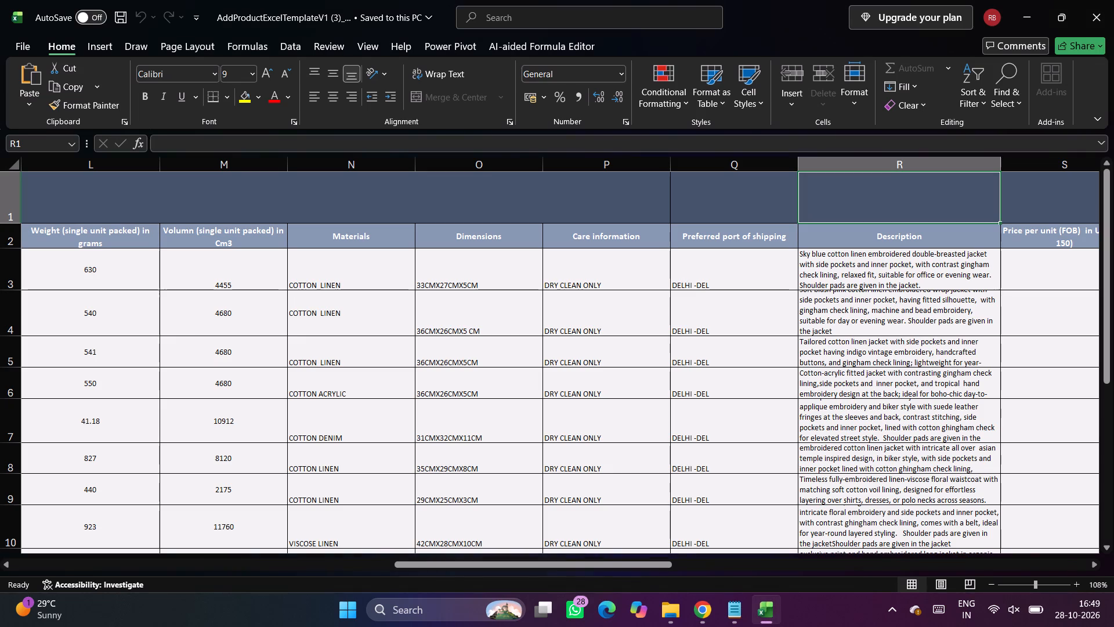
scroll(408, 447, down, 1)
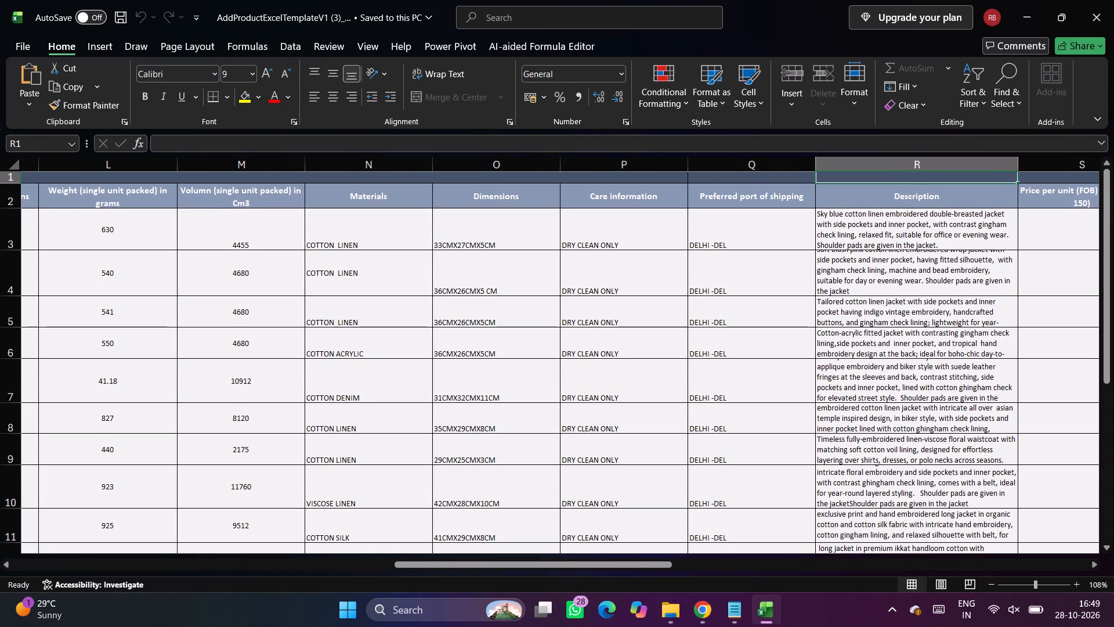
scroll(408, 447, down, 2)
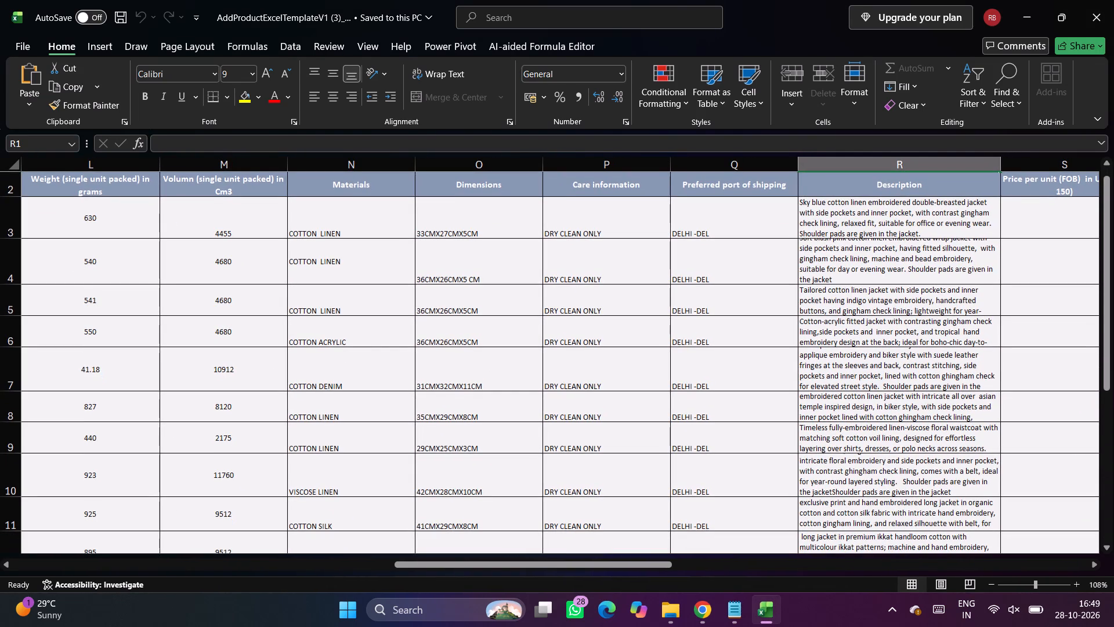
key(Down)
key(Down)
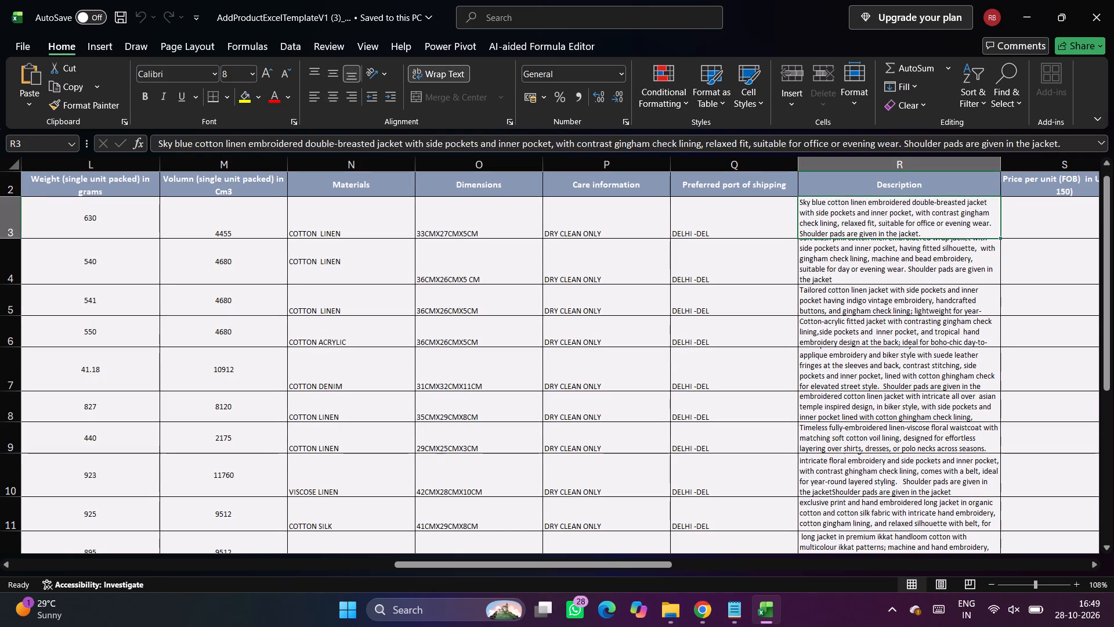
key(Down)
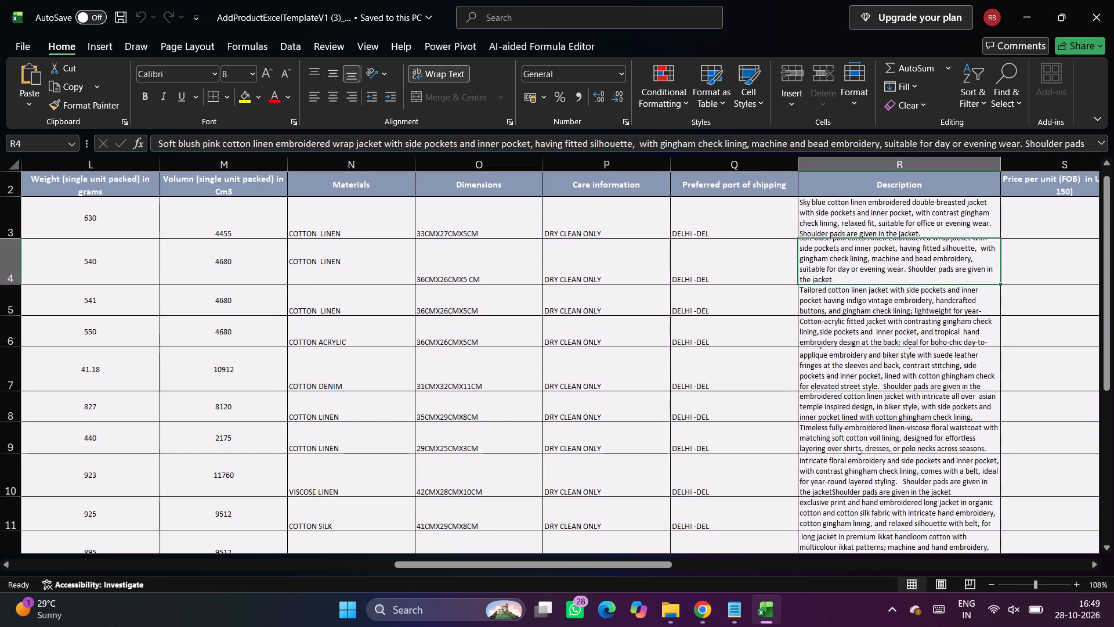
key(Down)
key(Down)
key(Down)
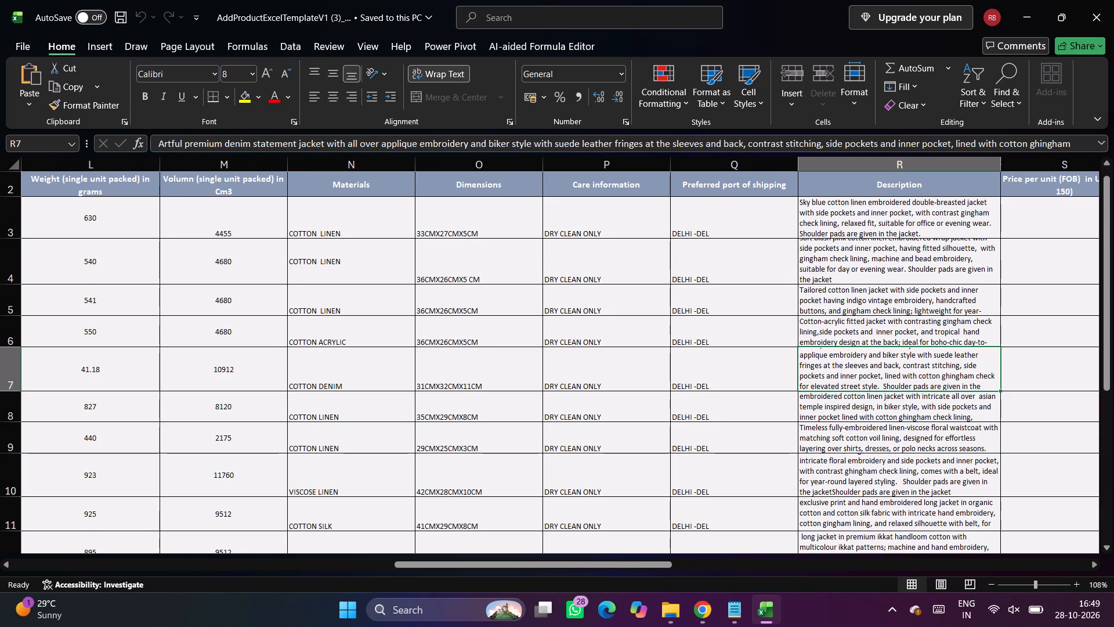
Examine the cotton denim jacket's row 7 fields from Dimensions back to Product Function.
key(Left)
key(Left)
key(Left)
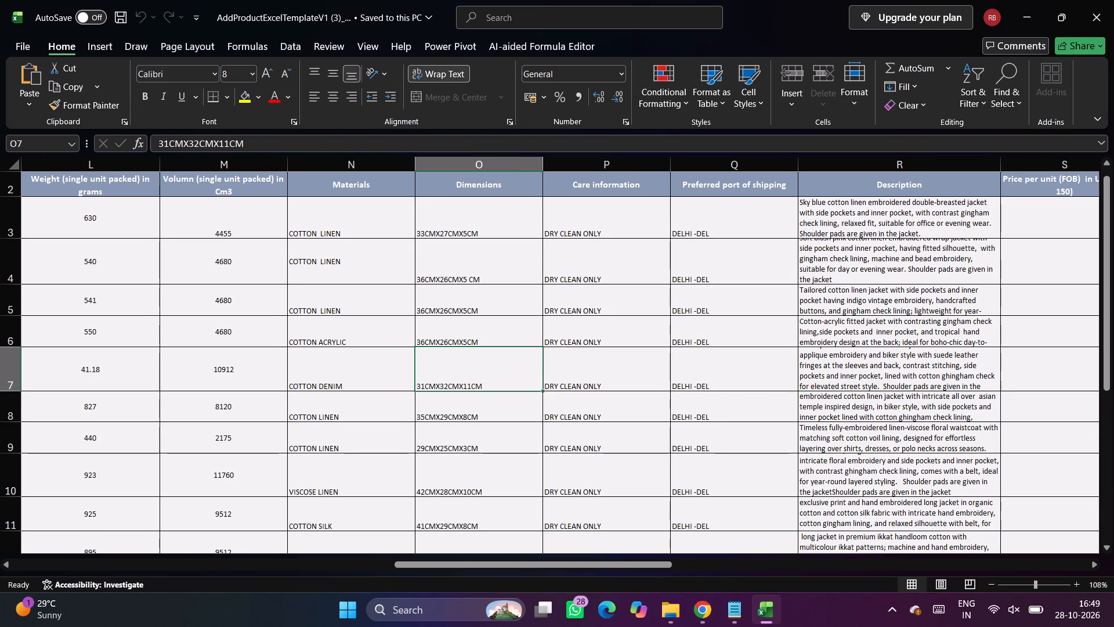
key(Left)
key(Left)
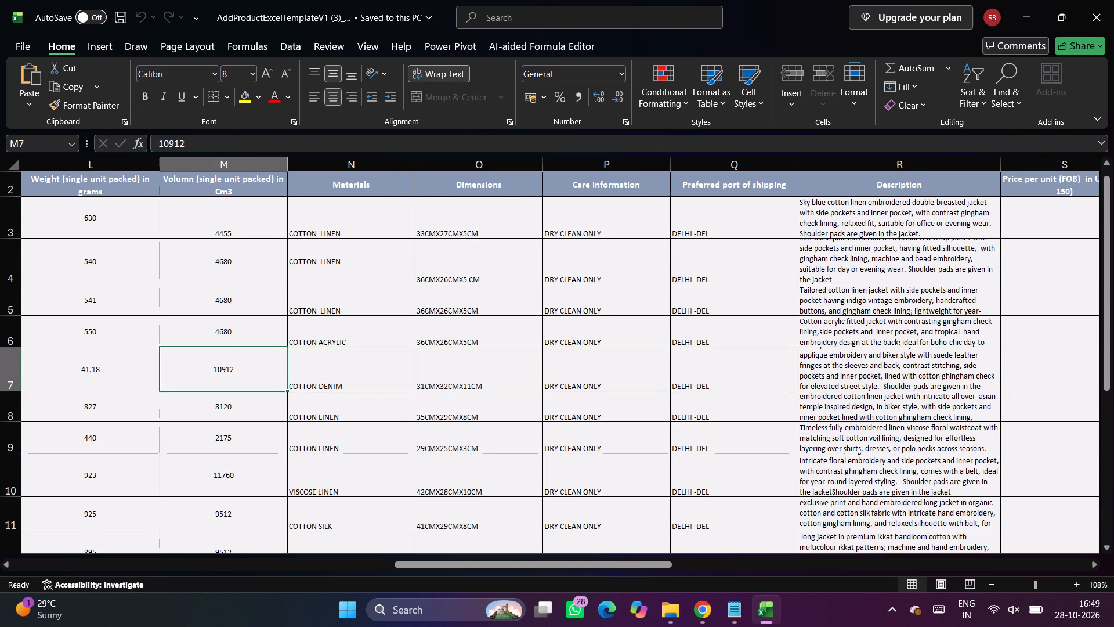
key(Left)
key(Left)
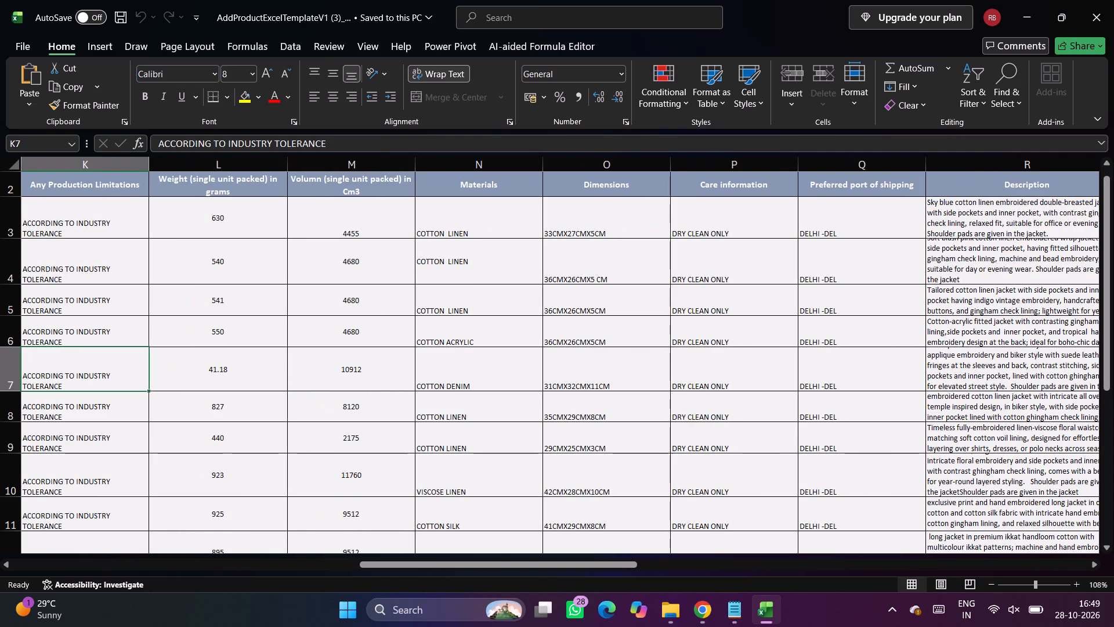
key(Left)
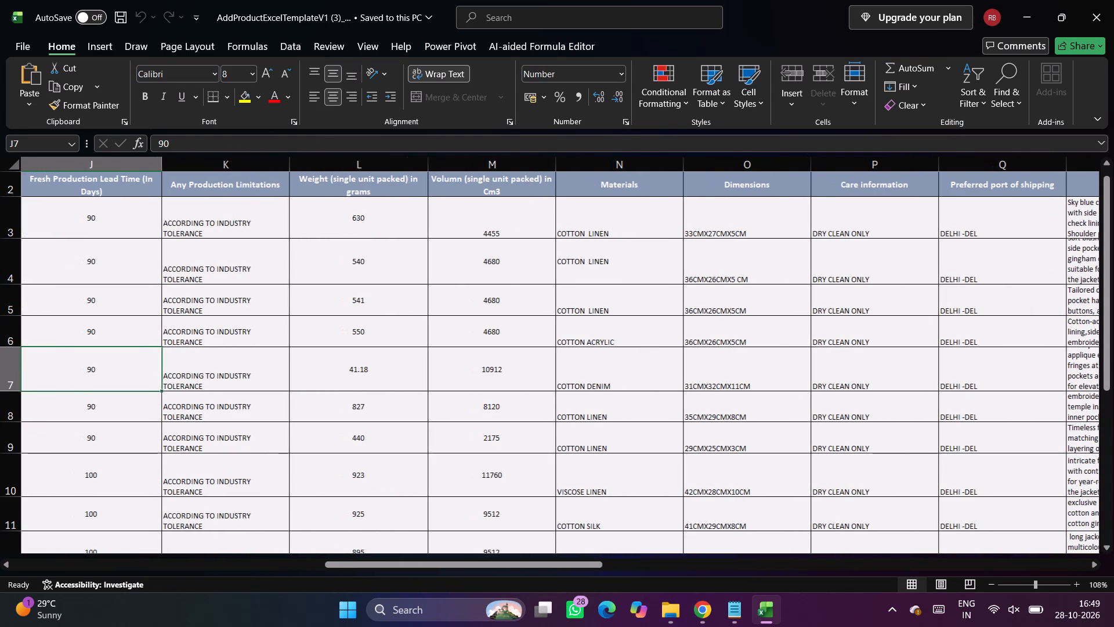
key(Left)
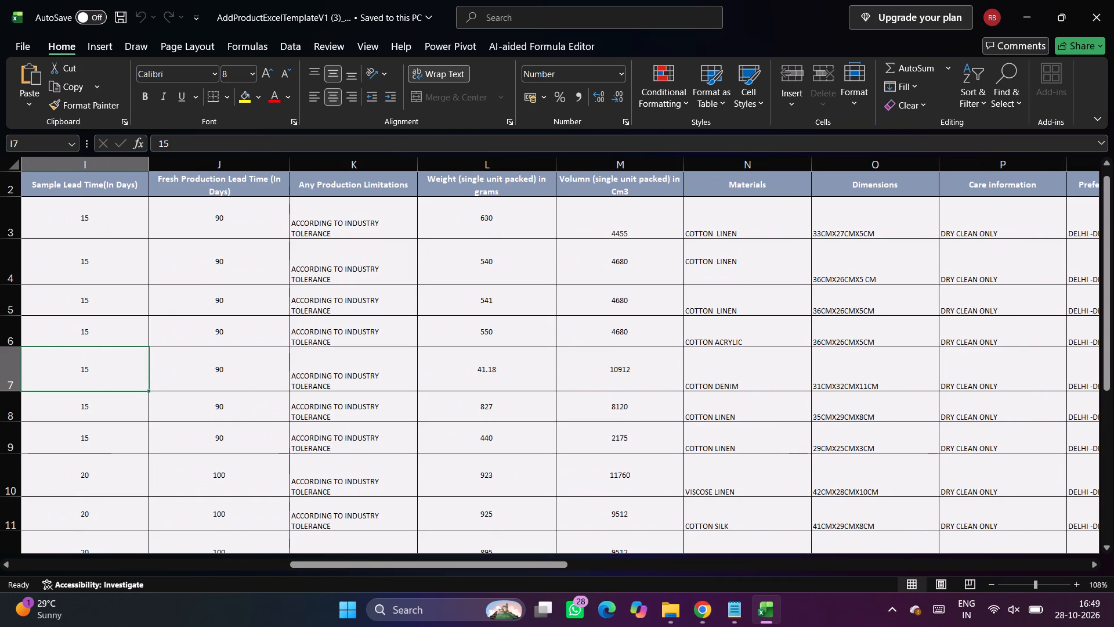
key(Left)
key(Left)
key(Left)
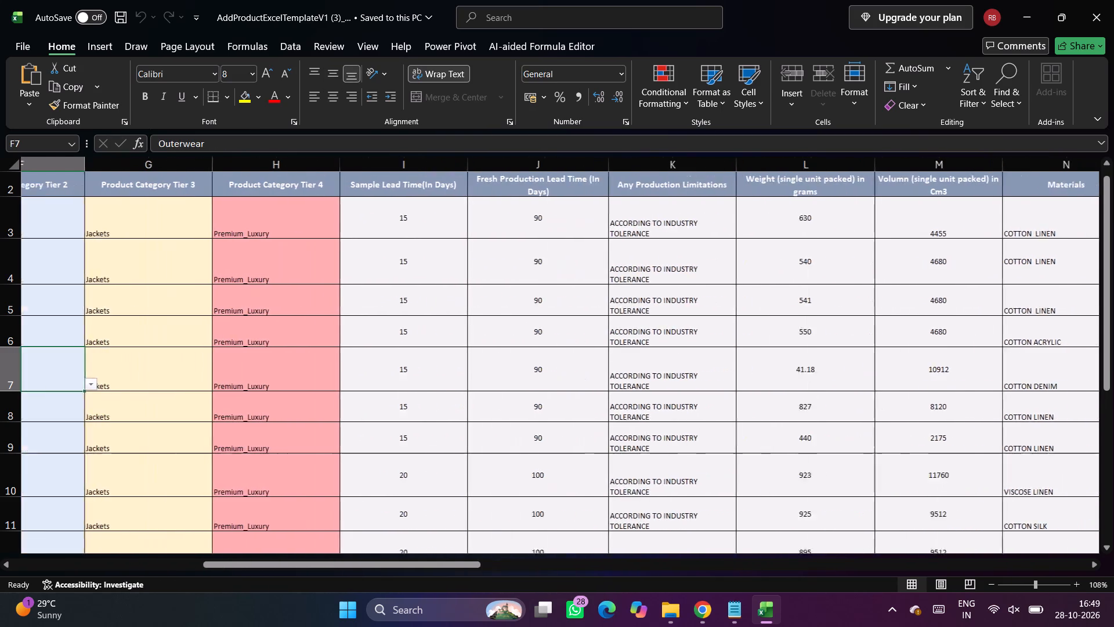
key(Left)
key(Left)
key(Left)
key(Left)
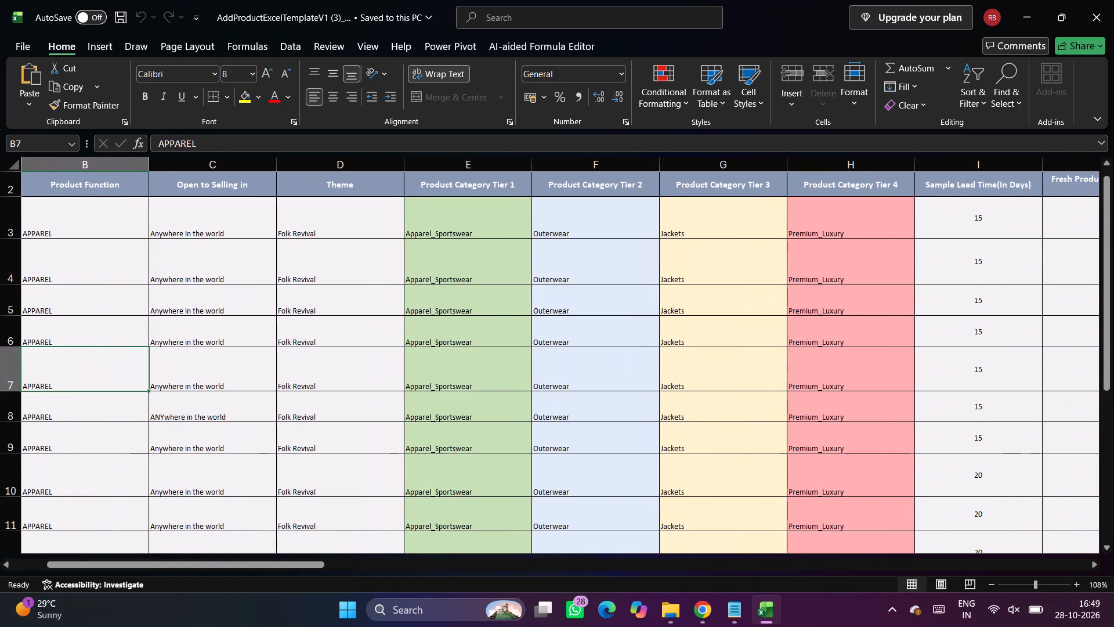
Go back across row 7 to its Description and read the product descriptions below it down to row 12.
key(Right)
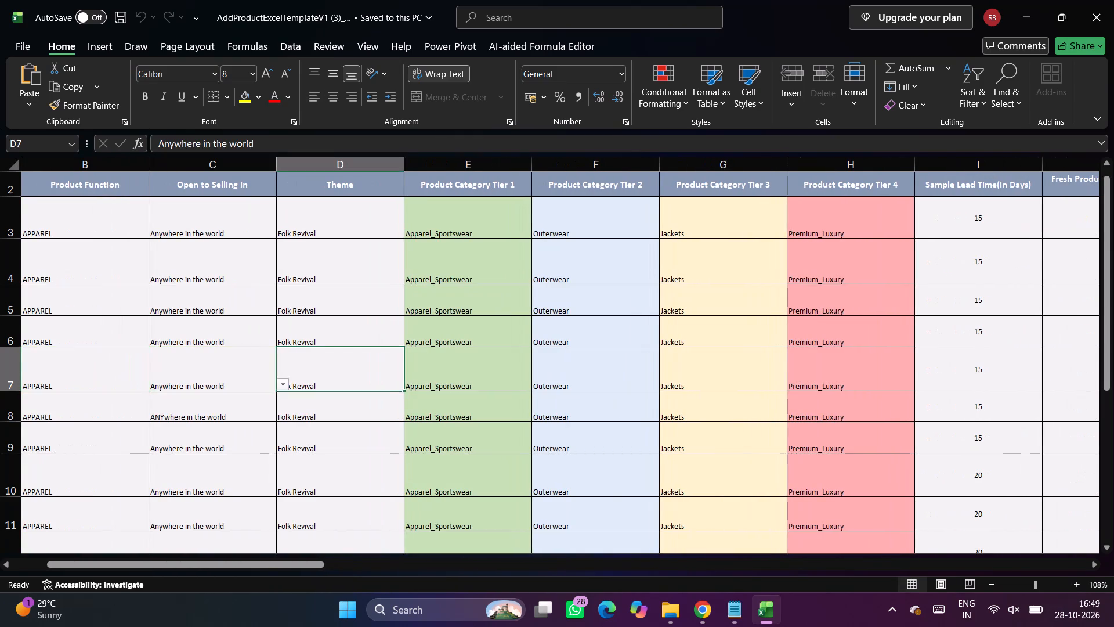
key(Right)
key(Right)
key(Right)
key(Right)
key(Right)
key(Right)
key(Right)
key(Right)
key(Right)
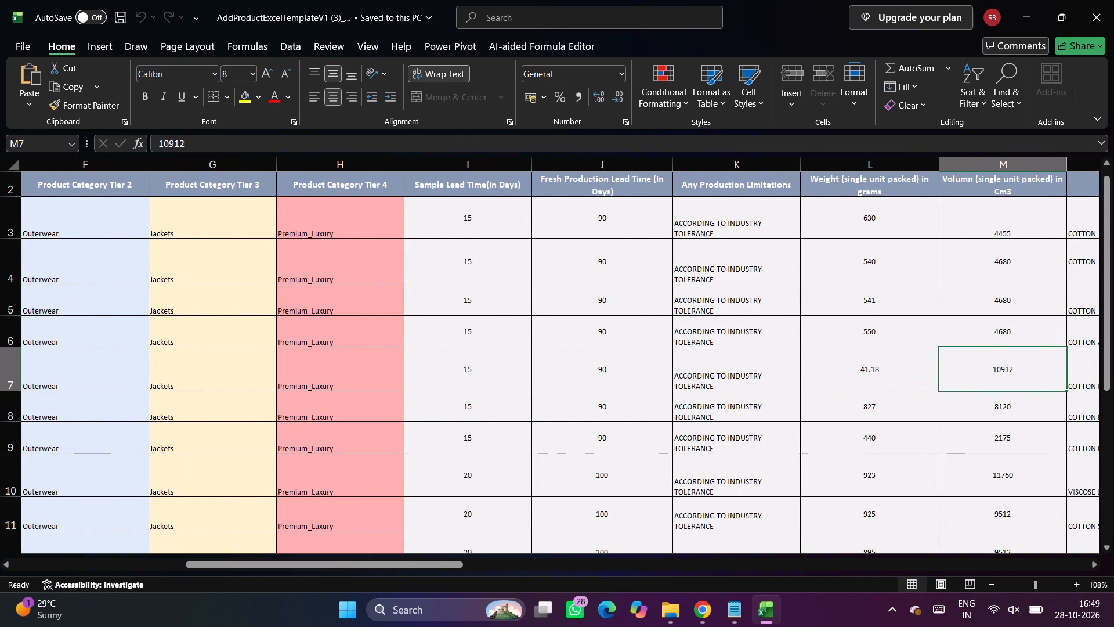
key(Right)
key(Right)
key(Right)
key(Right)
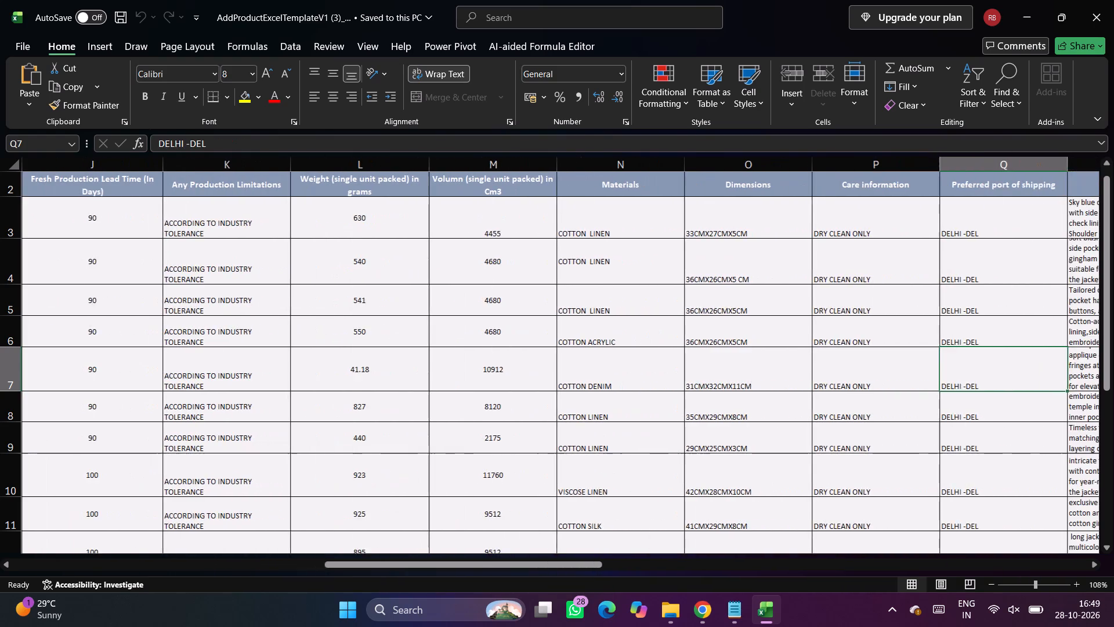
key(Right)
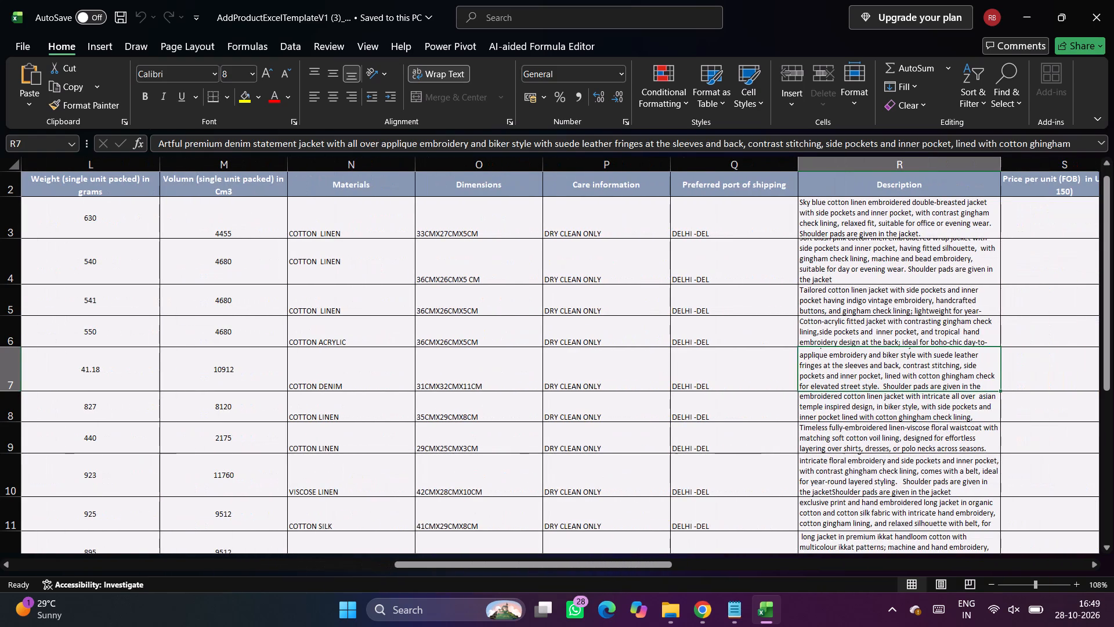
key(Down)
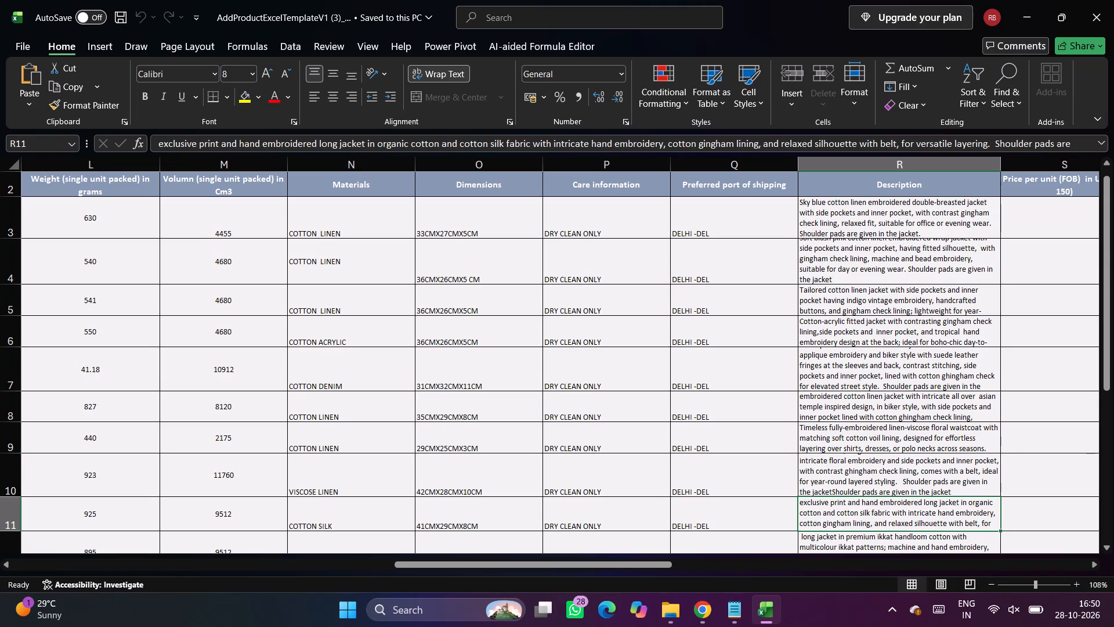
key(Down)
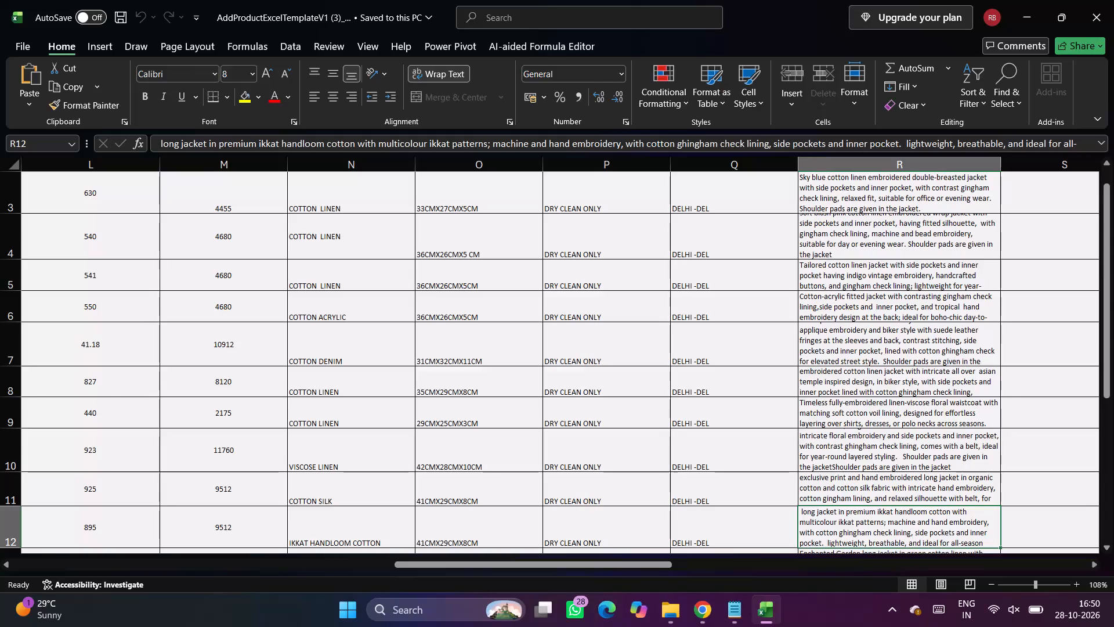
Minimise the workbook, check the jacket pictures in folder 07 again and return to the product edit form in Chrome.
click(1021, 14)
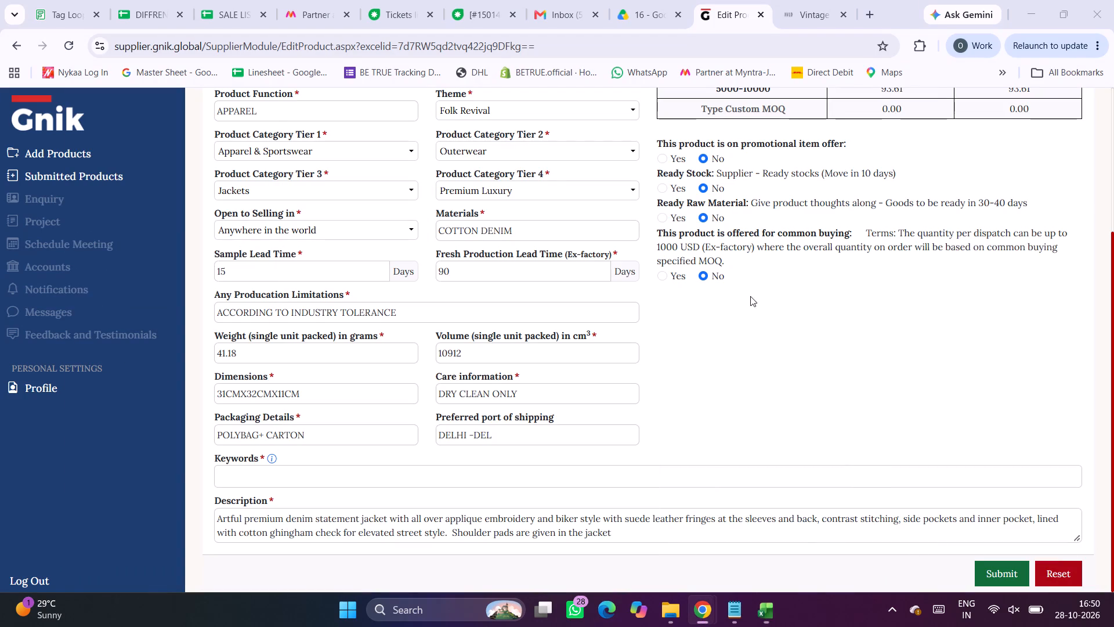
click(670, 622)
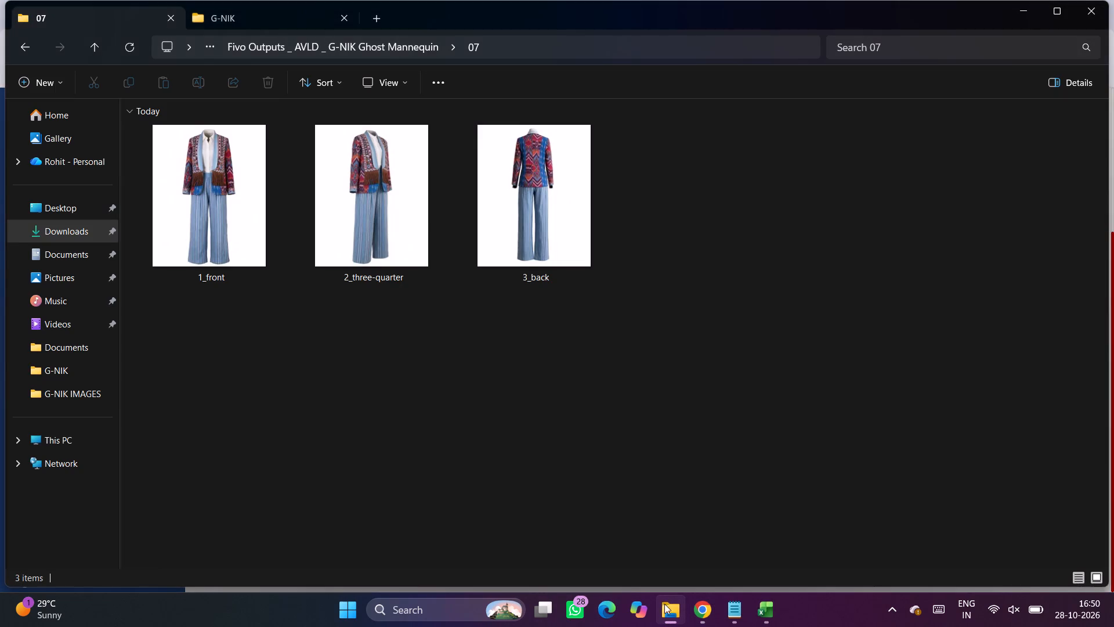
click(697, 624)
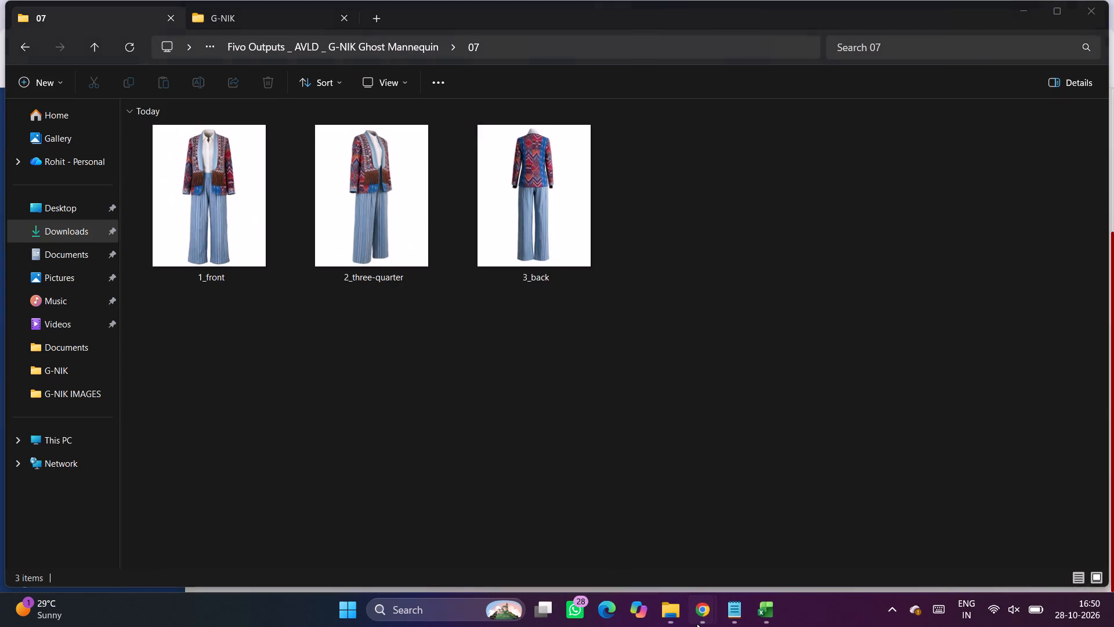
click(656, 567)
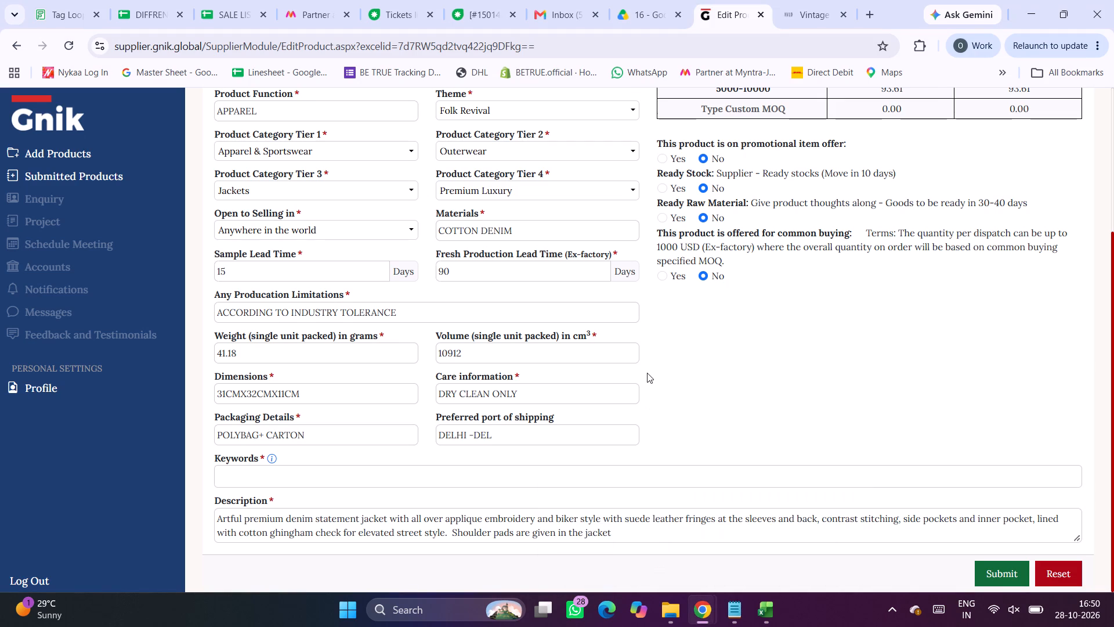
Add the keywords JACKET and BLAZER to the cotton denim statement jacket.
scroll(647, 373, down, 3)
click(262, 473)
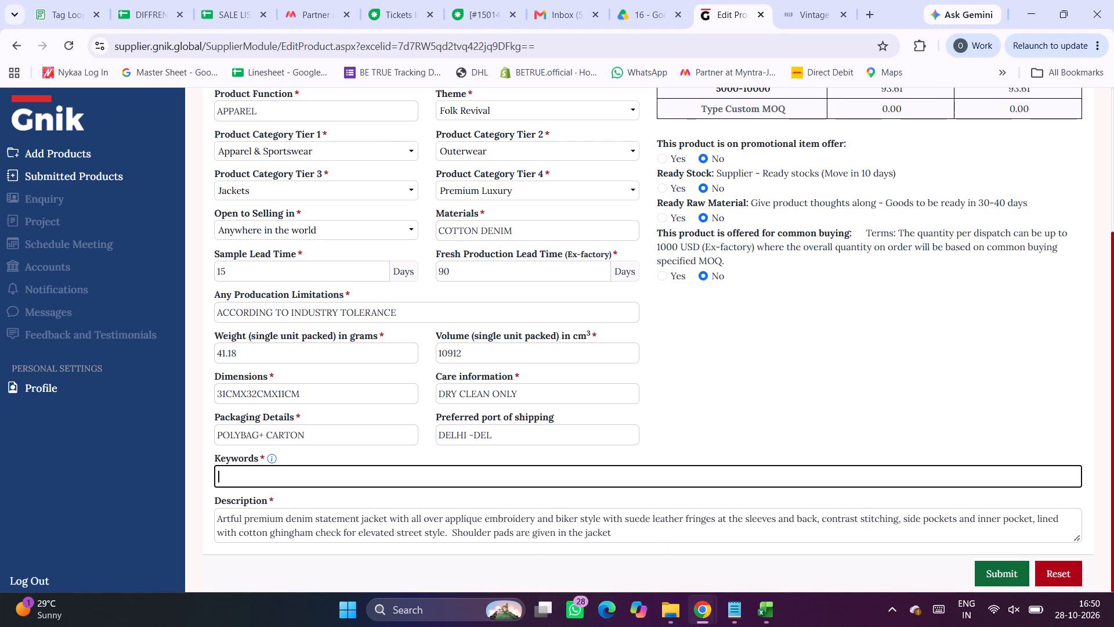
text(JACKET)
key(Return)
text(BLAZR)
key(BackSpace)
text(ER)
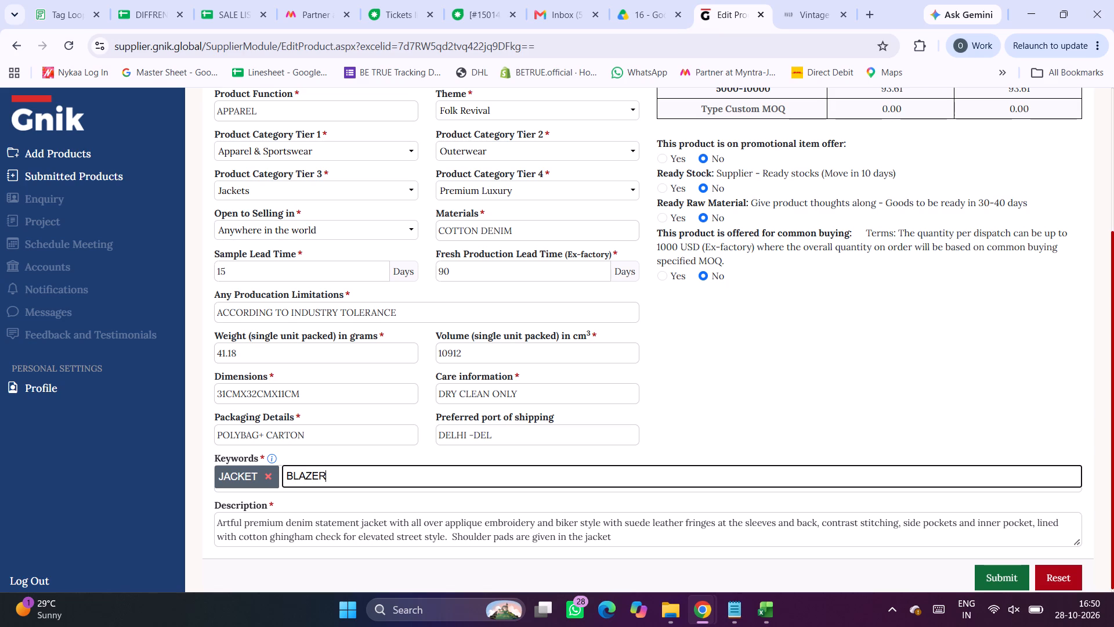
key(Return)
Upload the denim jacket's pictures 1_front, 3_back and 2_three-quarter from folder 07 of the G-NIK Ghost Mannequin outputs.
scroll(408, 345, up, 6)
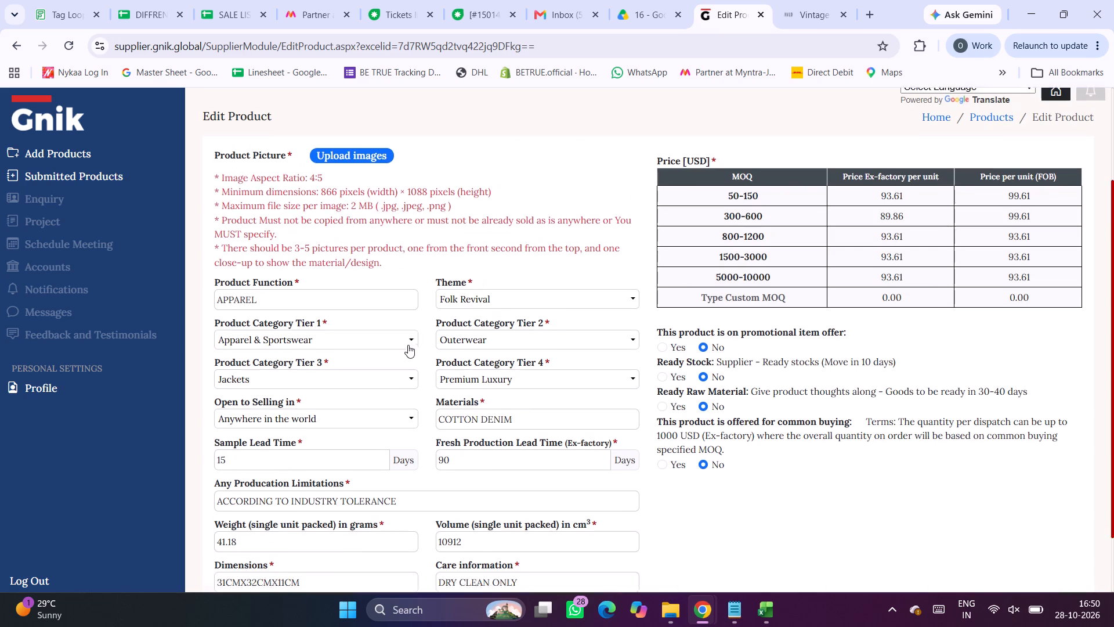
click(353, 171)
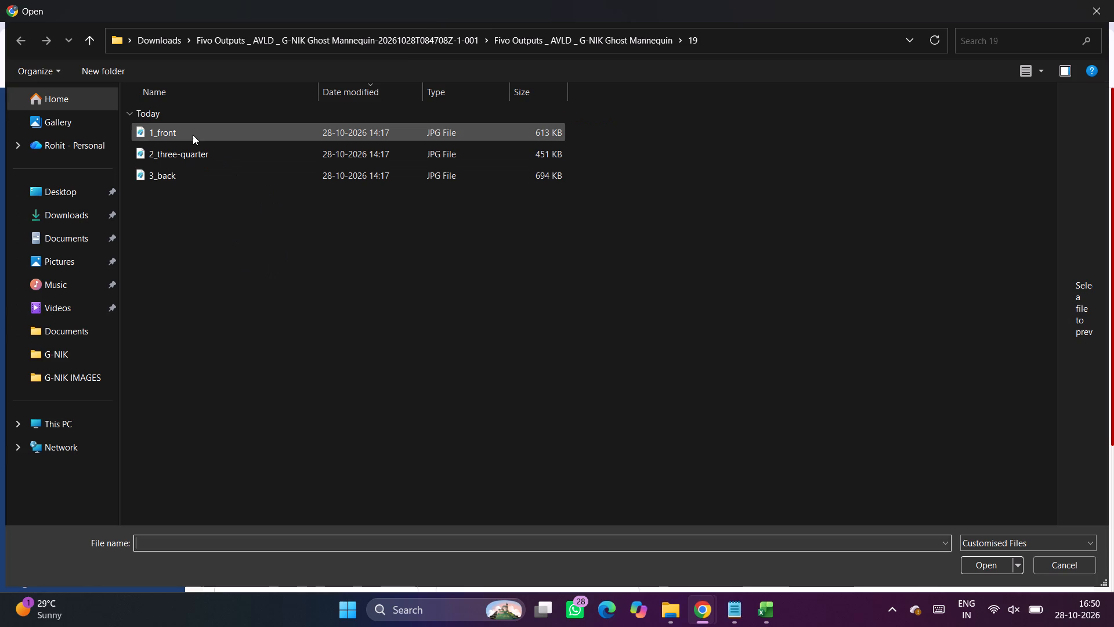
click(353, 45)
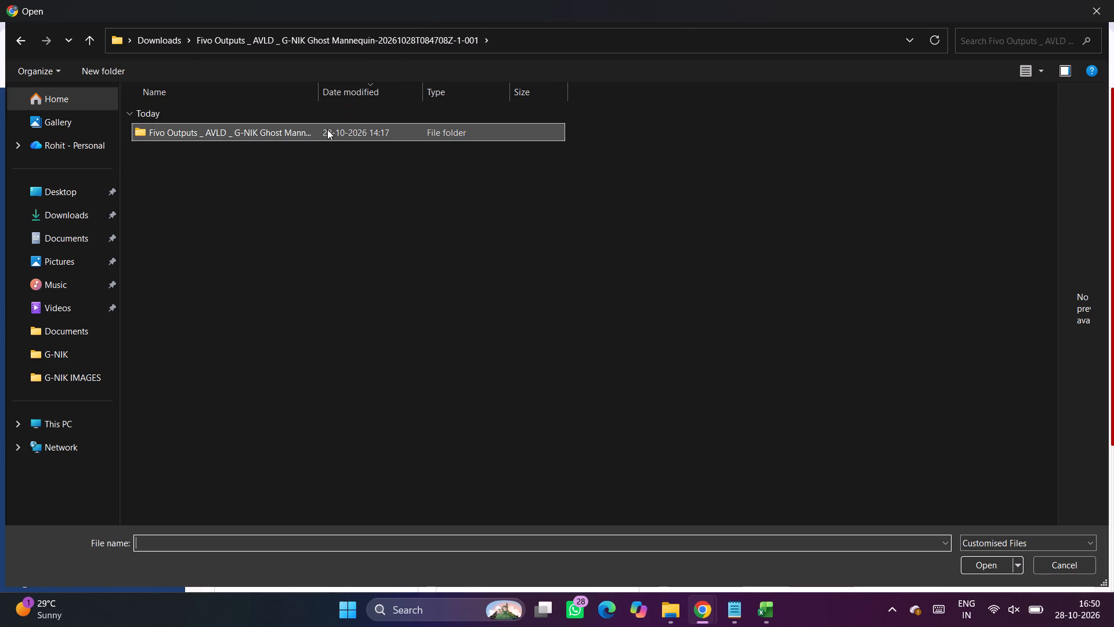
double_click(327, 129)
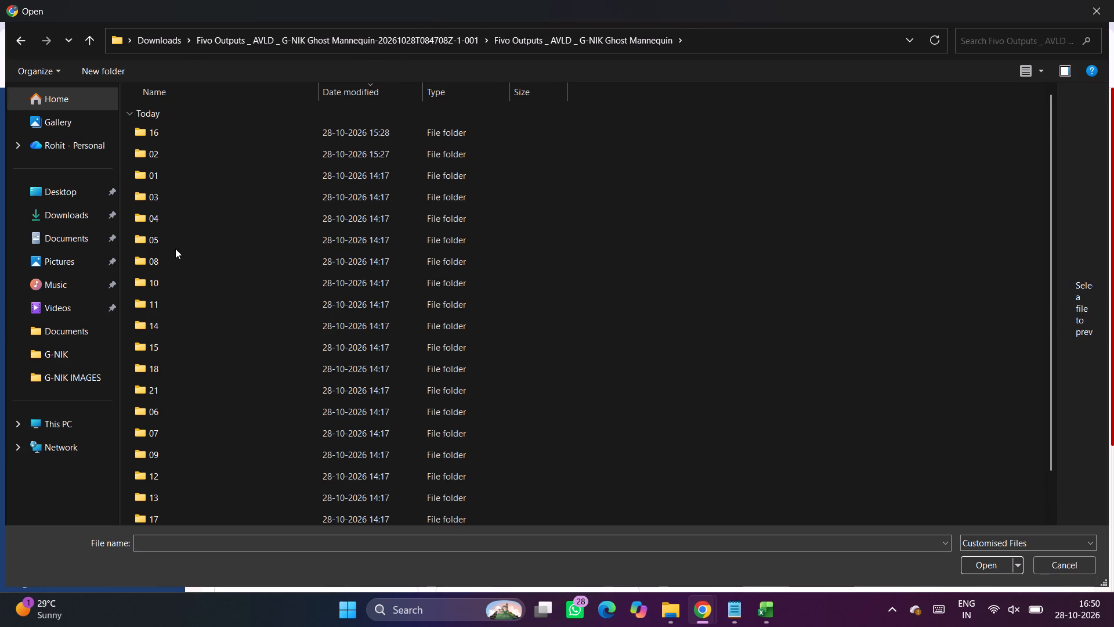
double_click(181, 434)
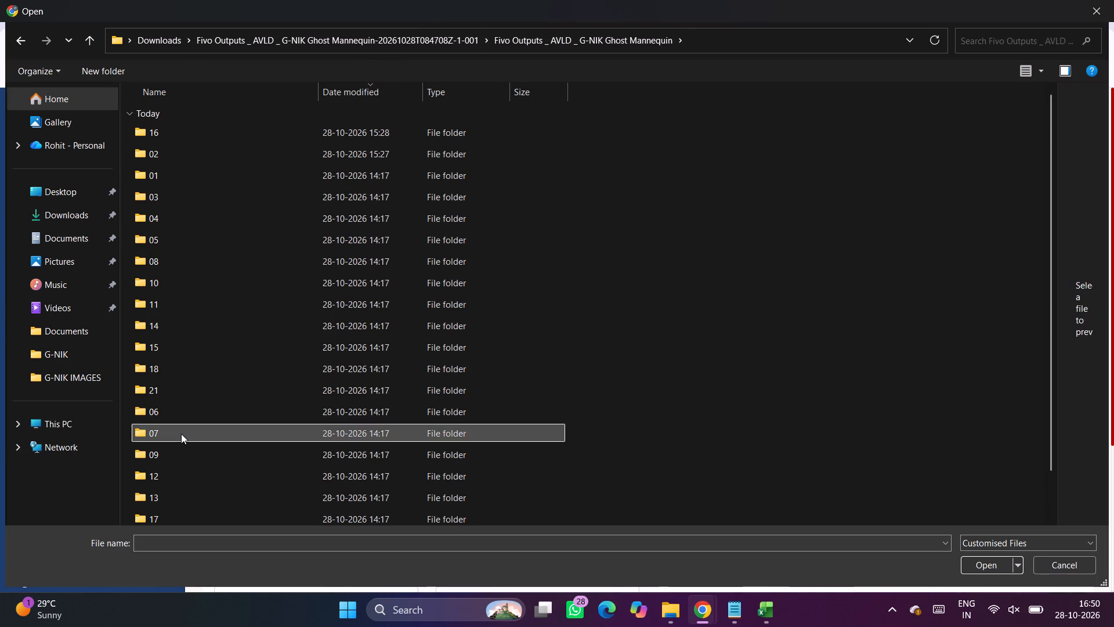
double_click(187, 131)
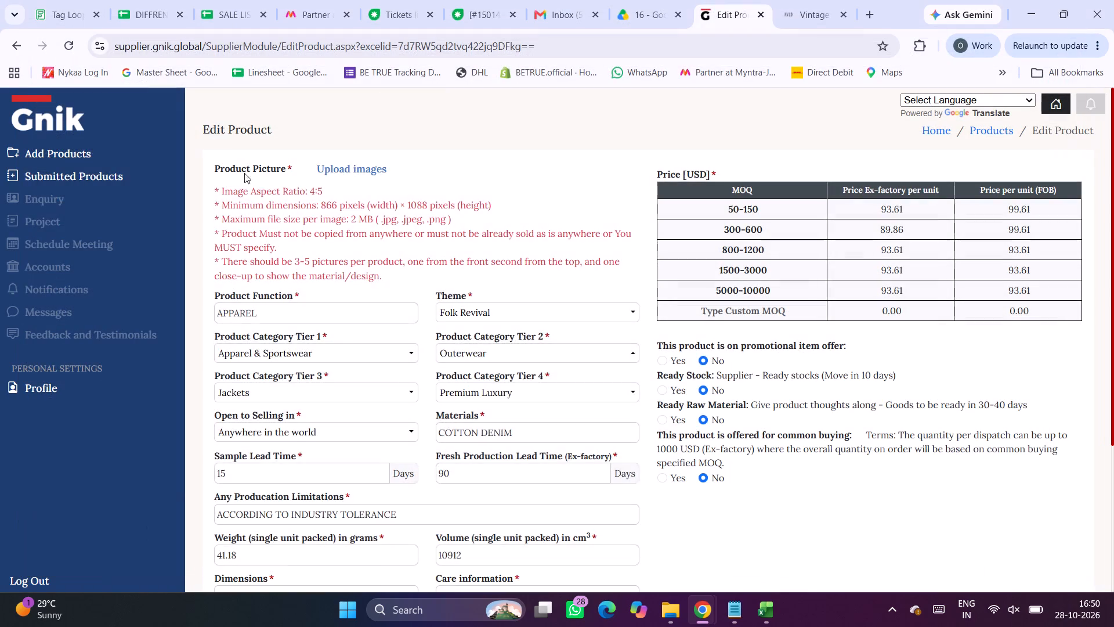
click(368, 171)
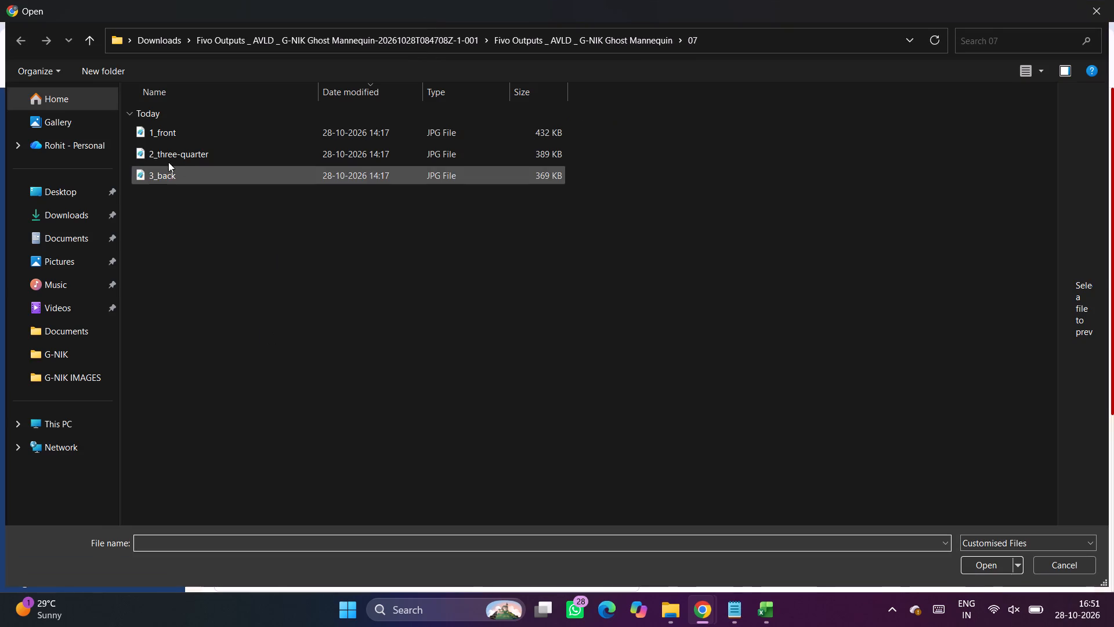
double_click(164, 179)
click(358, 176)
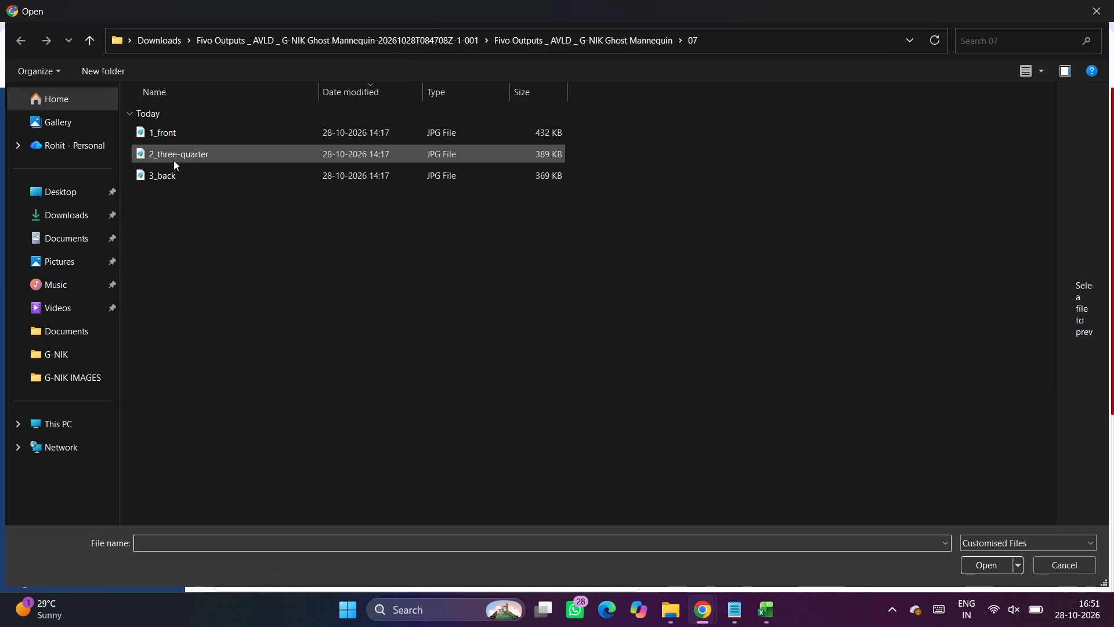
double_click(173, 160)
Remove the BLAZER keyword, enter D-8 in its place and submit the cotton denim jacket.
scroll(474, 452, down, 4)
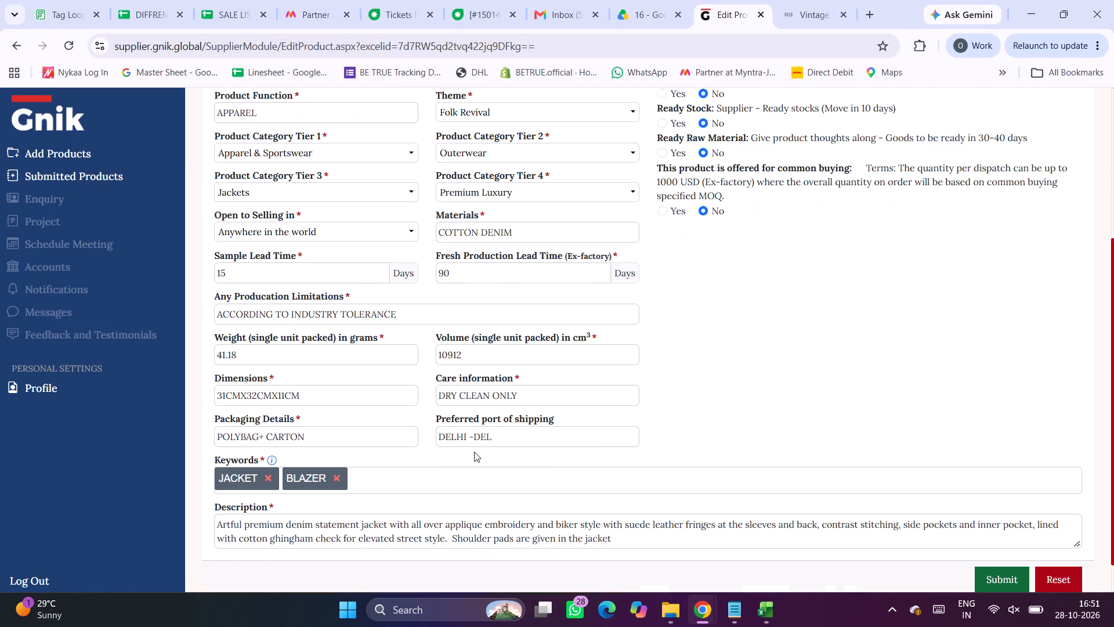
scroll(474, 452, down, 4)
click(381, 479)
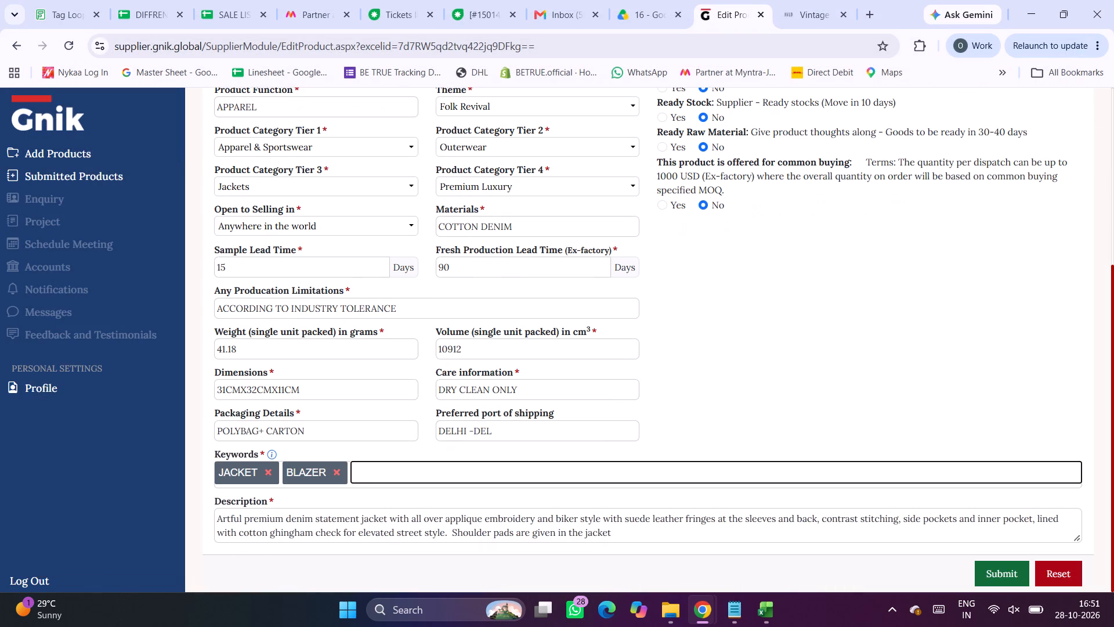
text(FH-)
key(BackSpace)
key(BackSpace)
key(BackSpace)
key(BackSpace)
text(DA-)
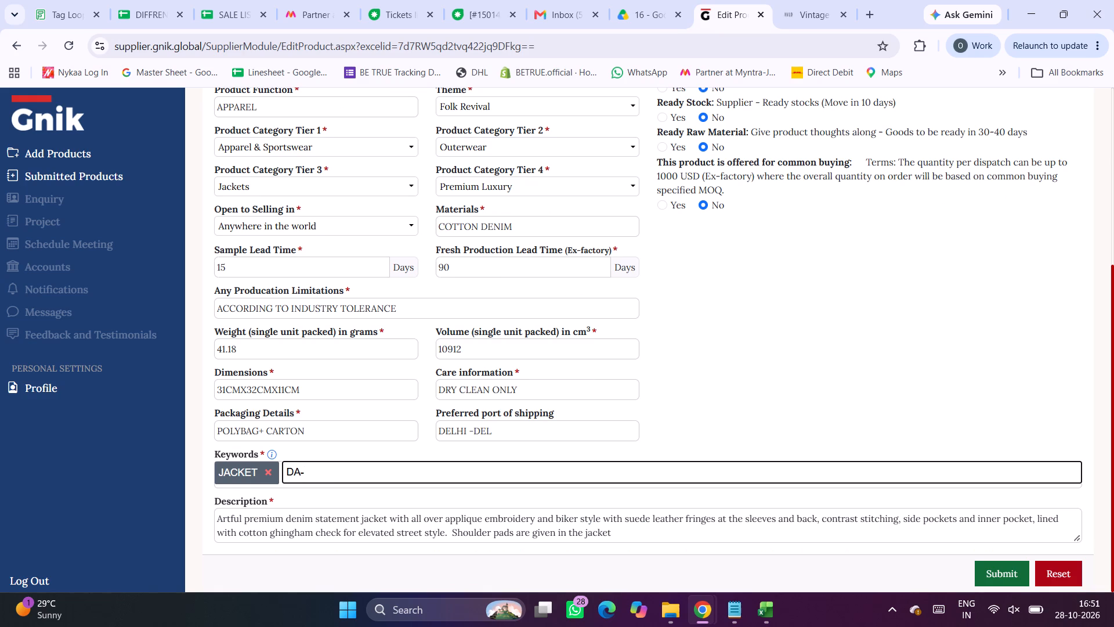
key(BackSpace)
key(BackSpace)
key(minus)
text(08)
key(BackSpace)
key(BackSpace)
key(8)
click(993, 582)
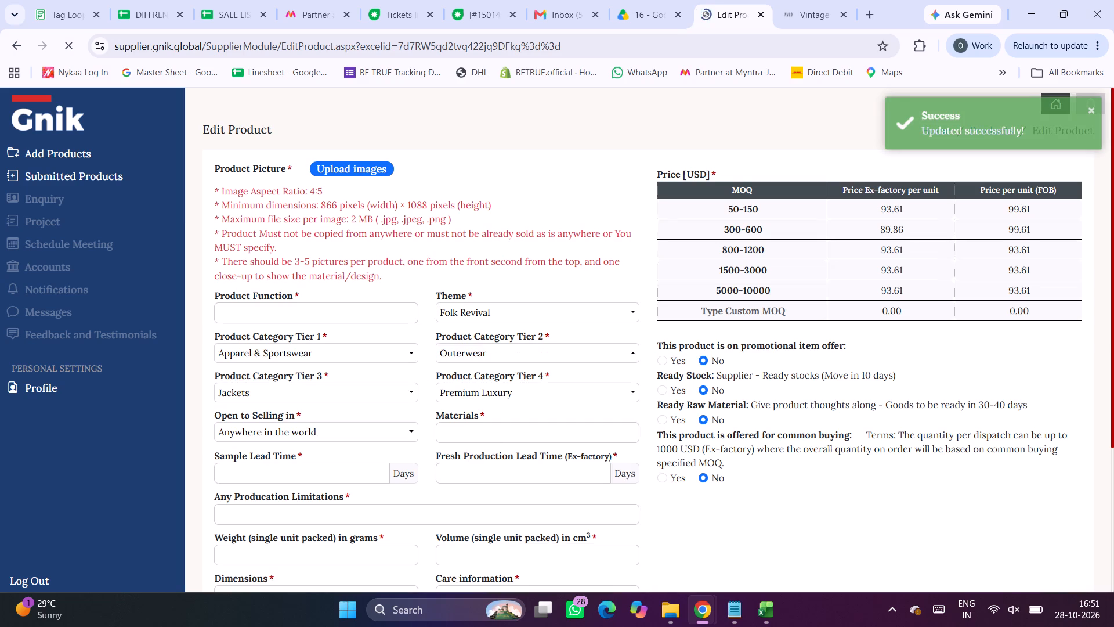
Return to the bulk-uploaded items list and open the embroidered cotton linen jacket with the Asian temple inspired design for editing.
click(71, 155)
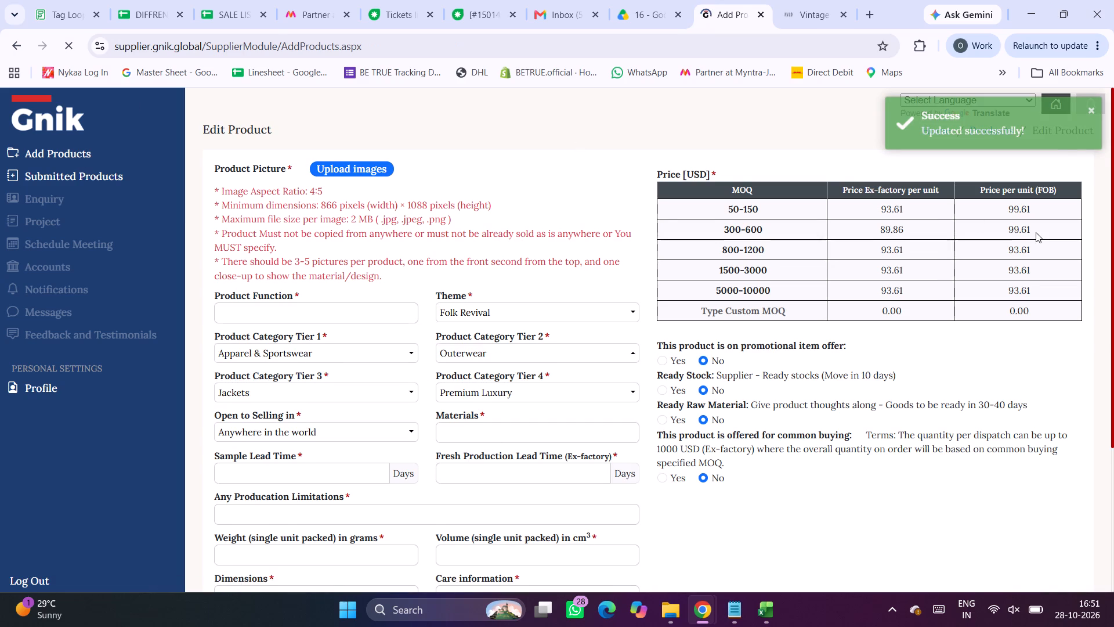
click(1032, 152)
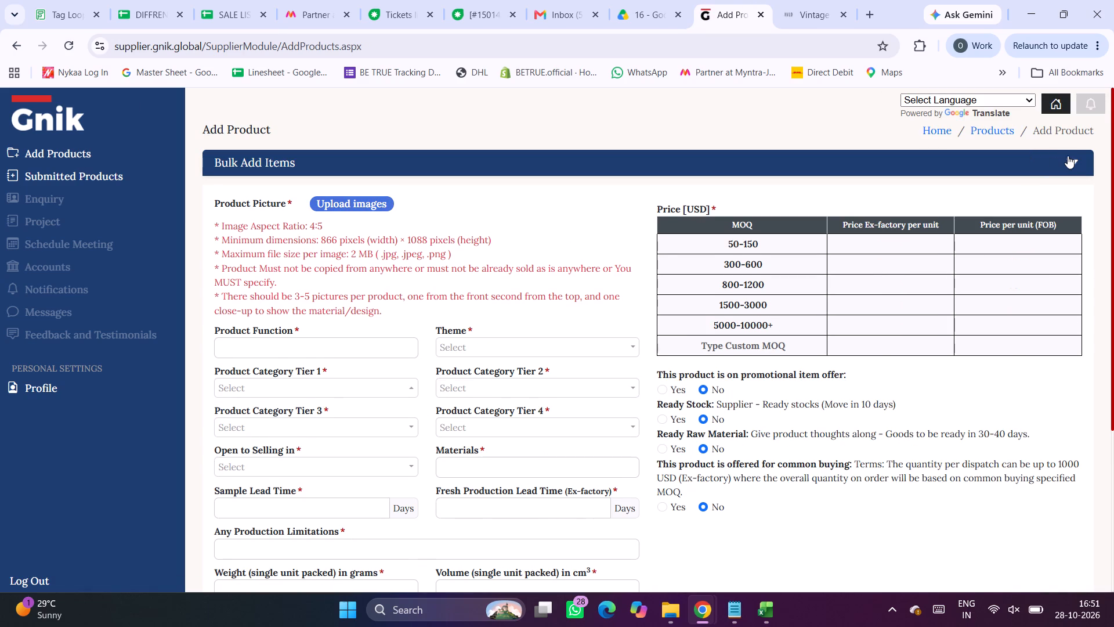
click(1070, 157)
click(1016, 188)
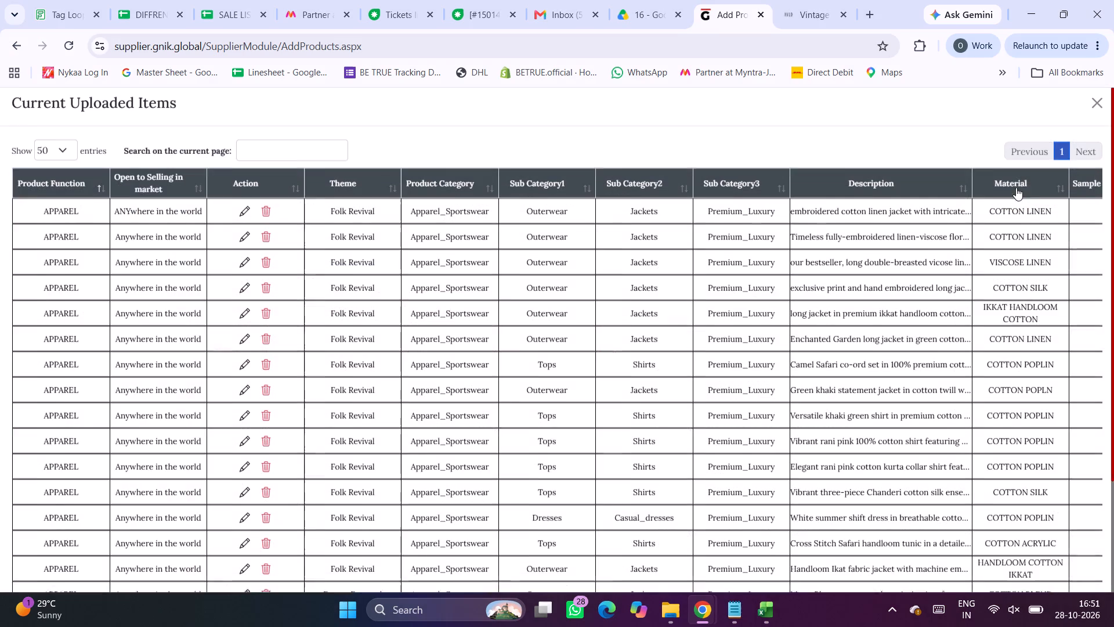
click(244, 223)
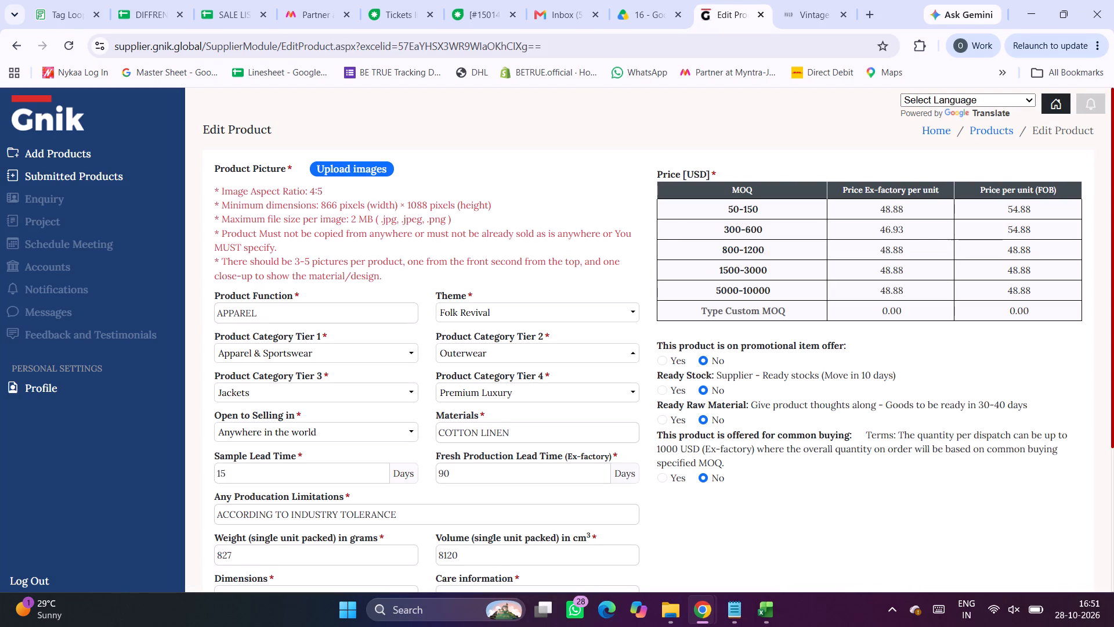
scroll(434, 487, down, 5)
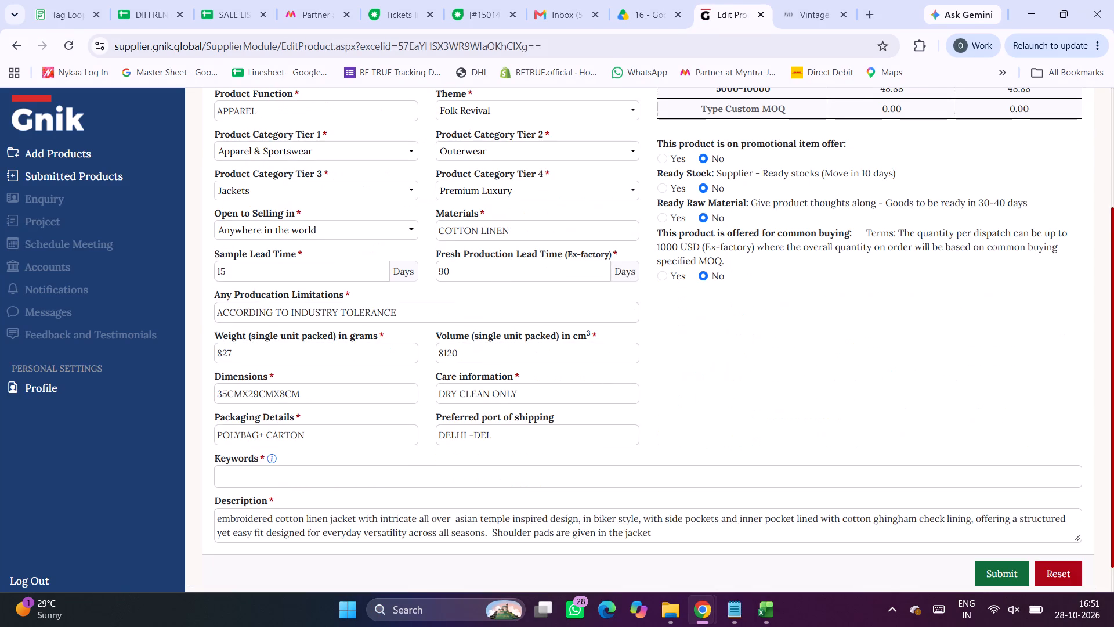
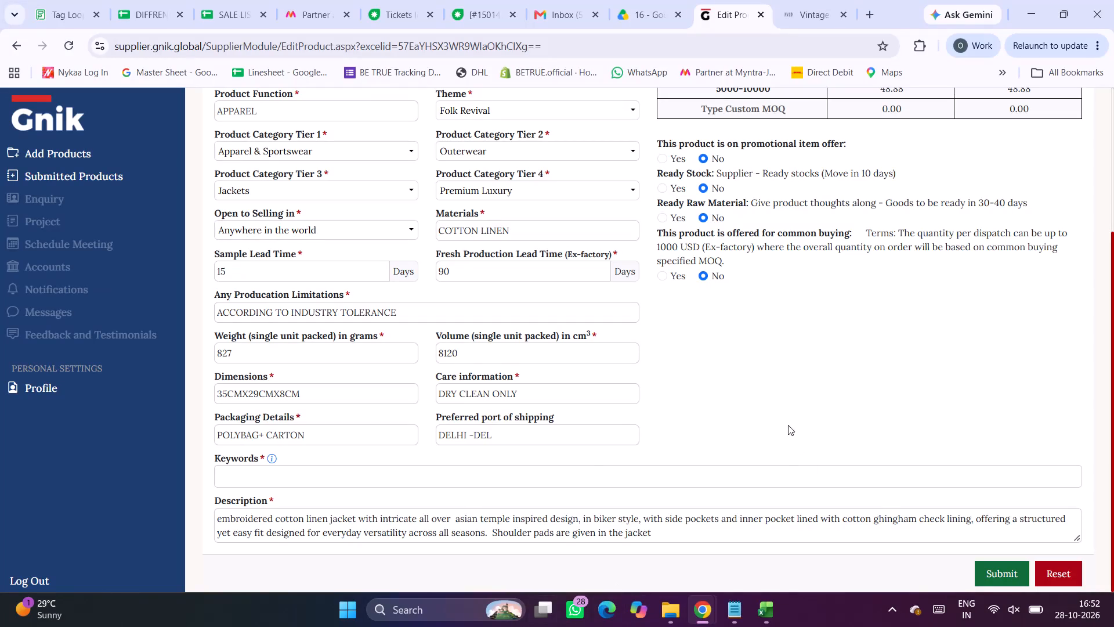
Copy the embroidered cotton linen jacket's description and try to find it in the AddProductExcelTemplateV1 workbook in Excel.
triple_click(447, 531)
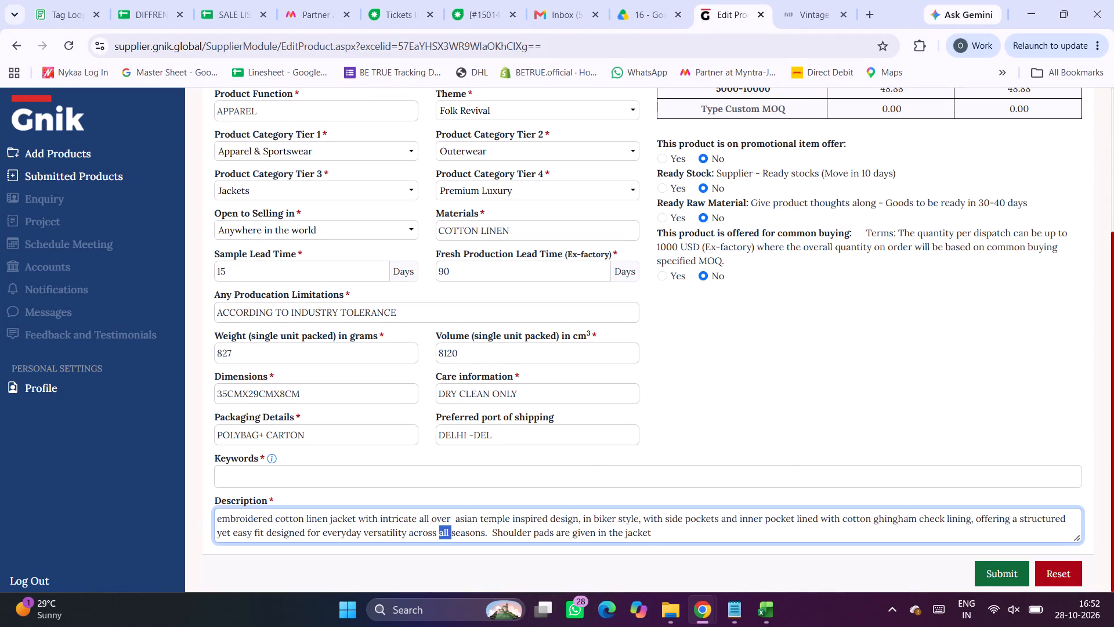
click(447, 531)
key(ctrl+c)
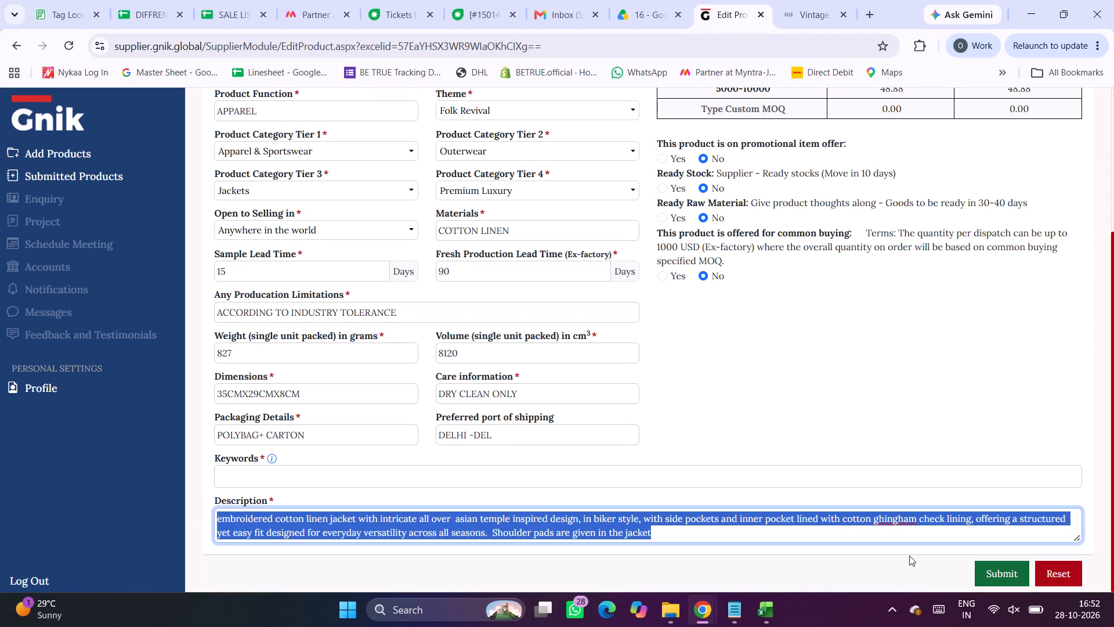
click(767, 623)
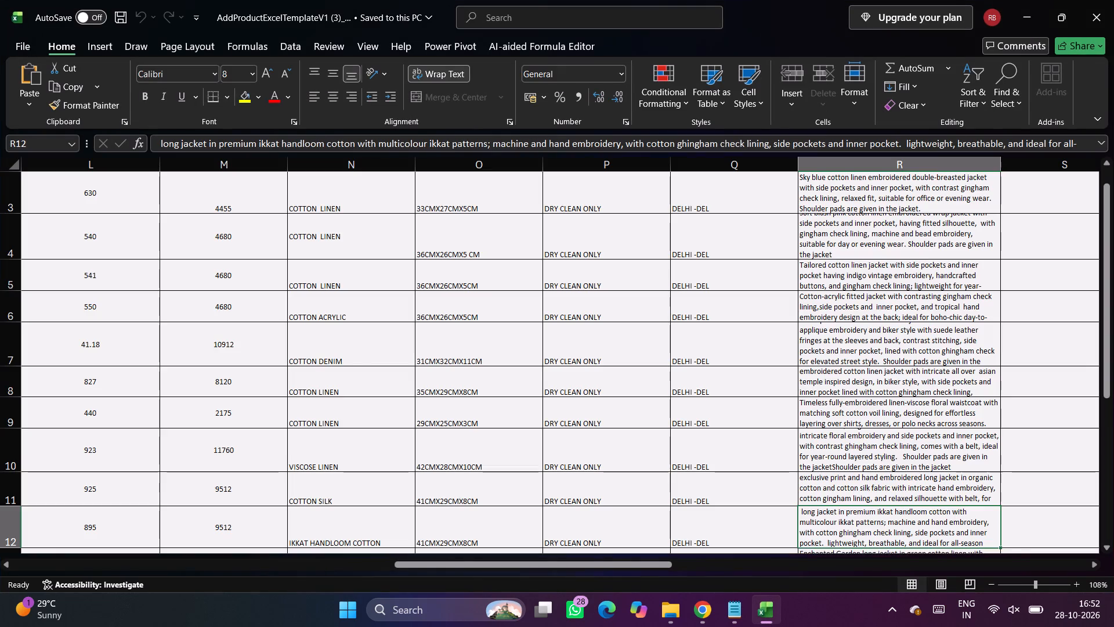
click(589, 321)
key(ctrl+f)
key(ctrl+v)
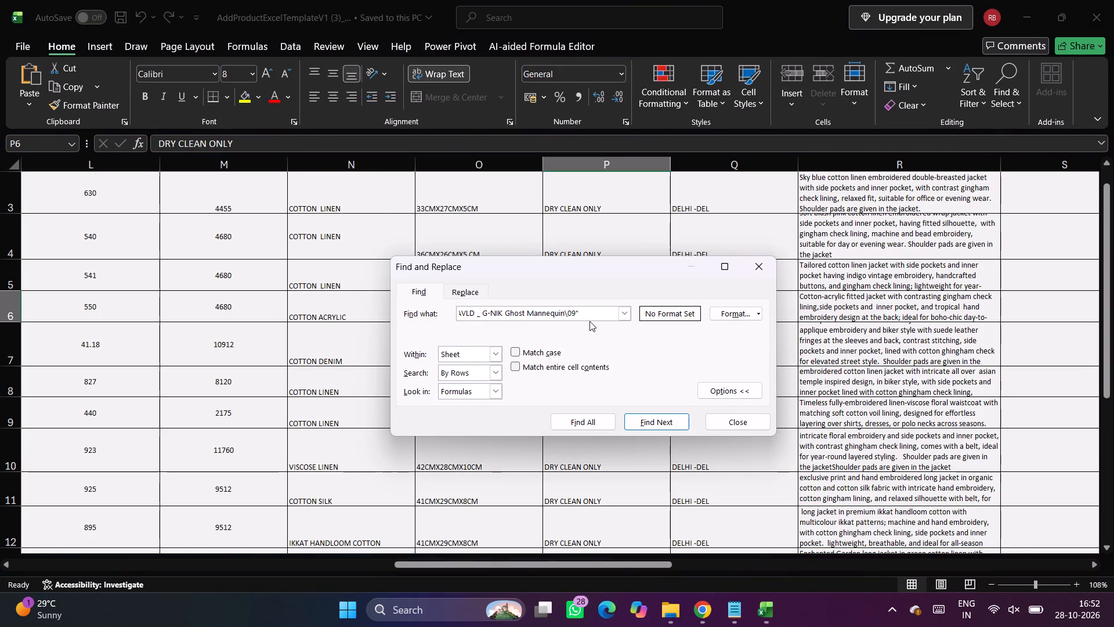
click(660, 427)
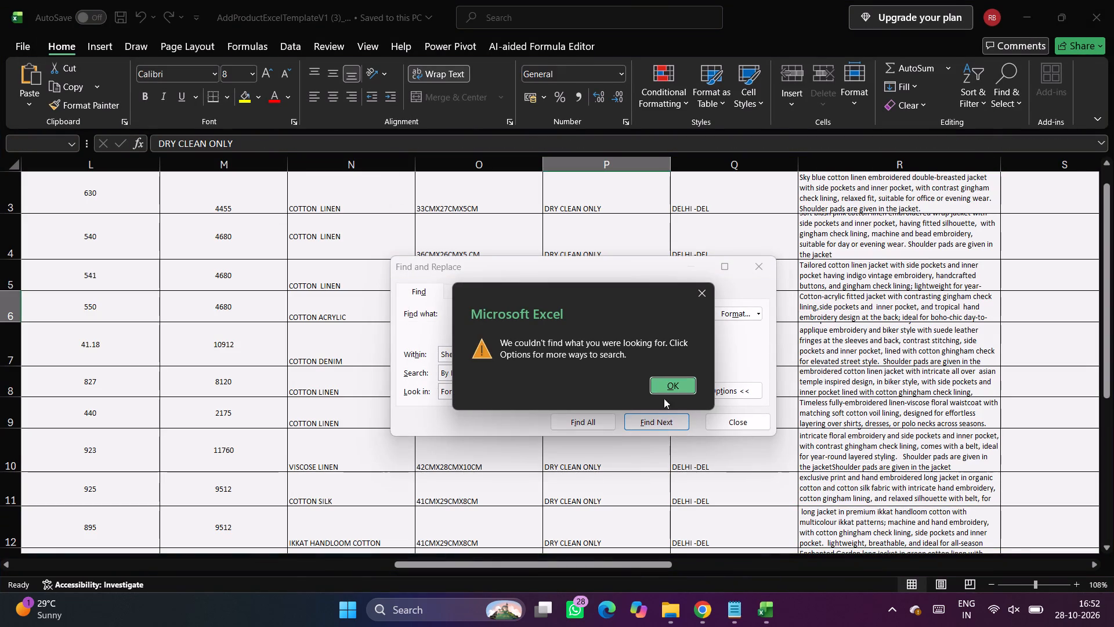
click(670, 381)
click(770, 269)
click(648, 340)
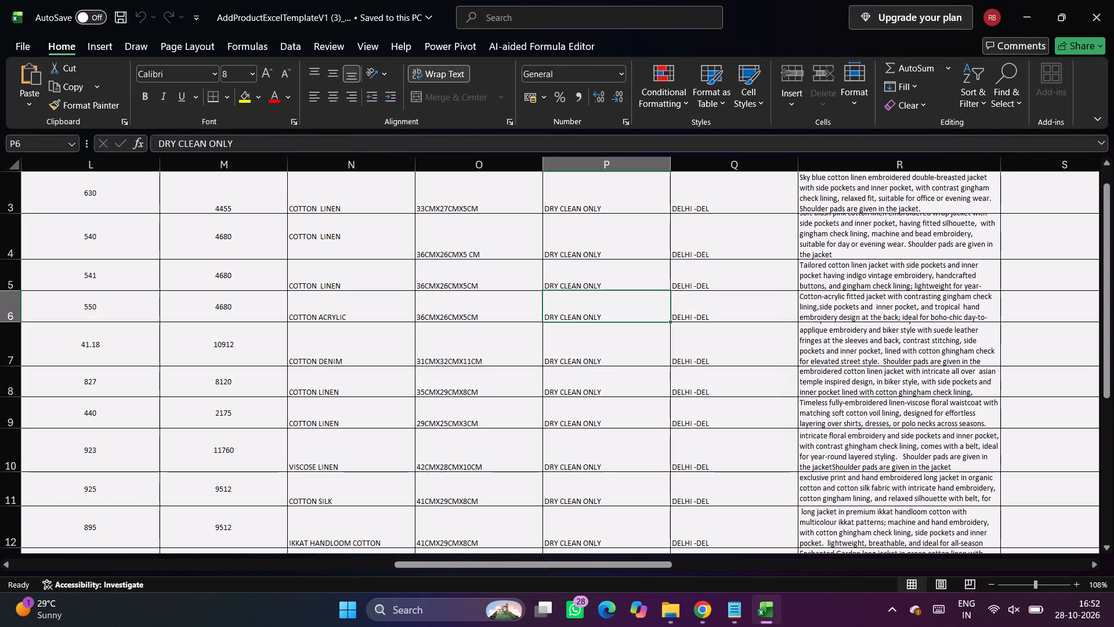
key(ctrl+f)
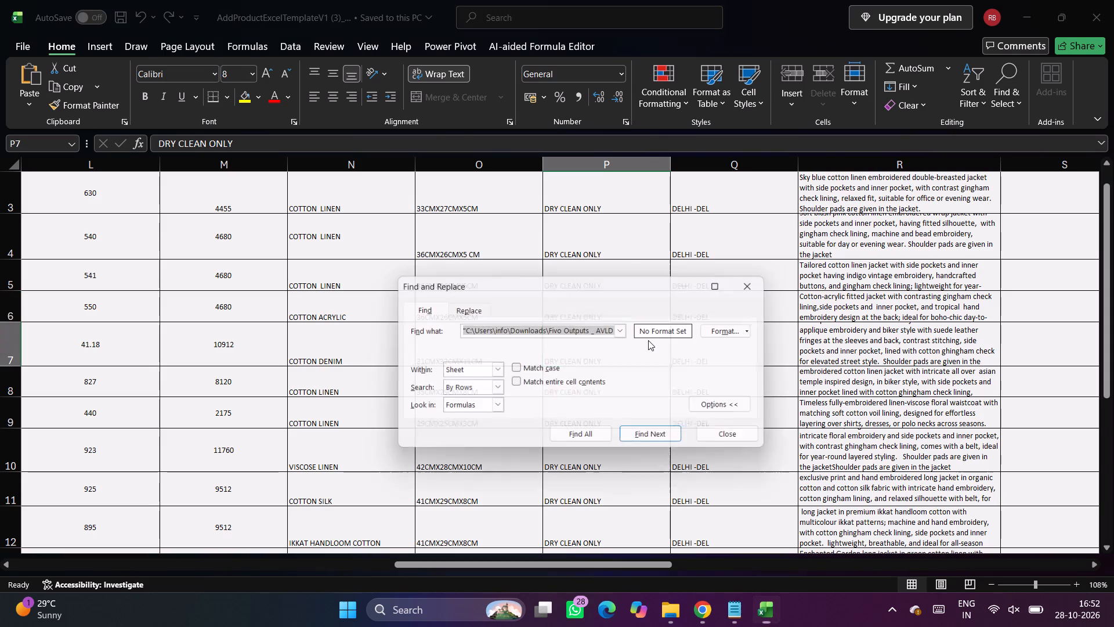
key(ctrl+v)
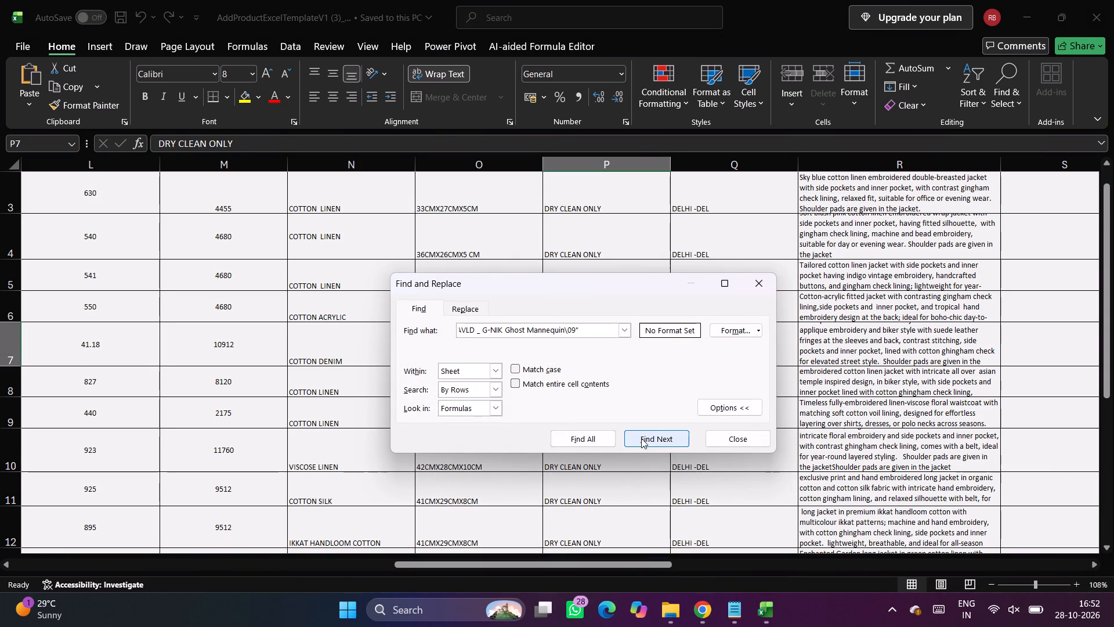
click(641, 438)
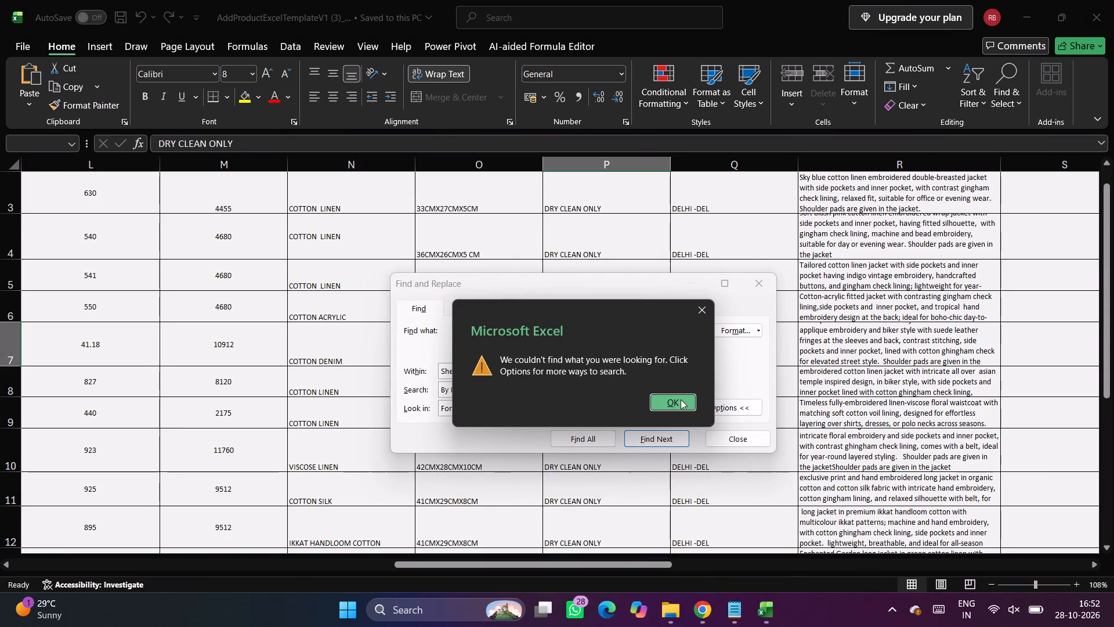
click(682, 402)
click(763, 282)
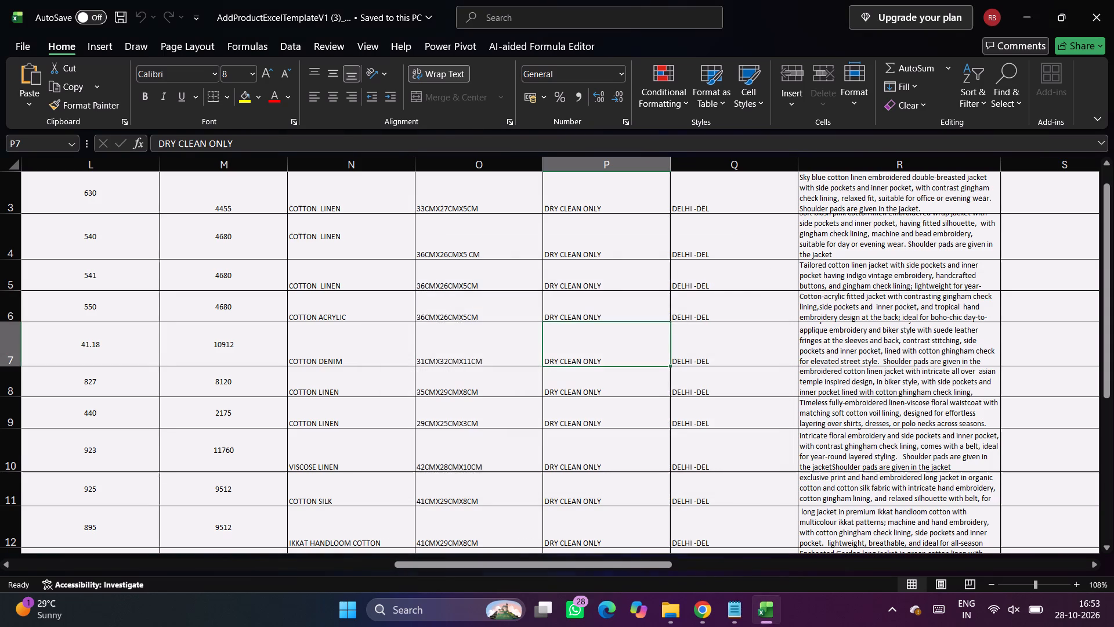
Locate the Asian temple inspired cotton linen jacket's description in the product sheet and examine the other entries in its row.
scroll(724, 345, up, 6)
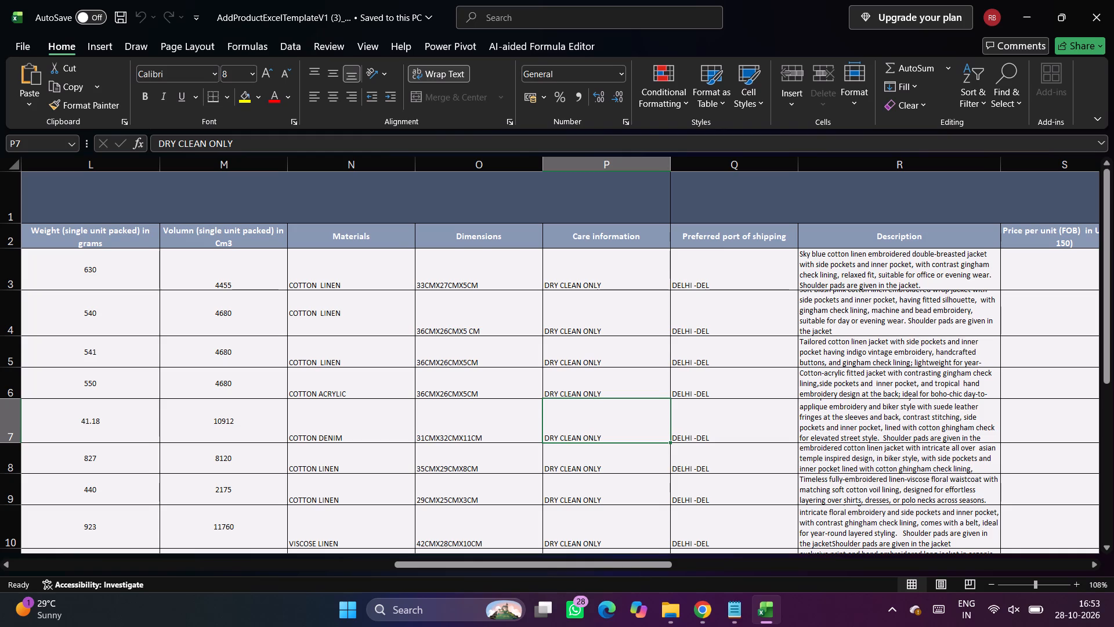
scroll(733, 394, down, 2)
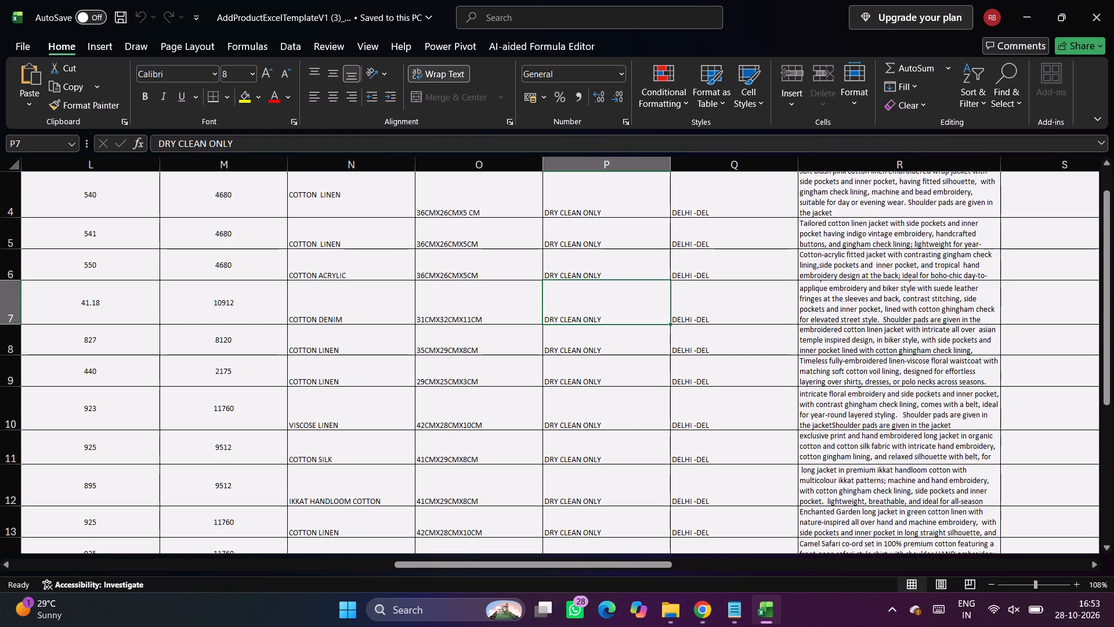
scroll(717, 435, down, 1)
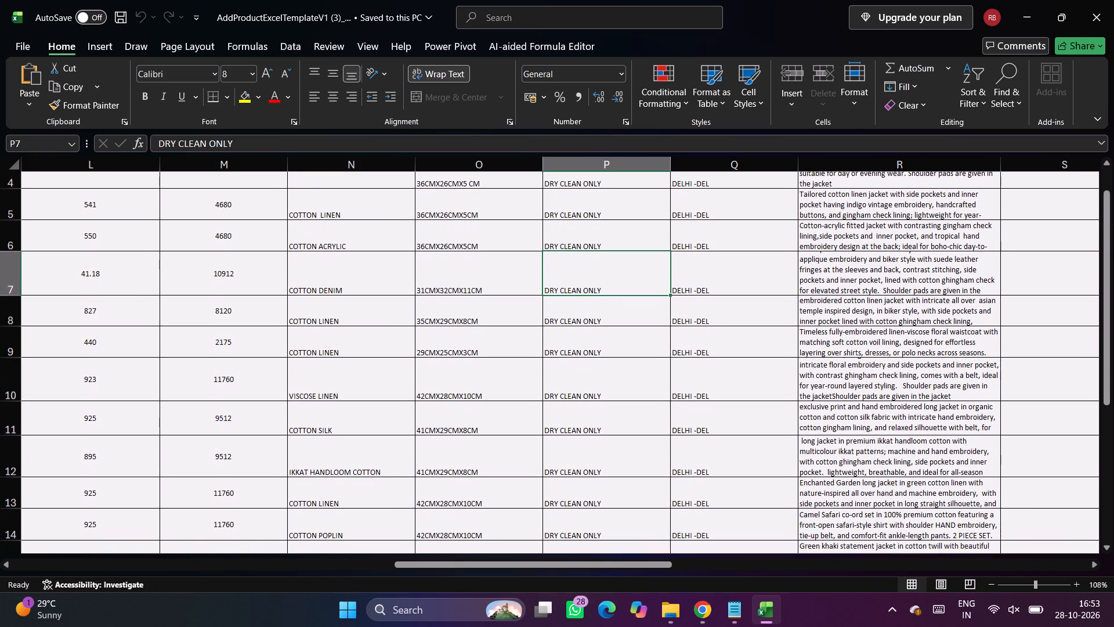
scroll(717, 435, down, 1)
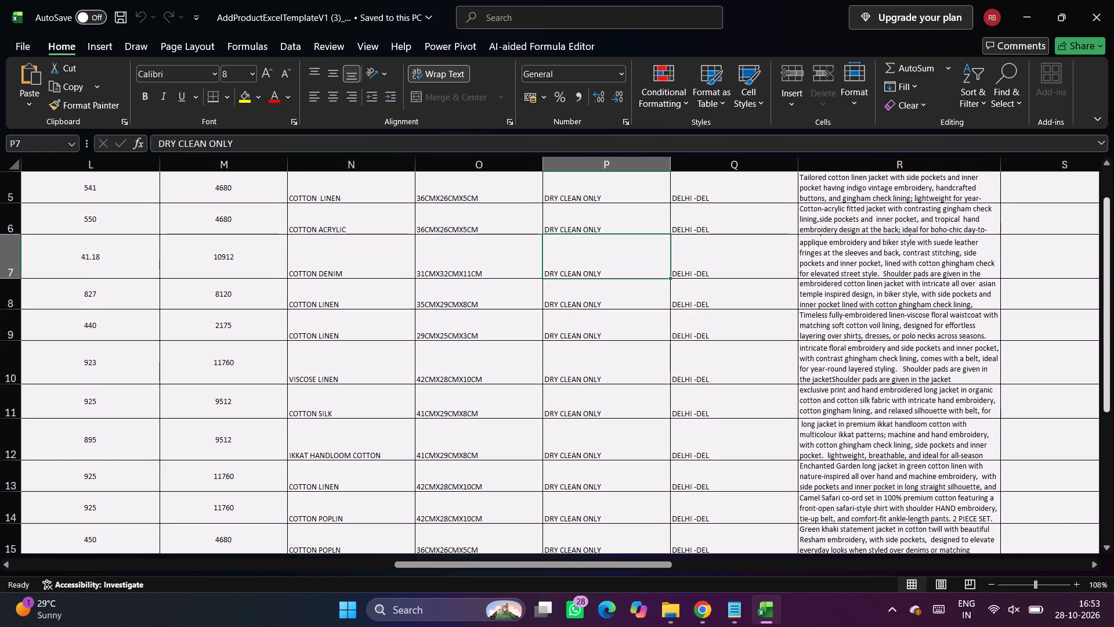
click(878, 298)
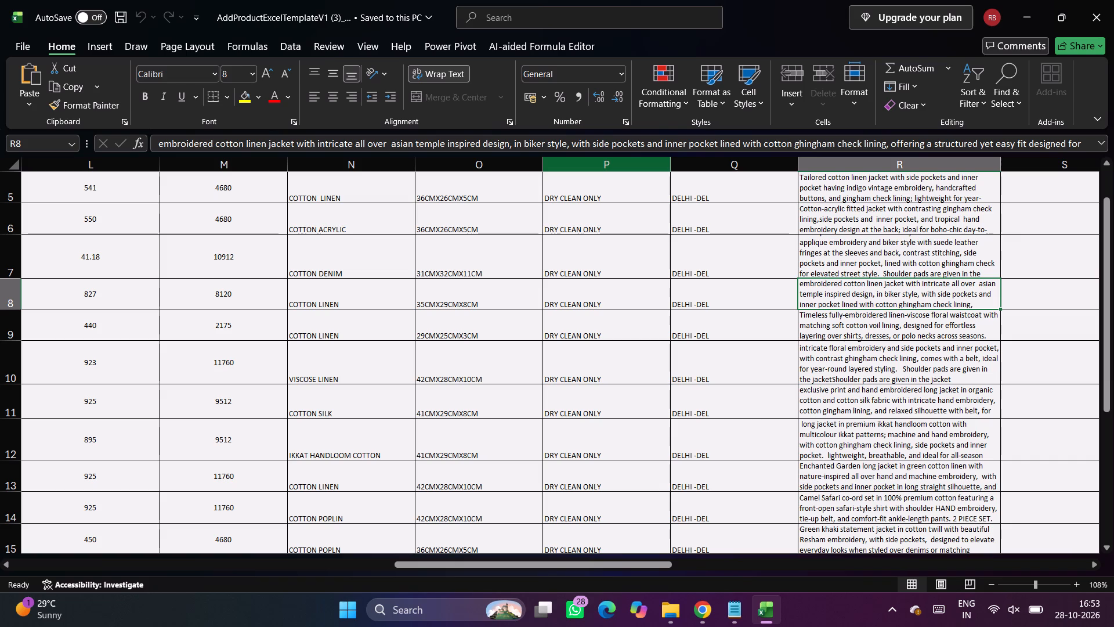
key(Left)
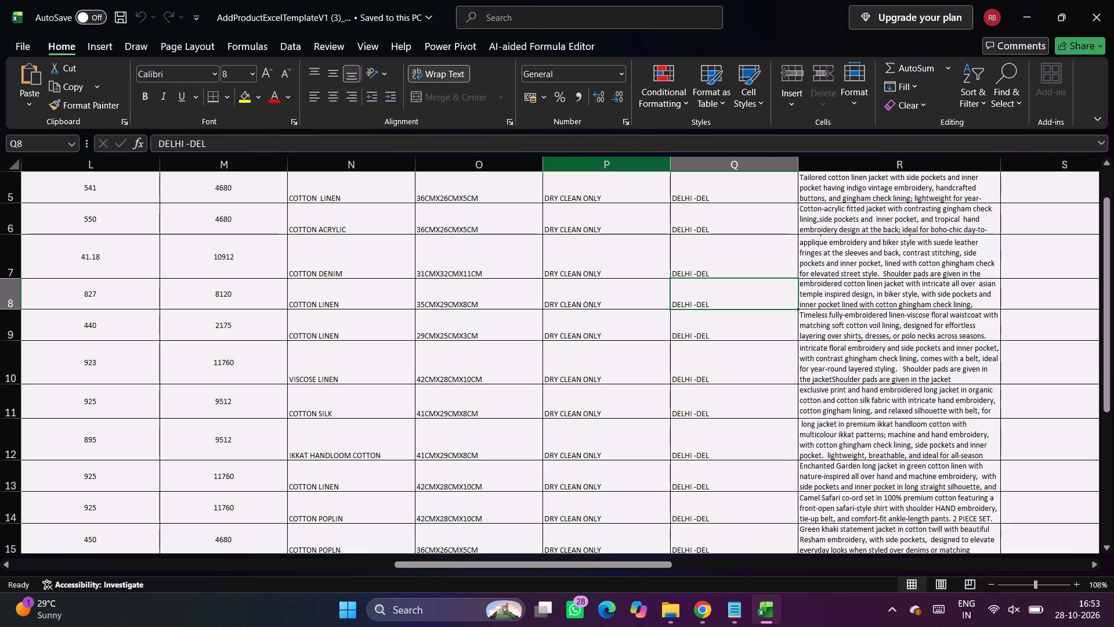
key(Left)
key(Left)
key(Left)
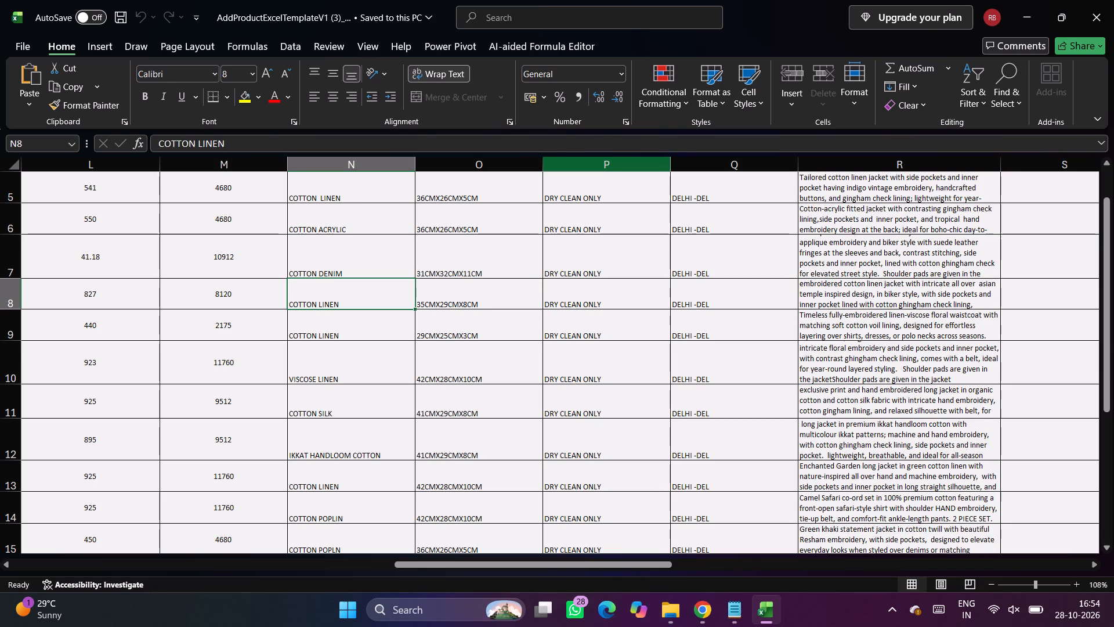
key(Left)
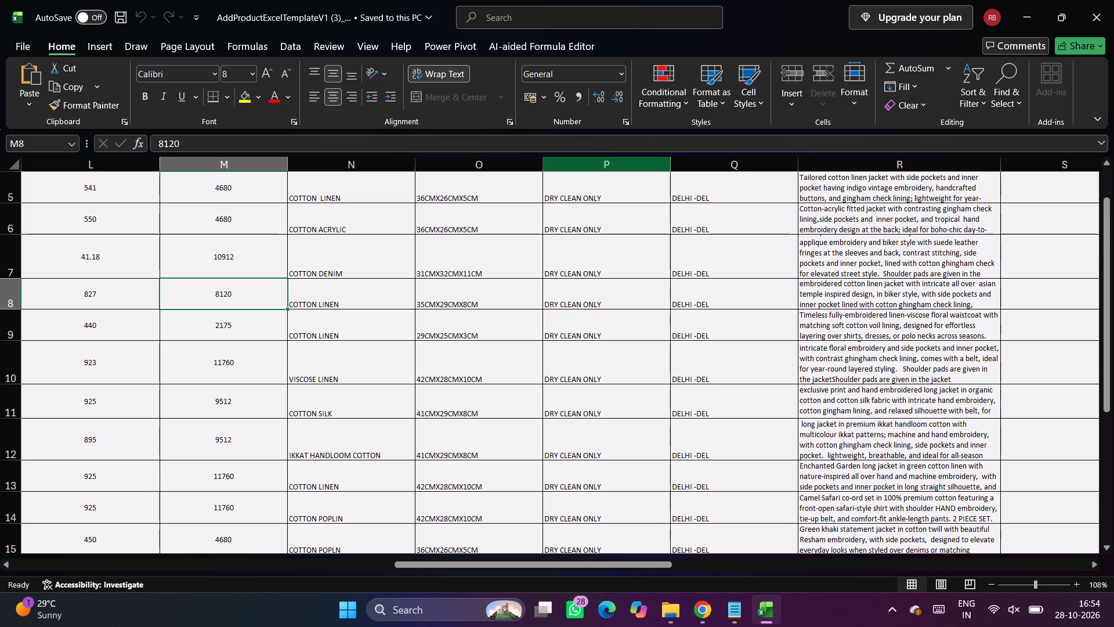
key(Left)
key(Left)
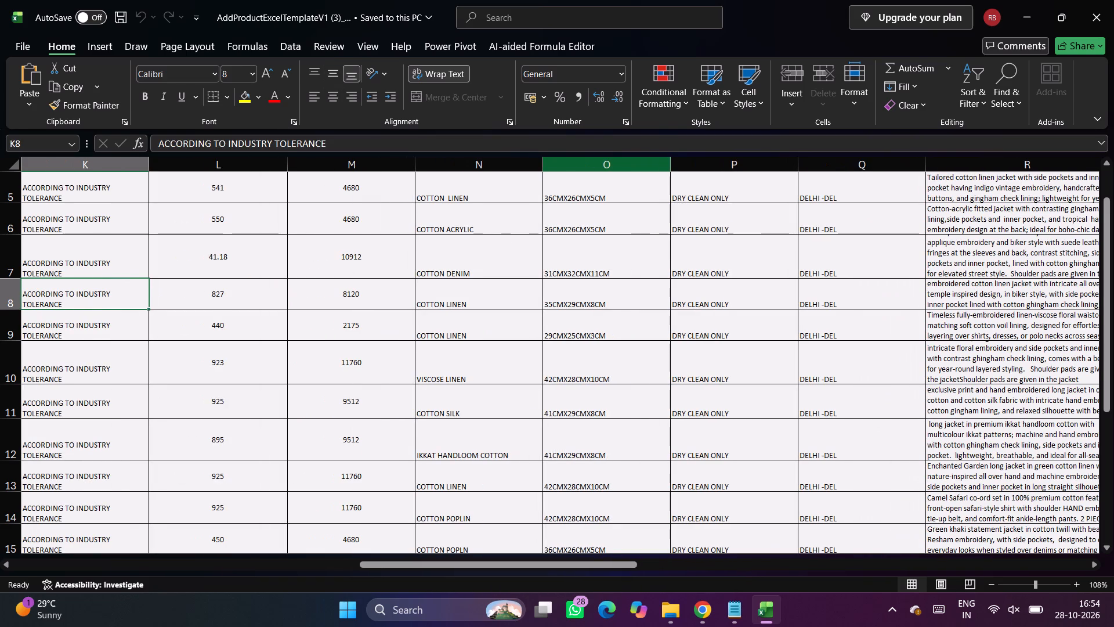
key(Right)
key(Right)
key(Right)
key(Right)
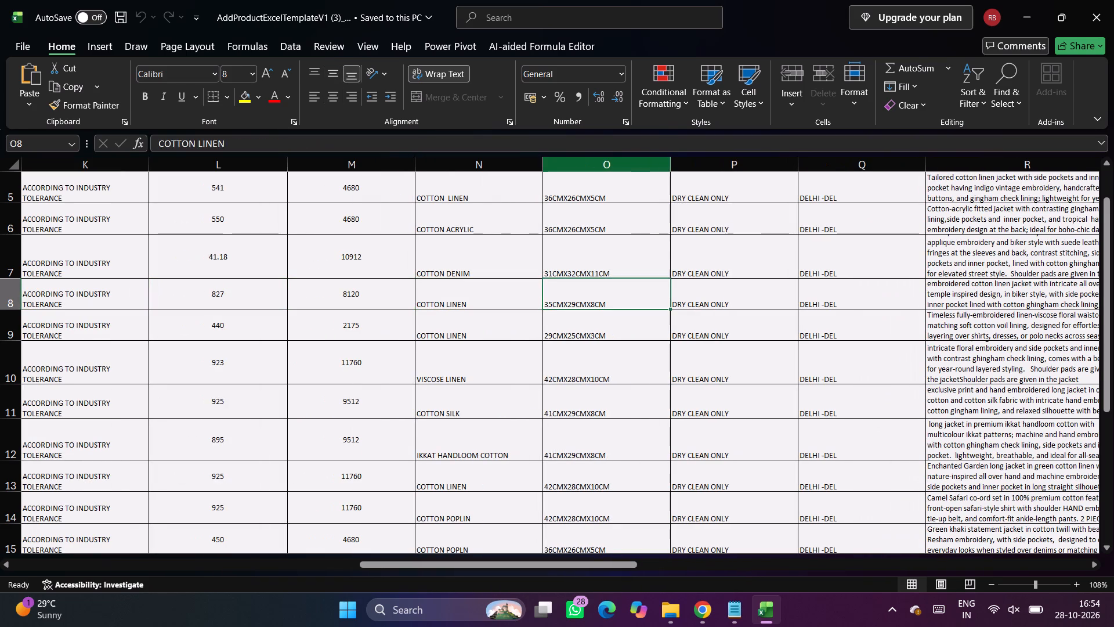
key(Right)
key(Right)
key(Right)
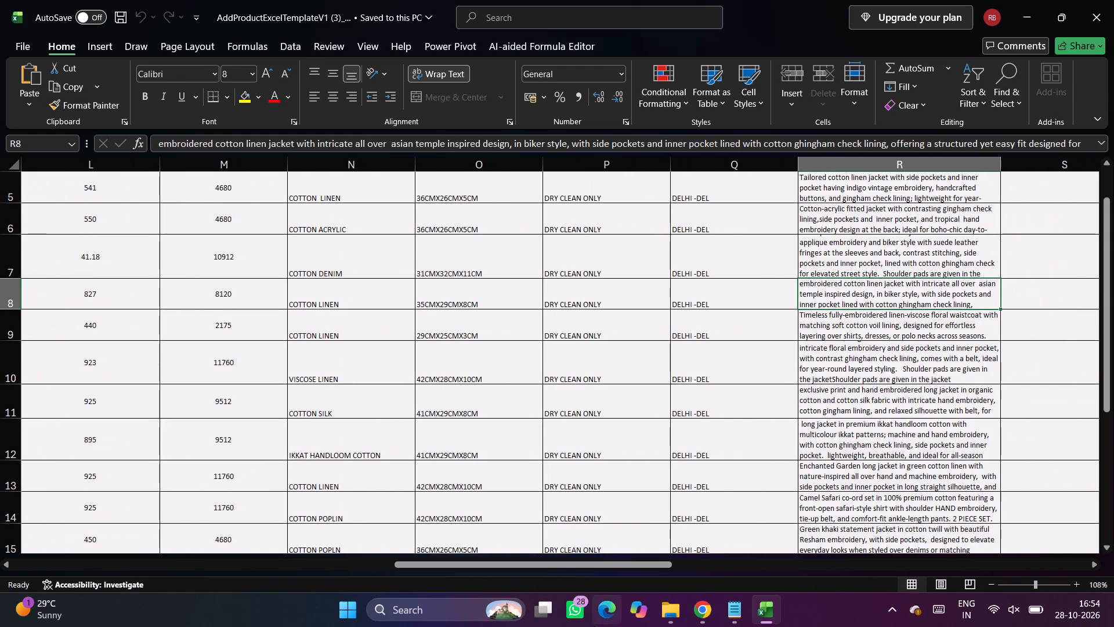
Switch to the AVLD store page in Chrome, search it for D-48, and clear the search.
click(710, 611)
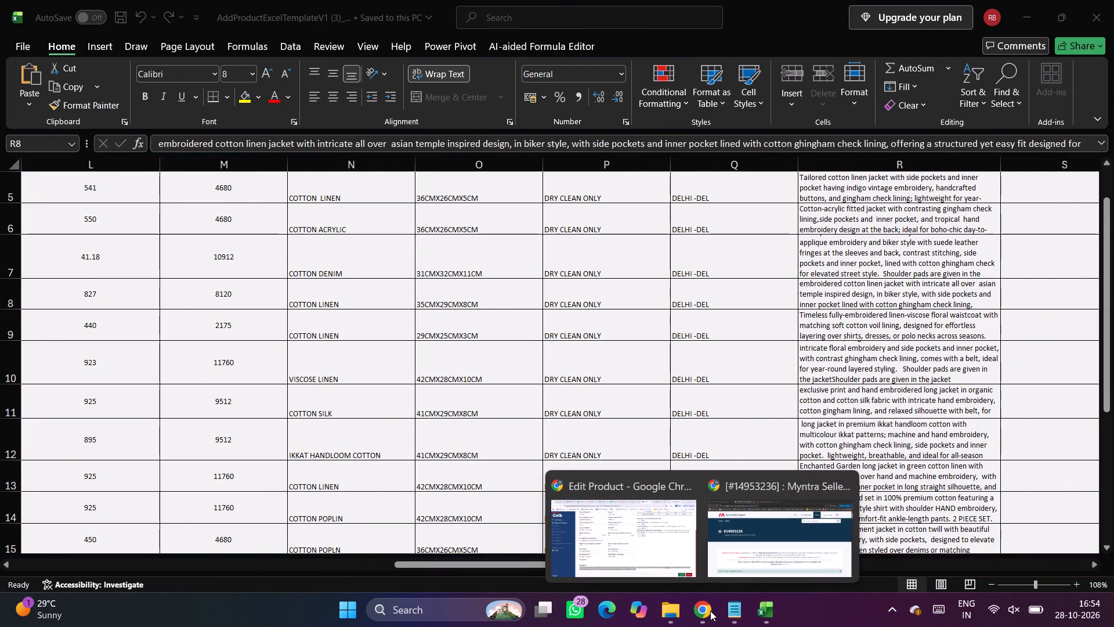
click(654, 528)
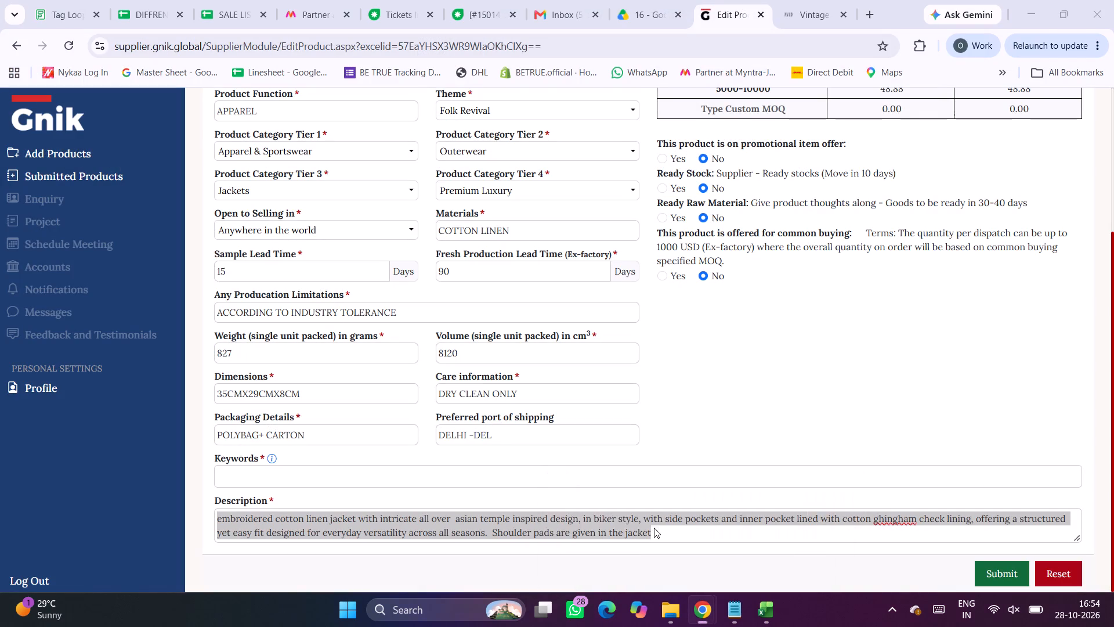
click(788, 10)
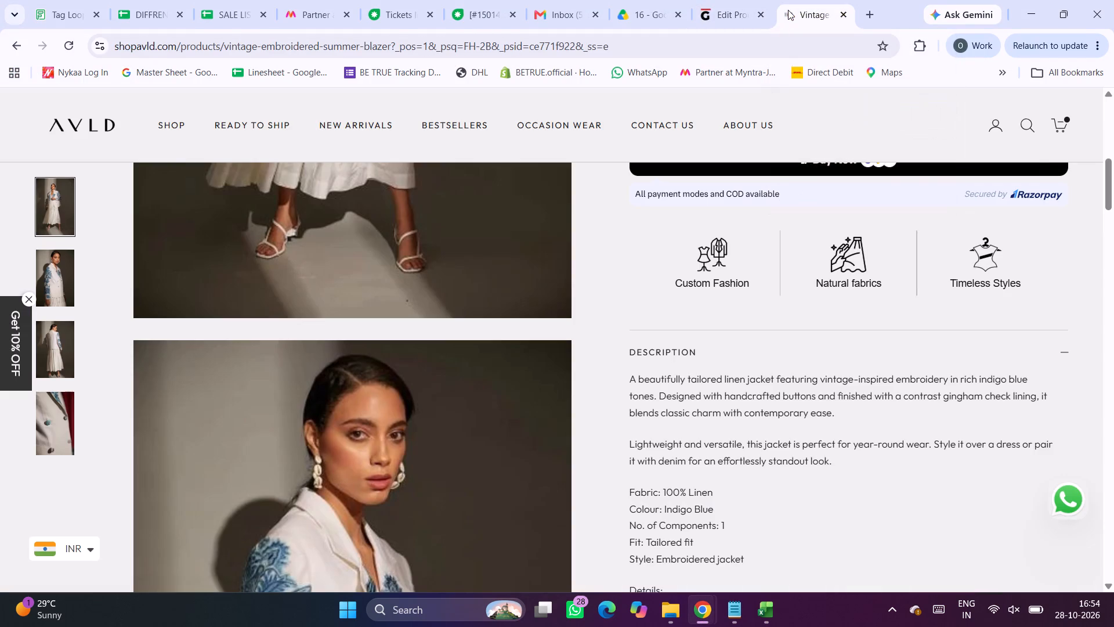
click(1025, 125)
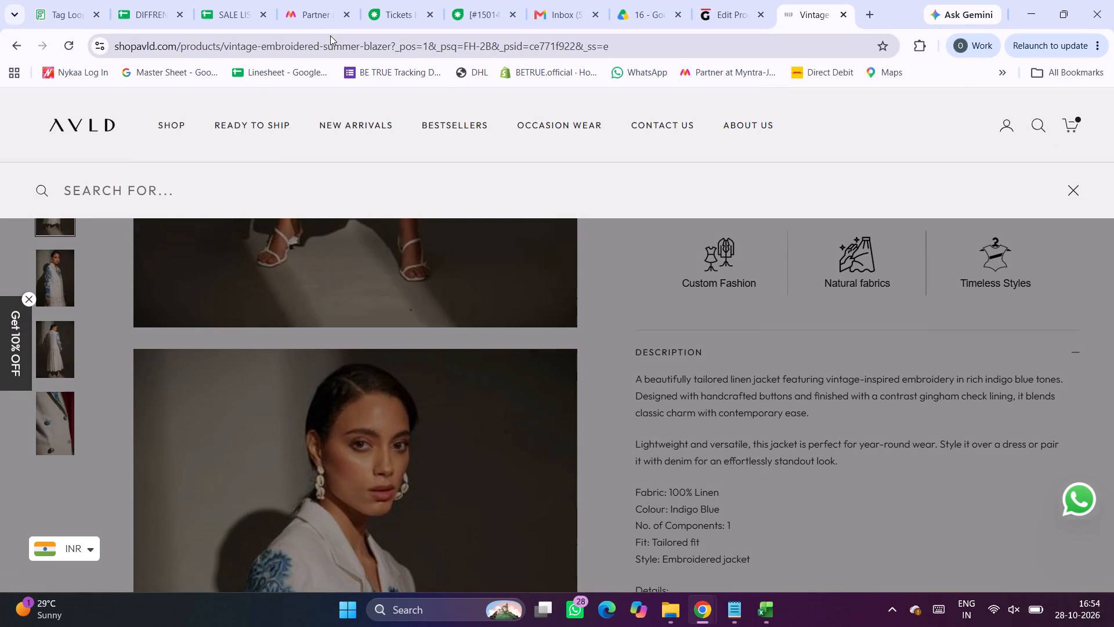
key(d)
key(minus)
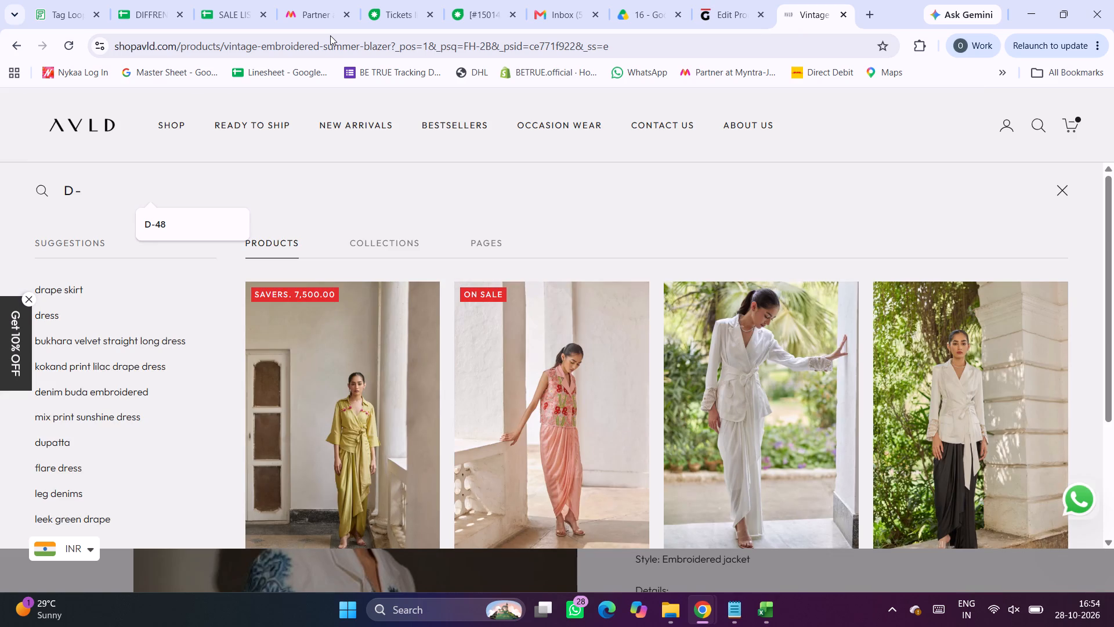
text(48)
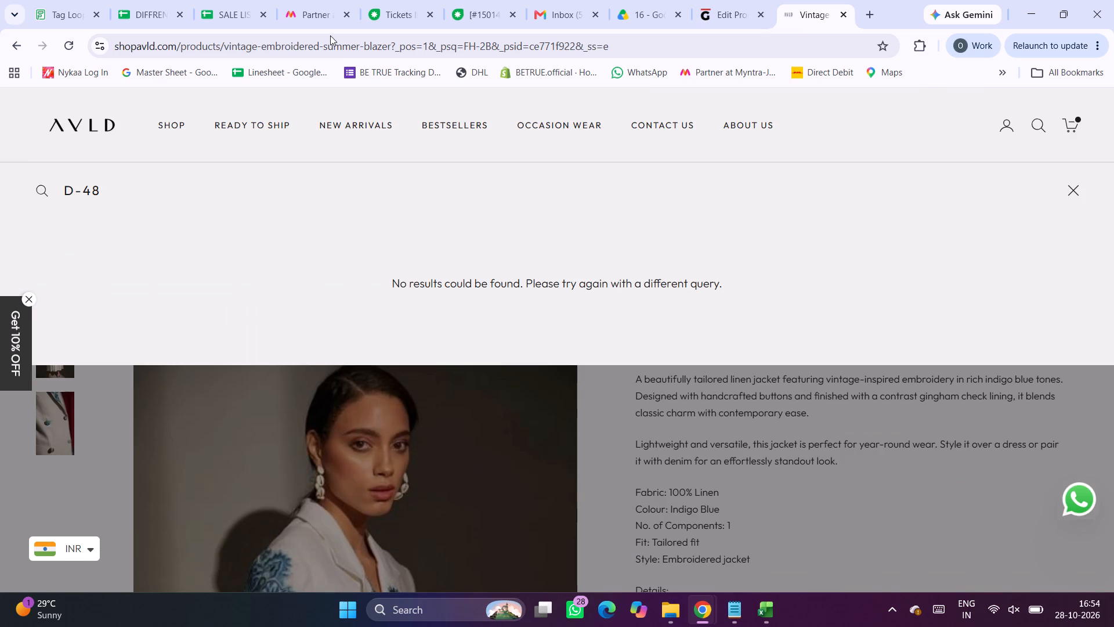
key(BackSpace)
key(BackSpace)
key(BackSpace)
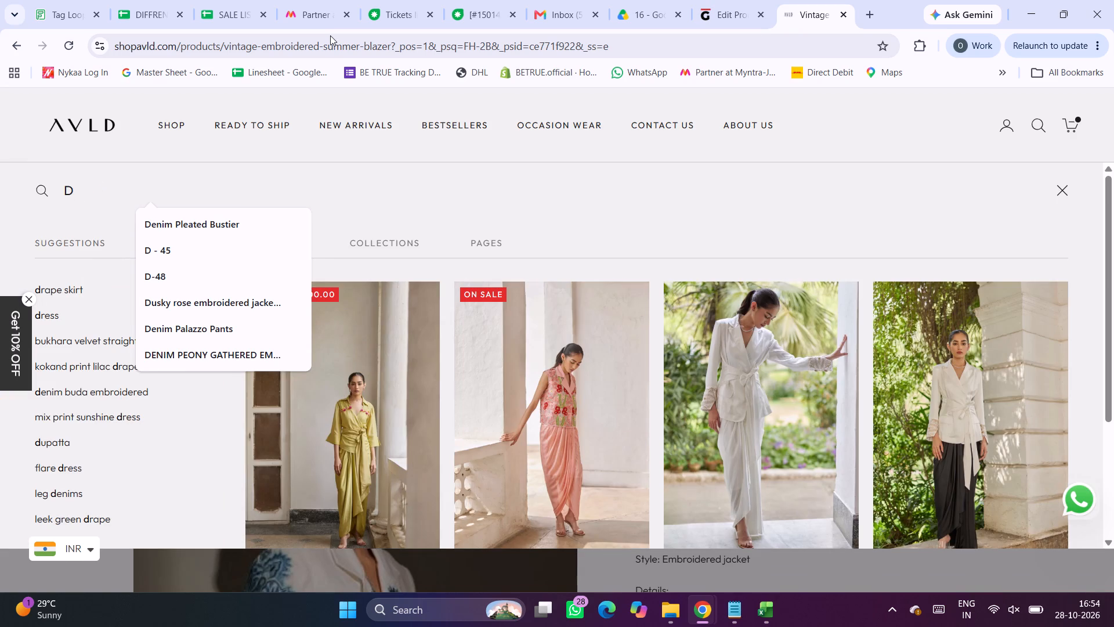
key(BackSpace)
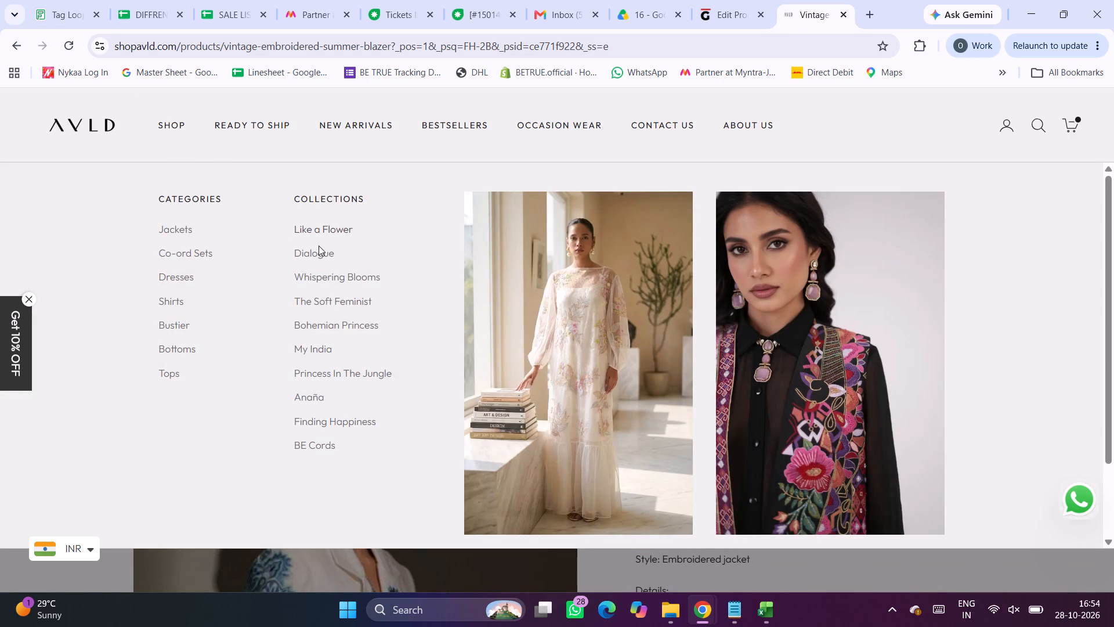
Open the Dialogue collection on the AVLD store and view the My Friend Linen Jacket product page.
click(320, 257)
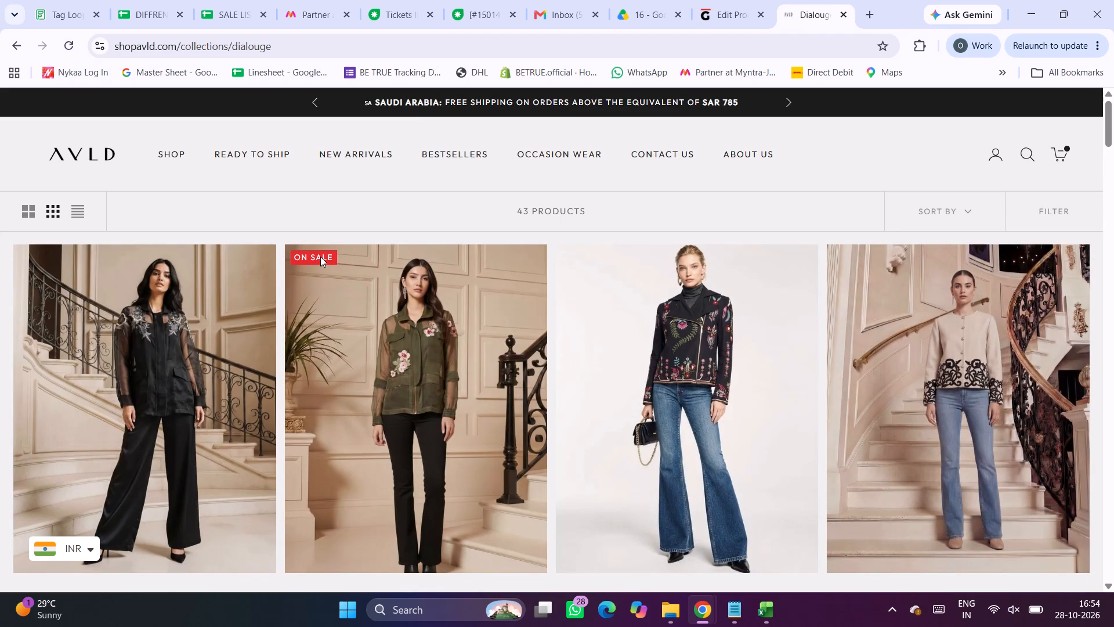
key(Down)
key(Down)
key(Down)
key(Down)
key(Down)
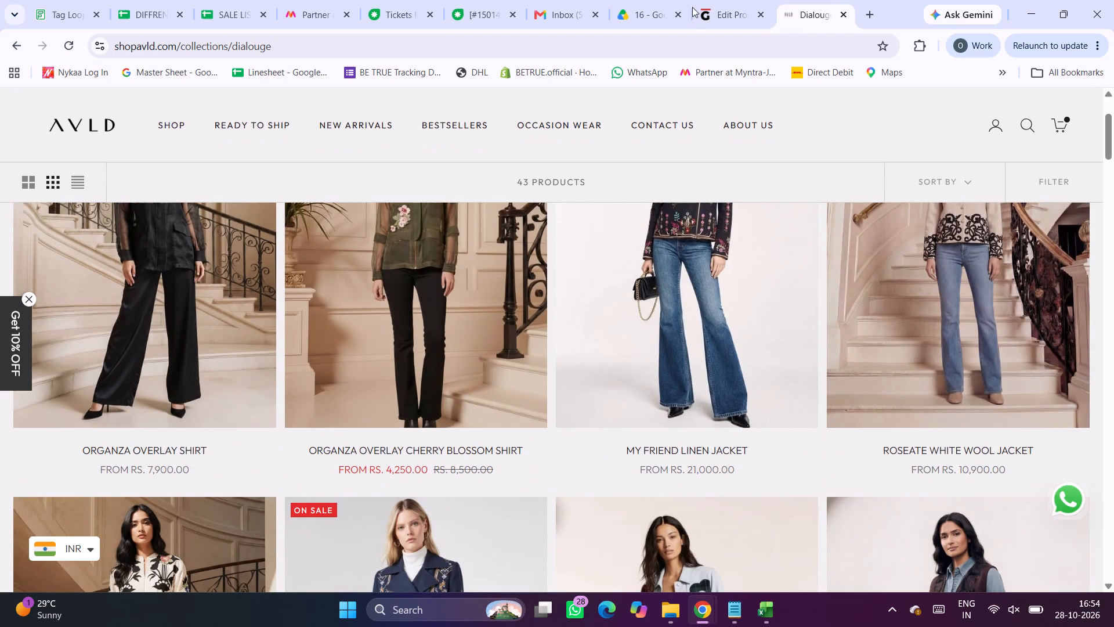
click(641, 254)
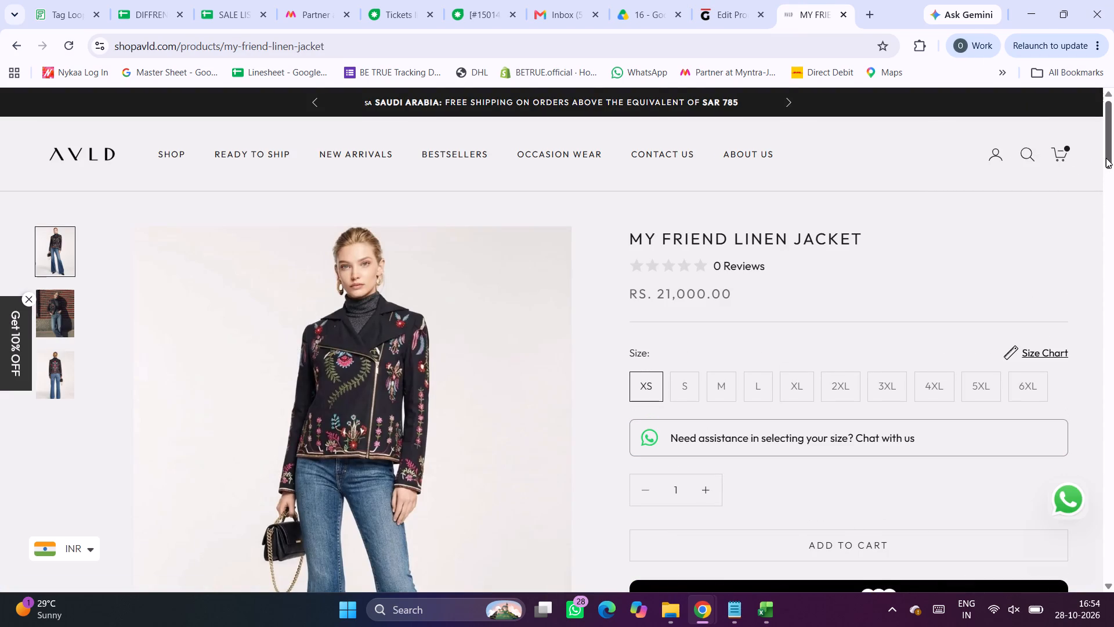
Examine the My Friend Linen Jacket's size chart and expand its description to read the fabric and style details.
drag(1106, 158, 1106, 165)
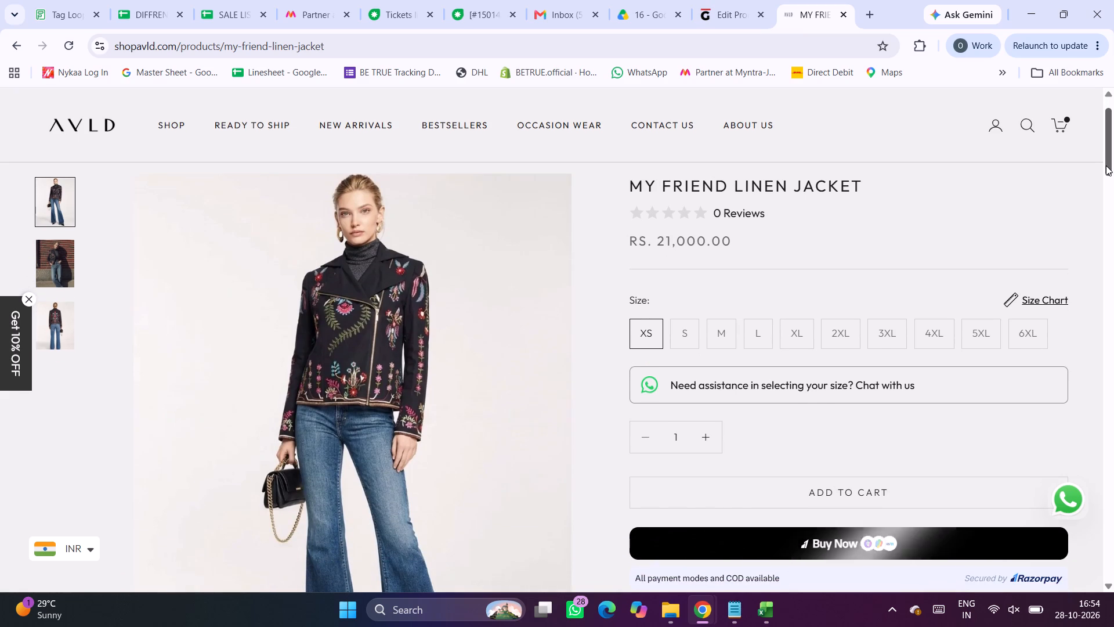
drag(1106, 165, 1106, 173)
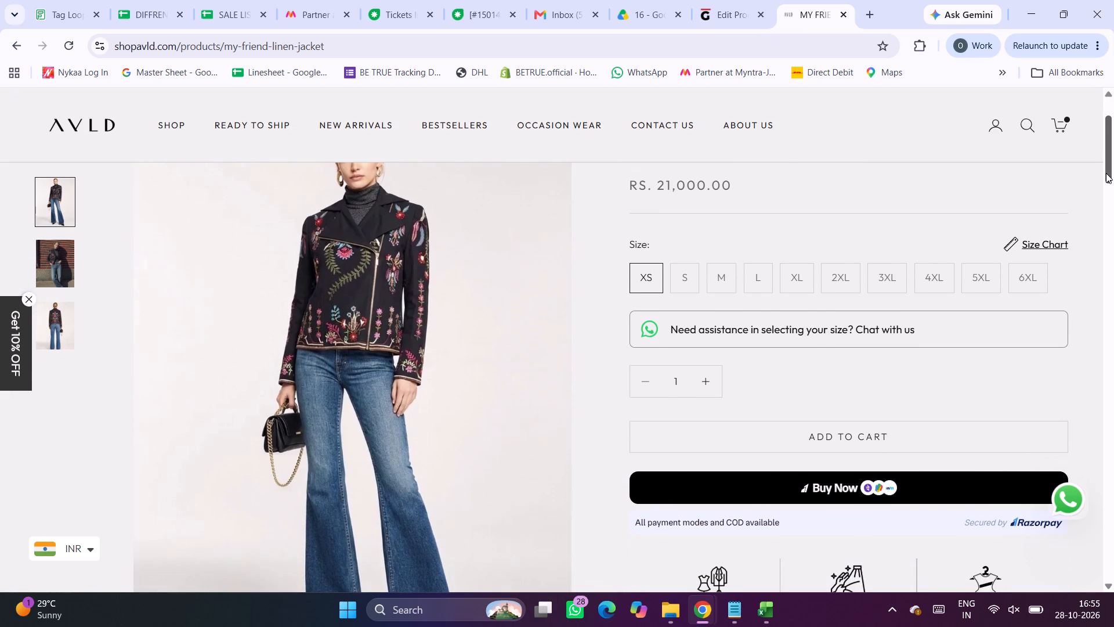
drag(1106, 173, 1104, 206)
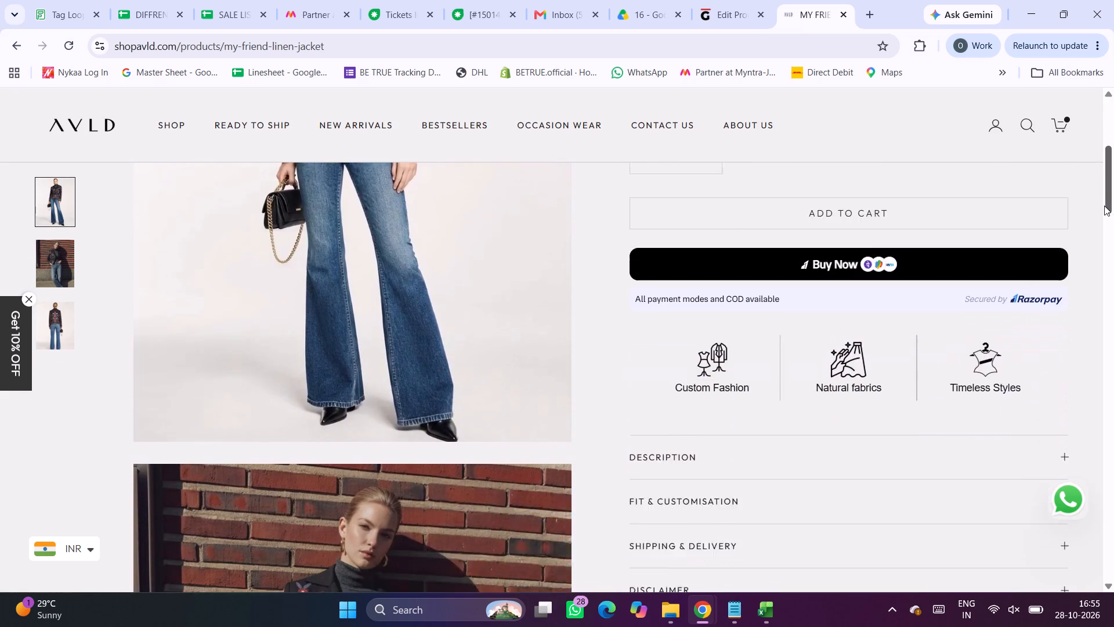
drag(1104, 206, 1102, 184)
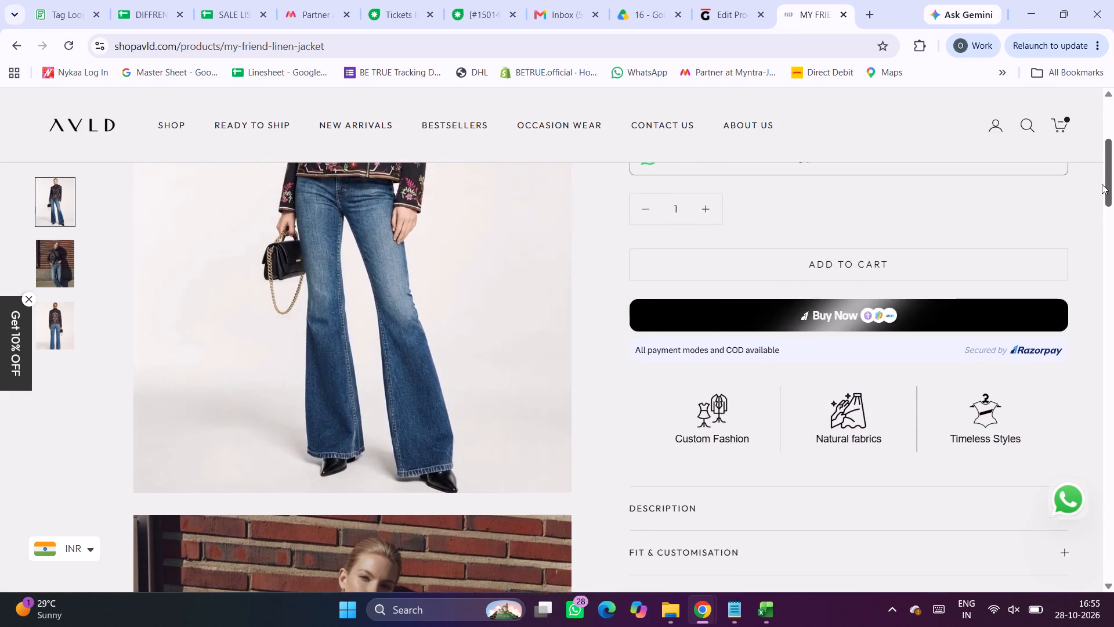
drag(1102, 184, 1101, 181)
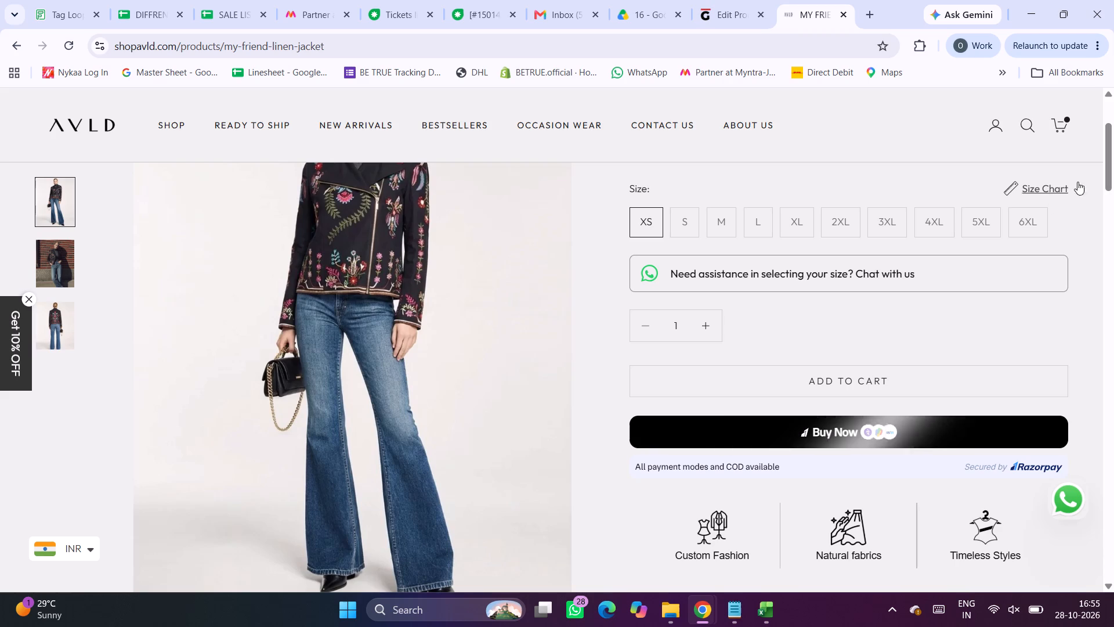
click(1109, 163)
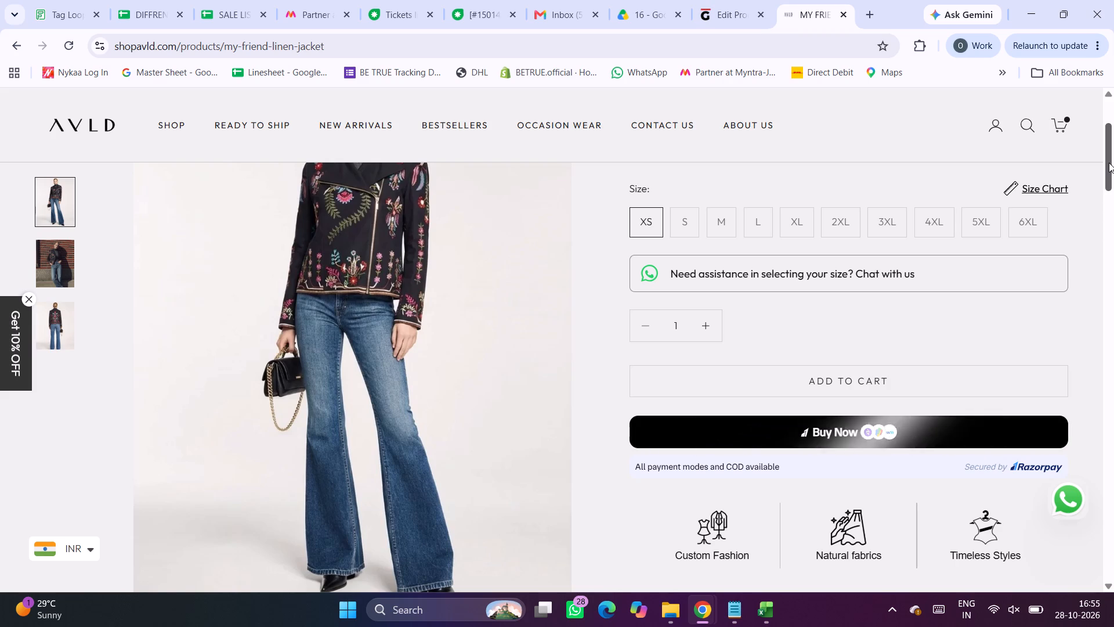
click(1050, 186)
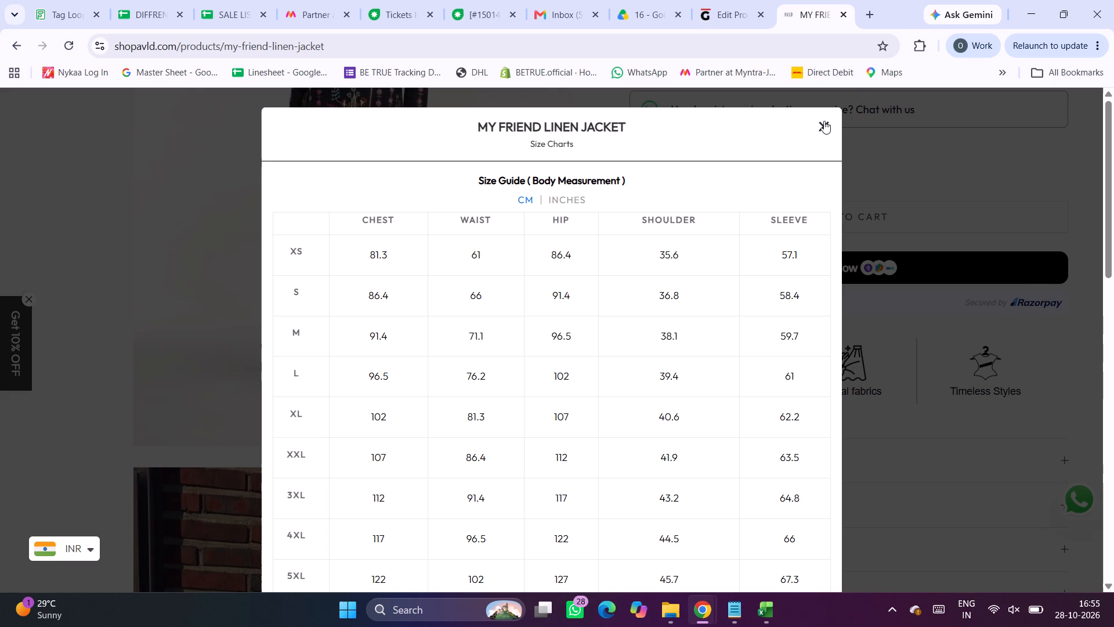
click(821, 130)
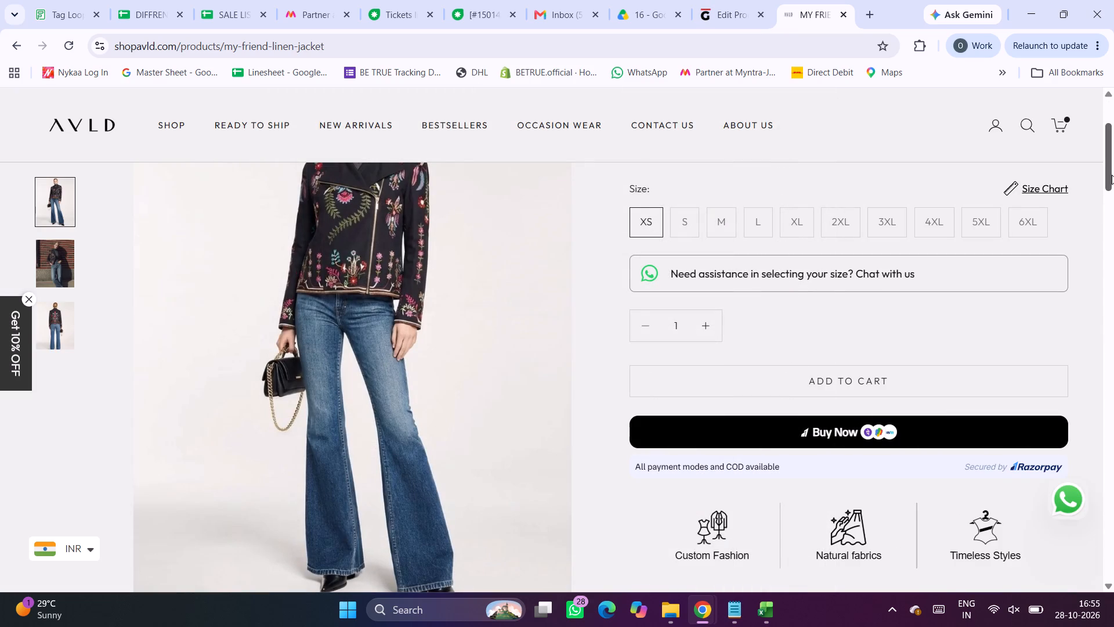
drag(1110, 175, 1112, 206)
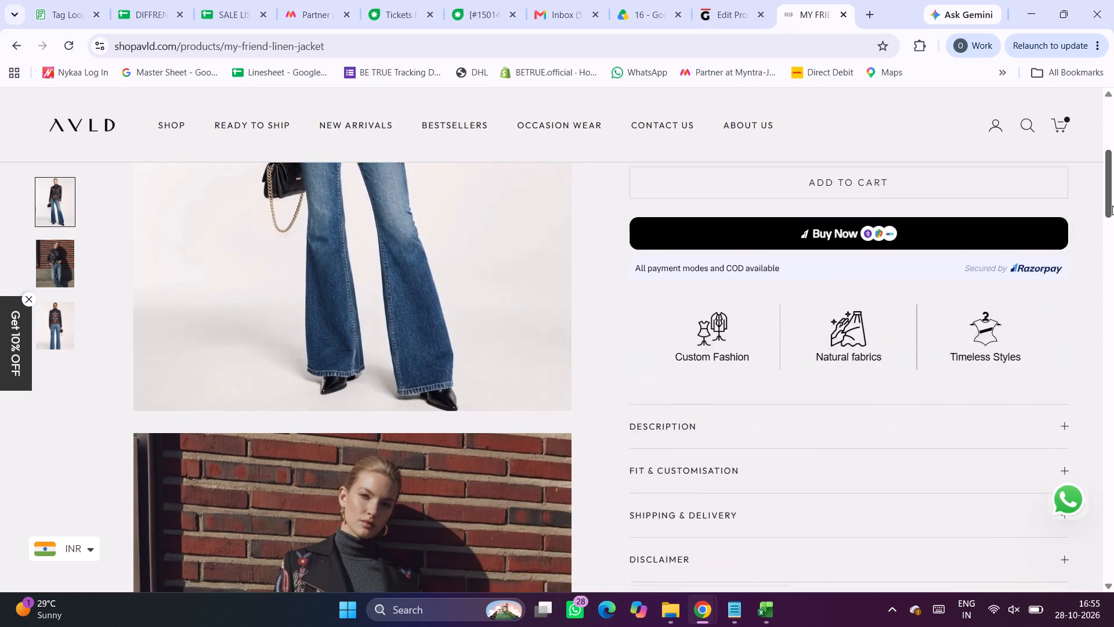
drag(1112, 206, 1113, 212)
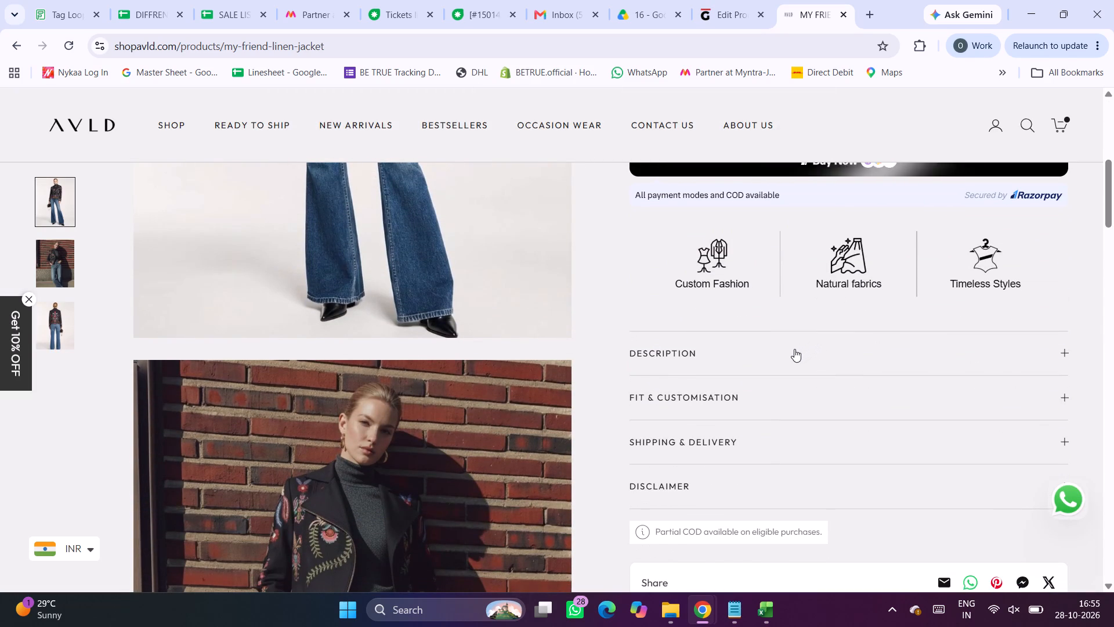
click(794, 349)
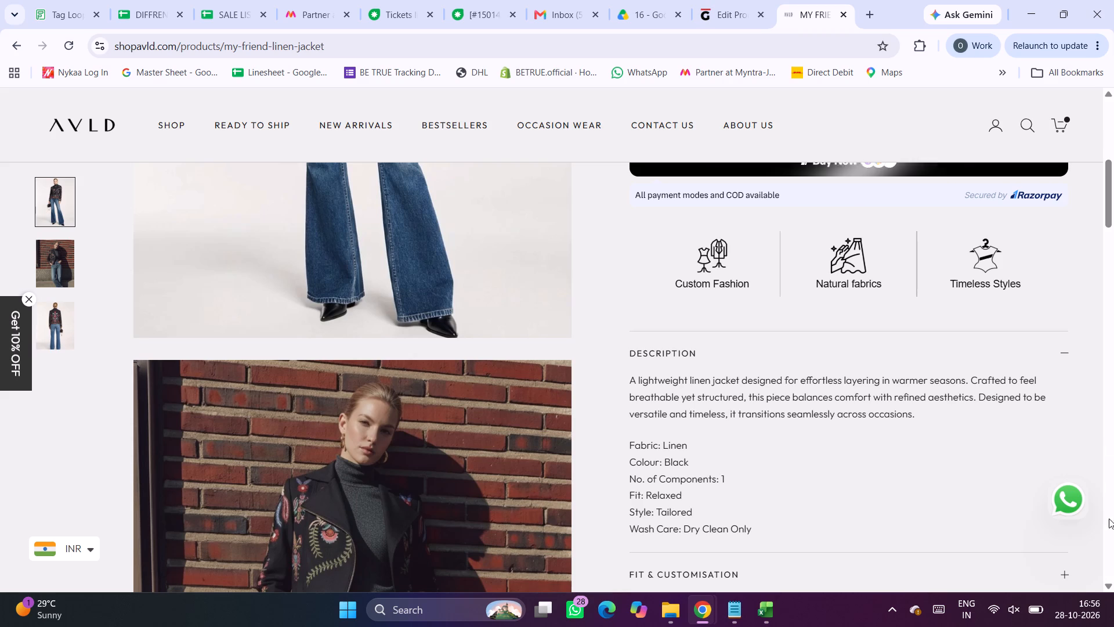
In File Explorer, browse the G-NIK Ghost Mannequin product folders, open folder 04 and show its pictures as large thumbnails.
click(676, 614)
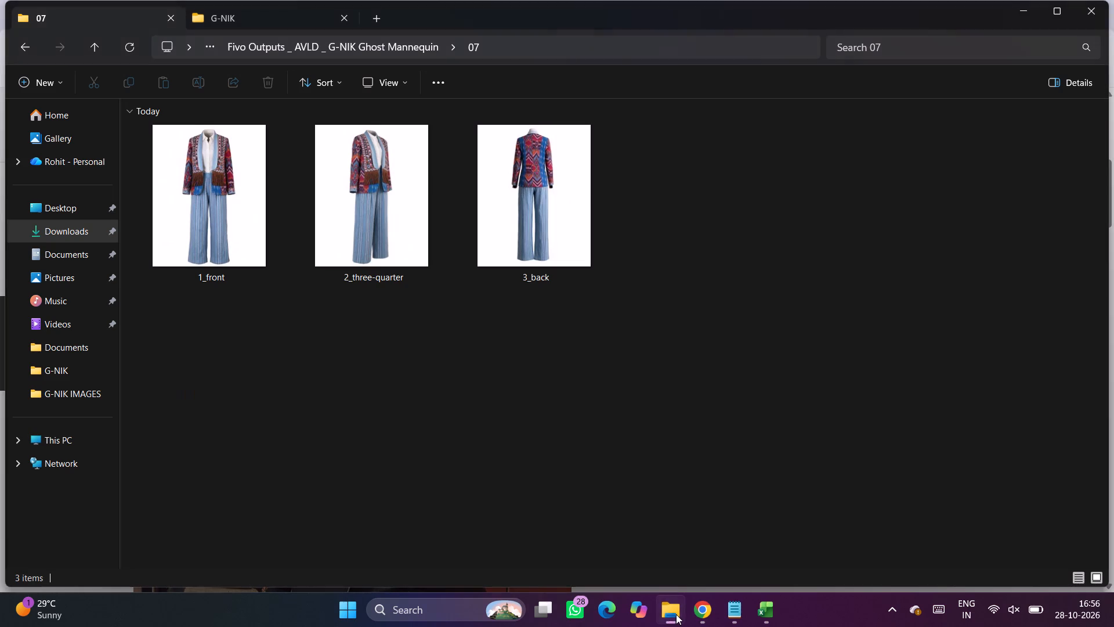
click(31, 52)
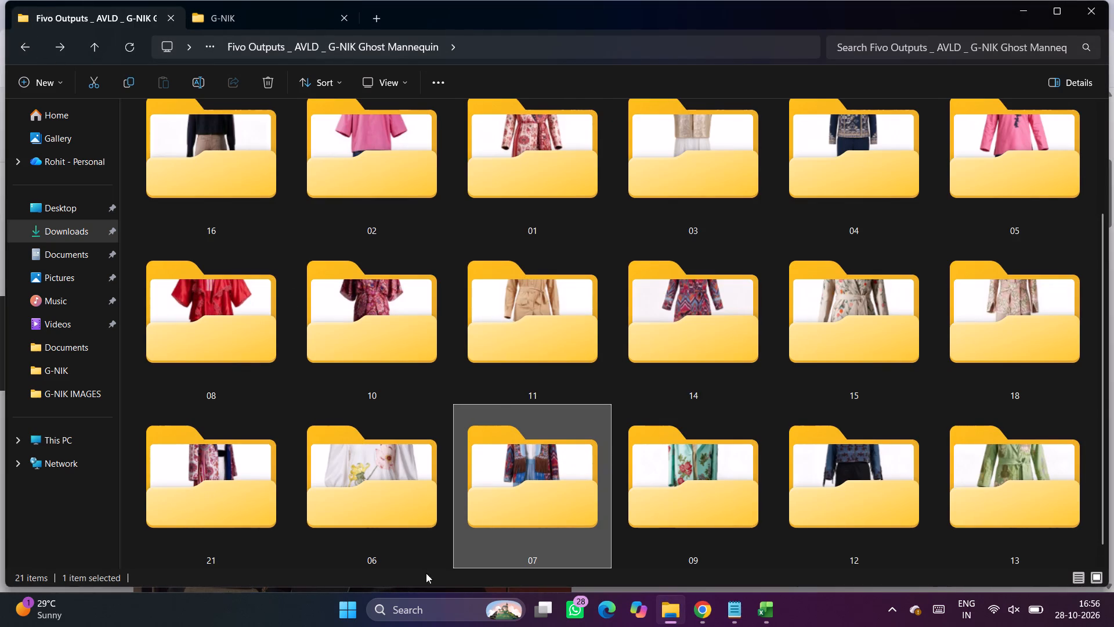
scroll(390, 494, down, 5)
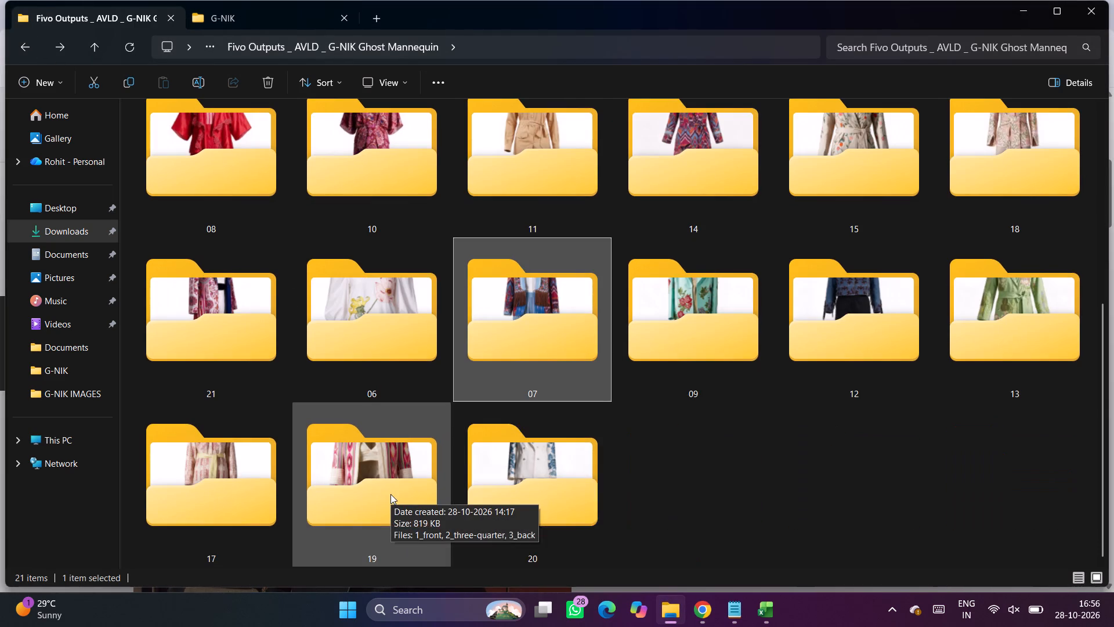
scroll(771, 510, up, 1)
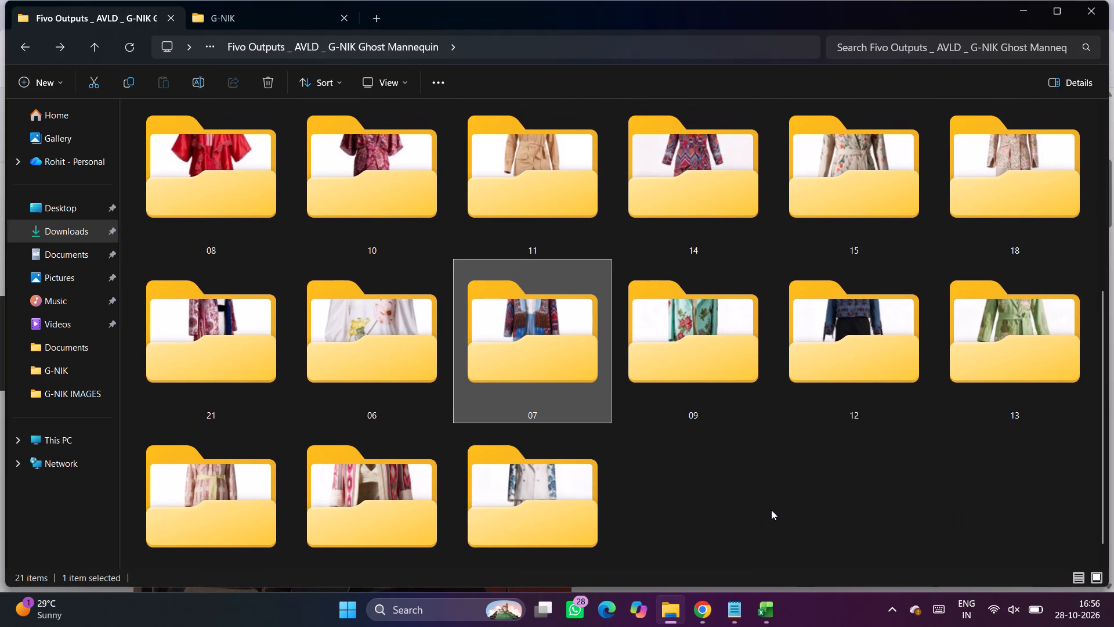
scroll(771, 510, up, 2)
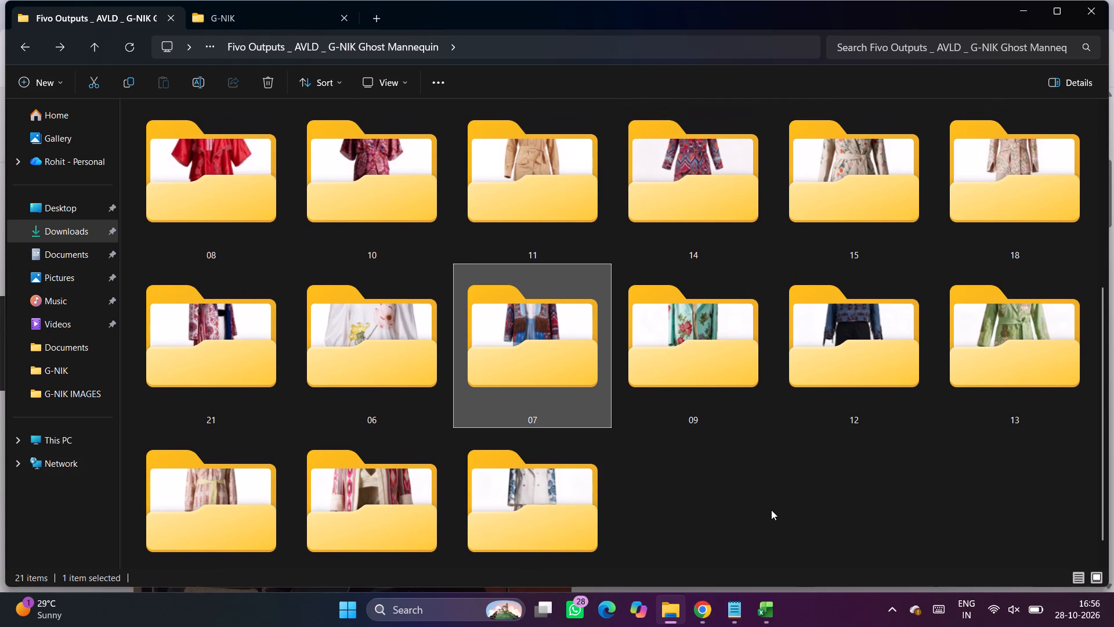
scroll(771, 510, up, 3)
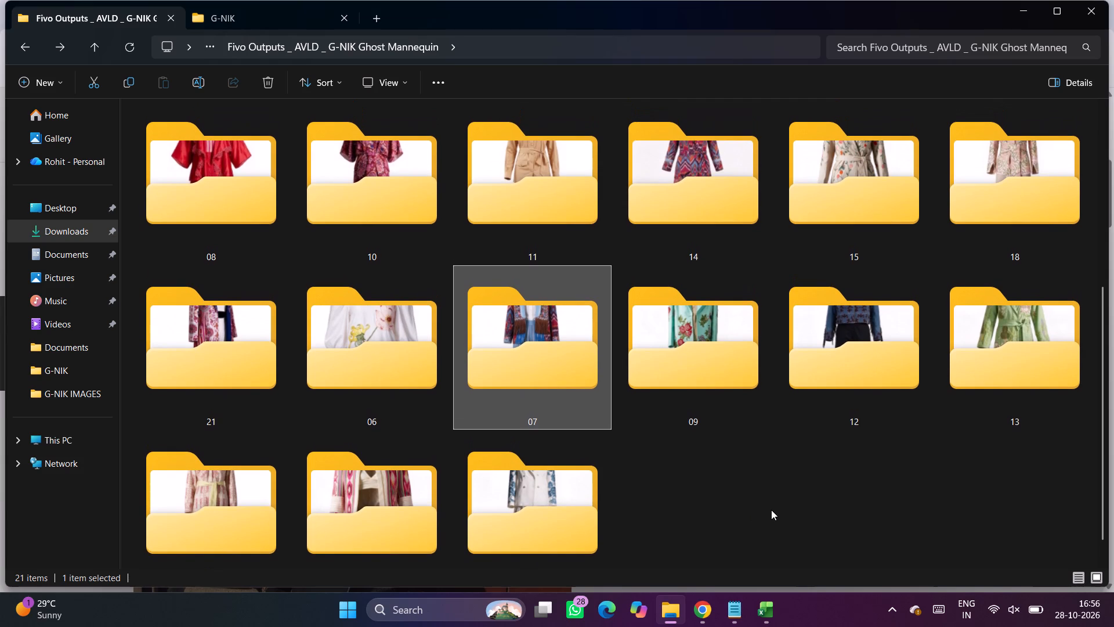
scroll(771, 510, up, 2)
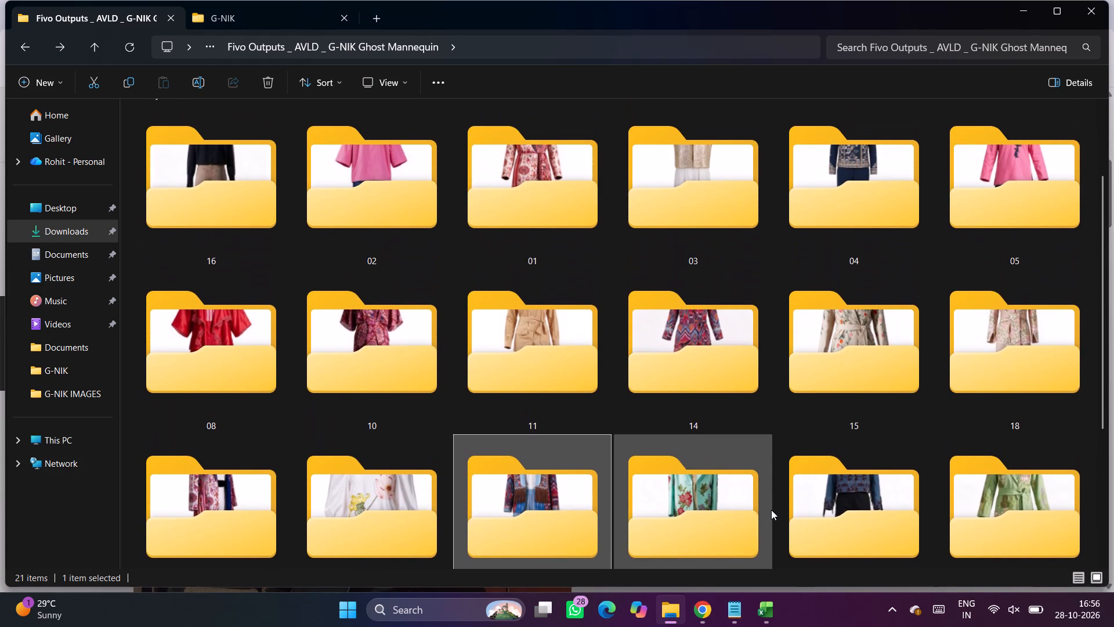
scroll(771, 510, up, 1)
click(771, 510)
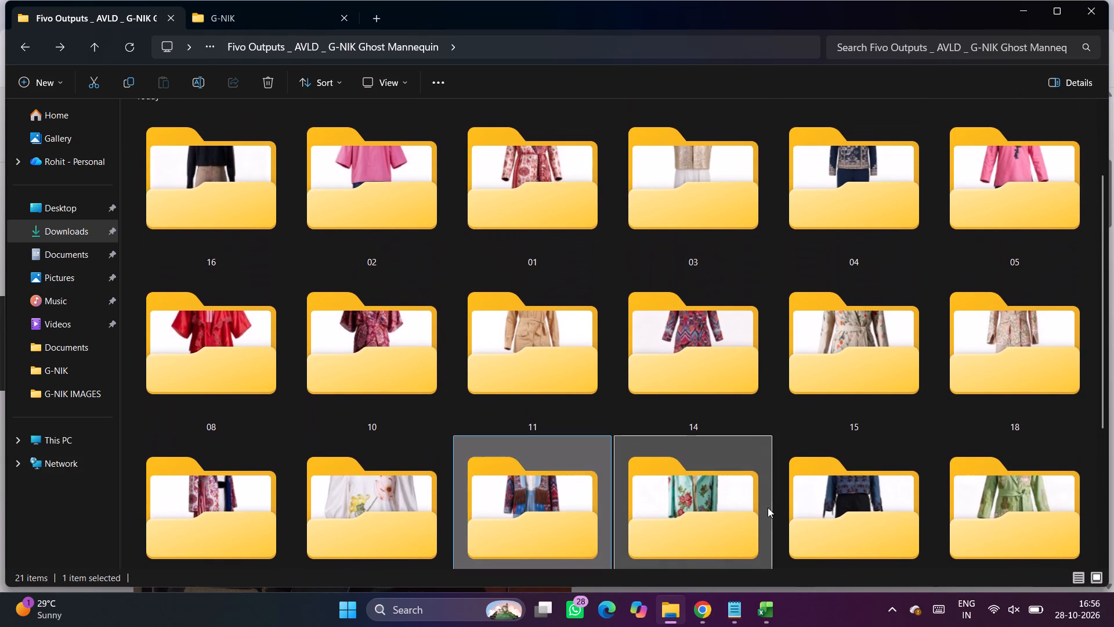
double_click(837, 212)
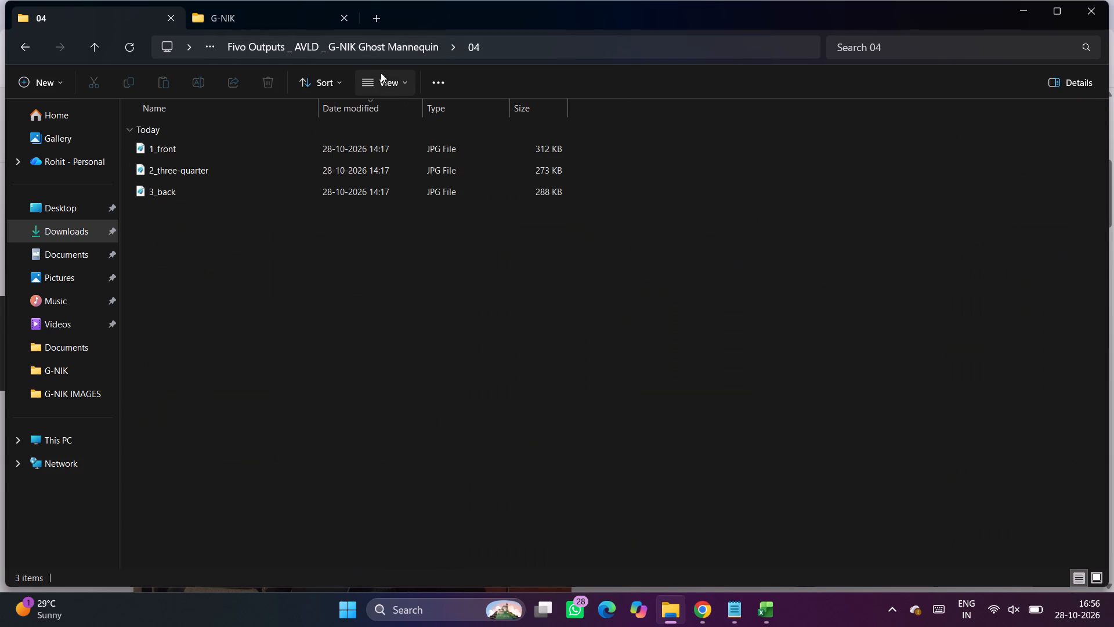
click(395, 91)
click(409, 110)
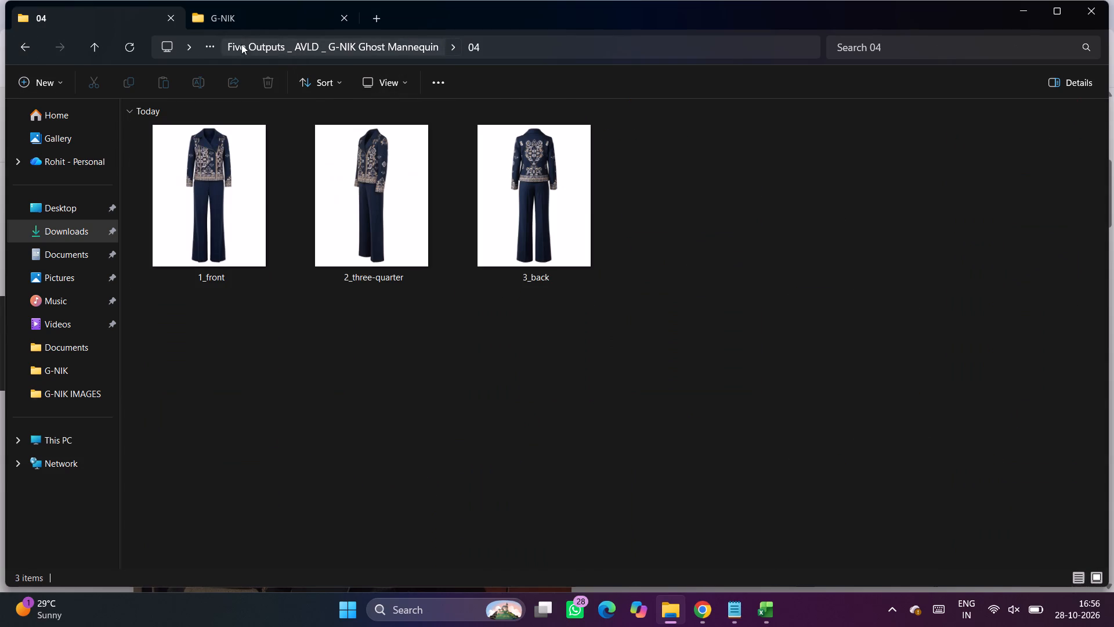
Check the pictures in folder 16 of the Ghost Mannequin set, and return to folder 04.
click(20, 47)
double_click(207, 186)
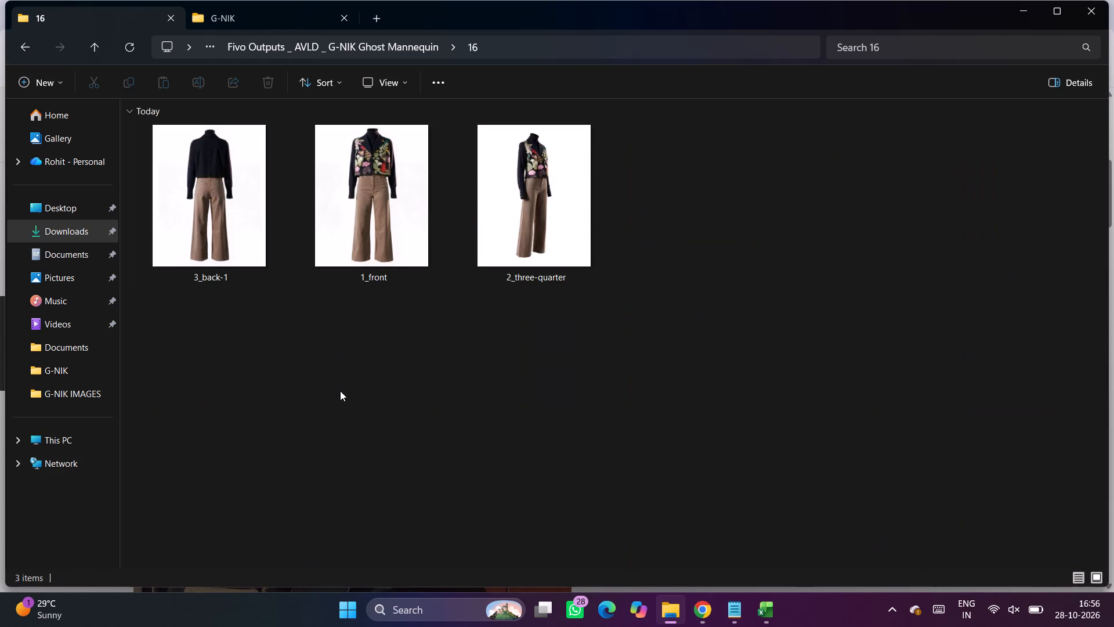
click(31, 44)
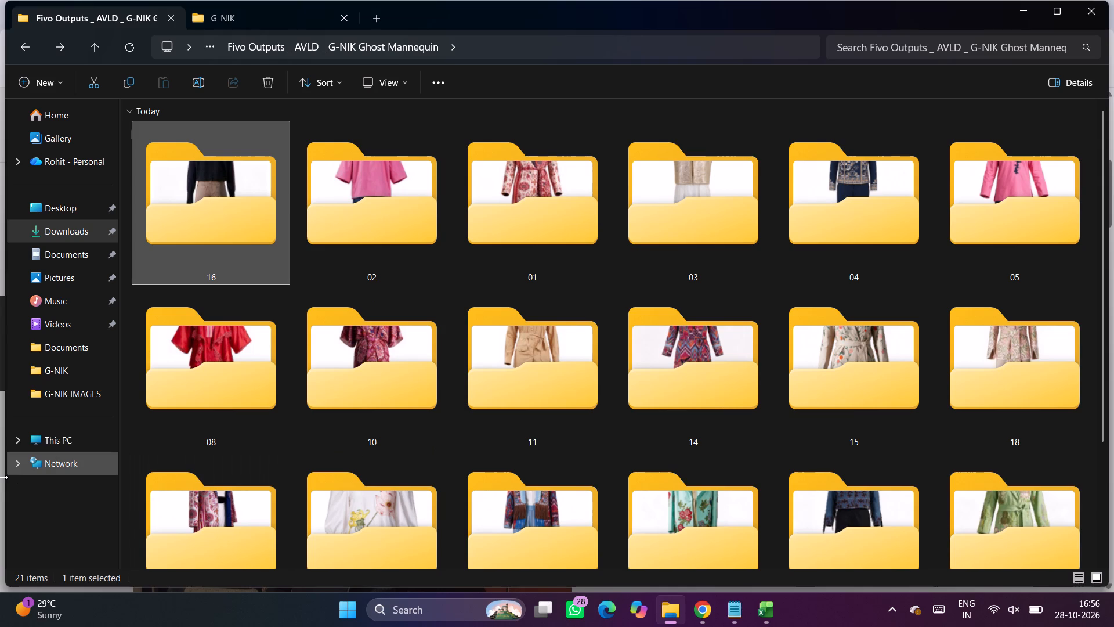
double_click(810, 197)
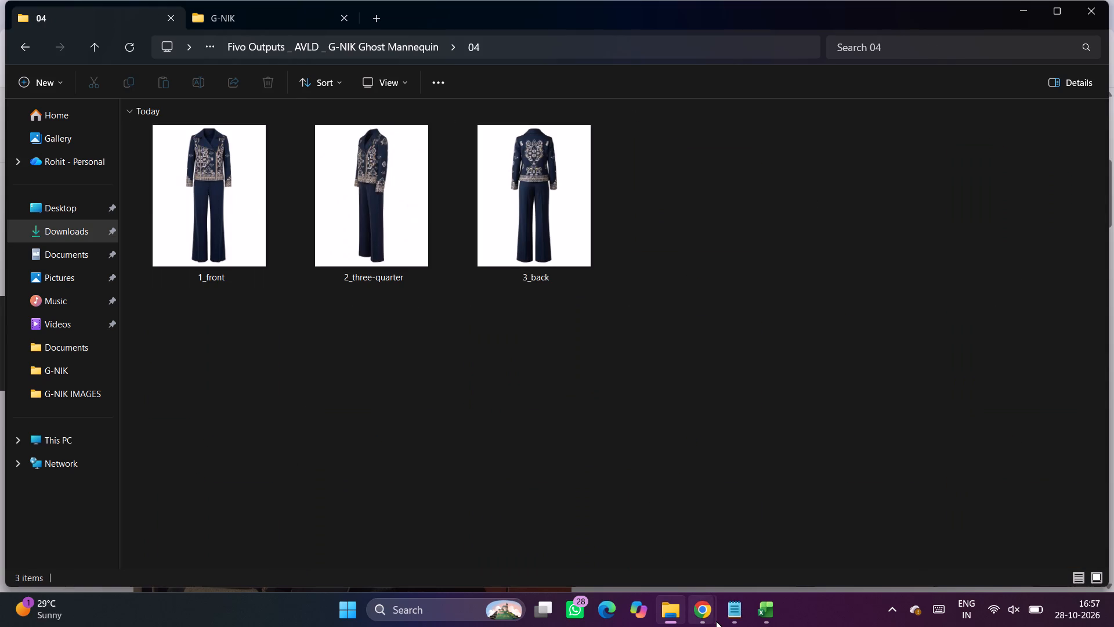
Switch to Chrome, review the jacket's description in the Gnik product edit form, and return to the AVLD store page.
click(716, 621)
click(595, 540)
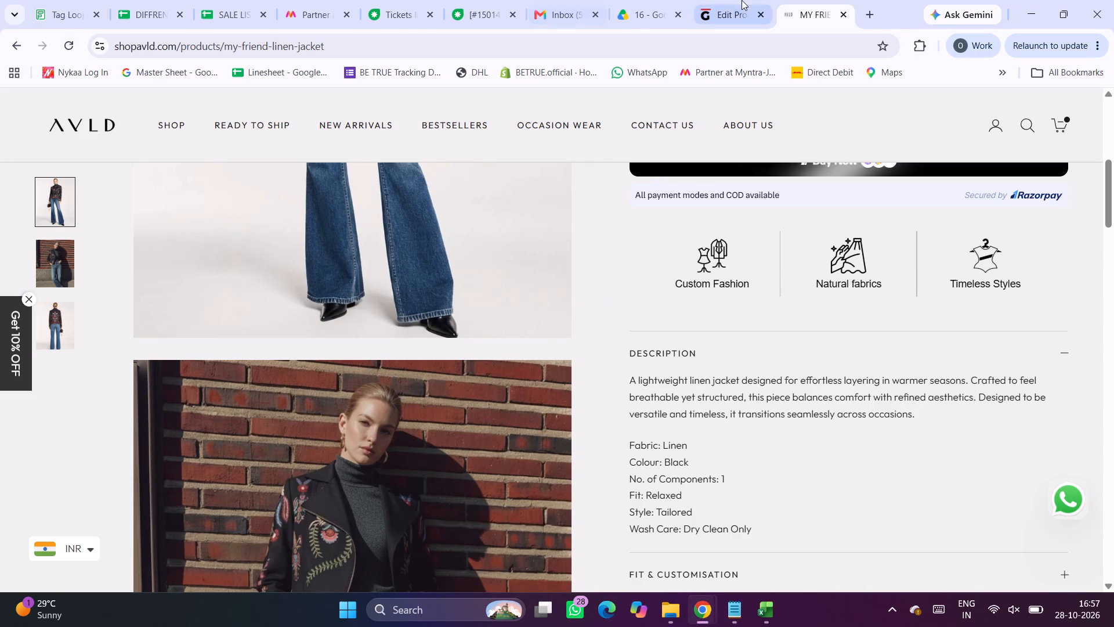
click(742, 0)
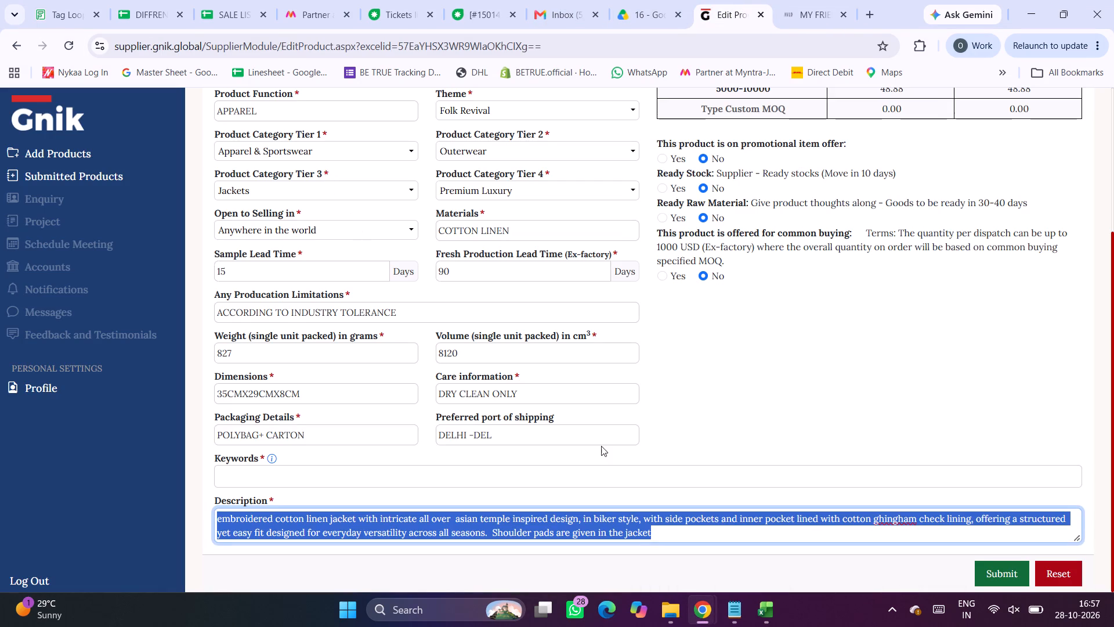
click(807, 0)
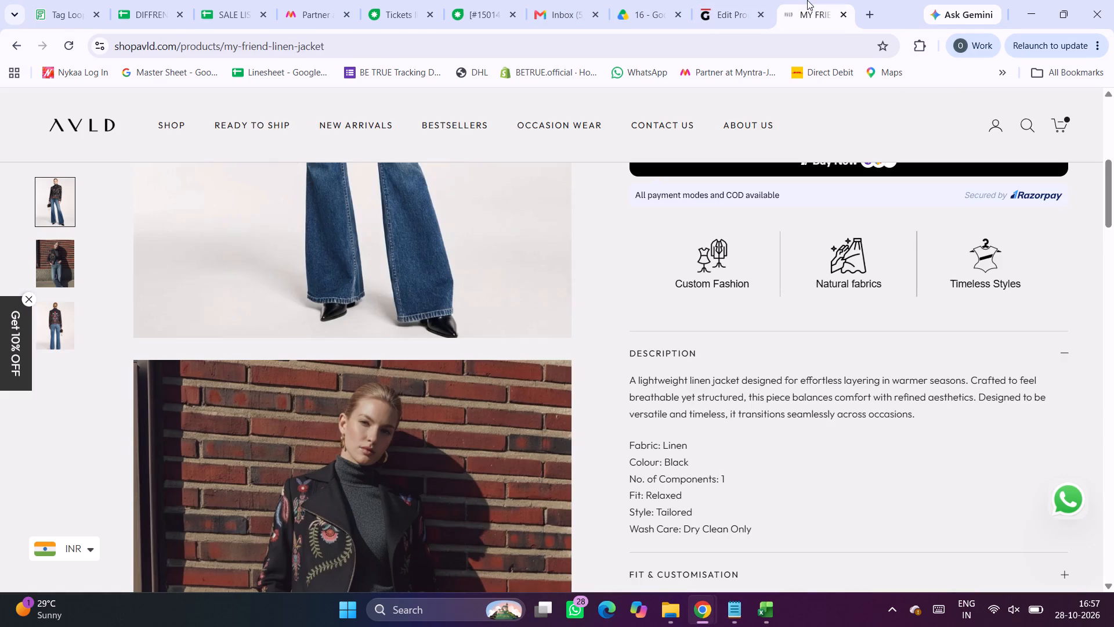
Find the navy embroidered Sylva Jacket in the AVLD store's Dialogue collection and open its product page.
click(171, 127)
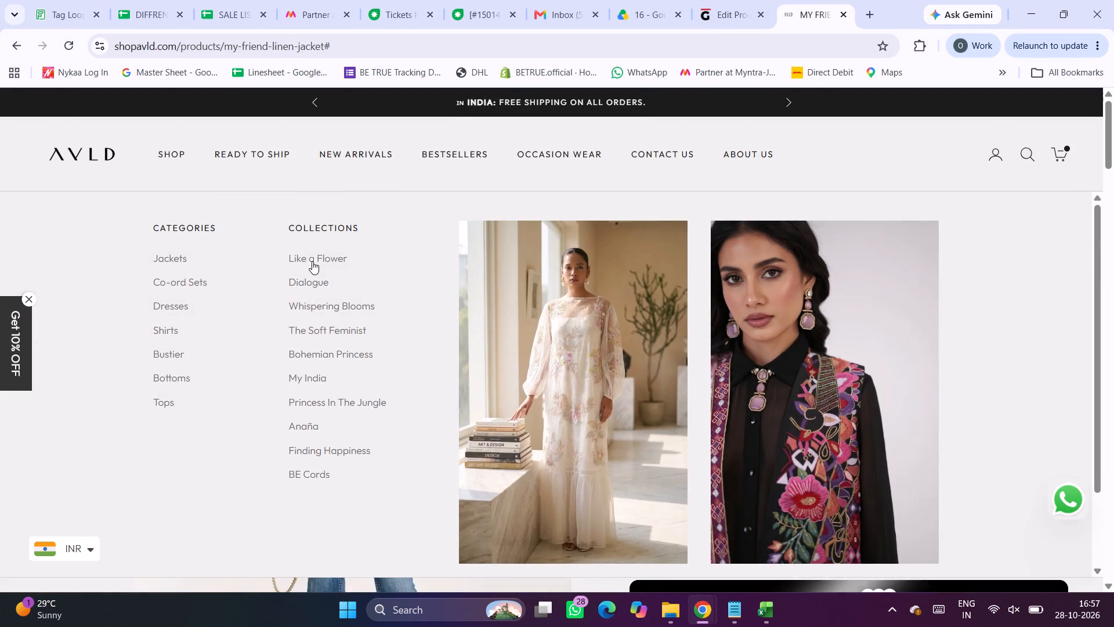
click(303, 282)
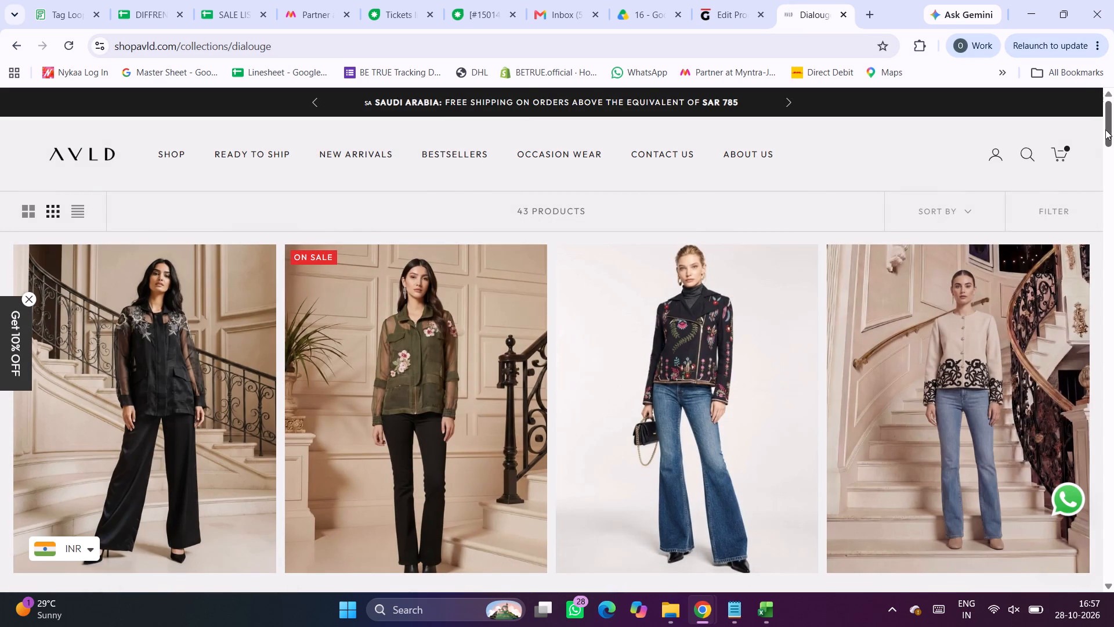
drag(1109, 131, 1109, 155)
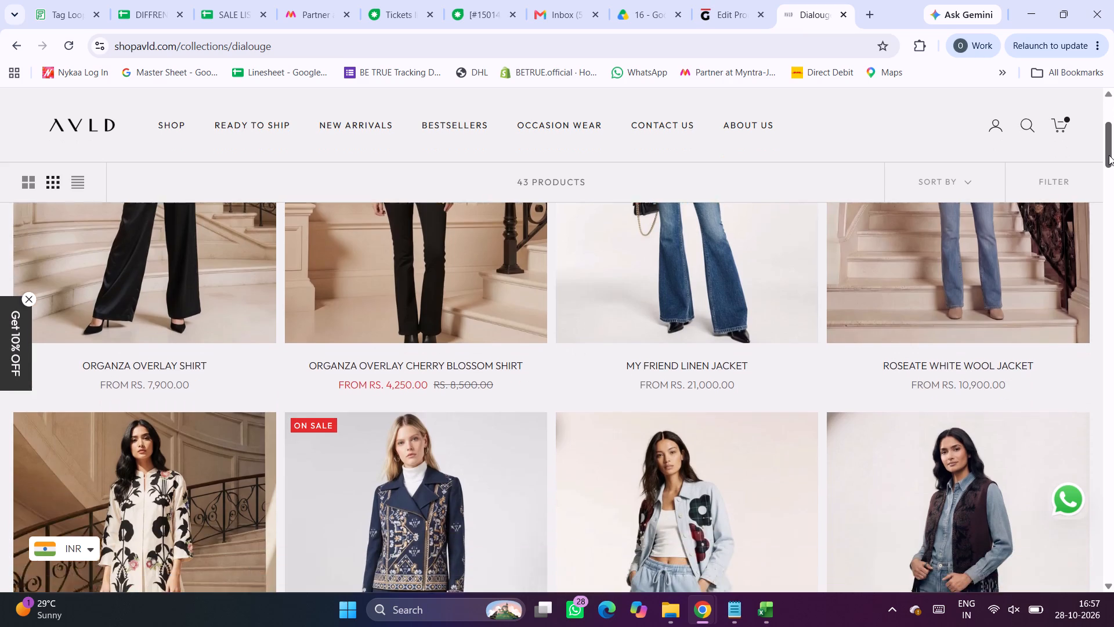
drag(1109, 155, 1110, 175)
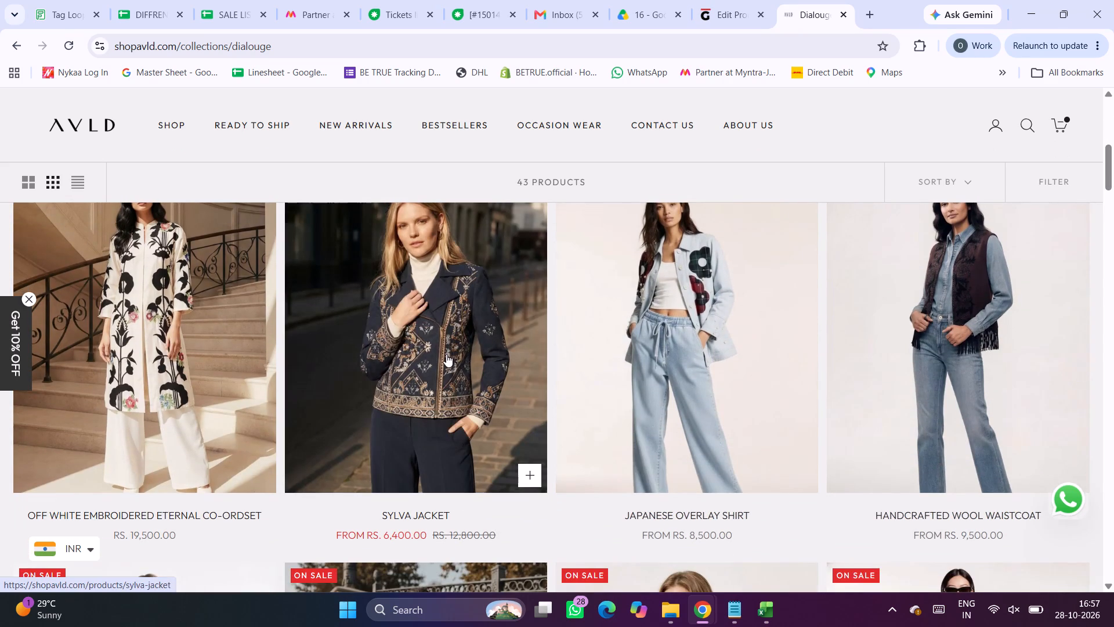
click(446, 354)
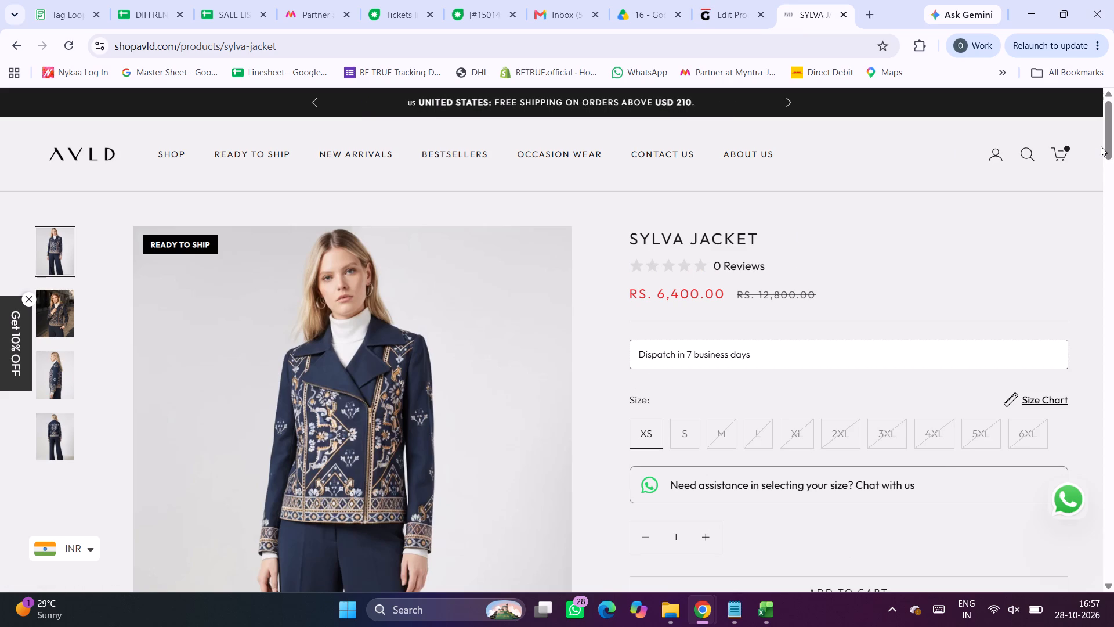
Read the Sylva Jacket's description on its AVLD store page and compare it with the jacket's description in the Gnik product edit form.
drag(1109, 132, 1105, 180)
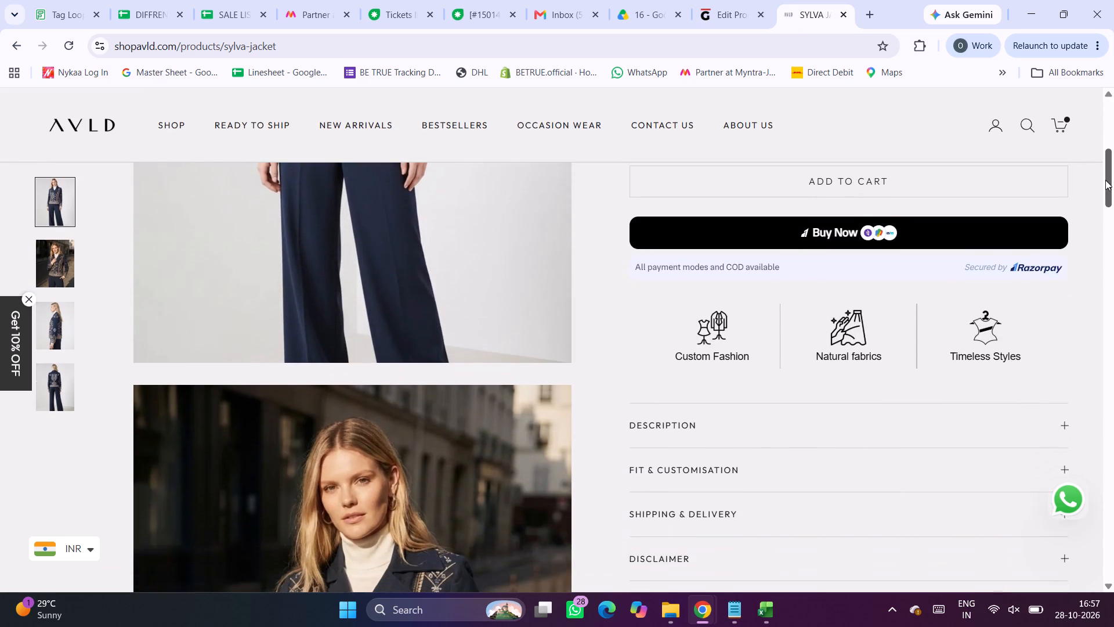
drag(1105, 180, 1100, 204)
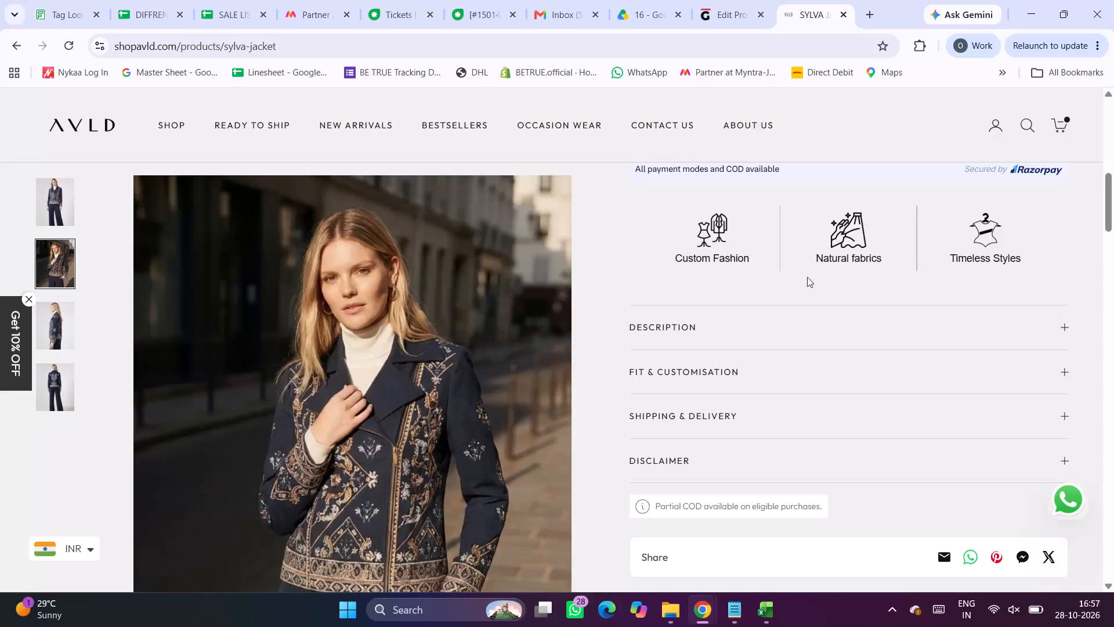
click(701, 327)
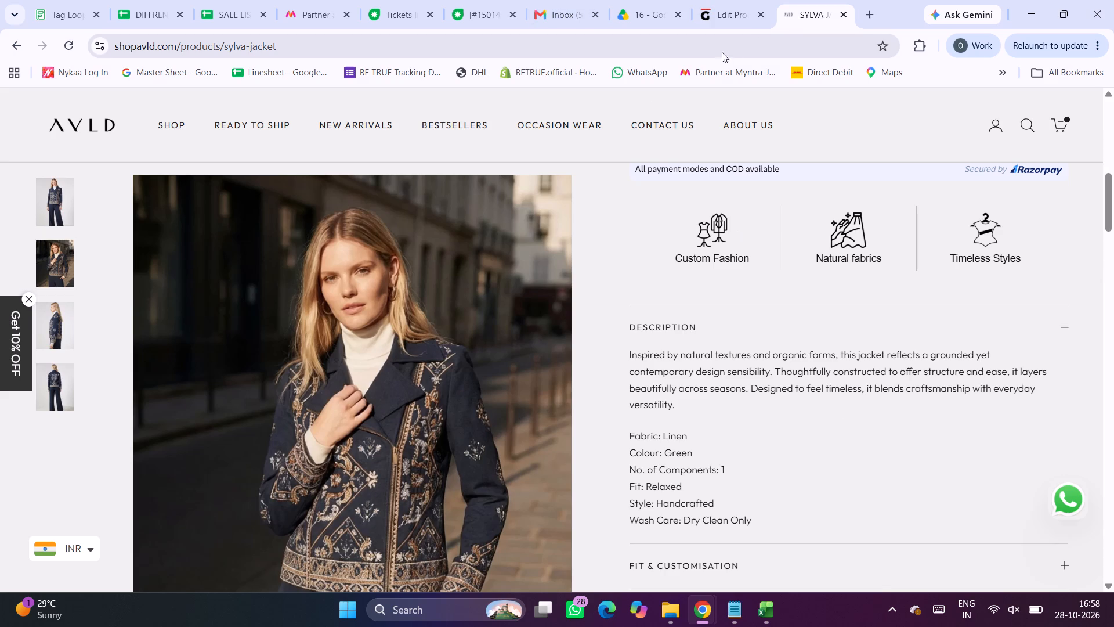
click(733, 16)
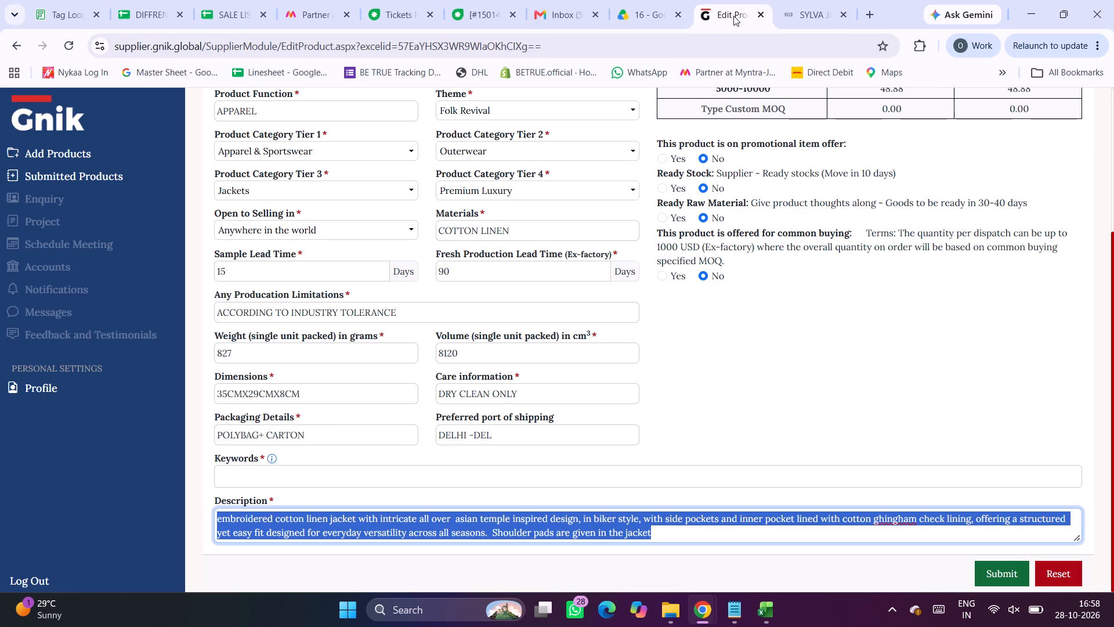
click(827, 1)
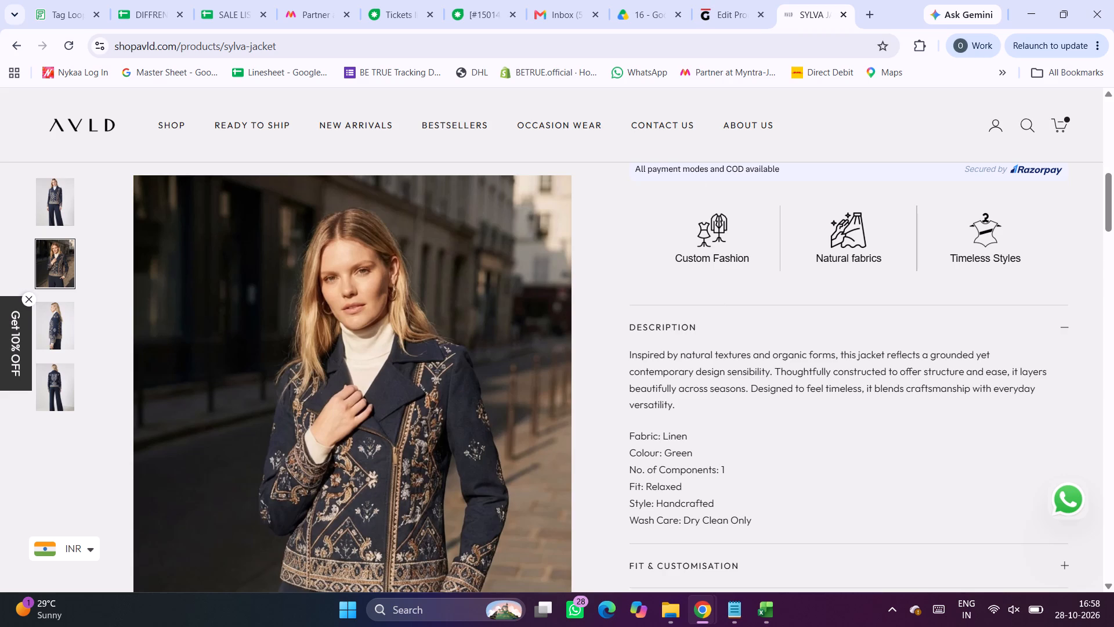
click(719, 5)
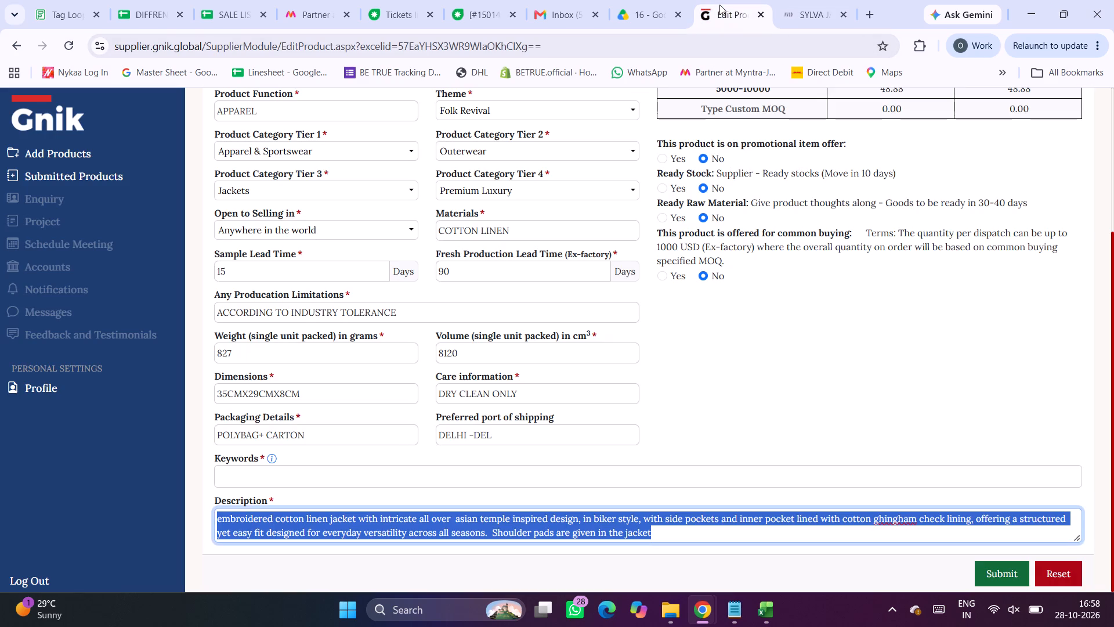
Upload the 1_front picture from Ghost Mannequin folder 04 as the jacket's first product picture, showing the folder's files as thumbnails.
scroll(395, 215, up, 5)
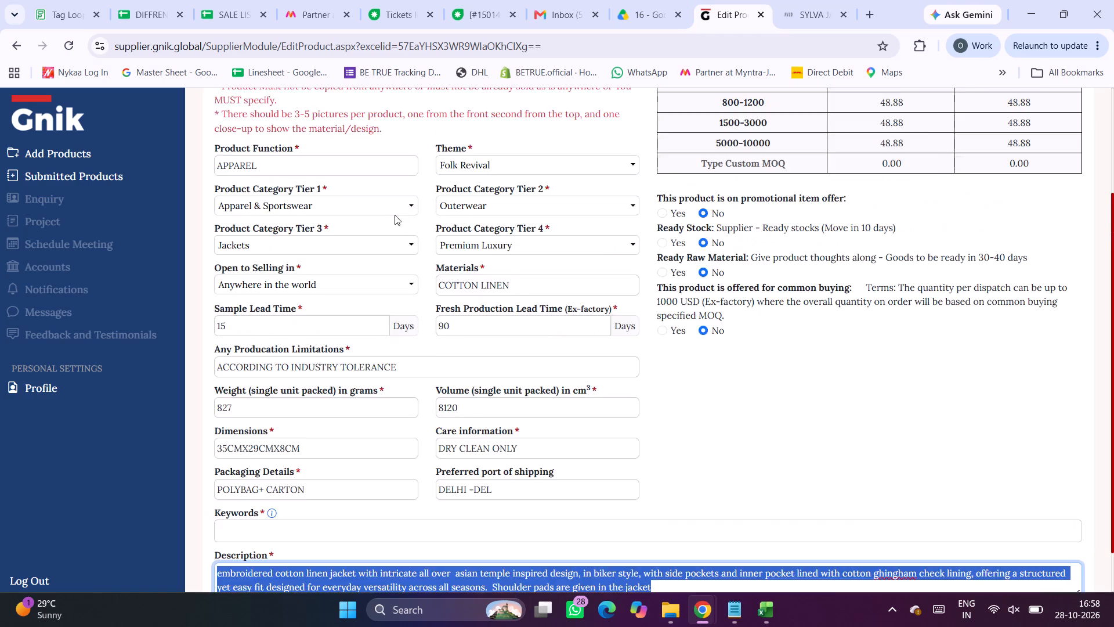
scroll(395, 215, up, 3)
click(341, 160)
click(349, 166)
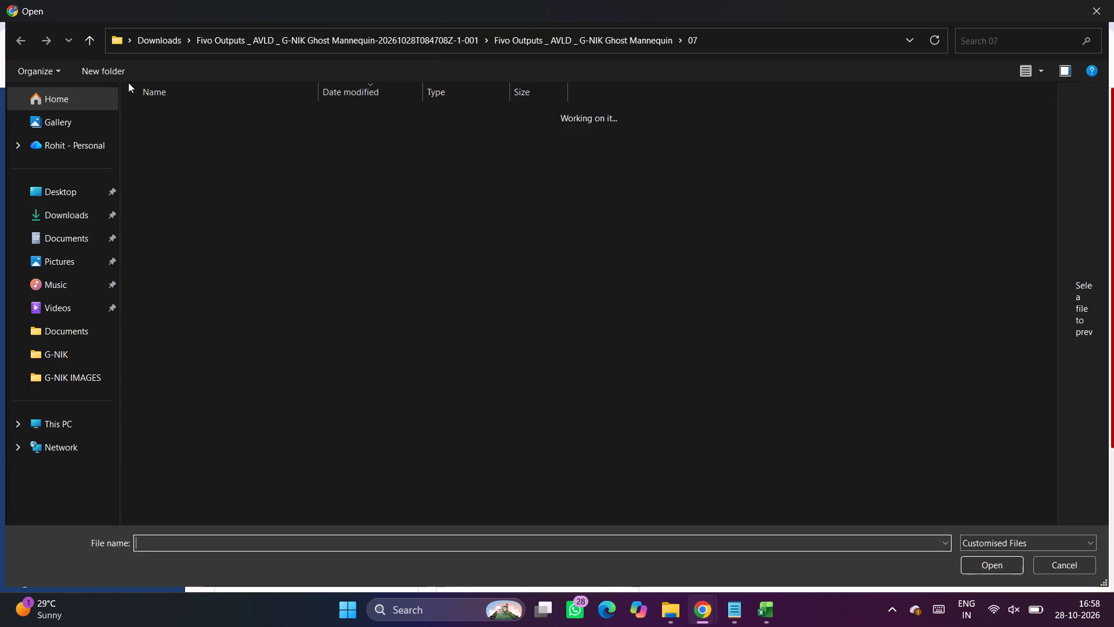
click(20, 38)
click(20, 40)
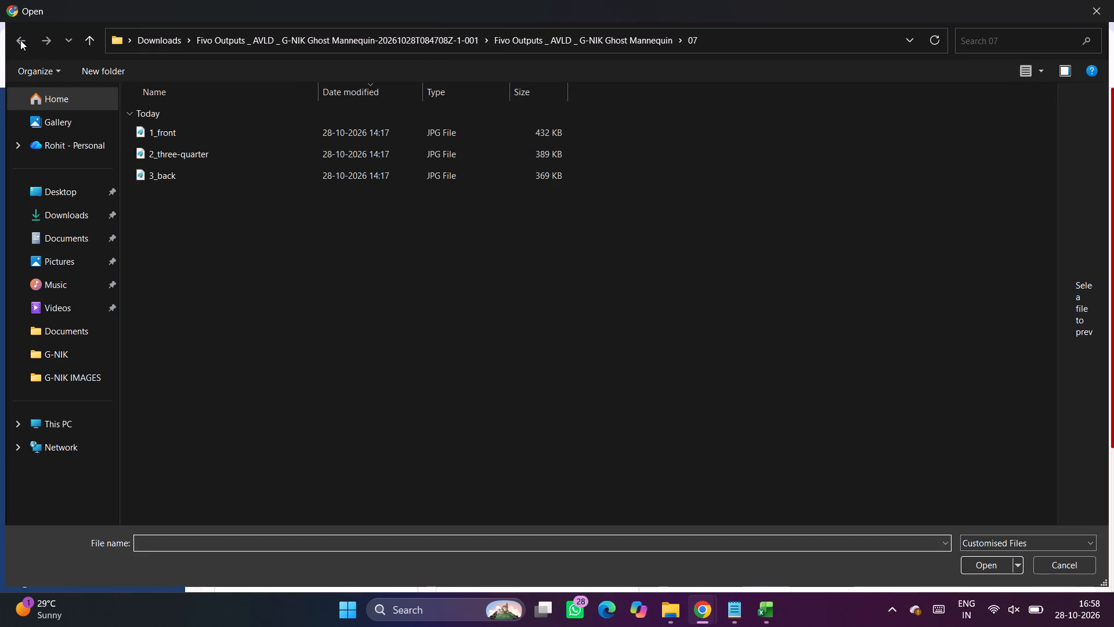
click(529, 43)
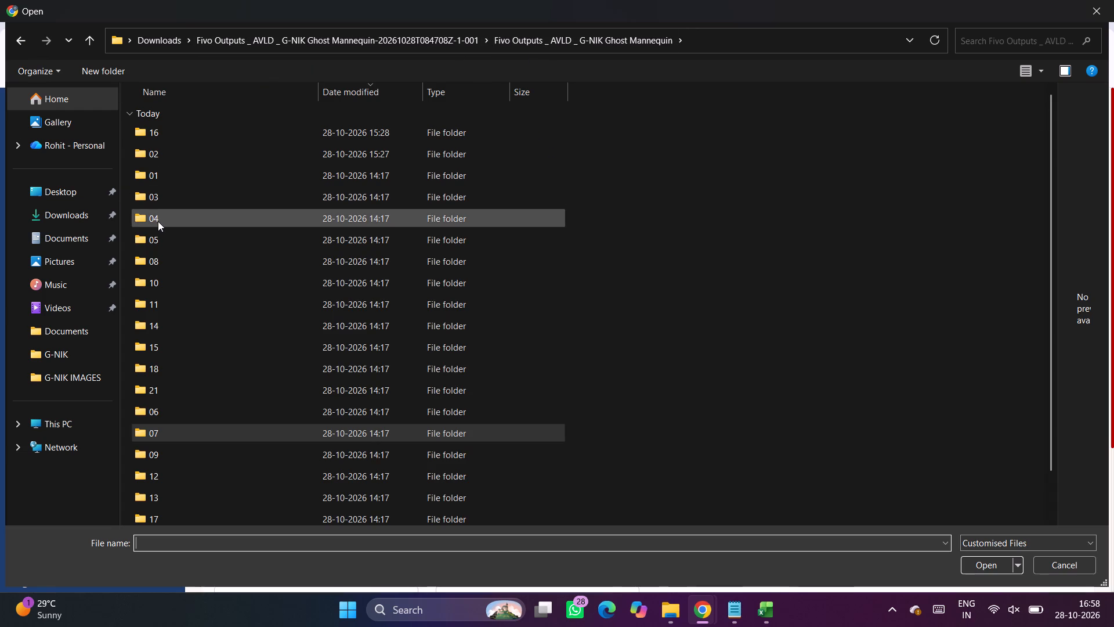
double_click(158, 221)
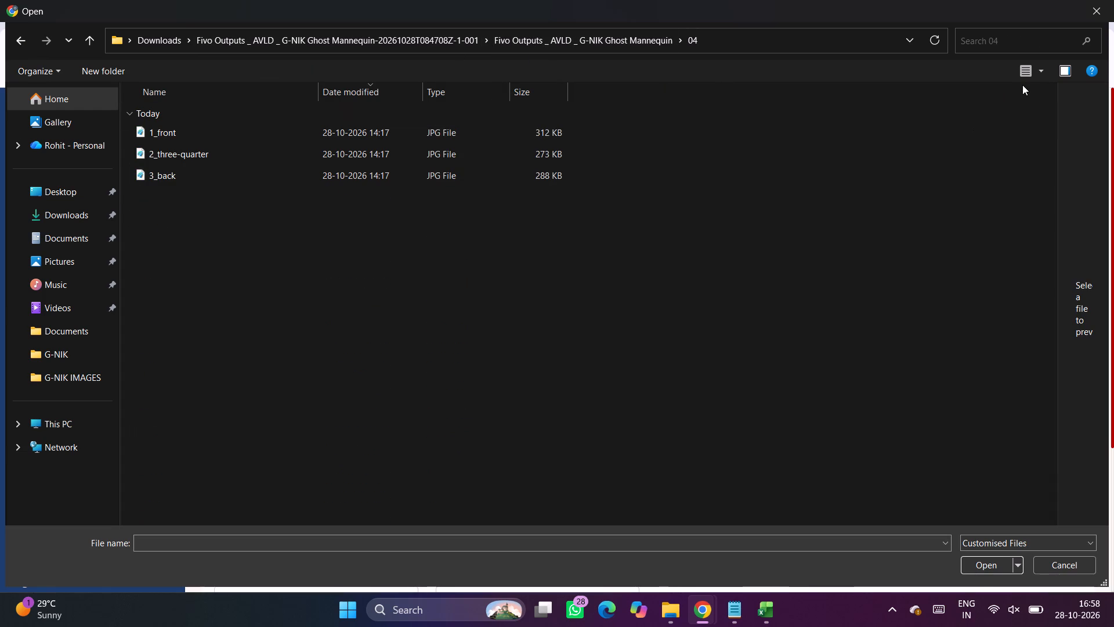
click(1037, 74)
click(1036, 34)
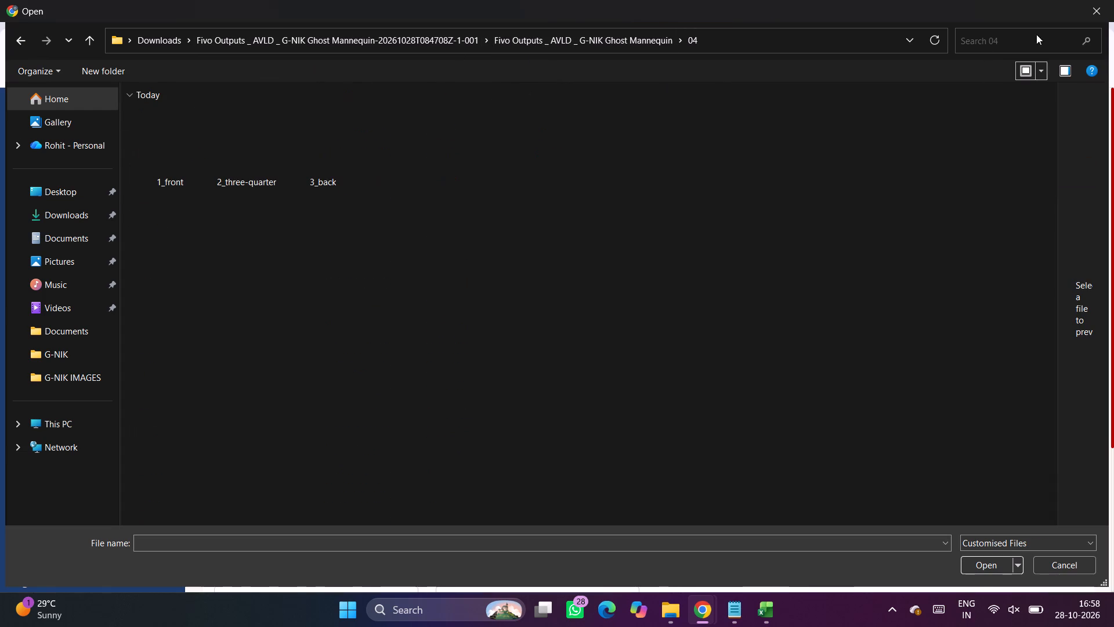
double_click(141, 150)
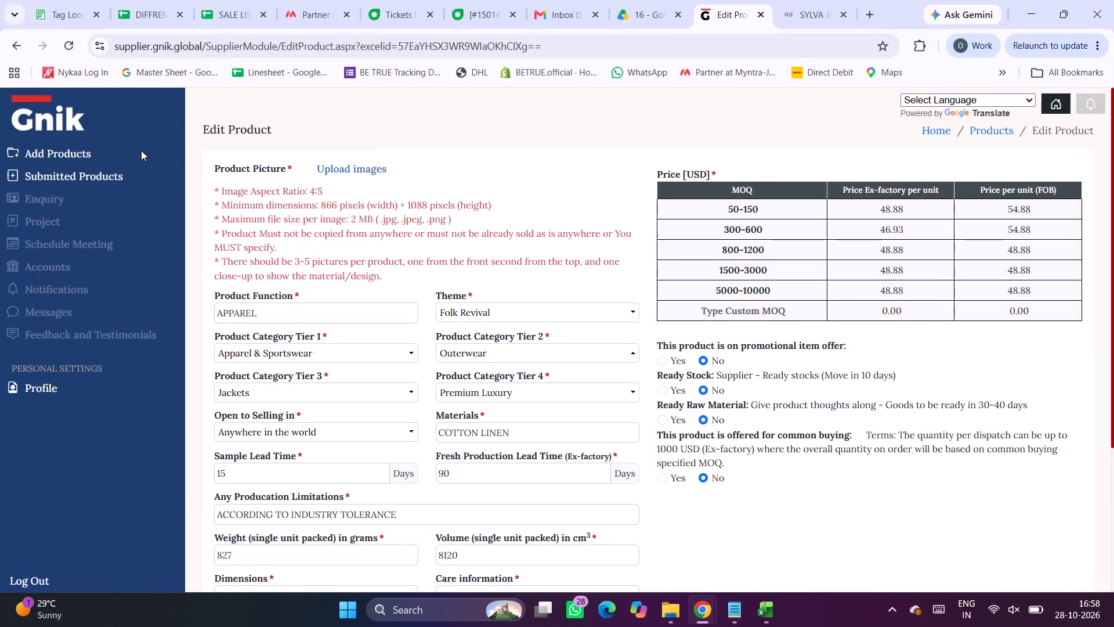
Upload the 3_back and 2_three-quarter pictures from folder 04 to the jacket's product pictures.
click(355, 172)
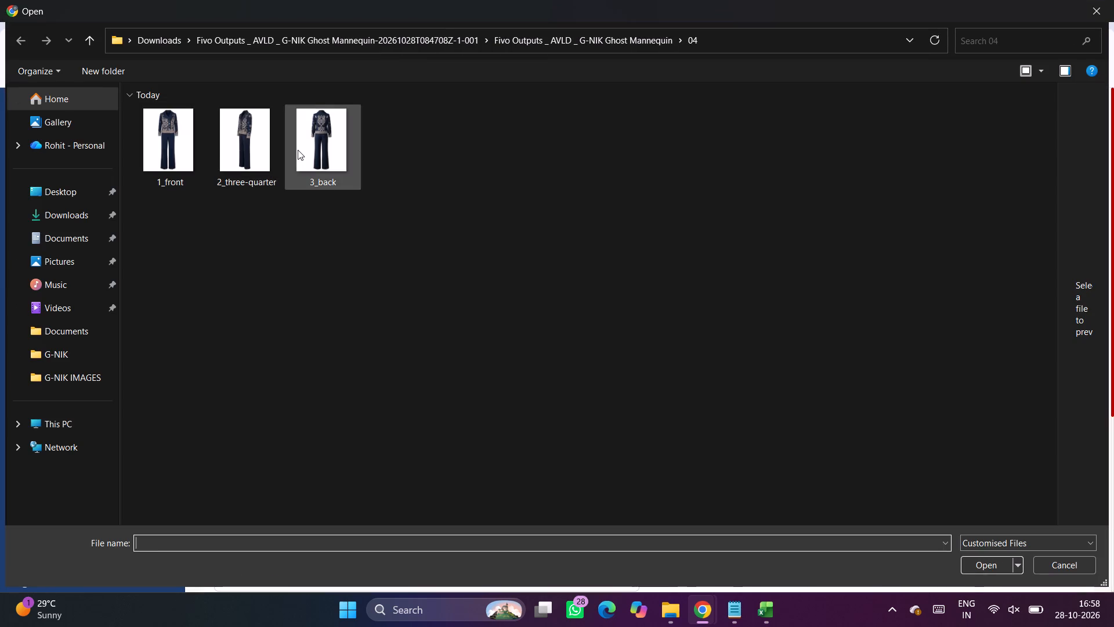
double_click(298, 150)
click(344, 171)
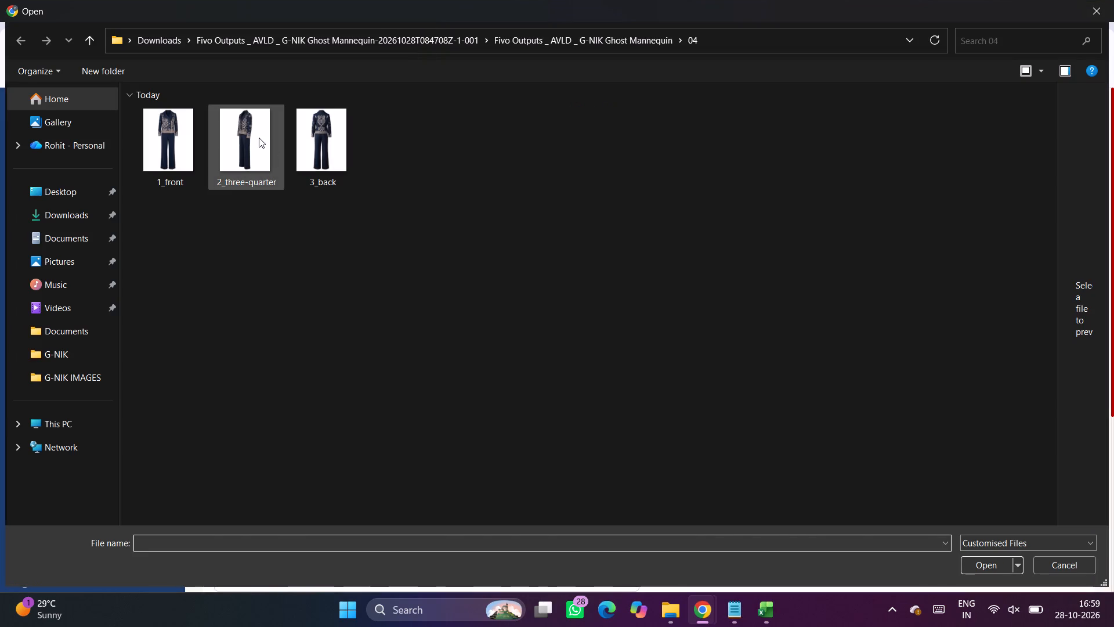
double_click(259, 138)
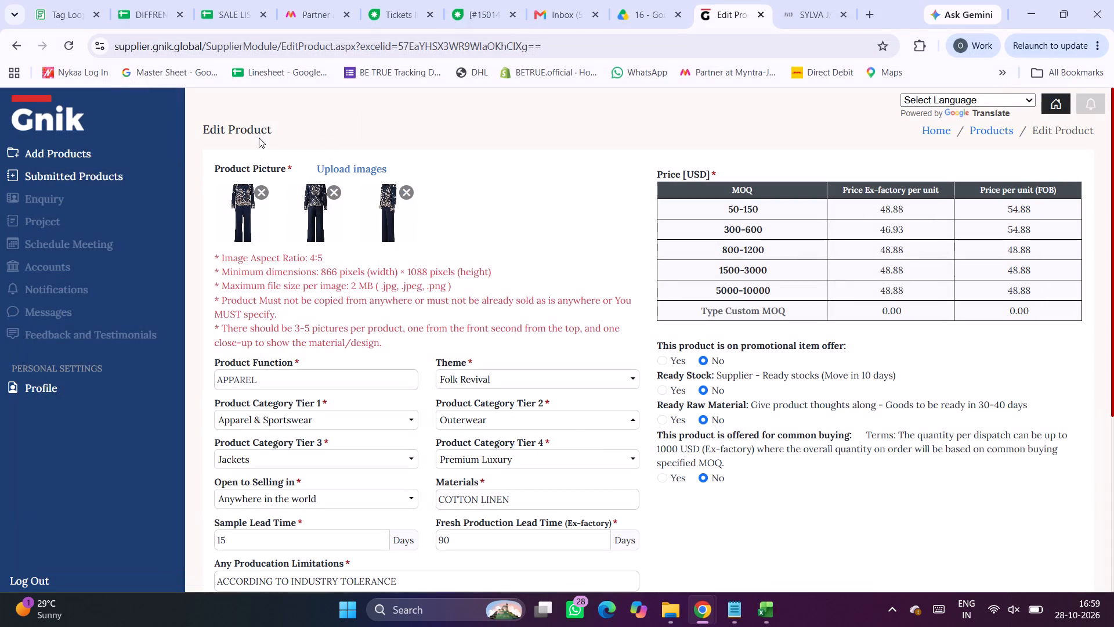
Add the keywords Blazer and Jacket to the product, and begin a third keyword starting with D-.
scroll(427, 363, down, 2)
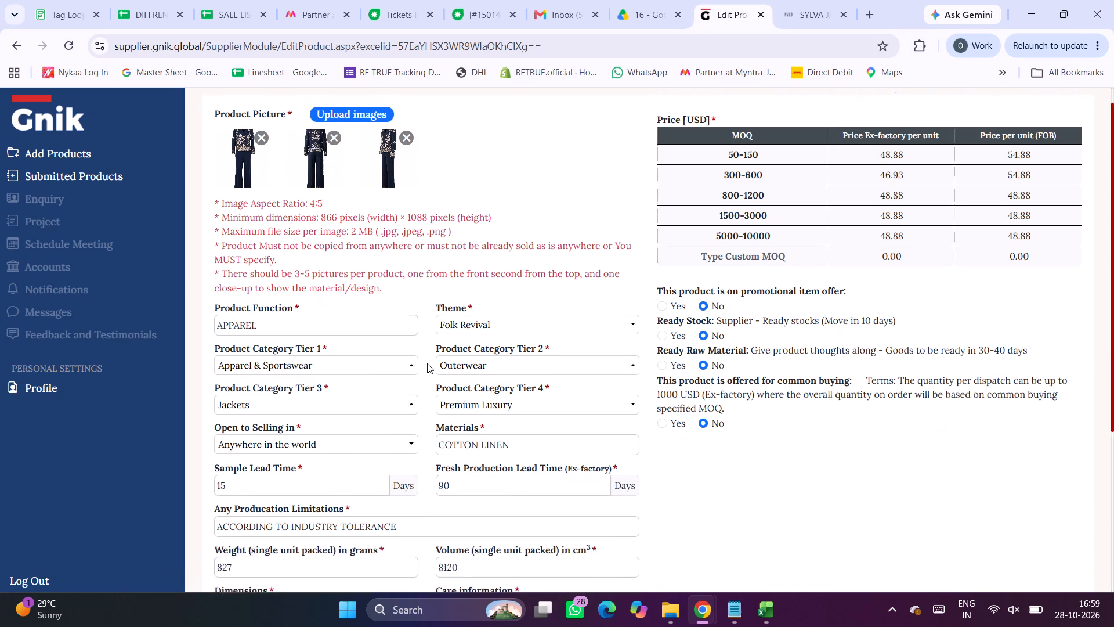
scroll(427, 363, down, 4)
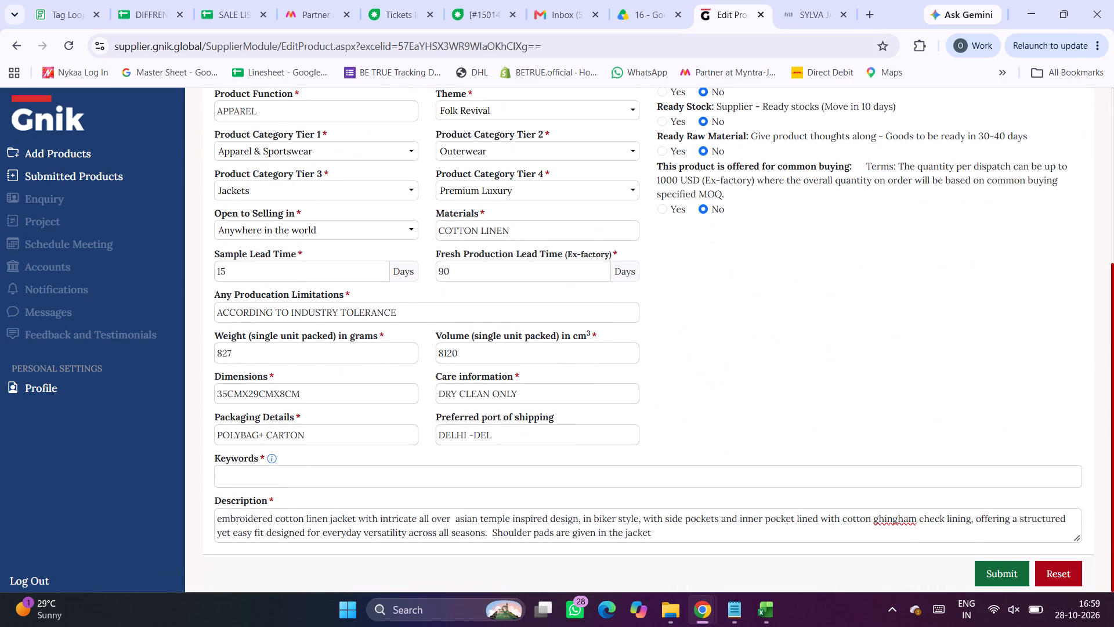
click(265, 480)
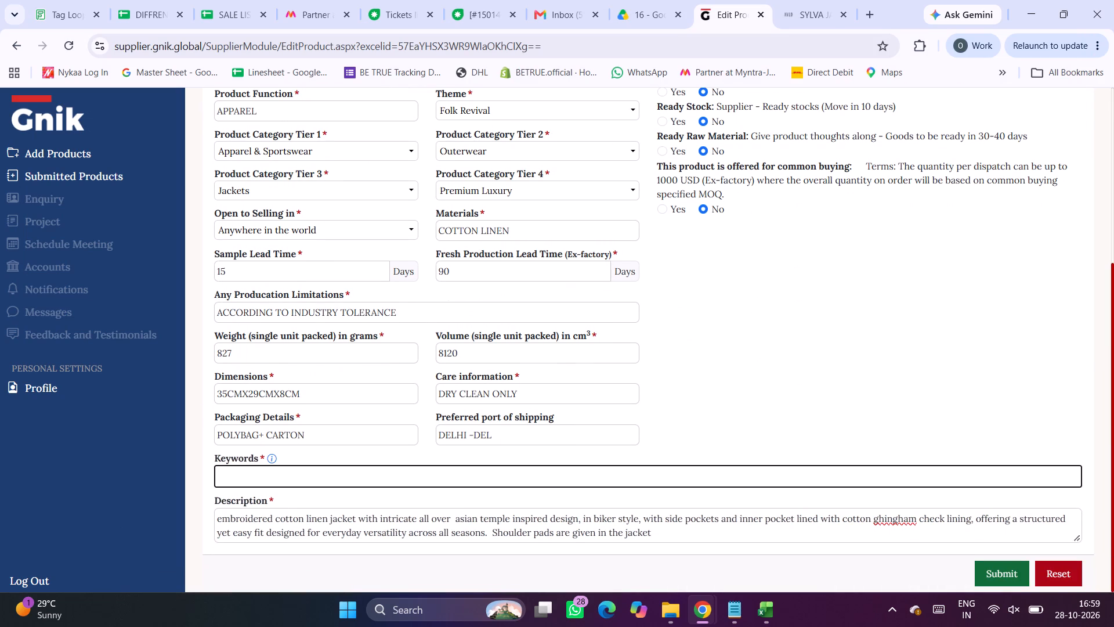
key(b)
text(lazer)
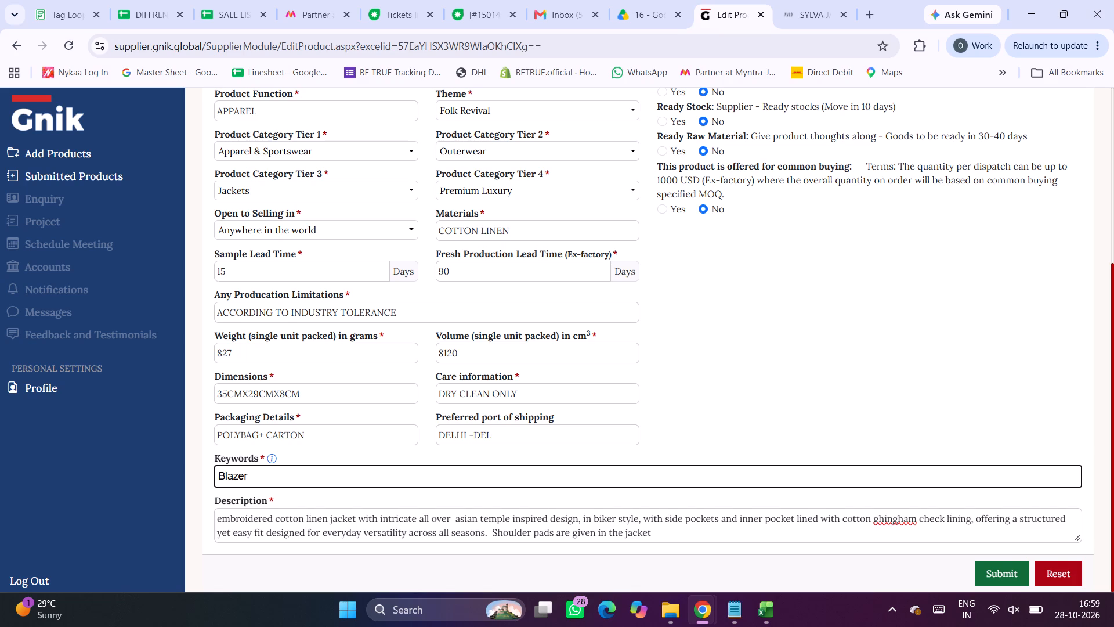
key(Return)
key(a)
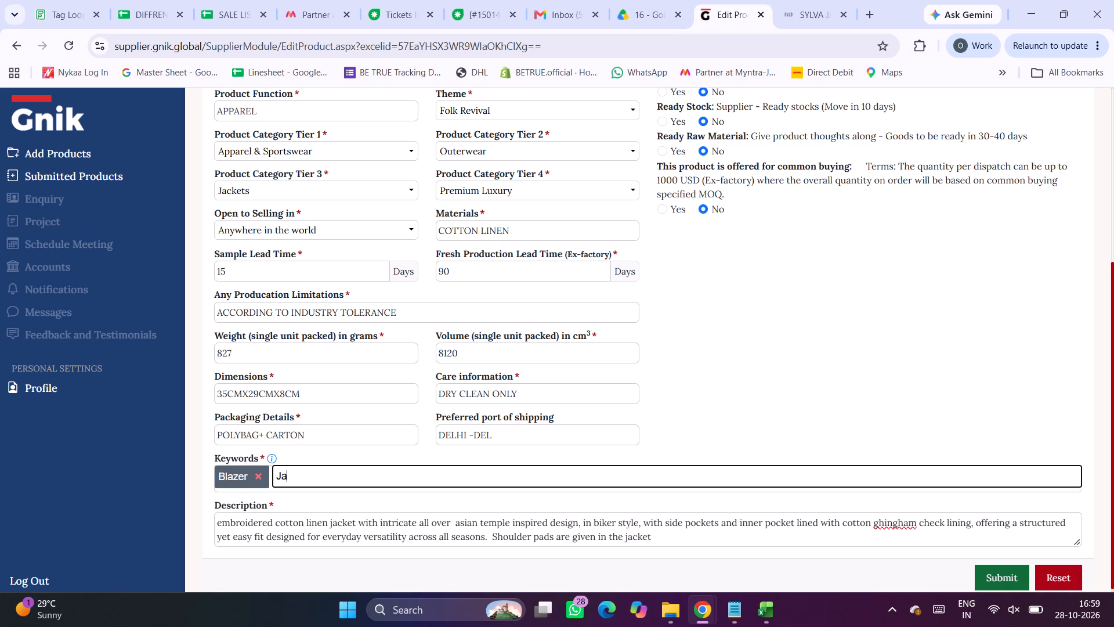
text(cket)
key(Return)
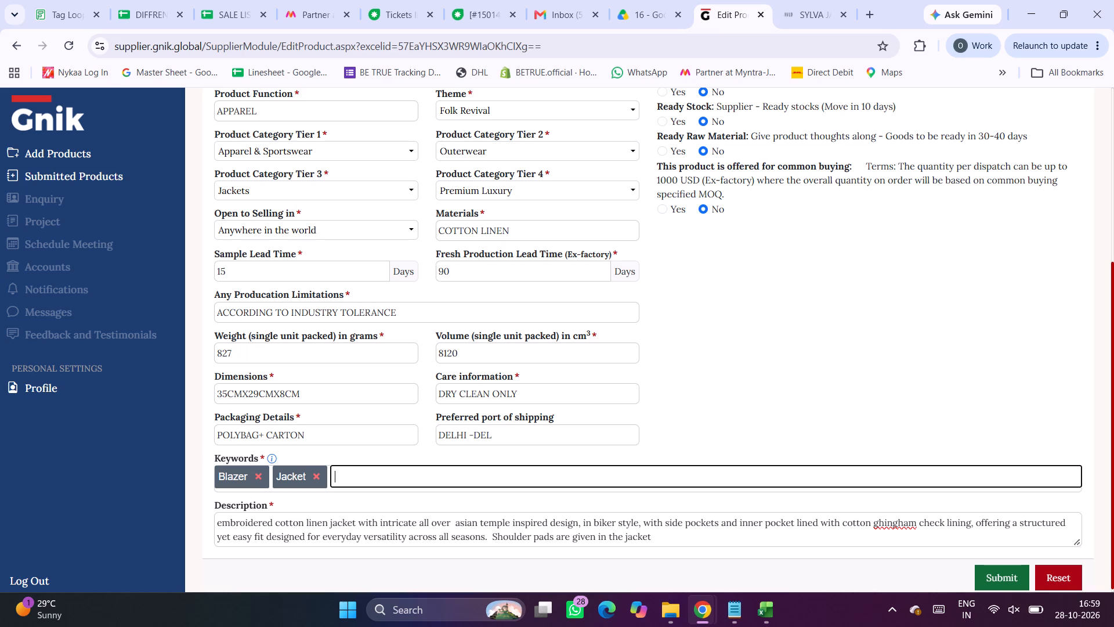
key(d)
key(minus)
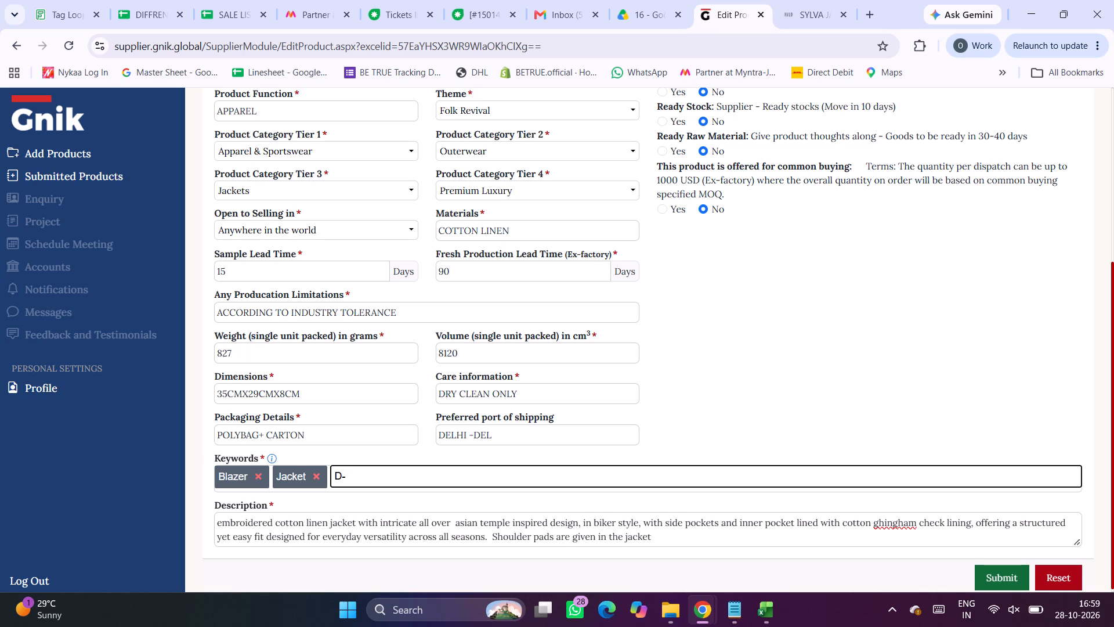
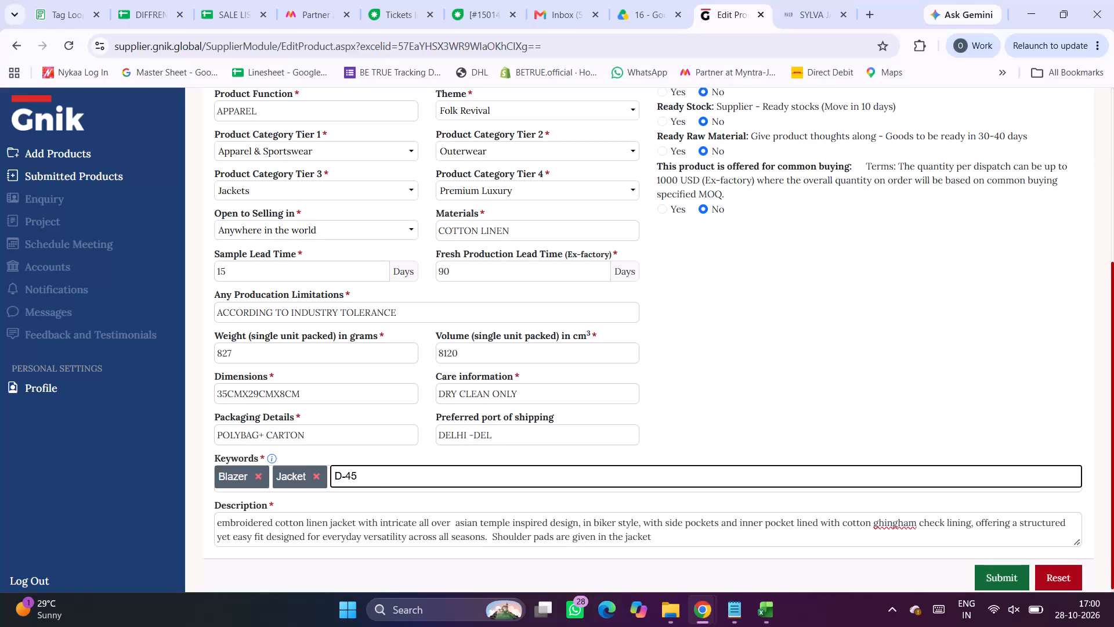
Add D-45 as the jacket's third keyword and submit the product.
key(Return)
scroll(603, 428, down, 2)
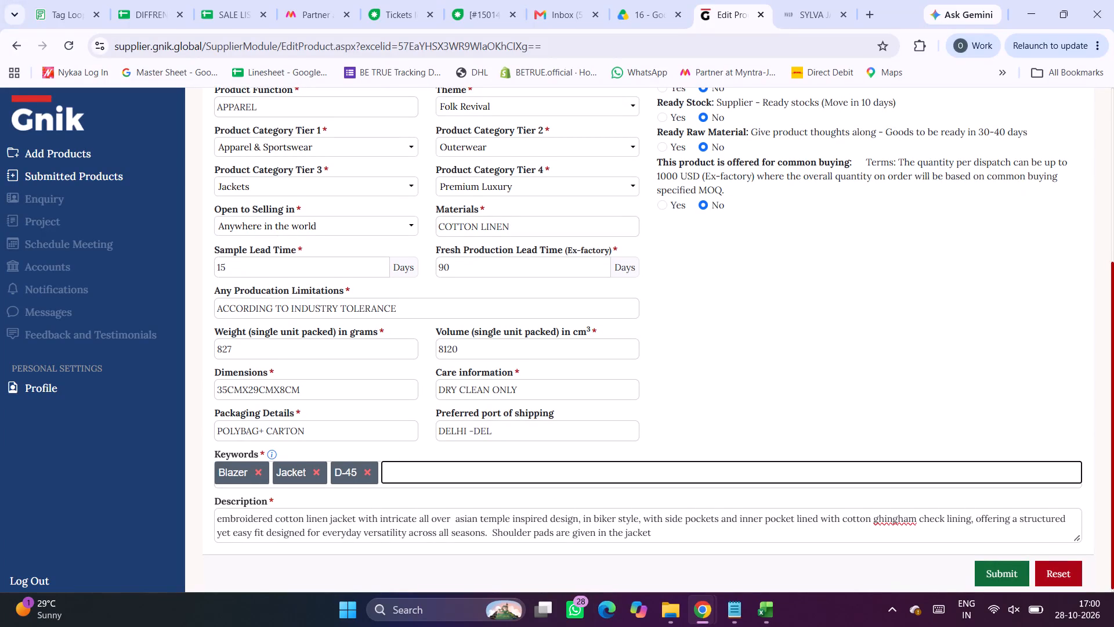
scroll(603, 428, down, 1)
click(993, 570)
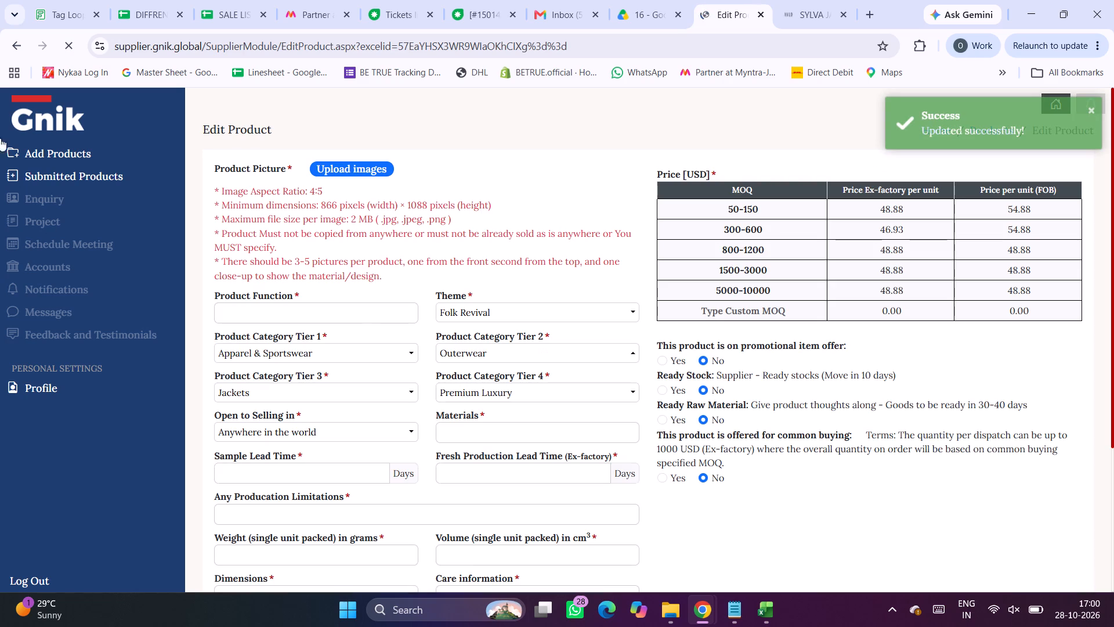
Open the first product in the bulk-uploaded items list, the fully-embroidered linen-viscose floral waistcoat, for editing.
click(75, 146)
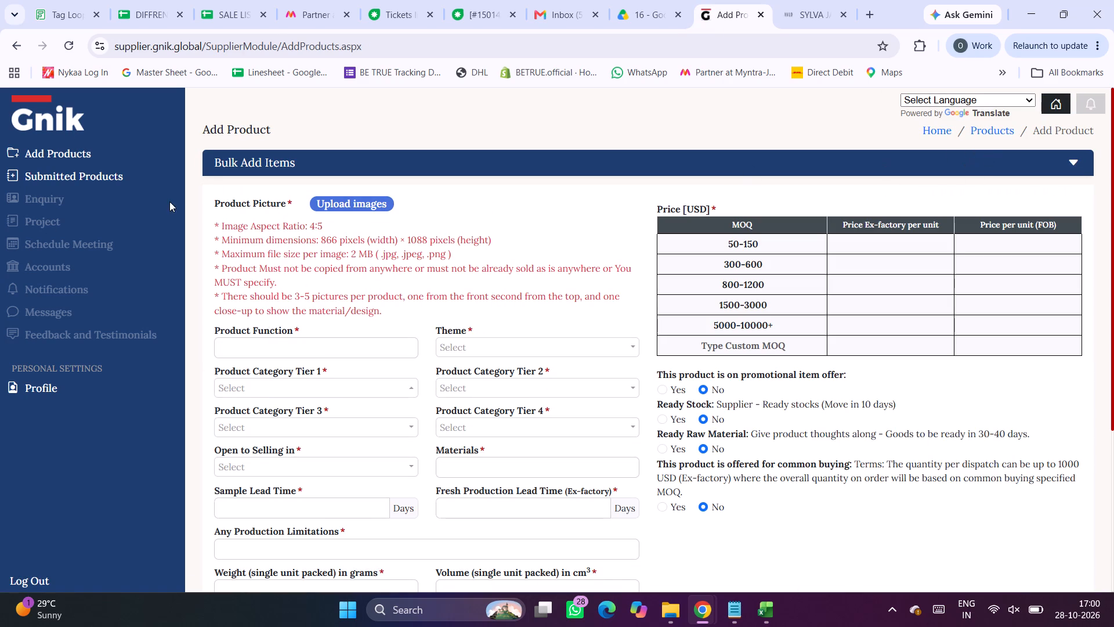
click(1073, 172)
click(1073, 165)
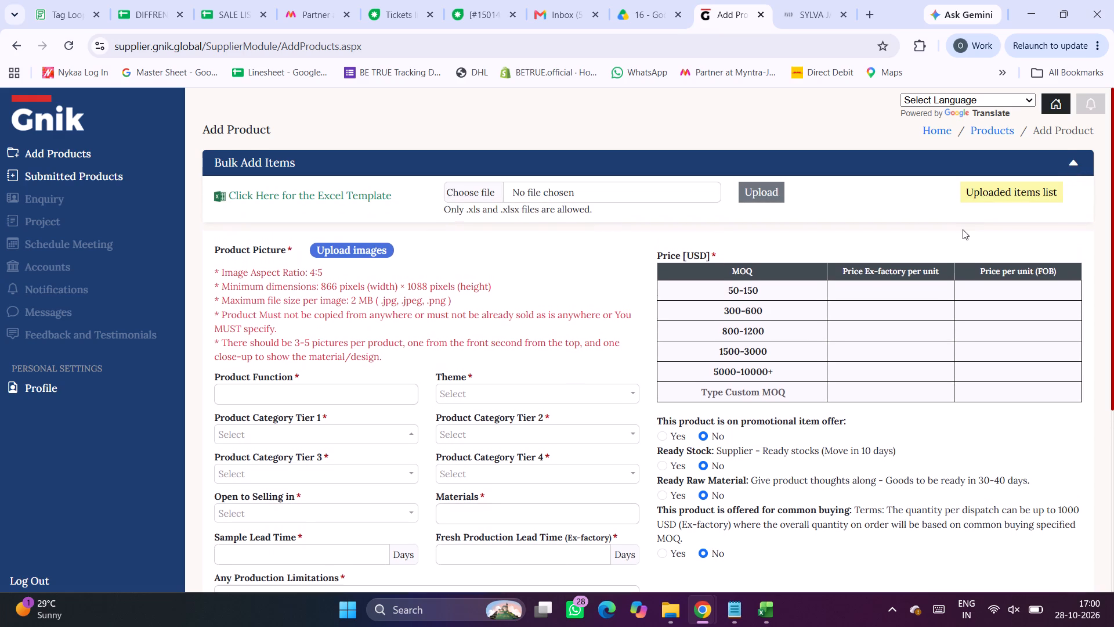
click(998, 186)
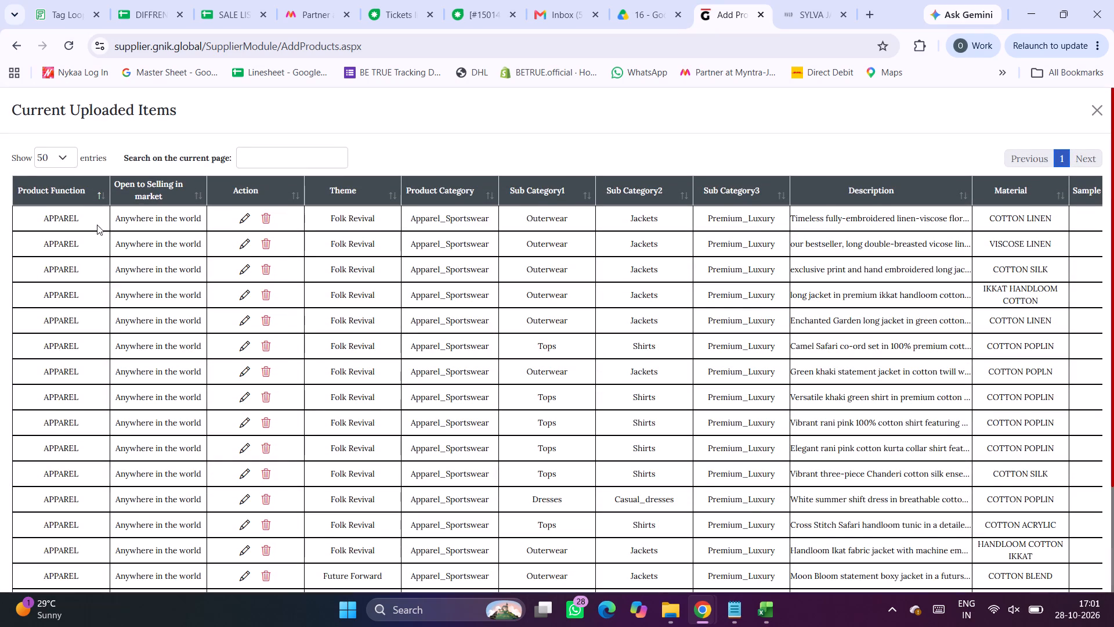
click(241, 218)
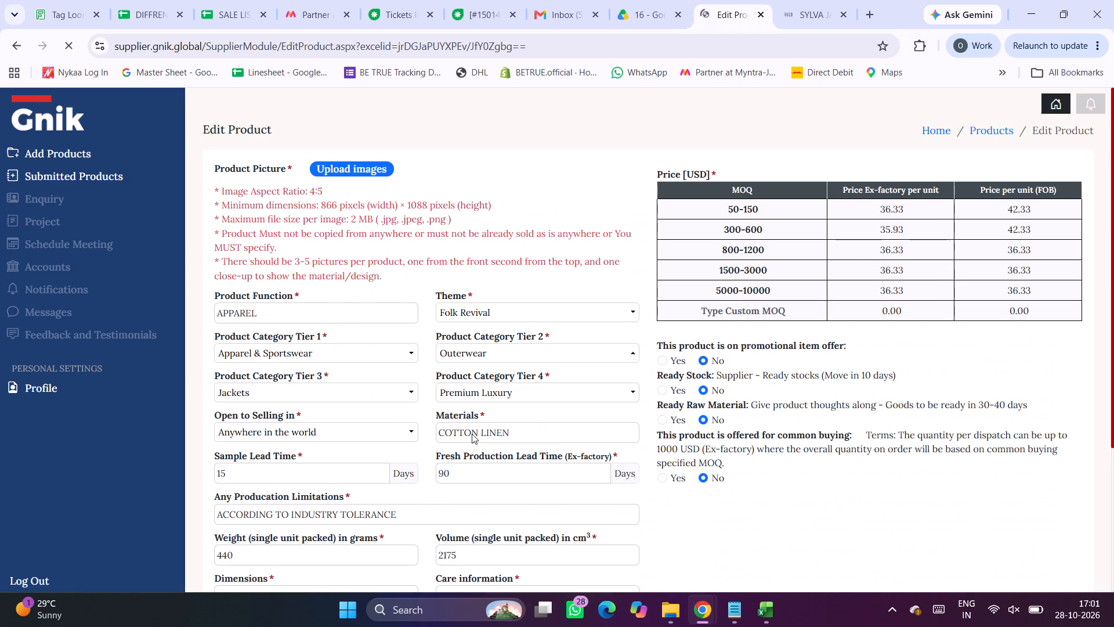
Read the waistcoat's description and look through the G-NIK Ghost Mannequin folders for its pictures, opening folder 16.
scroll(389, 482, down, 7)
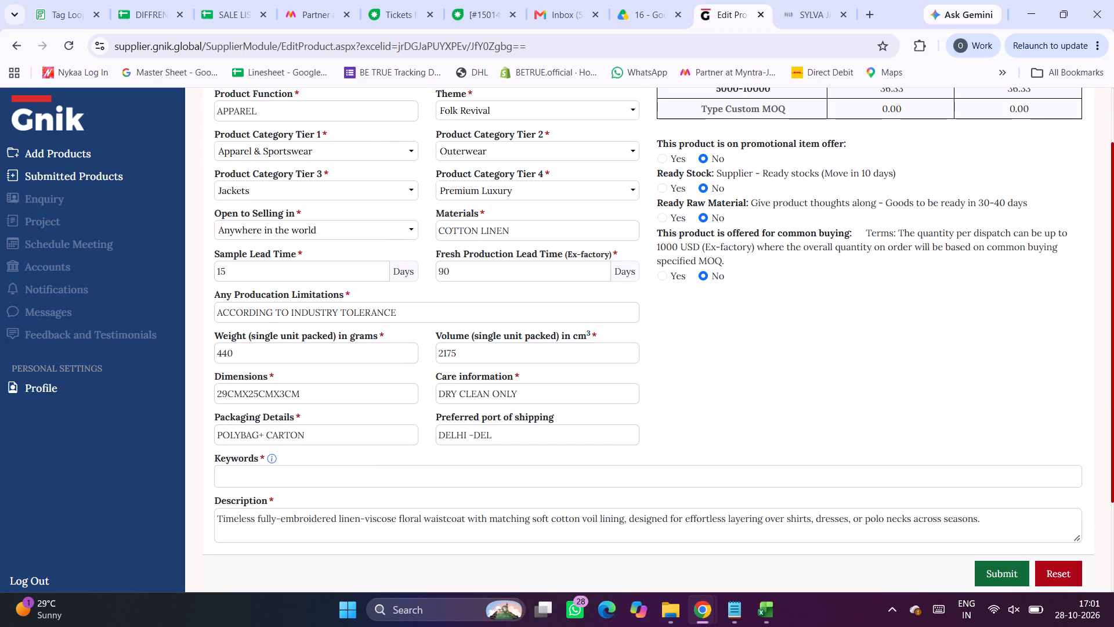
triple_click(270, 525)
click(270, 525)
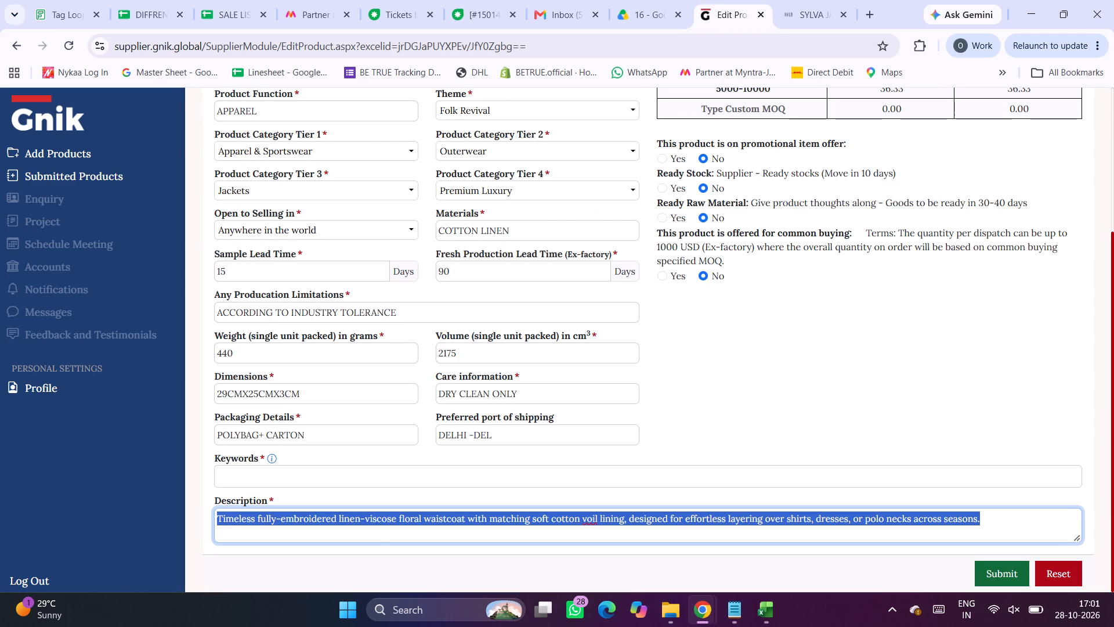
click(379, 536)
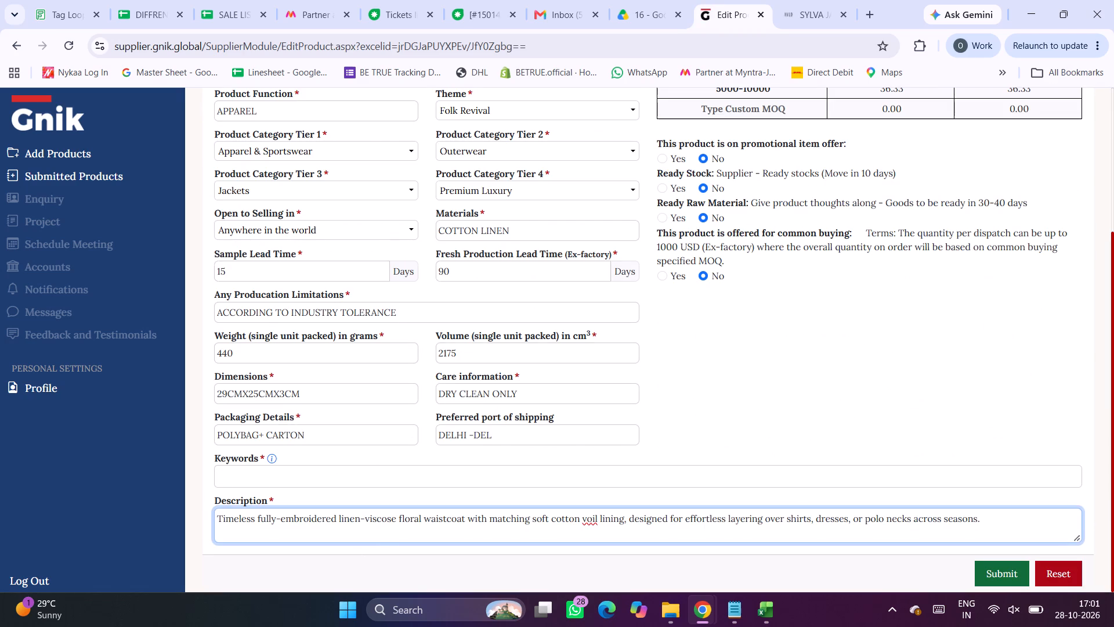
click(683, 620)
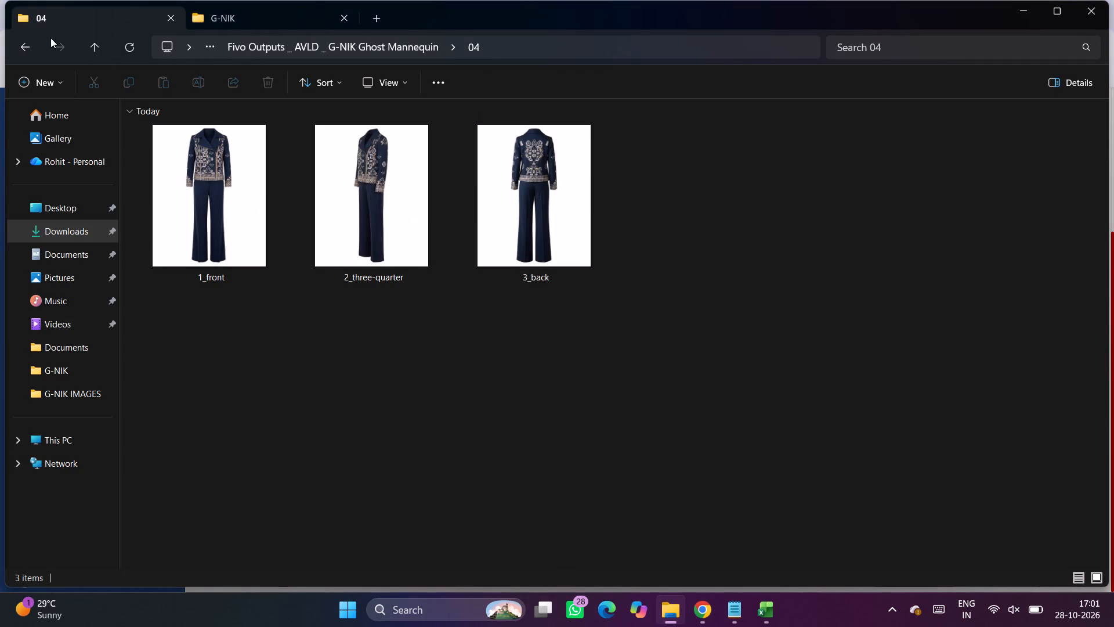
click(31, 50)
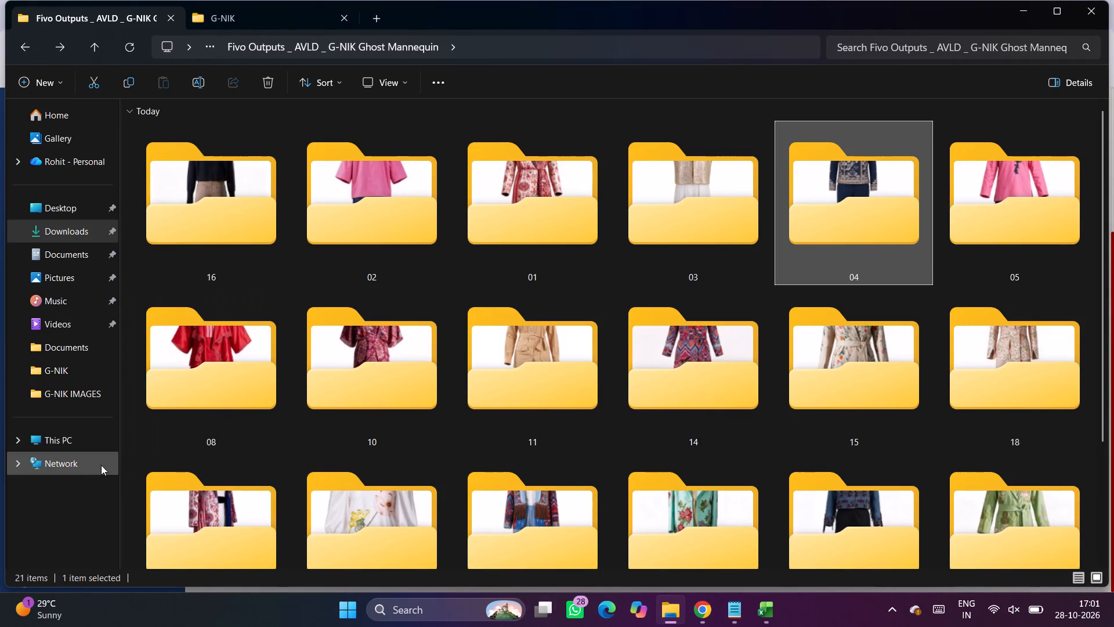
key(Down)
key(Down)
key(Down)
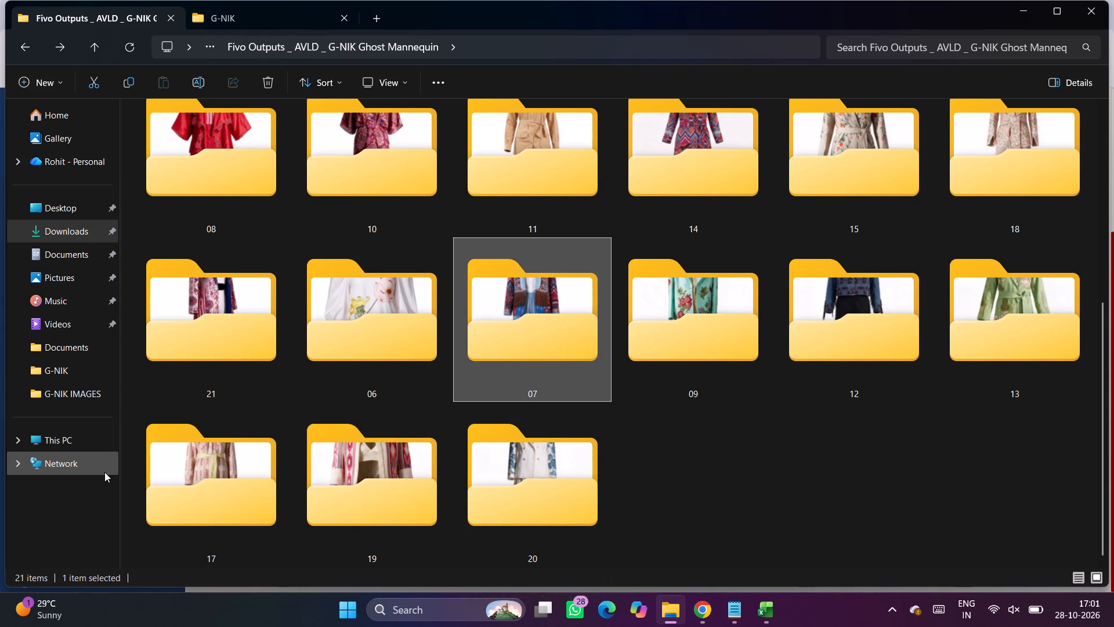
key(Up)
key(Up)
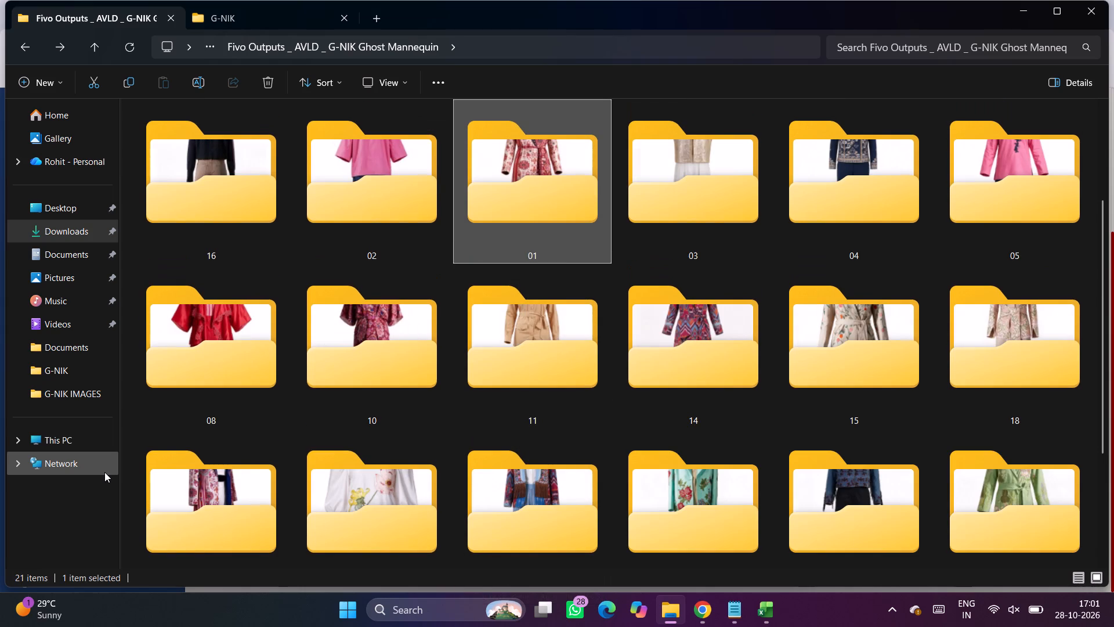
key(Up)
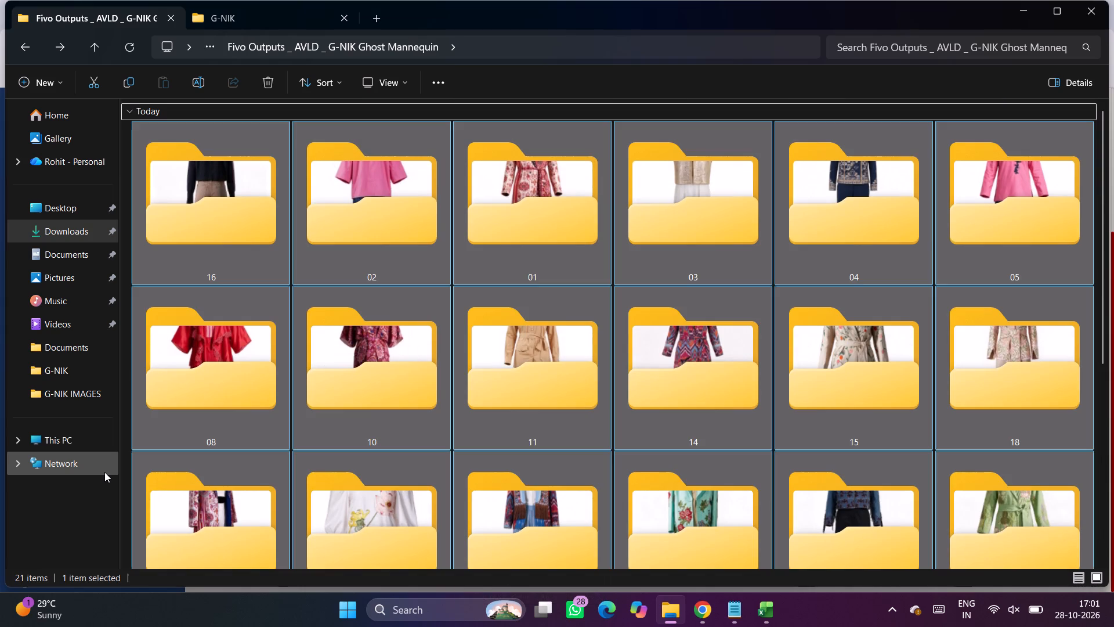
key(Up)
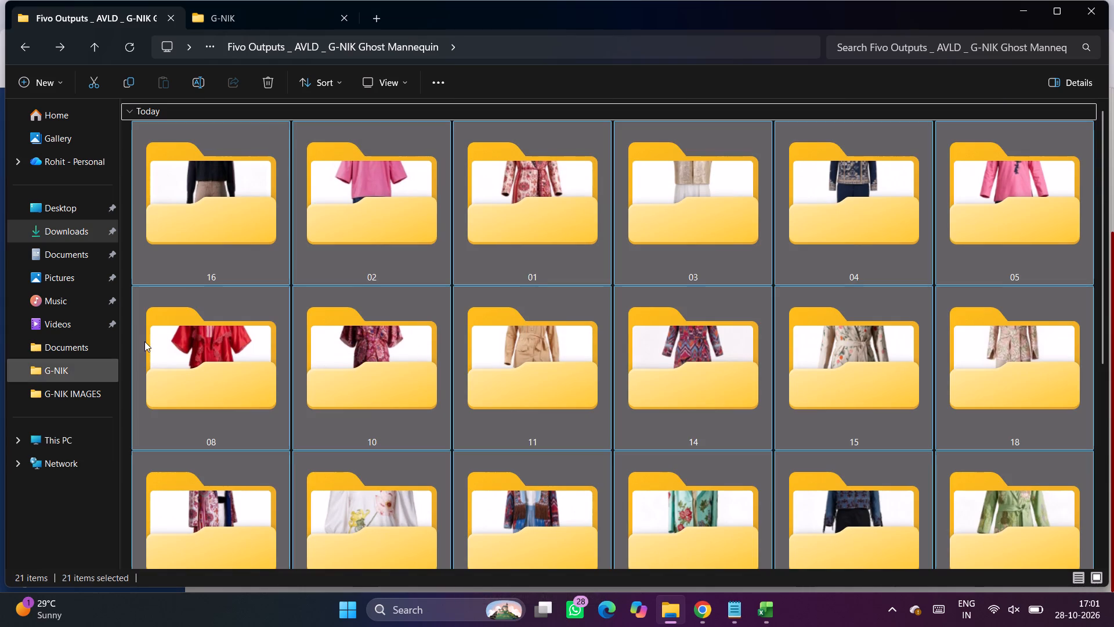
click(206, 178)
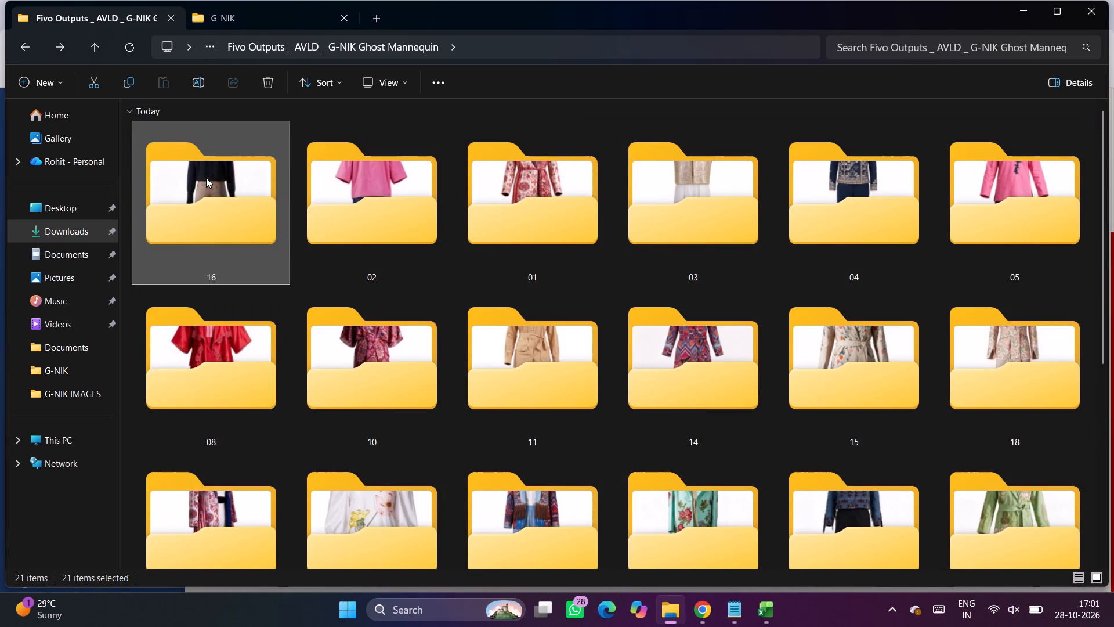
double_click(206, 178)
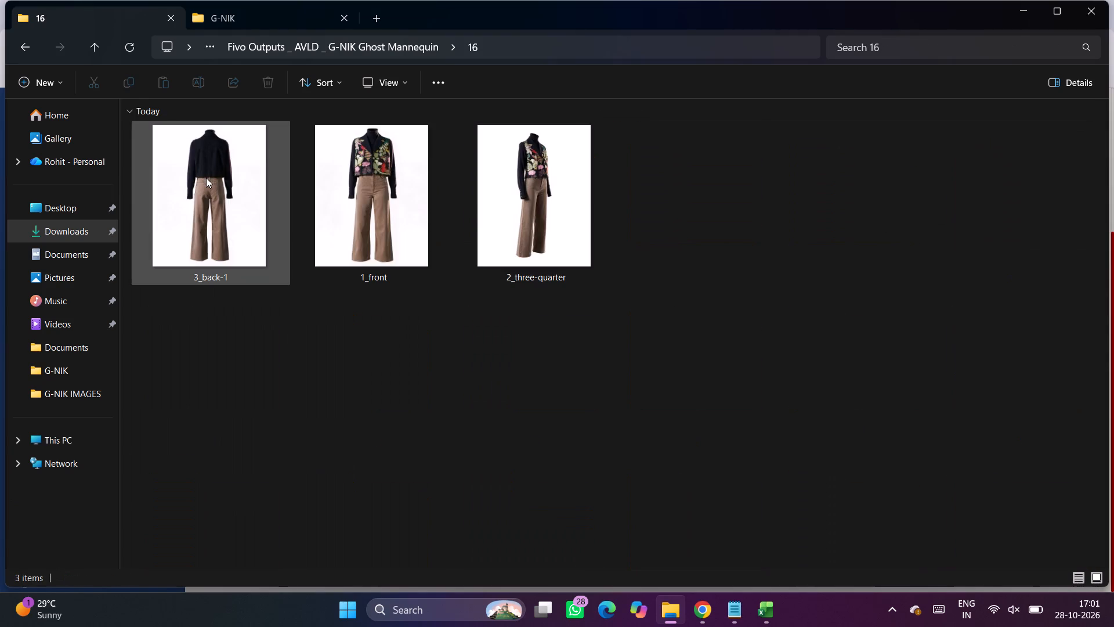
Upload the 1_front picture from Ghost Mannequin folder 16 as the waistcoat's first product picture.
click(704, 615)
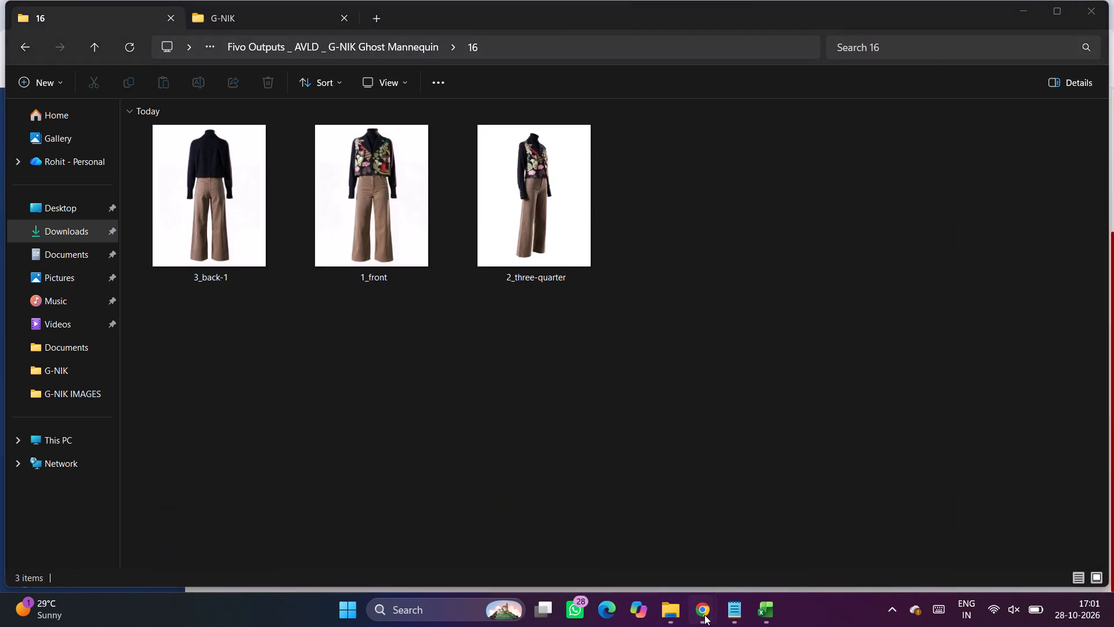
click(621, 545)
scroll(388, 465, up, 3)
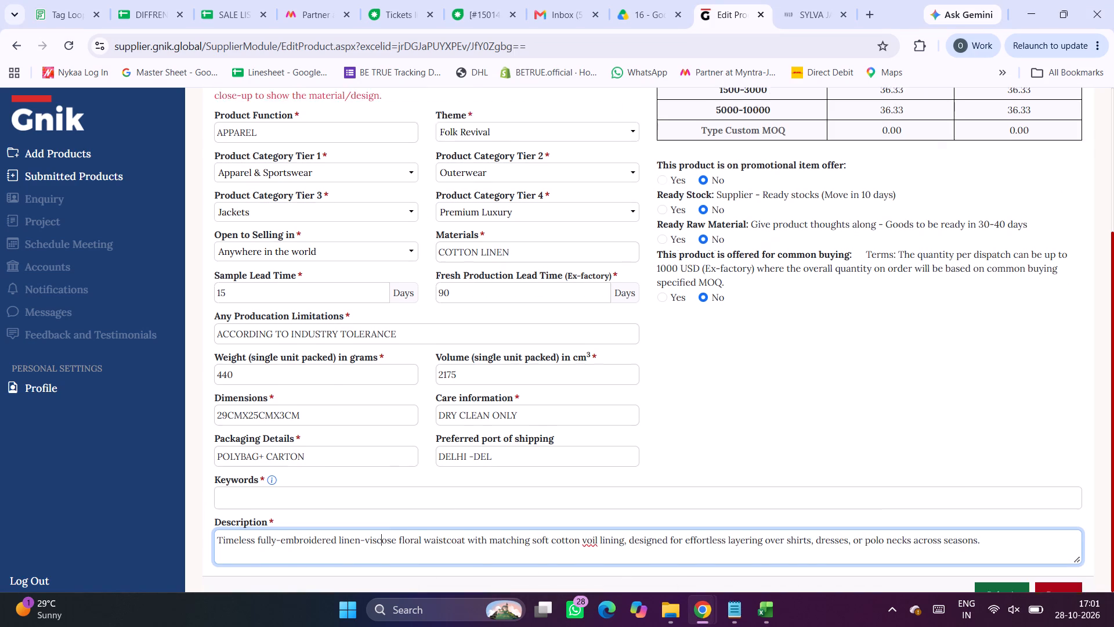
scroll(388, 465, up, 2)
click(375, 173)
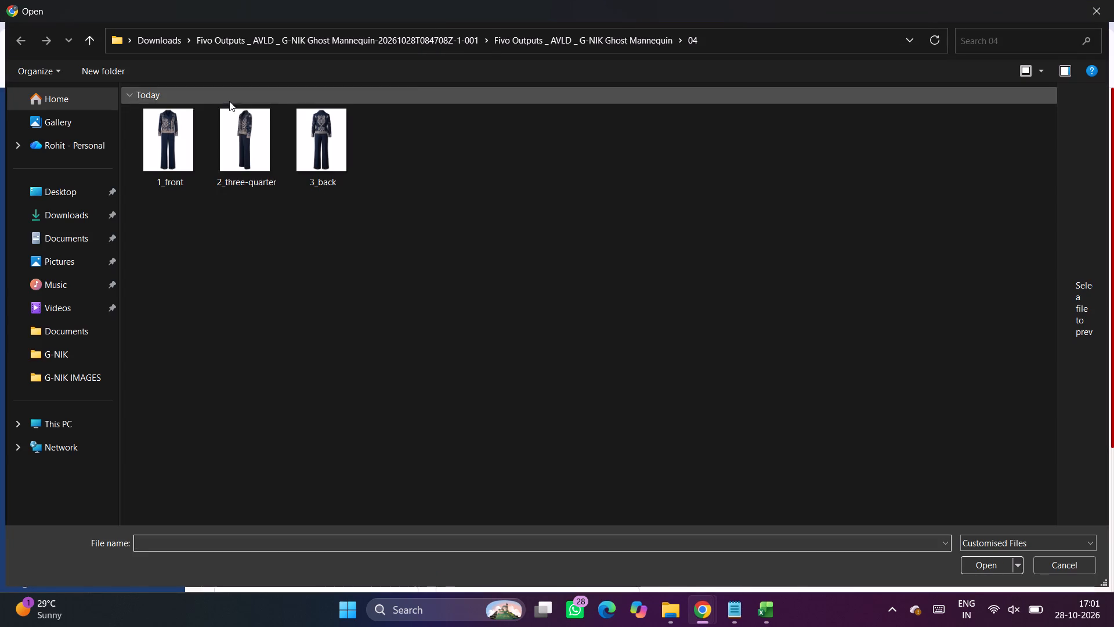
click(440, 35)
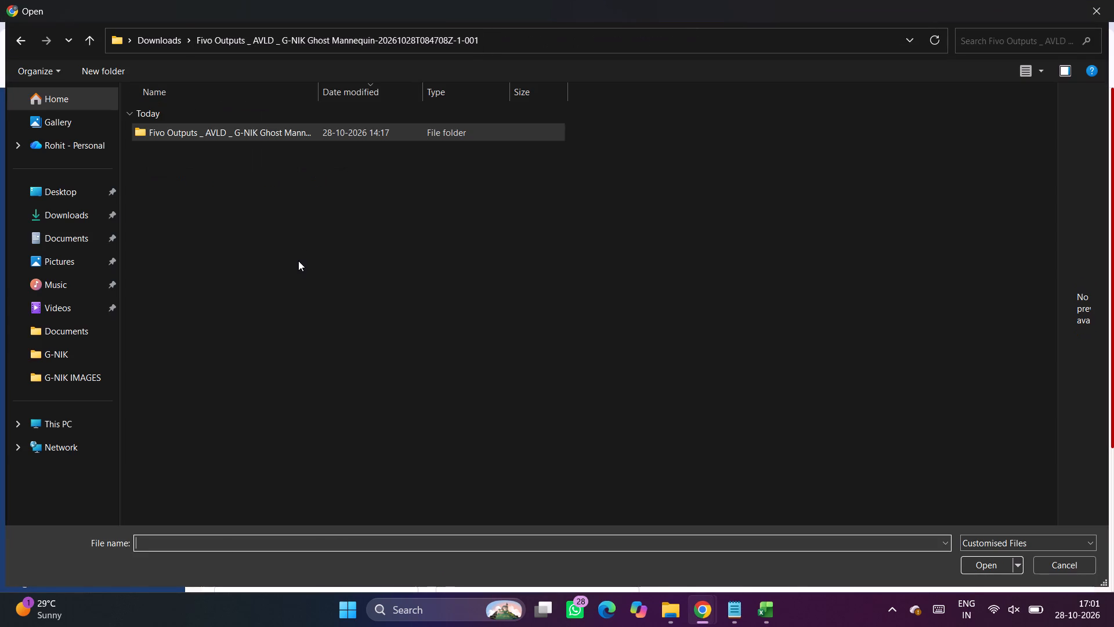
double_click(225, 134)
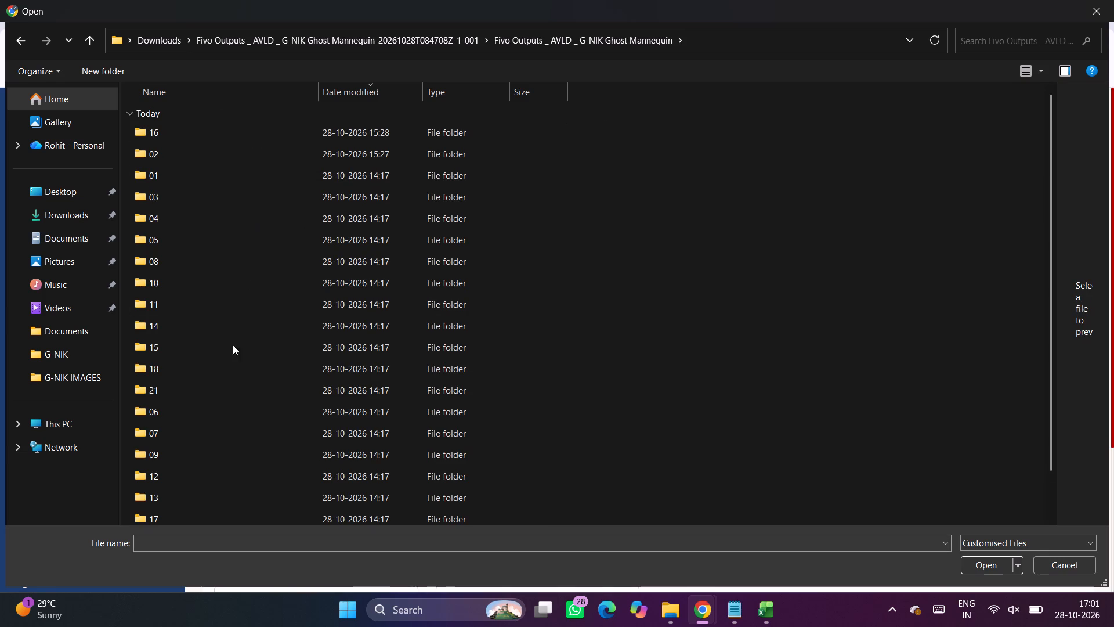
scroll(214, 476, down, 3)
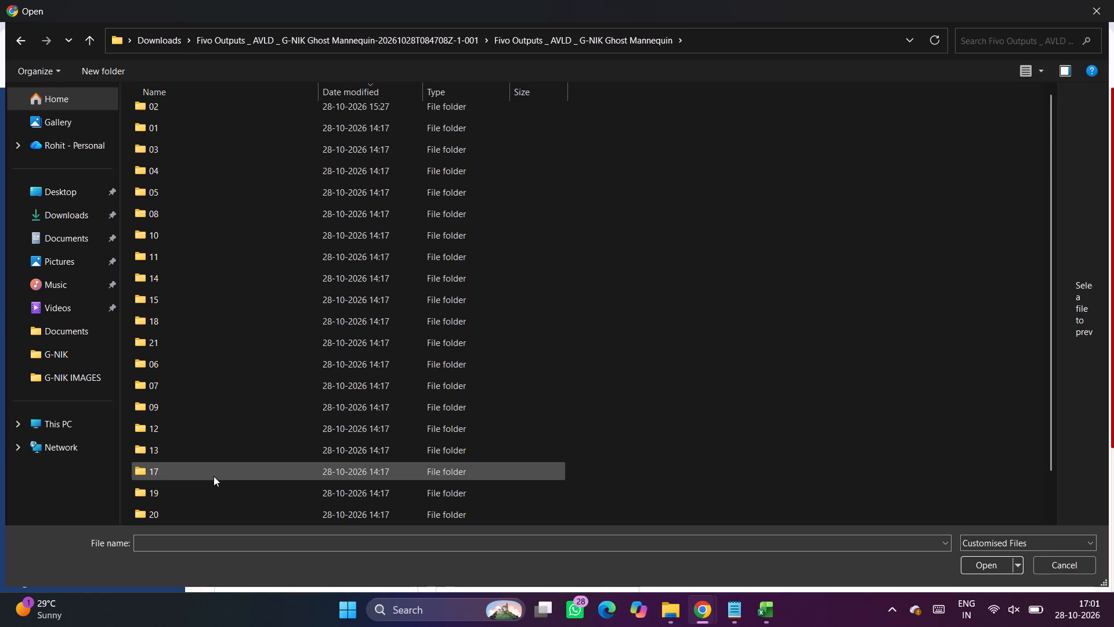
scroll(209, 474, down, 3)
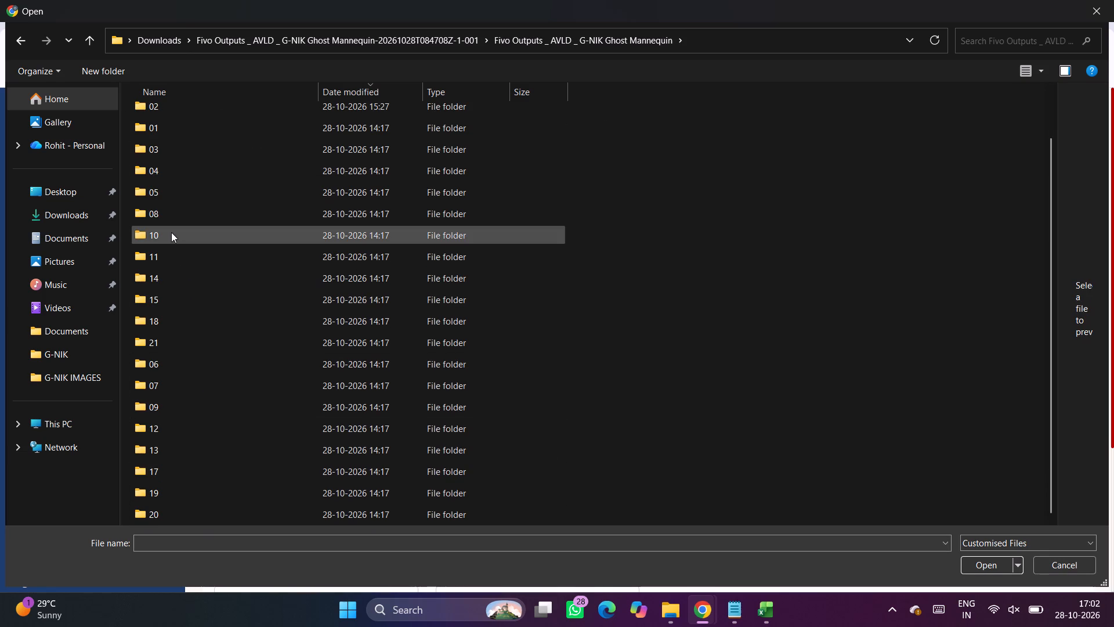
scroll(211, 335, up, 5)
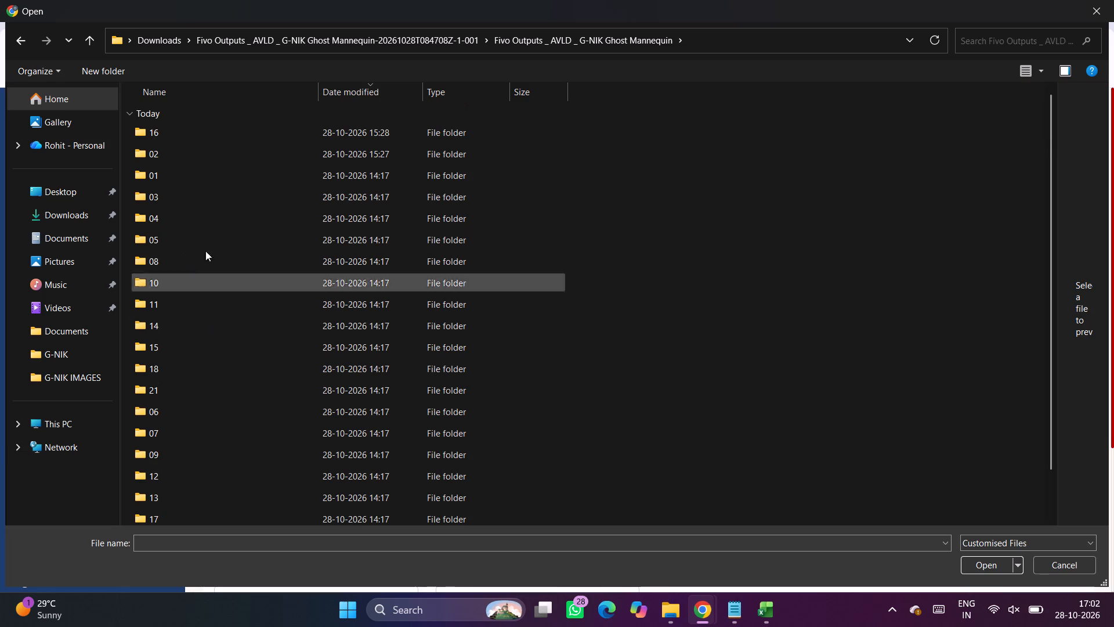
double_click(164, 138)
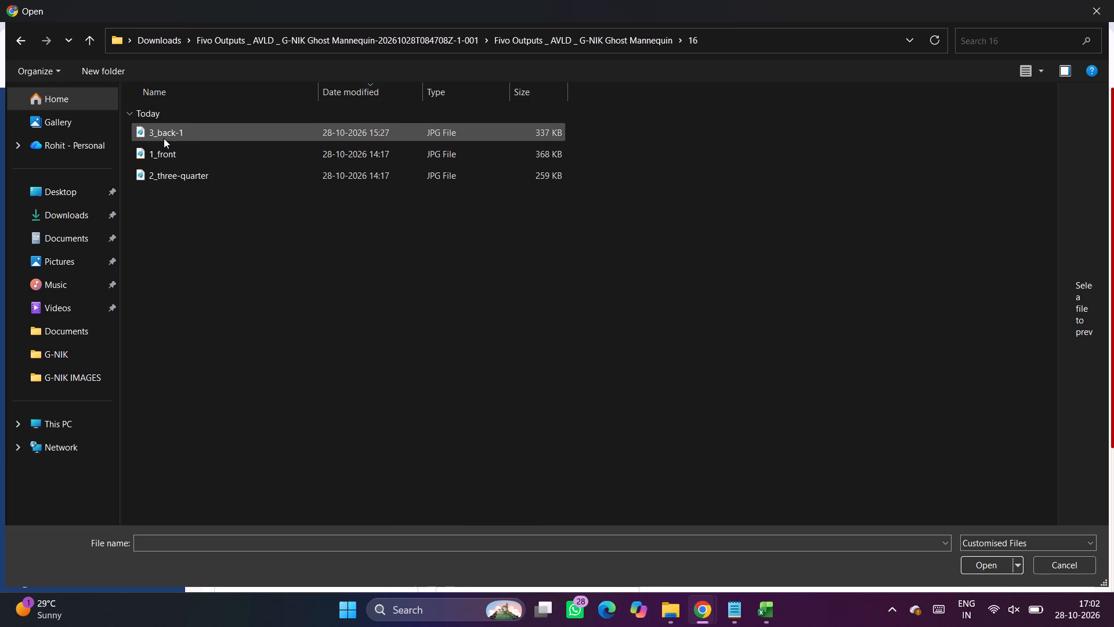
double_click(163, 148)
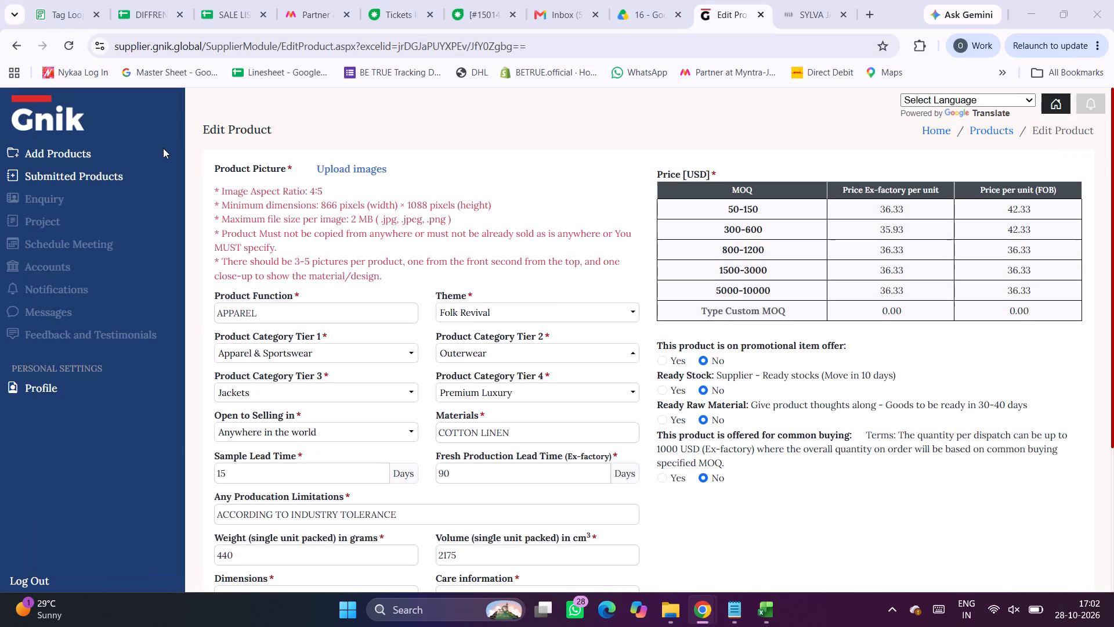
Upload the 3_back-1 and 2_three-quarter pictures from folder 16 to the waistcoat's product pictures, removing the duplicate back picture.
click(328, 175)
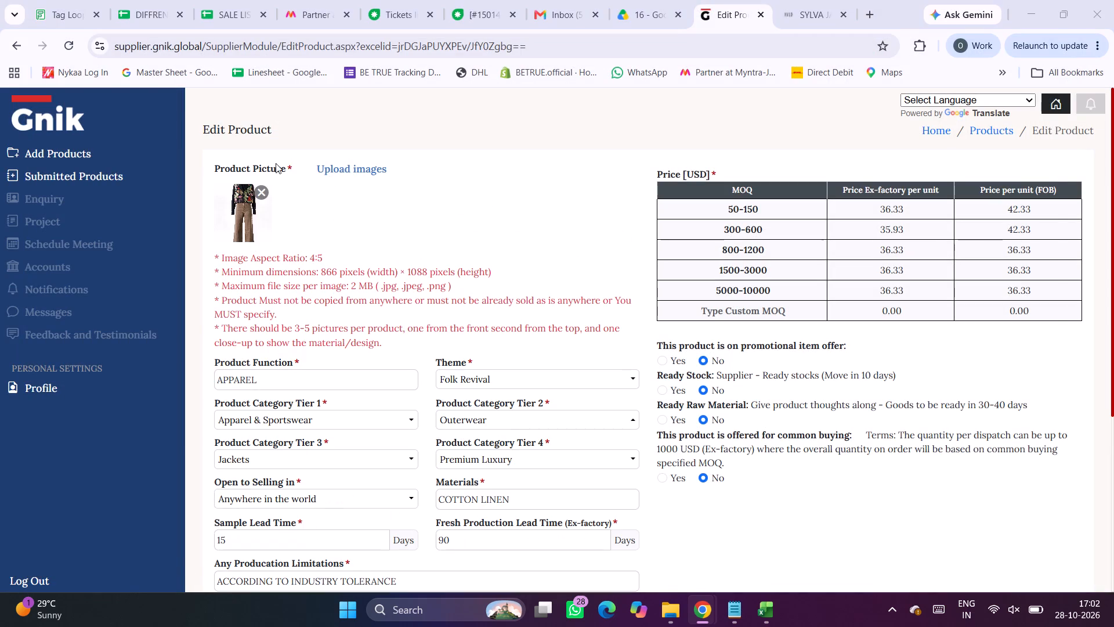
double_click(194, 134)
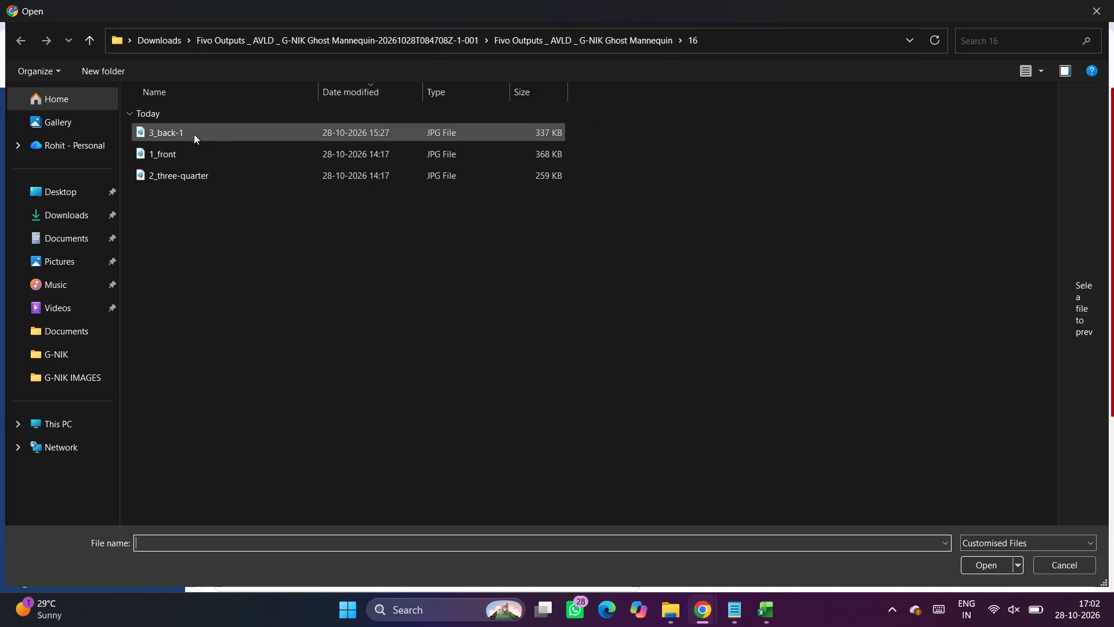
click(332, 171)
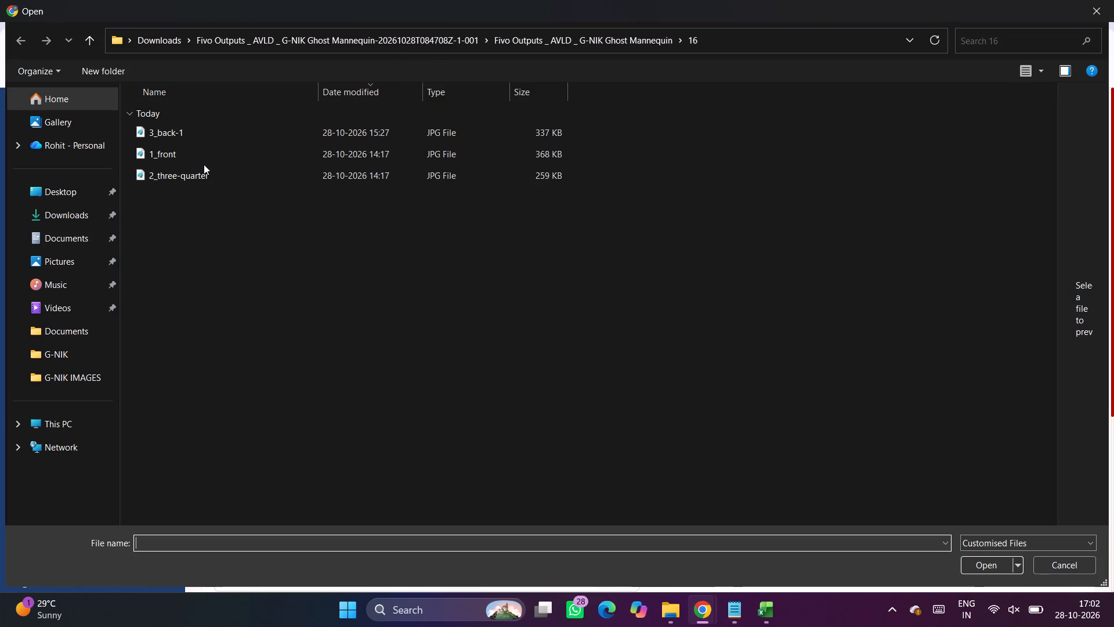
double_click(189, 133)
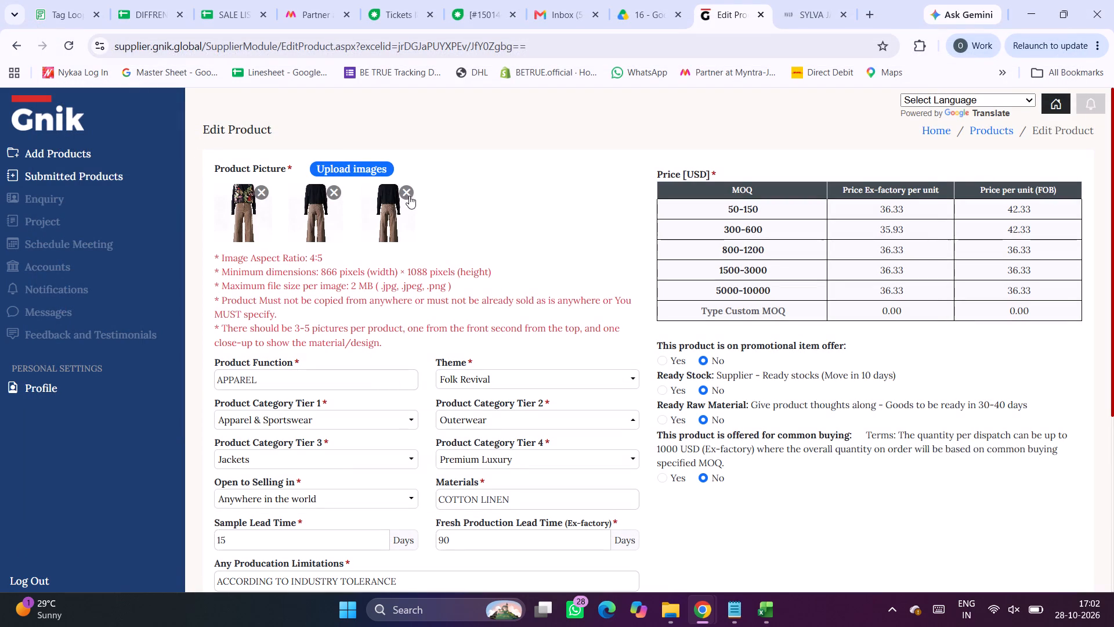
click(409, 196)
click(368, 171)
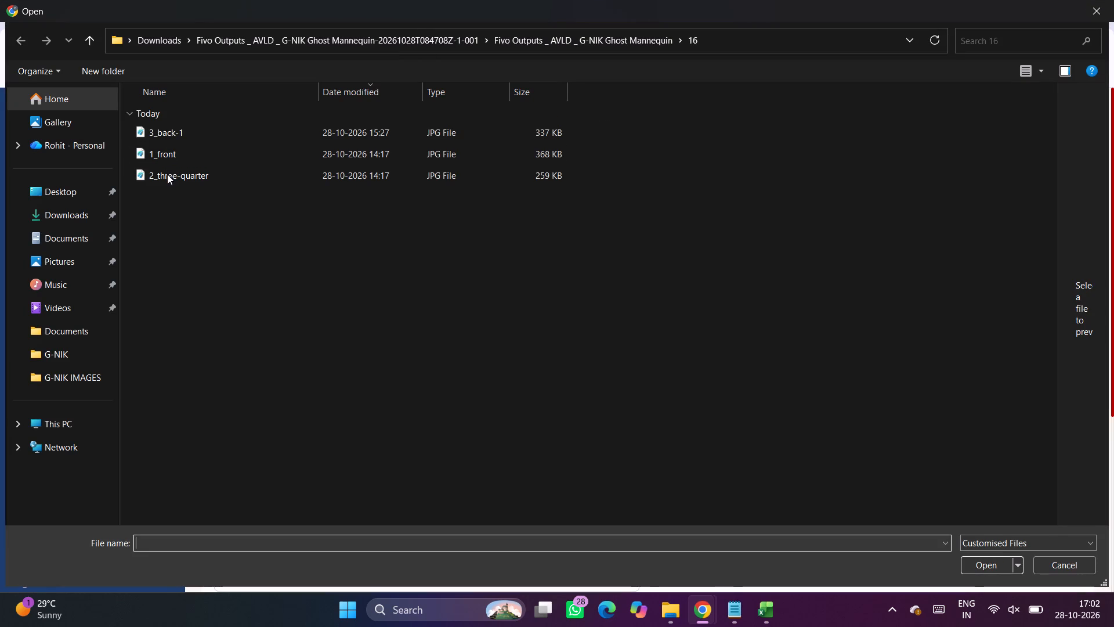
double_click(167, 174)
Add the keyword Jacket to the floral waistcoat product.
scroll(395, 401, down, 4)
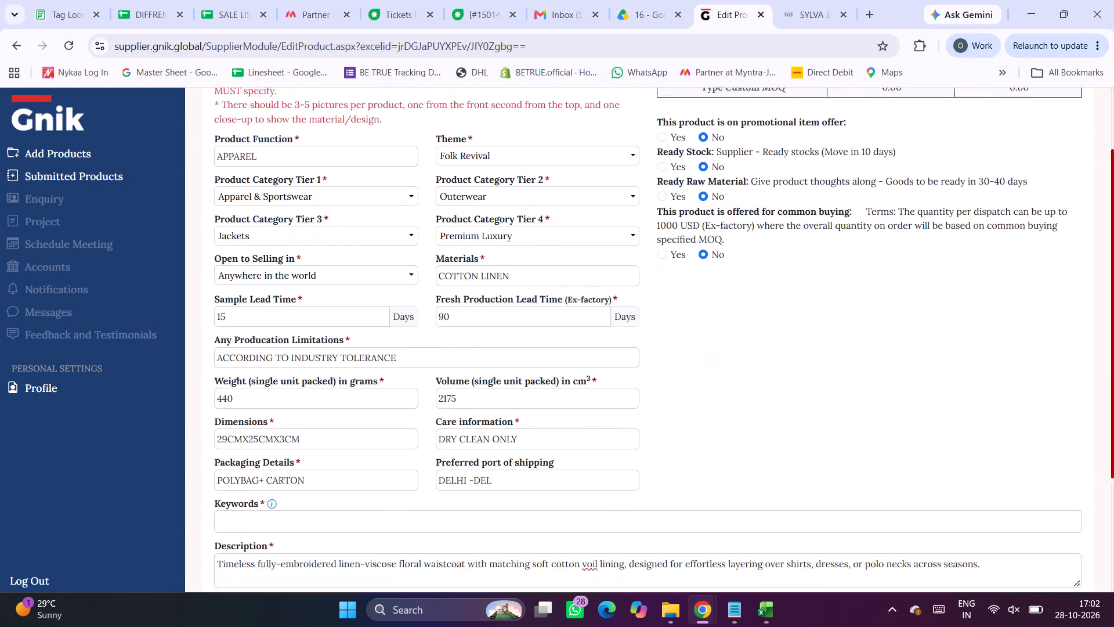
scroll(395, 401, down, 2)
click(301, 484)
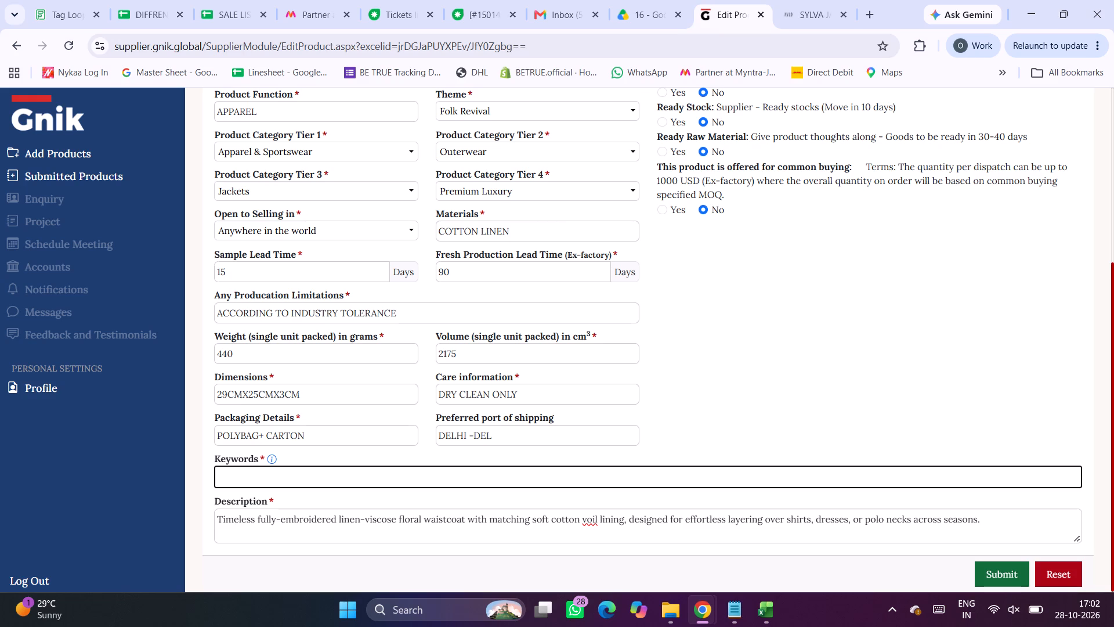
text(acket)
key(Return)
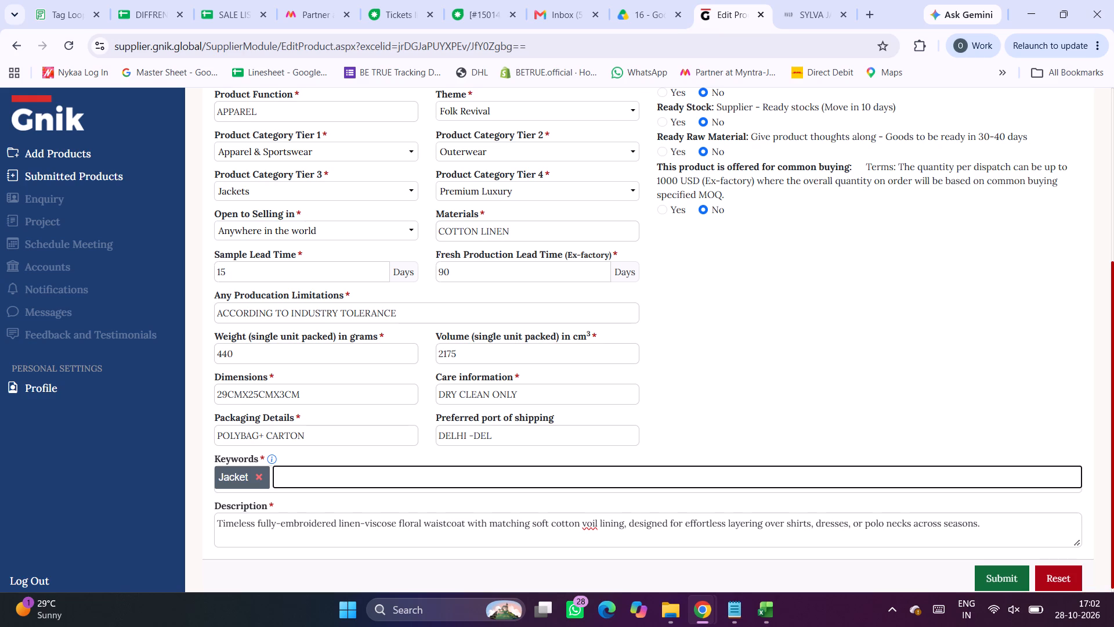
Replace the waistcoat's Jacket keyword with the keyword waistcoat.
click(258, 480)
click(265, 478)
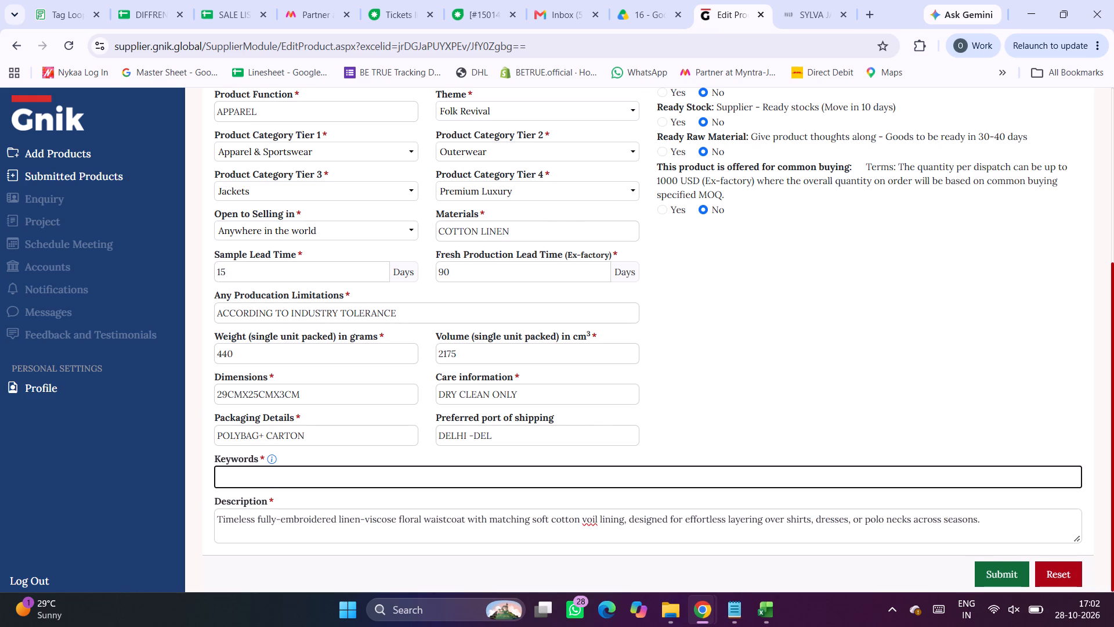
text(waistcoat)
key(Return)
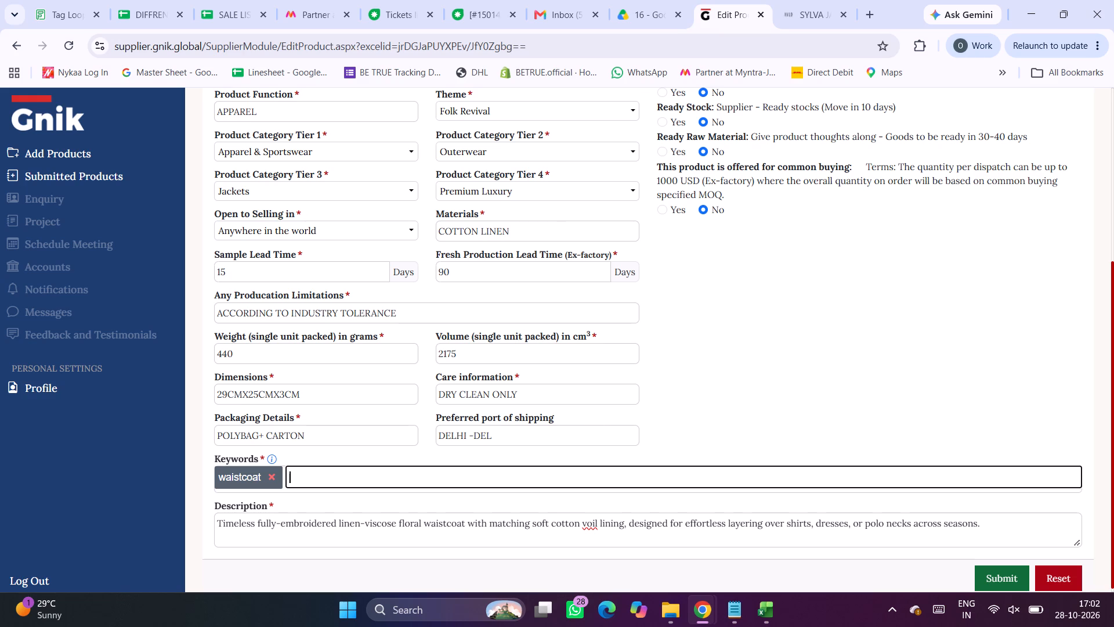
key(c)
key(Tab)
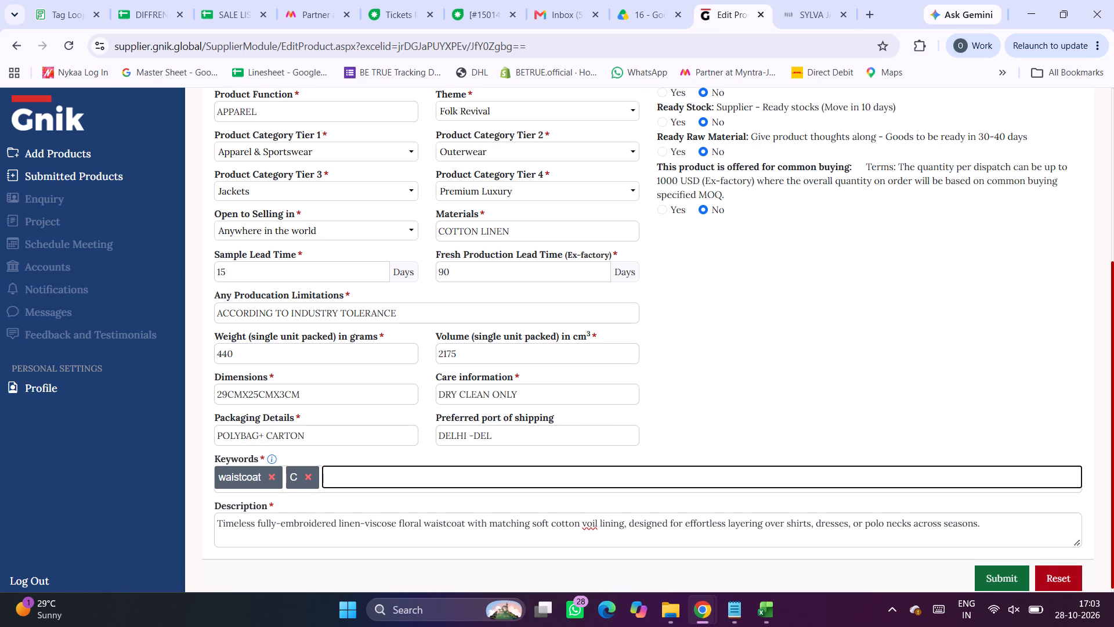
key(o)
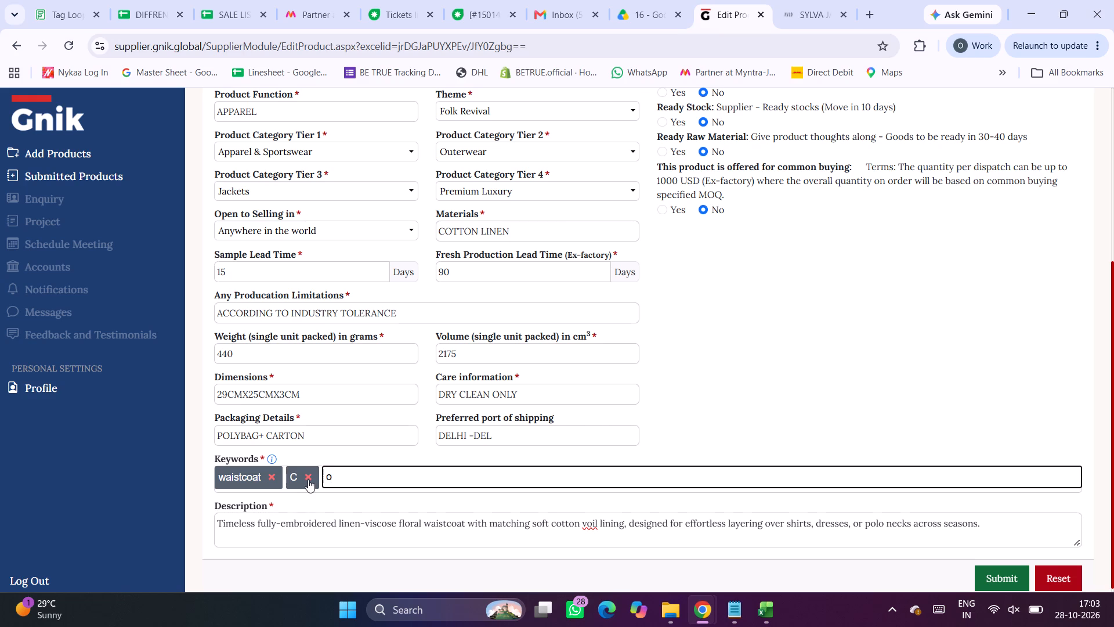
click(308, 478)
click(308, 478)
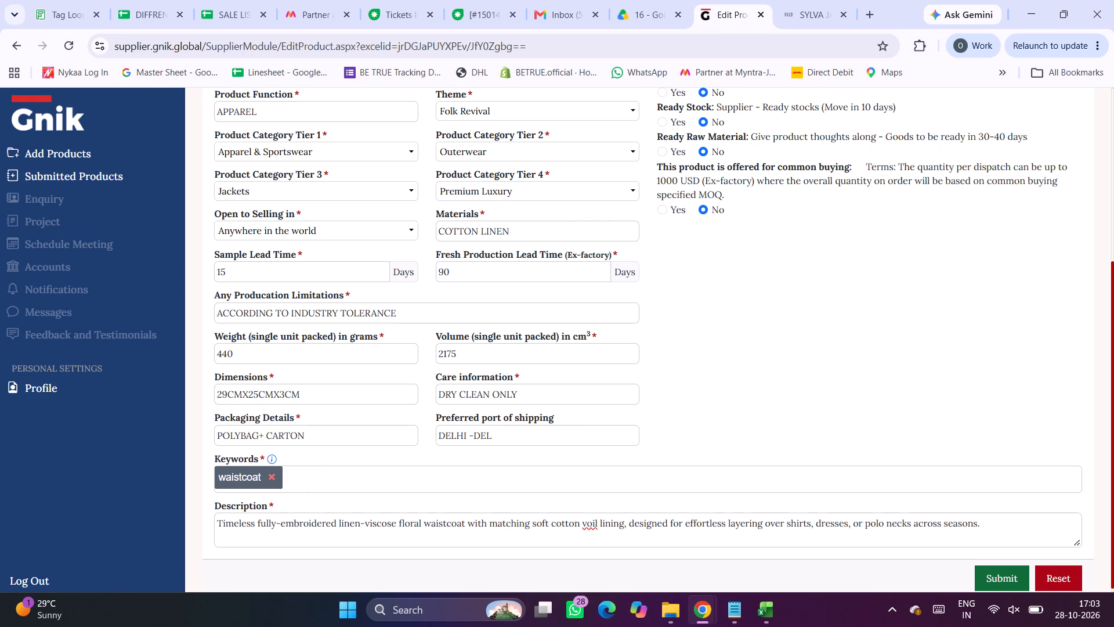
Add the style code FH-16A as the waistcoat's second keyword.
click(324, 469)
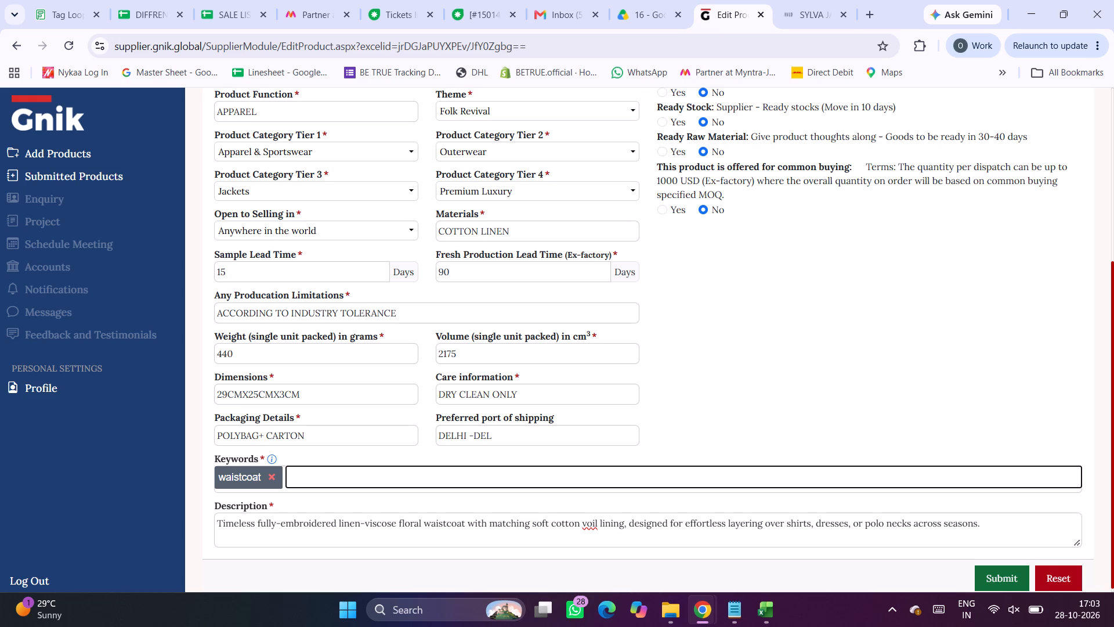
key(d)
key(BackSpace)
text(FH-)
text(1+)
key(BackSpace)
text(6A)
key(Return)
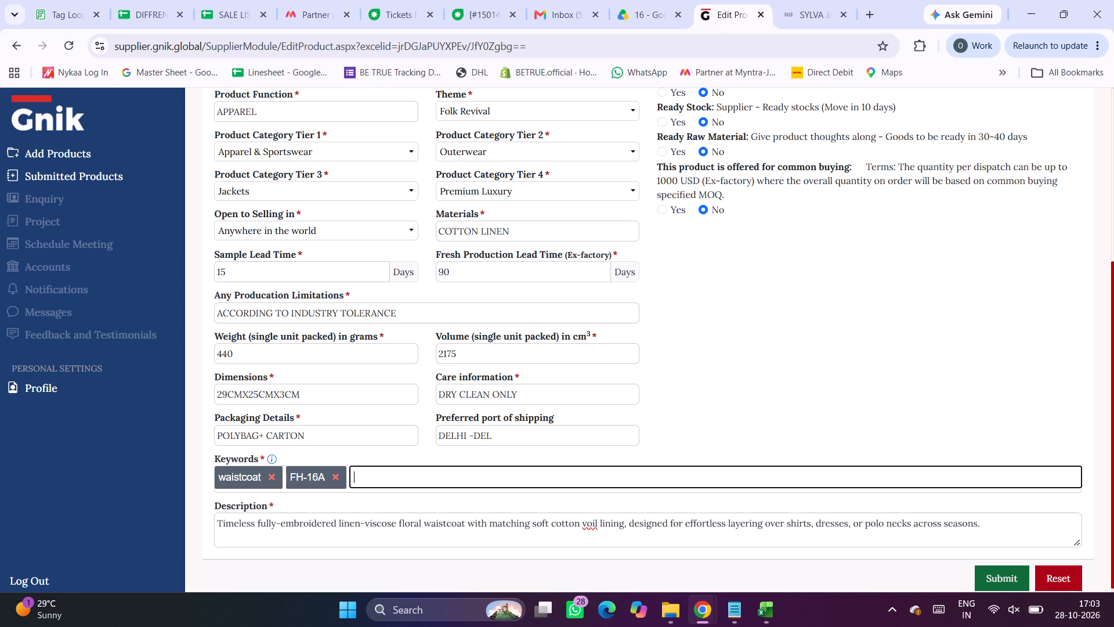
click(442, 476)
Submit the completed floral waistcoat product.
scroll(556, 452, up, 4)
scroll(556, 452, down, 5)
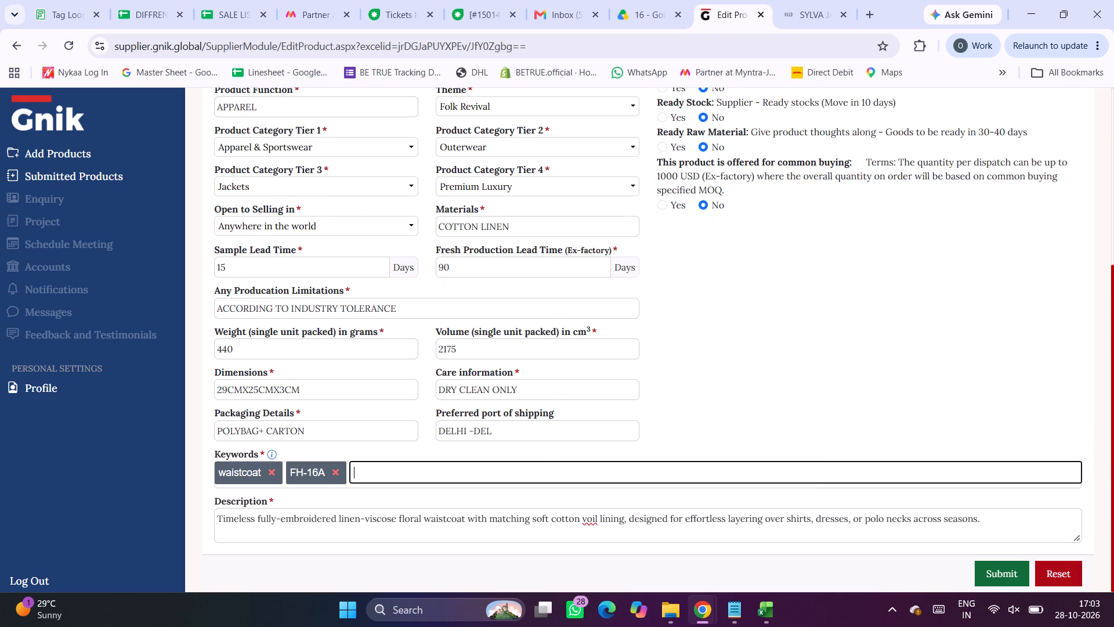
click(978, 580)
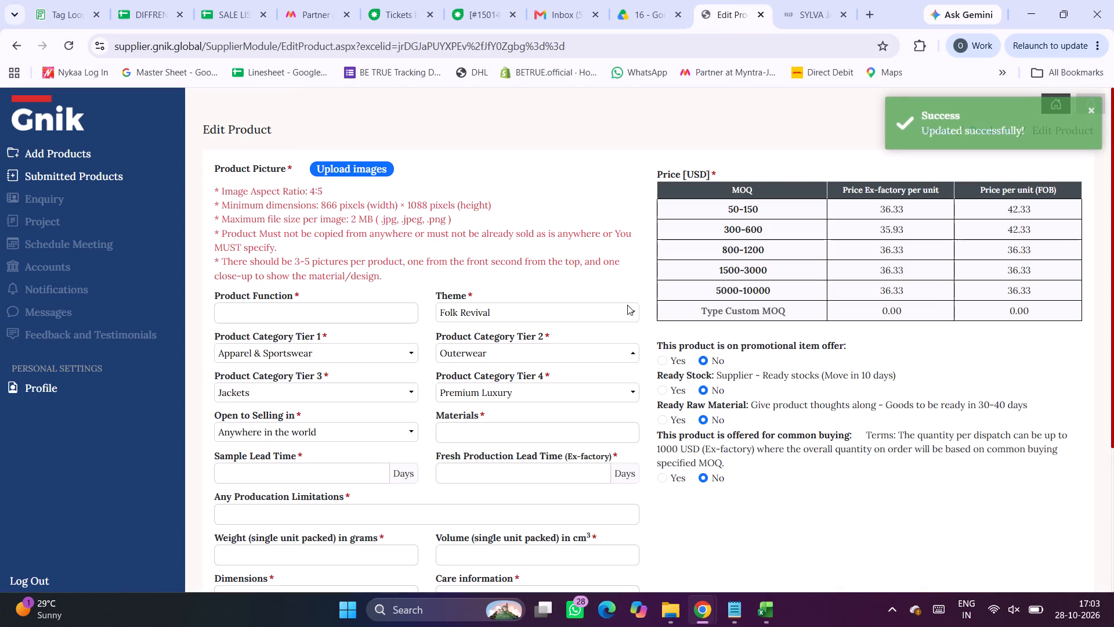
Open the VISCOSE LINEN jacket from the bulk-uploaded items list for editing and read its description.
click(67, 160)
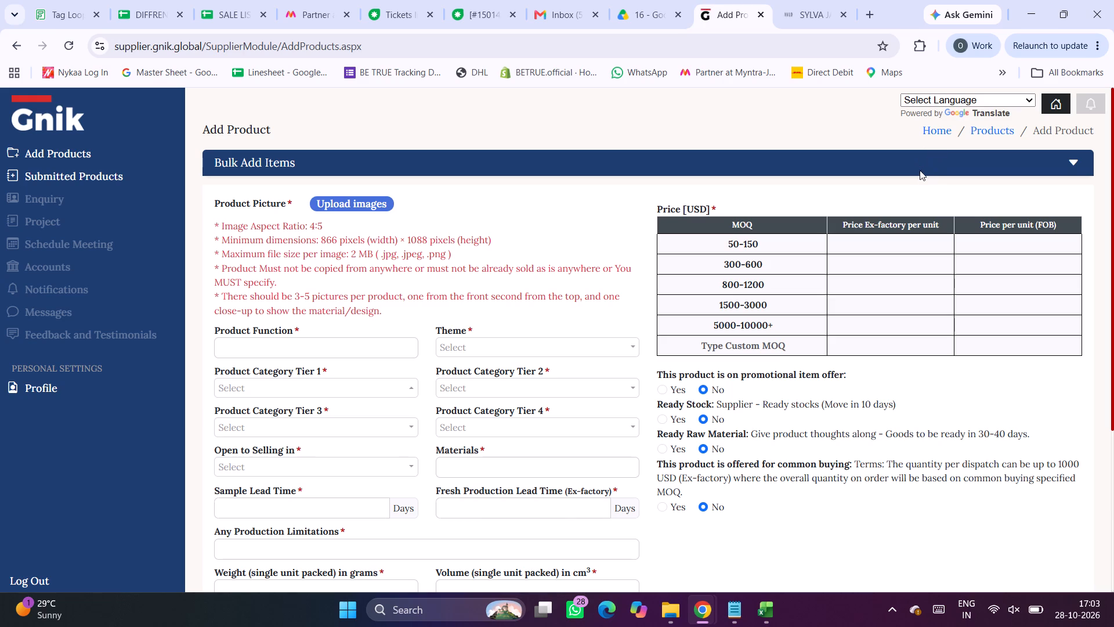
click(1068, 170)
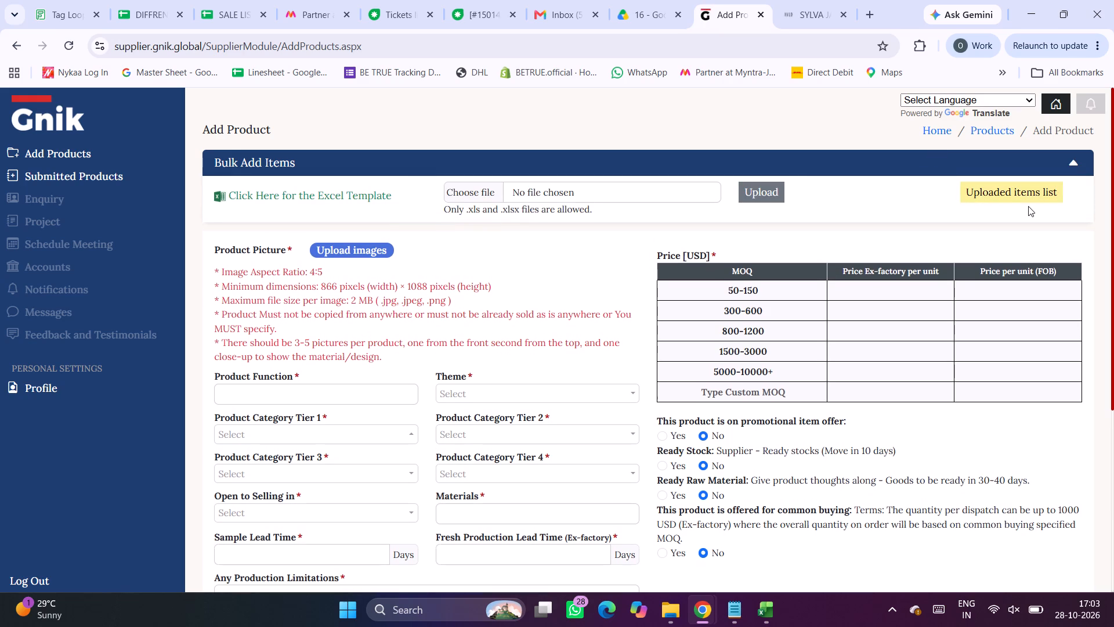
click(1019, 196)
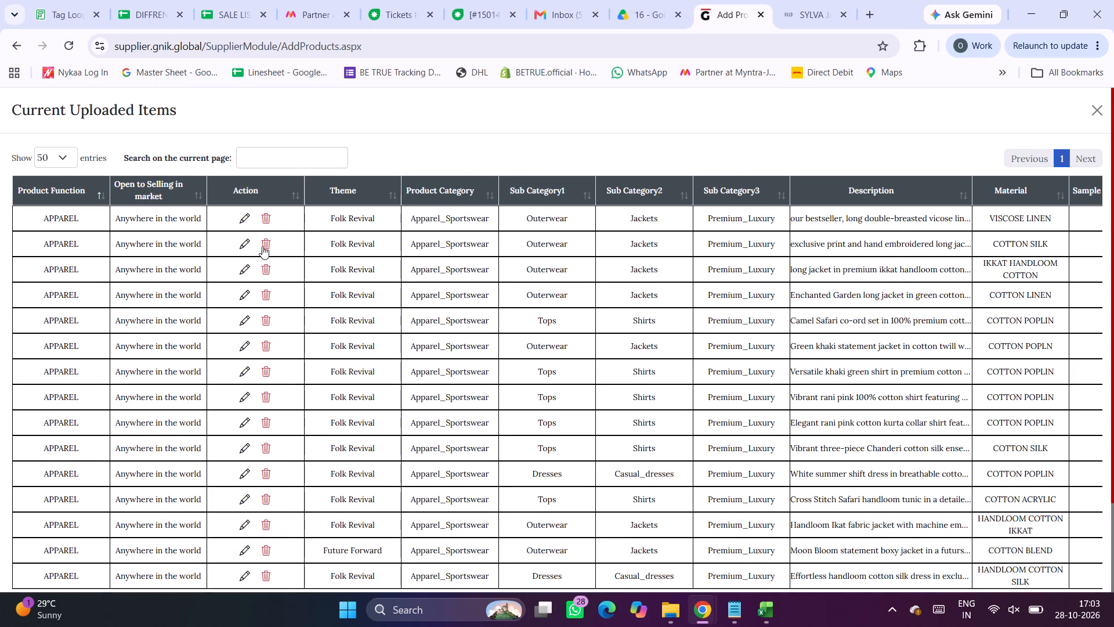
click(238, 223)
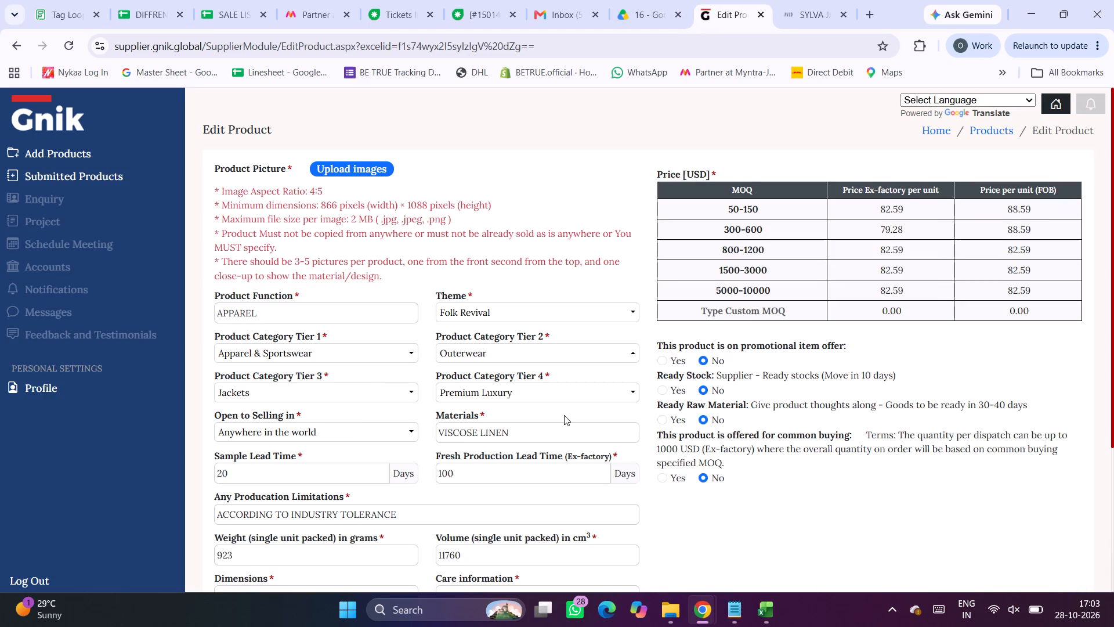
scroll(564, 415, down, 5)
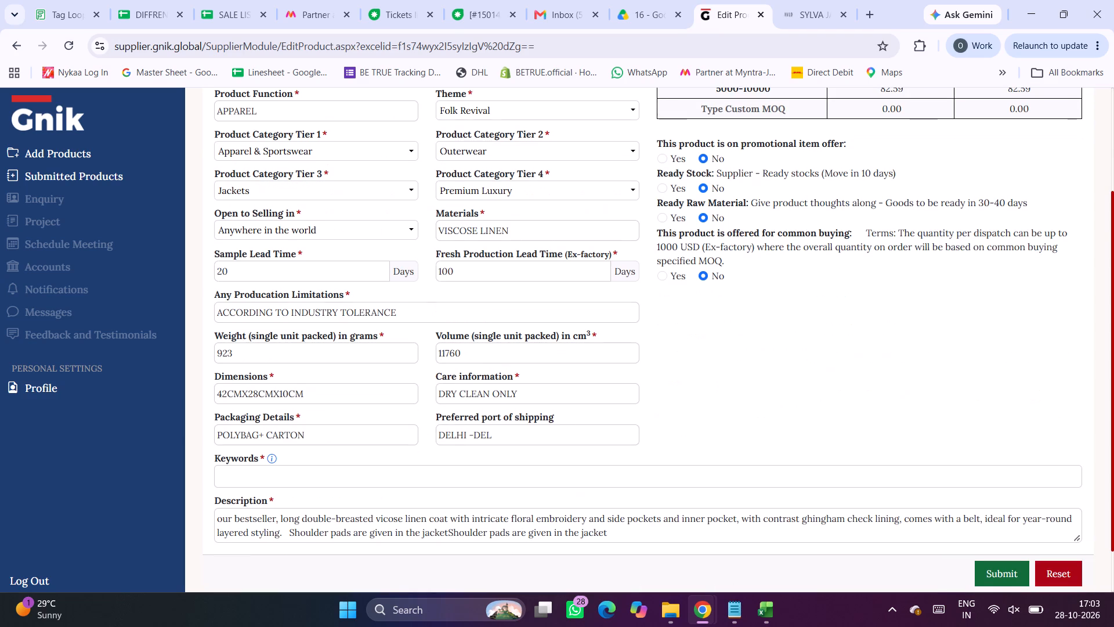
scroll(363, 523, down, 2)
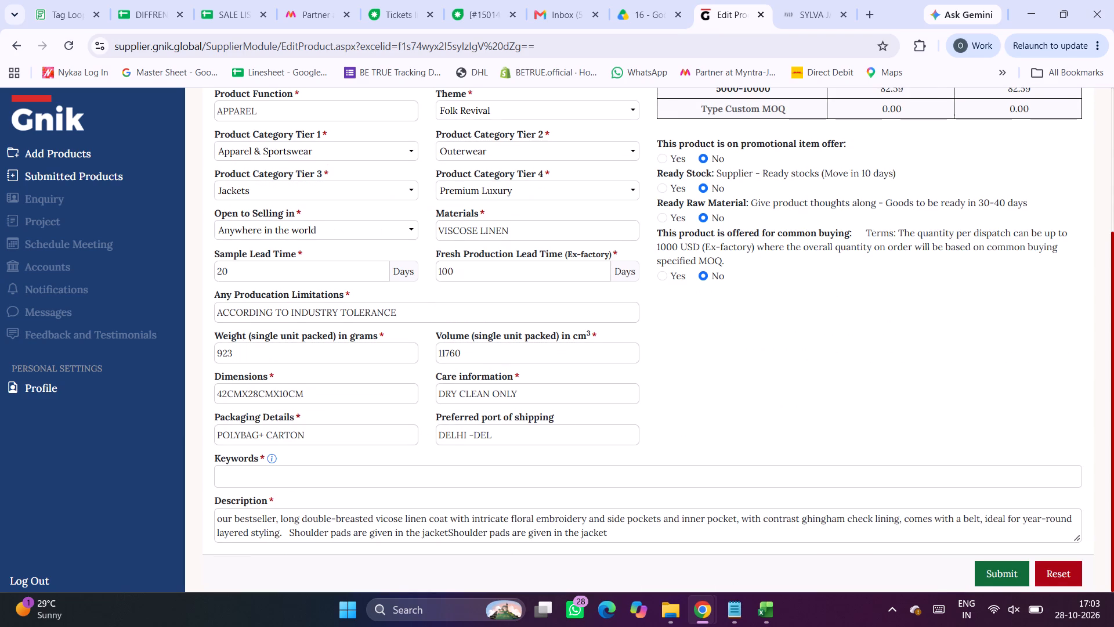
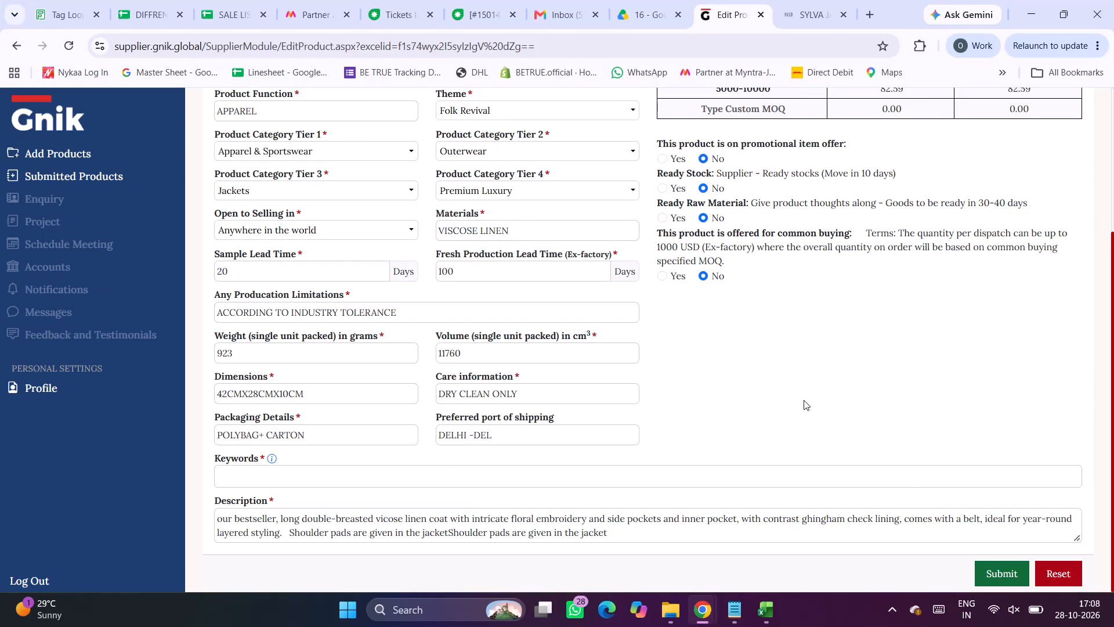
Compare the pictures in ghost mannequin image folders 21 and 01 with the description of the double-breasted viscose linen coat.
scroll(804, 400, up, 2)
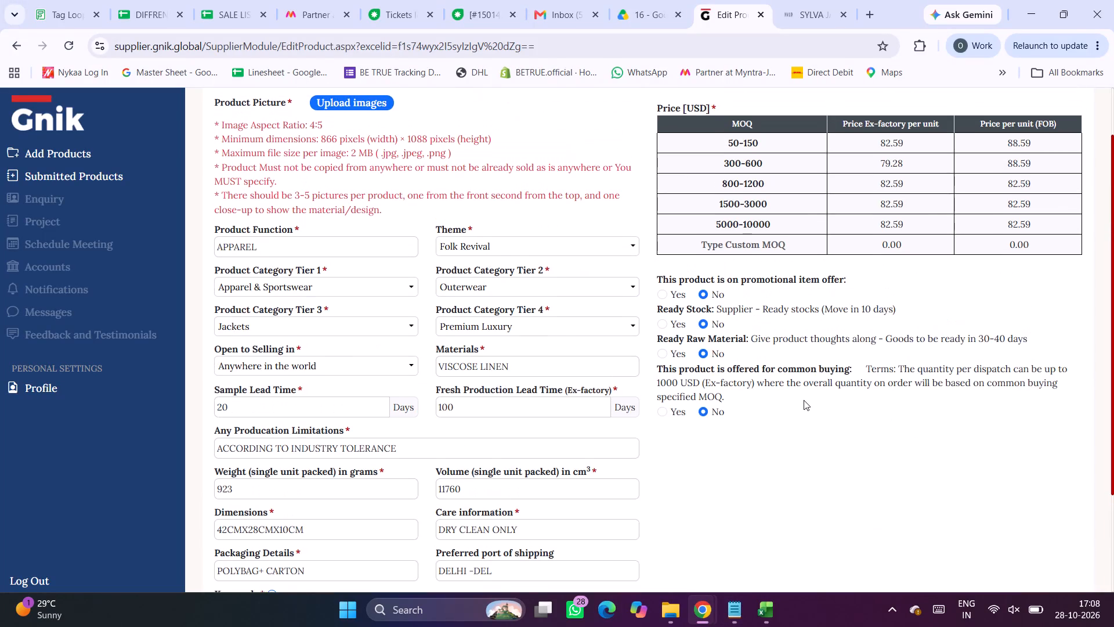
scroll(804, 400, up, 2)
scroll(804, 400, down, 4)
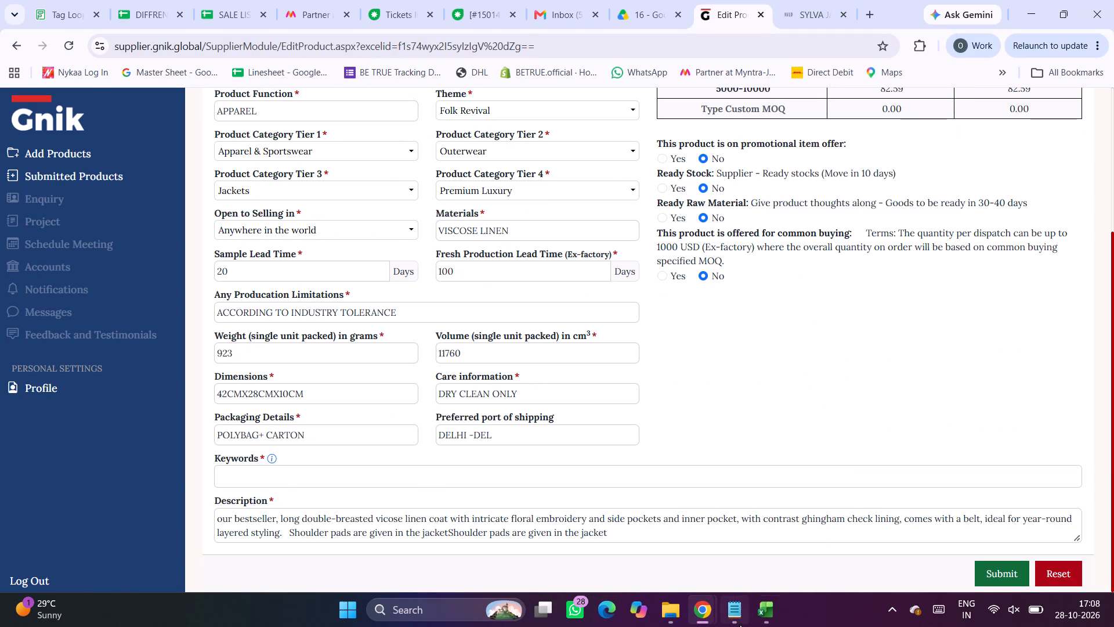
click(664, 618)
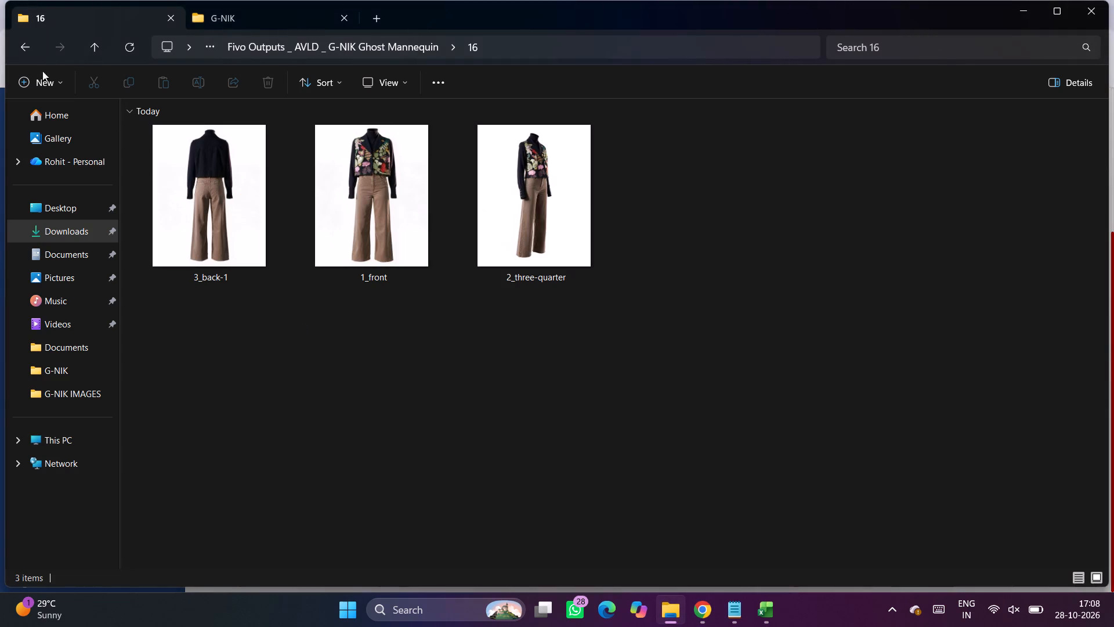
click(27, 48)
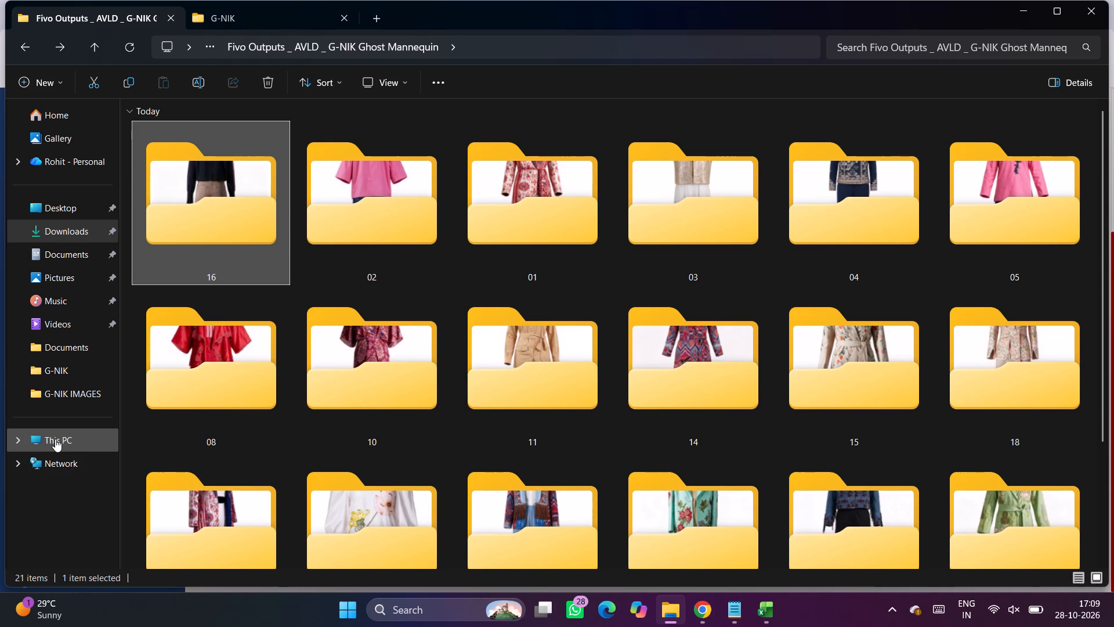
key(Down)
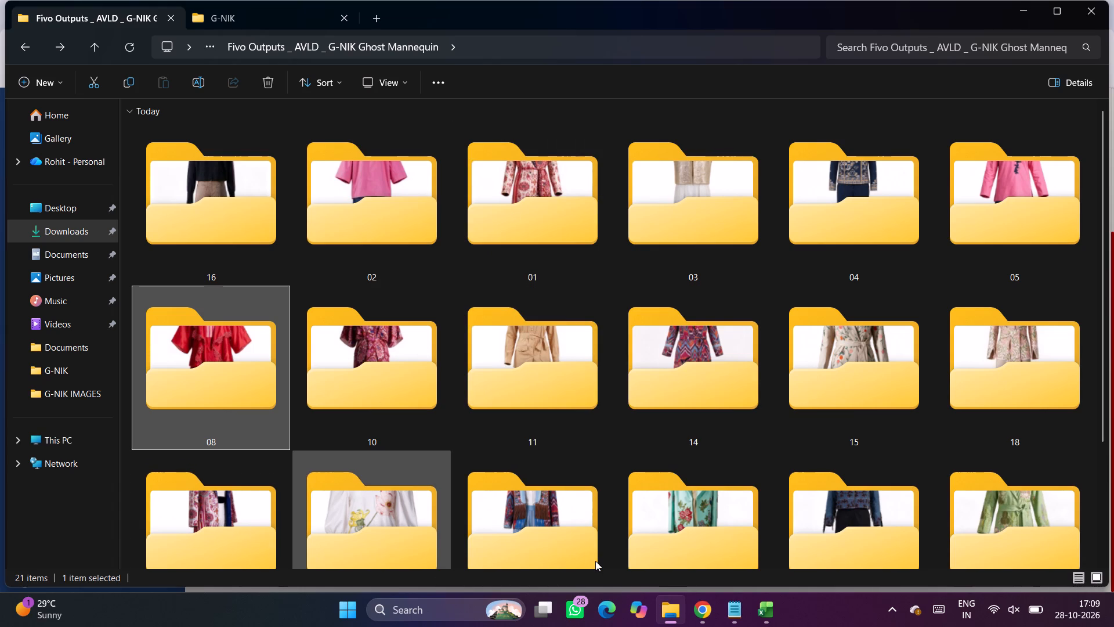
double_click(266, 525)
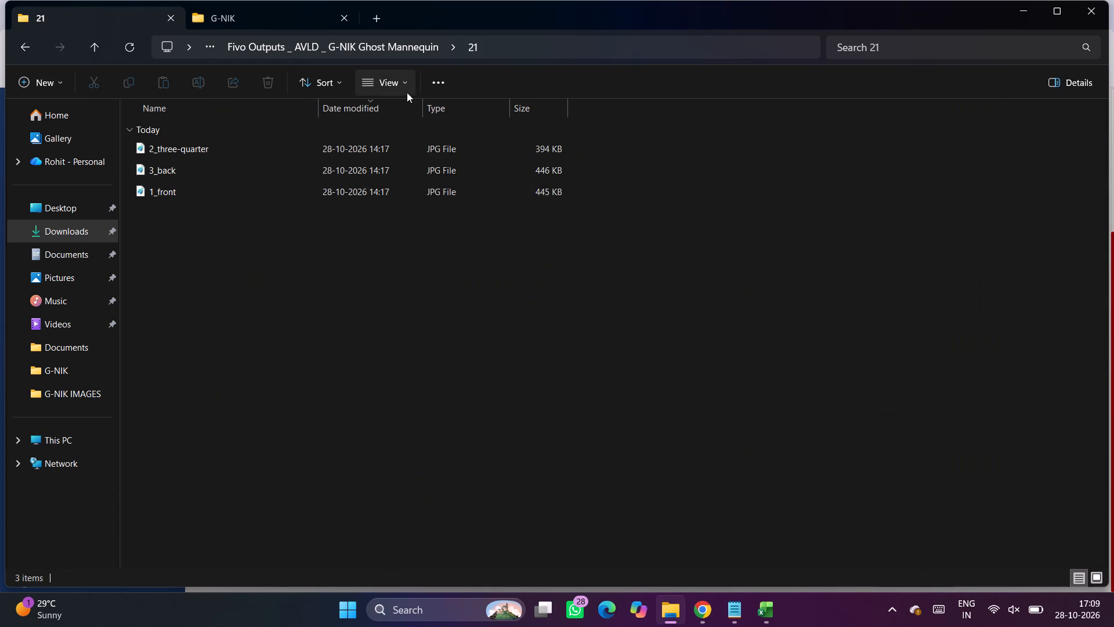
click(407, 92)
click(414, 118)
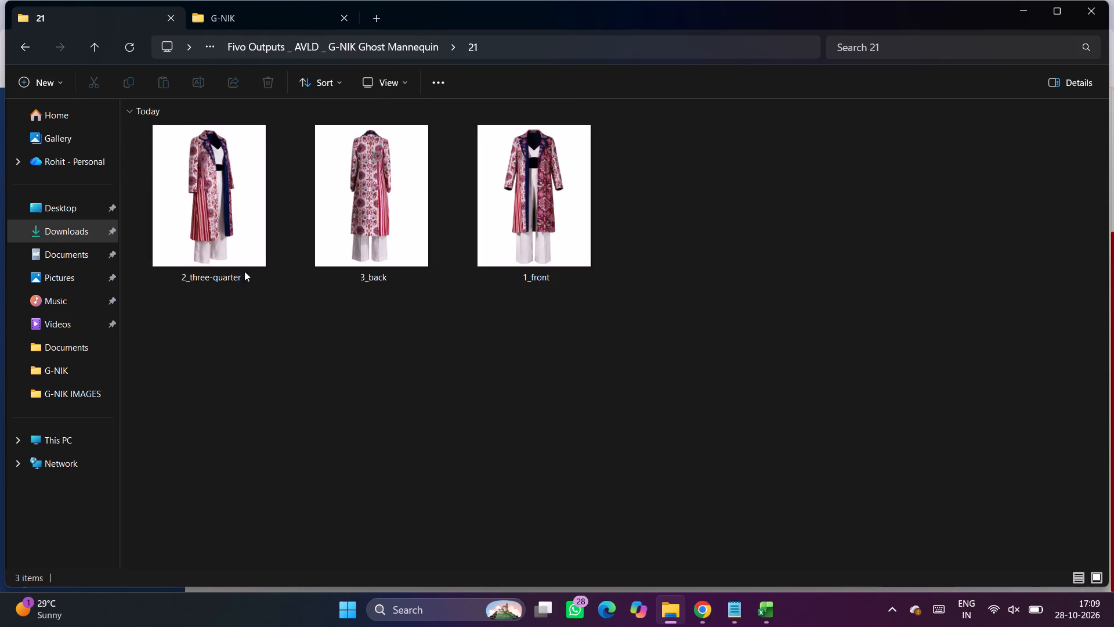
click(26, 54)
double_click(523, 138)
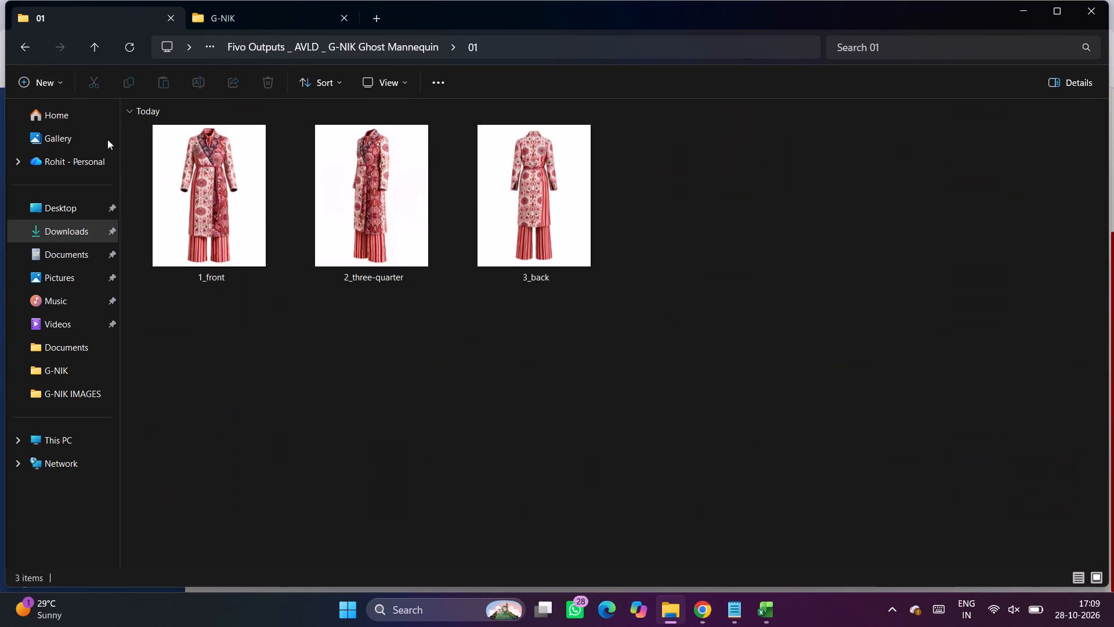
click(22, 48)
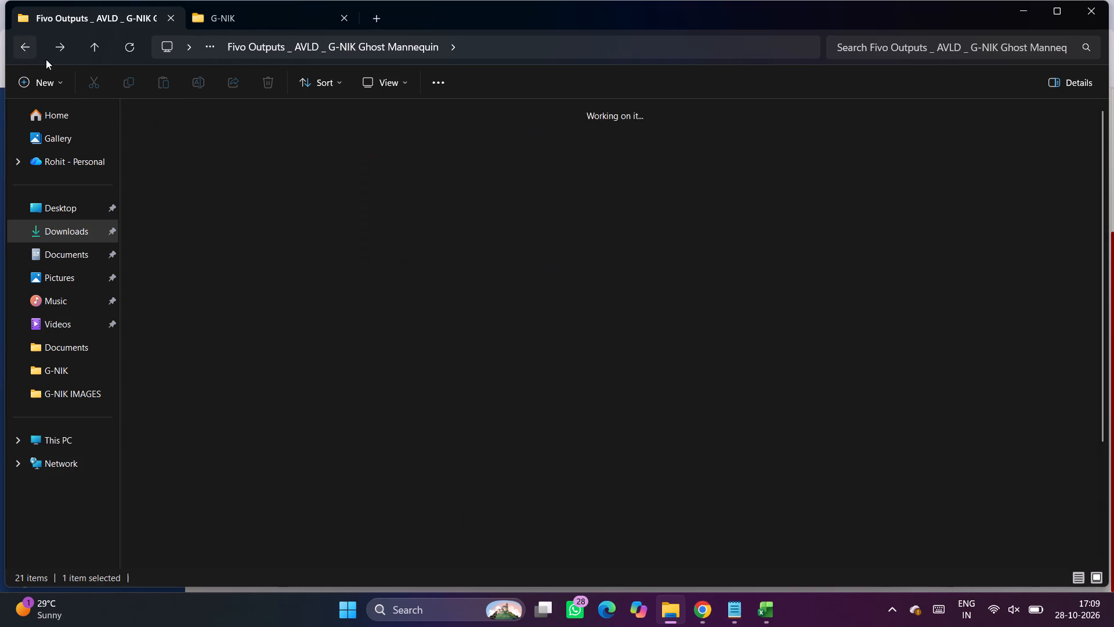
scroll(236, 482, down, 1)
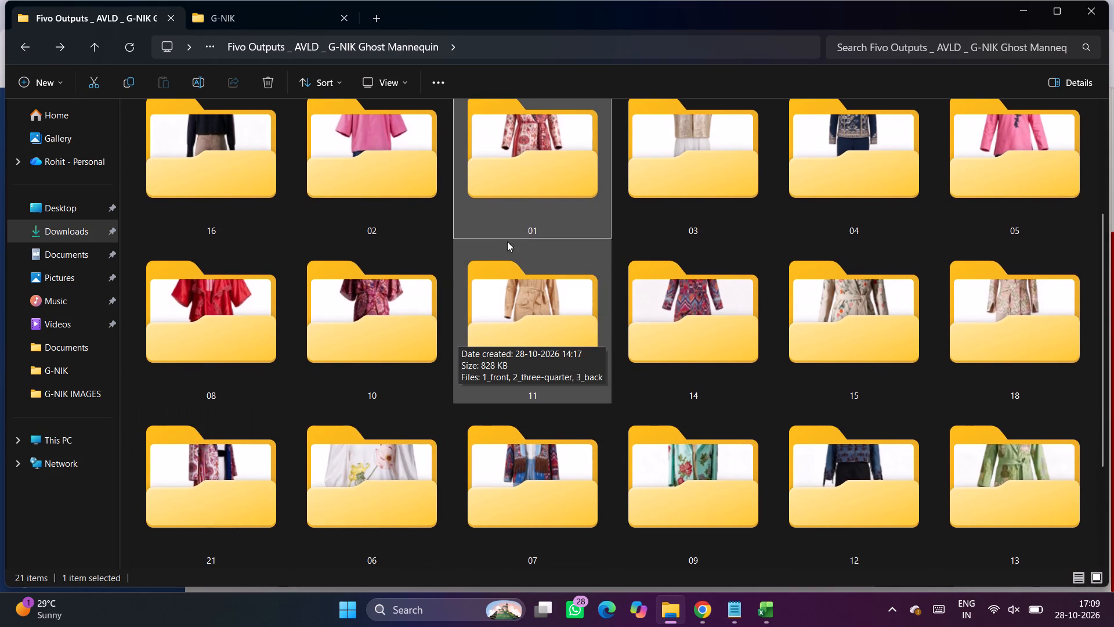
double_click(202, 489)
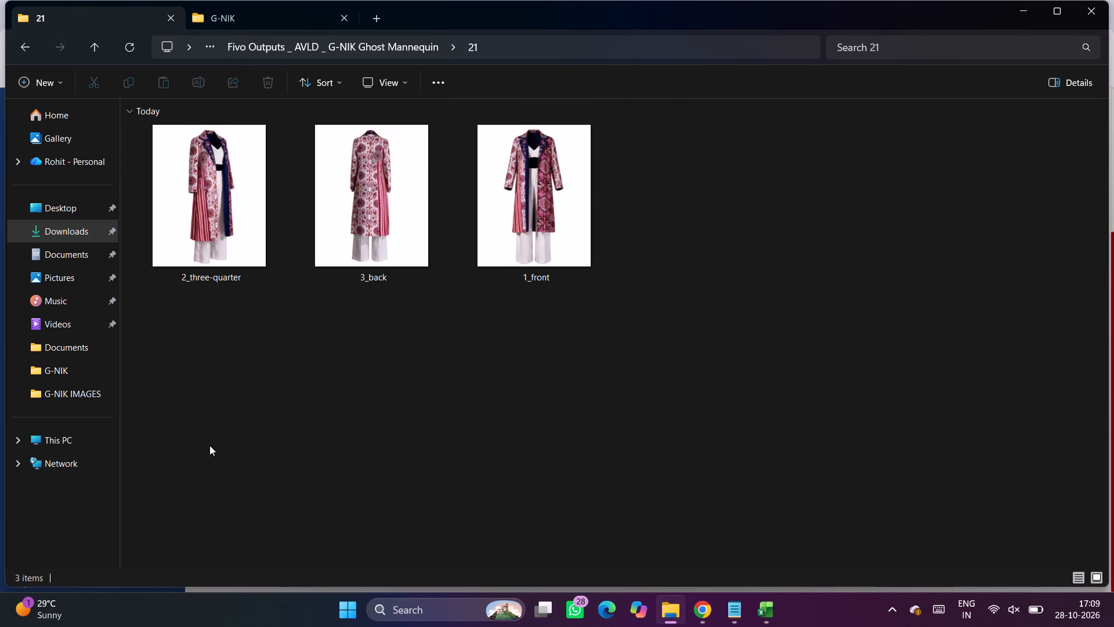
click(31, 47)
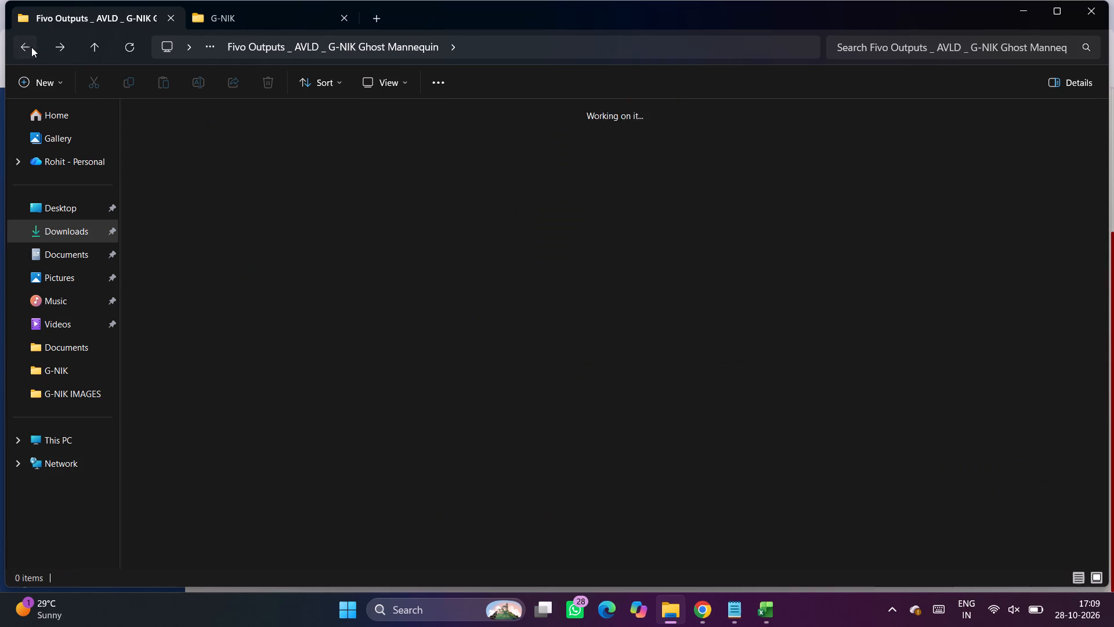
double_click(518, 125)
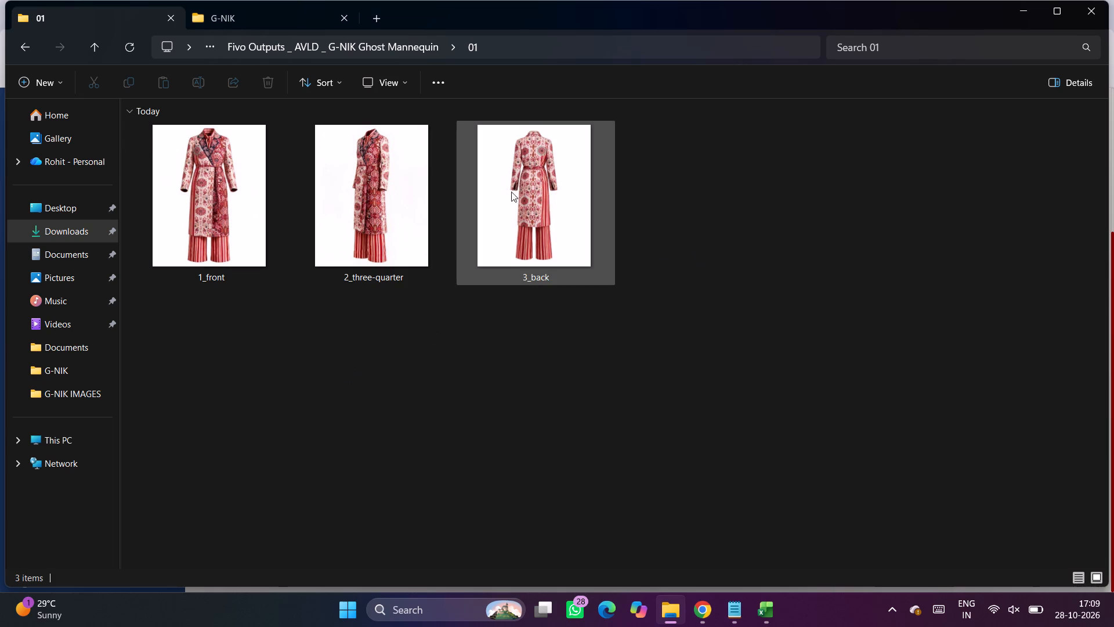
click(22, 49)
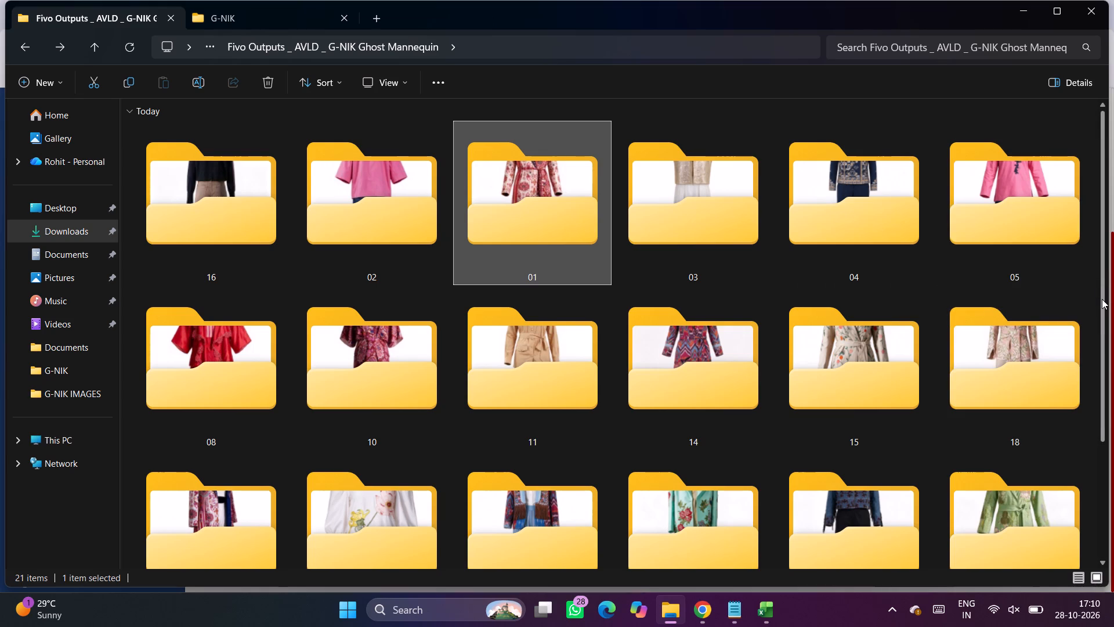
Open image folder 15 and show its pictures as extra large icons to check them against the embroidered coat.
drag(1102, 299, 1113, 427)
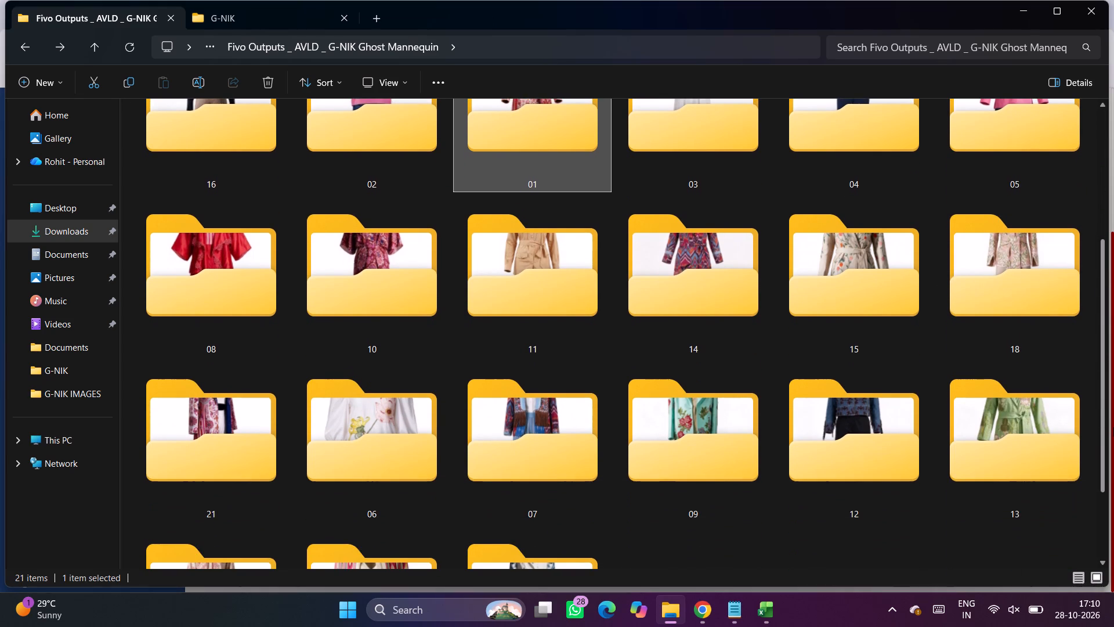
drag(1113, 427, 1112, 431)
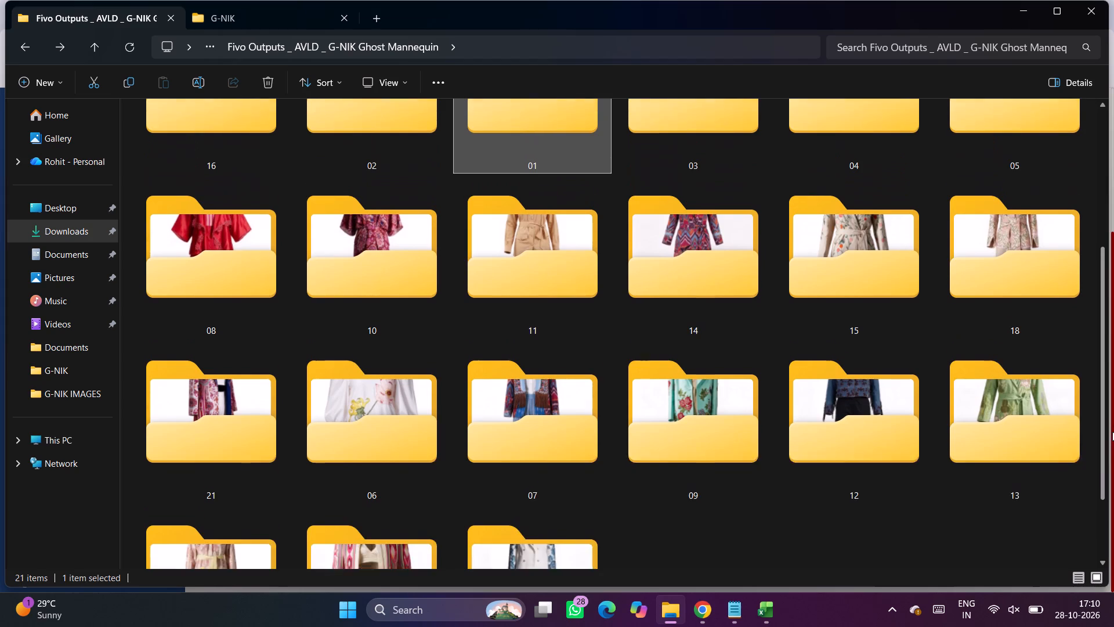
drag(1112, 431, 1113, 423)
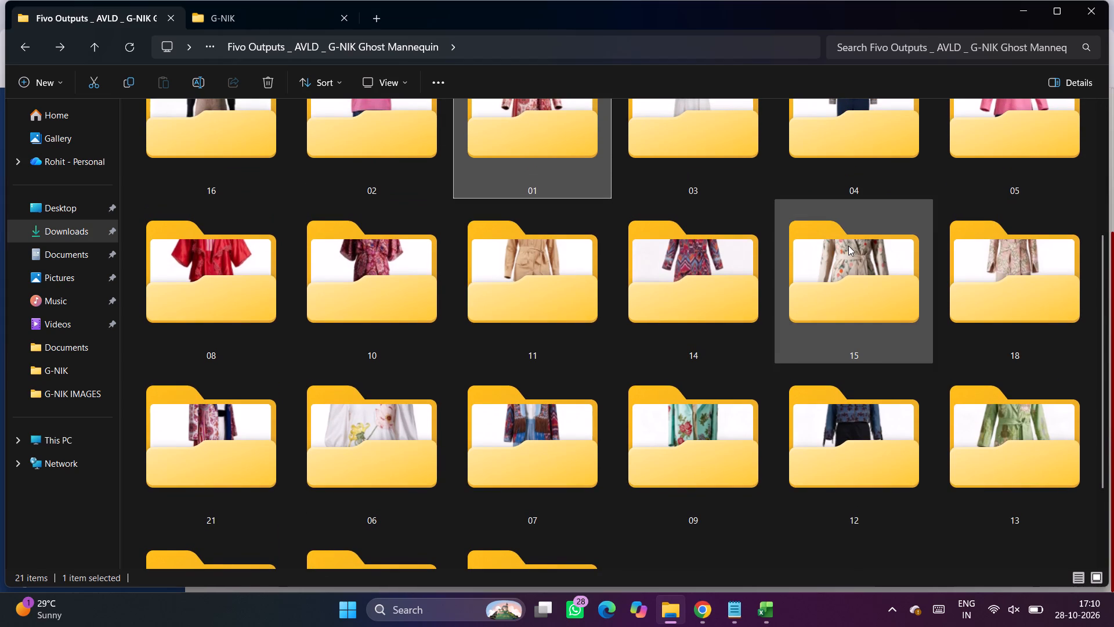
click(848, 246)
double_click(848, 246)
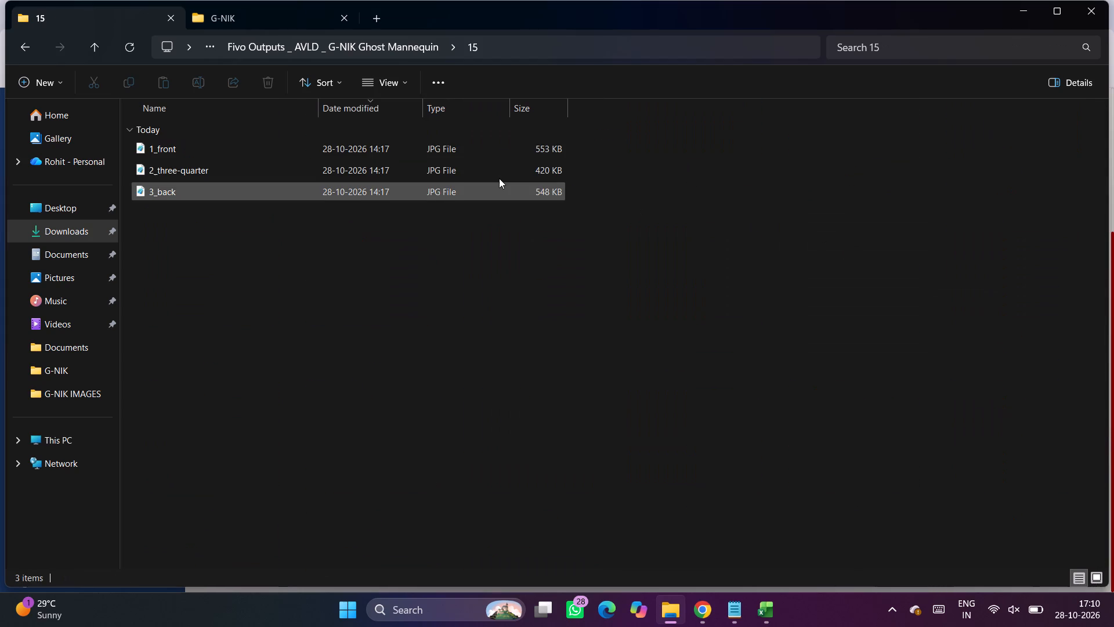
click(399, 75)
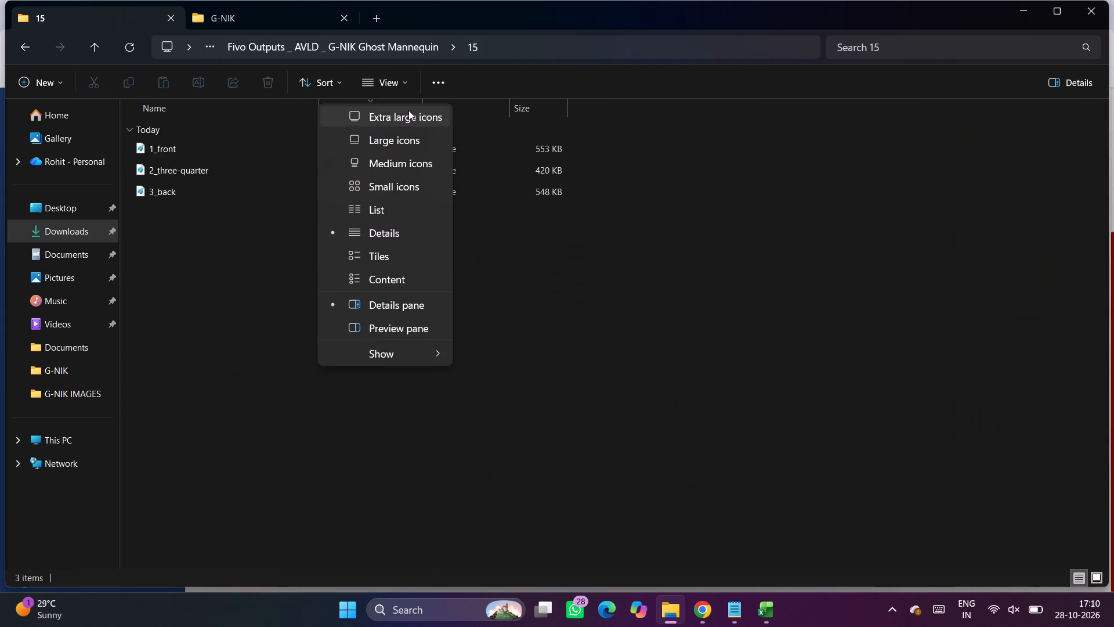
click(408, 110)
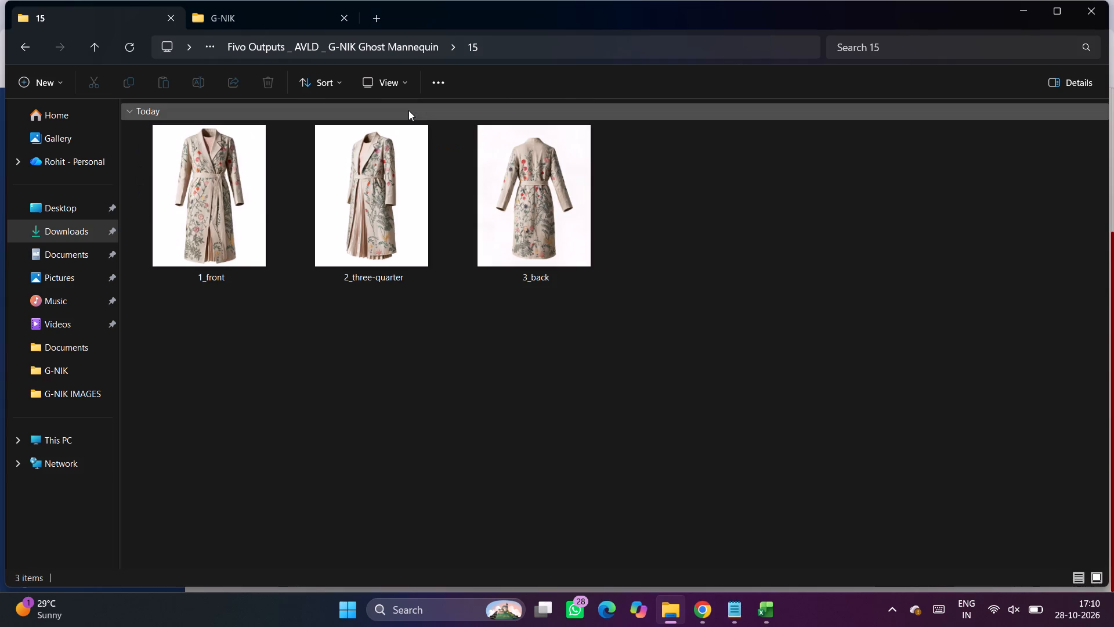
Upload 1_front, 3_back and 2_three-quarter from image folder 15 as the viscose linen coat's product pictures in the Gnik portal.
click(699, 623)
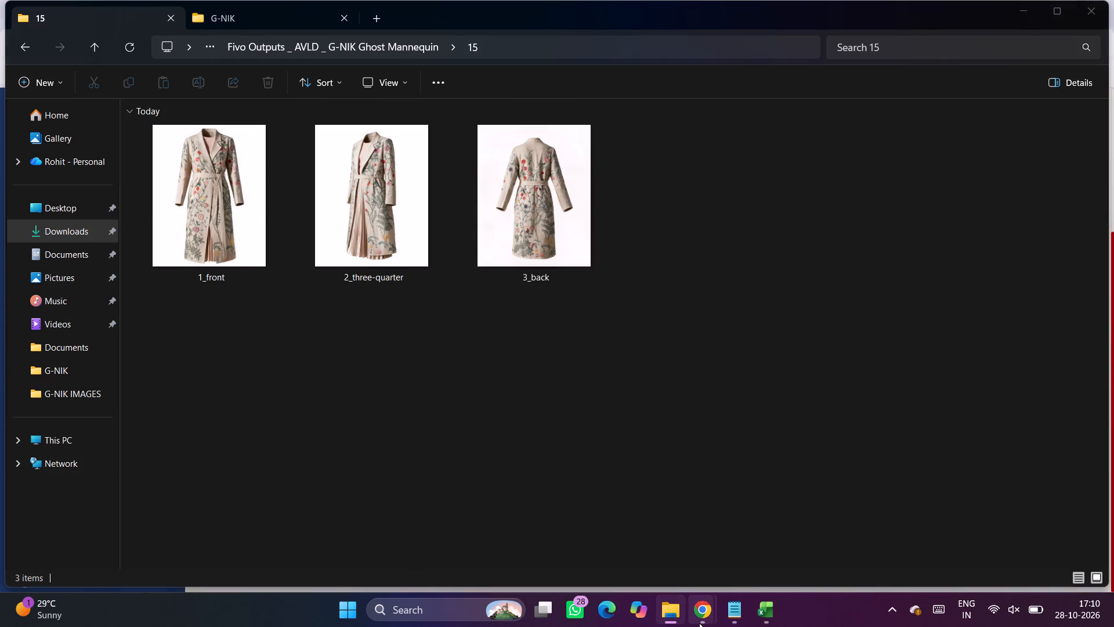
click(632, 567)
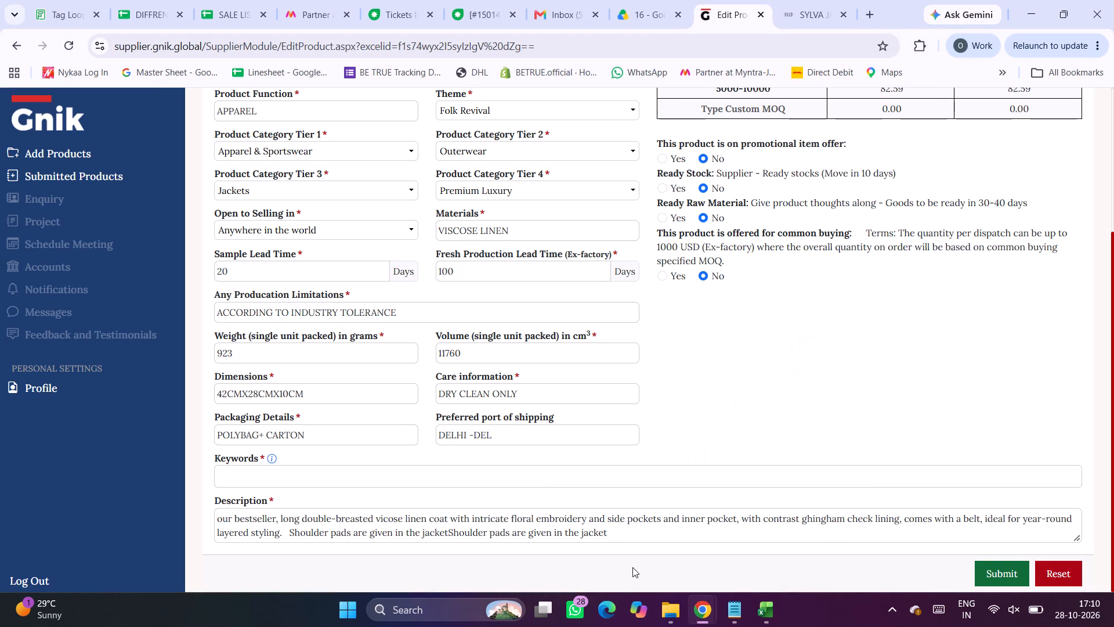
scroll(507, 259, up, 4)
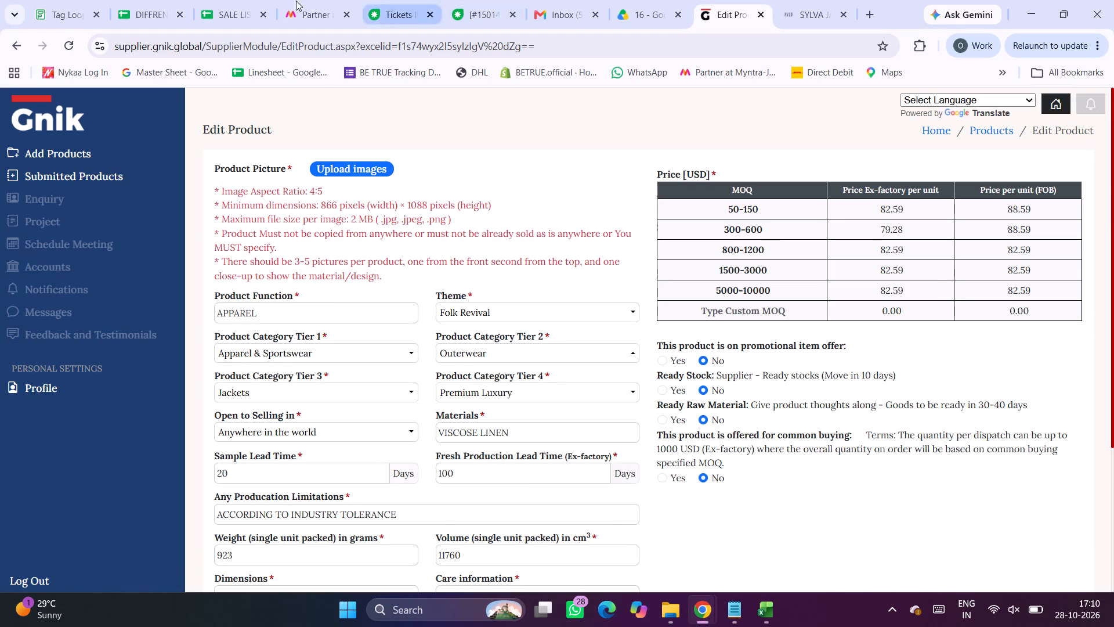
click(324, 167)
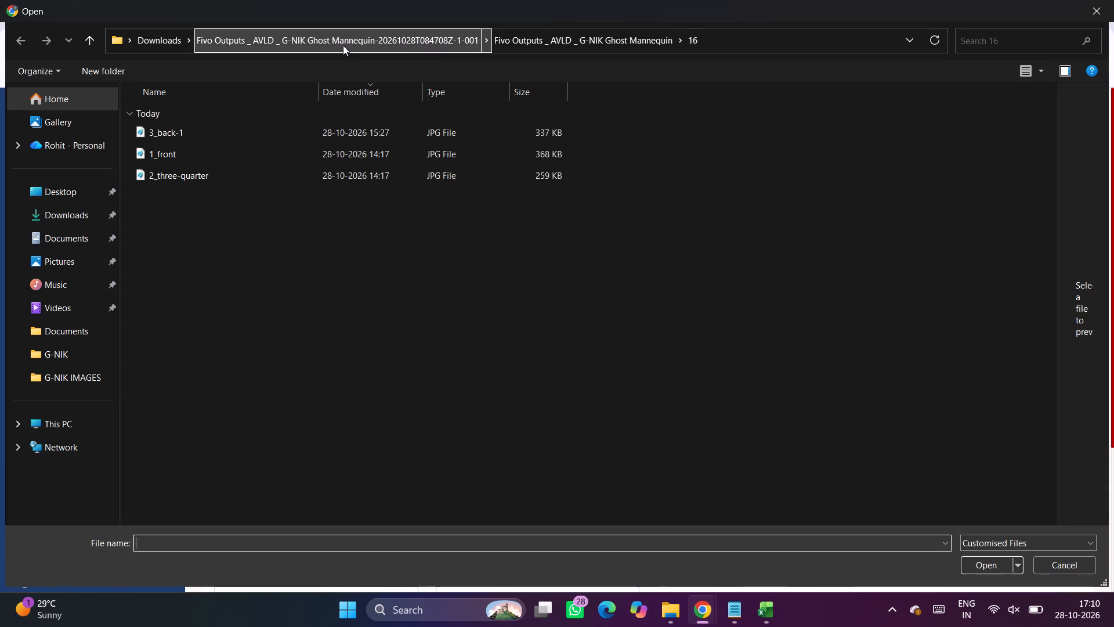
click(23, 42)
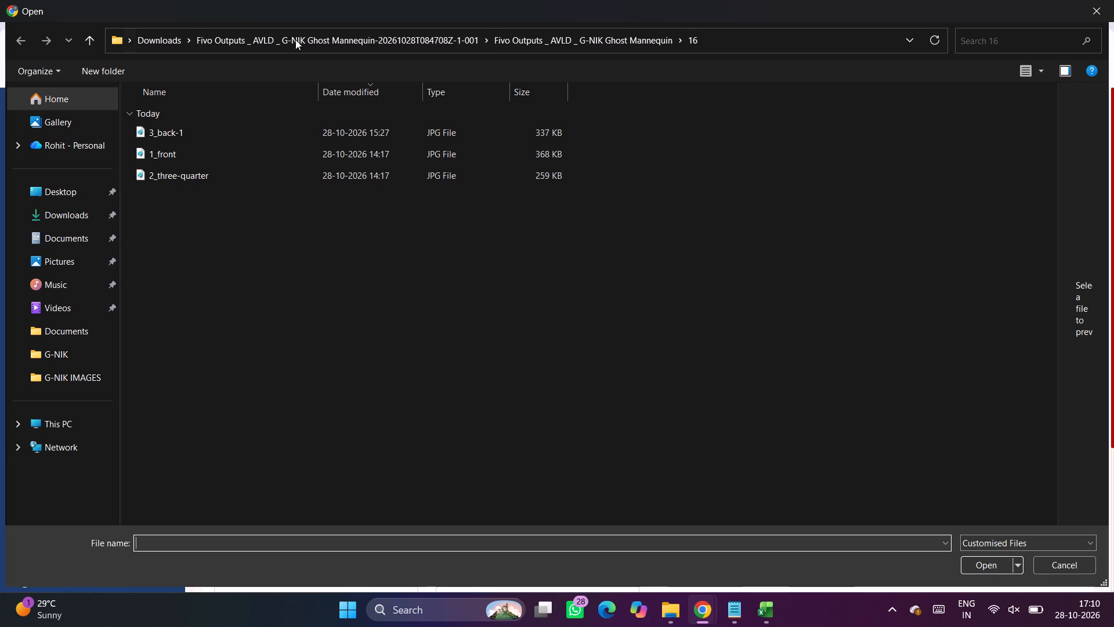
click(507, 48)
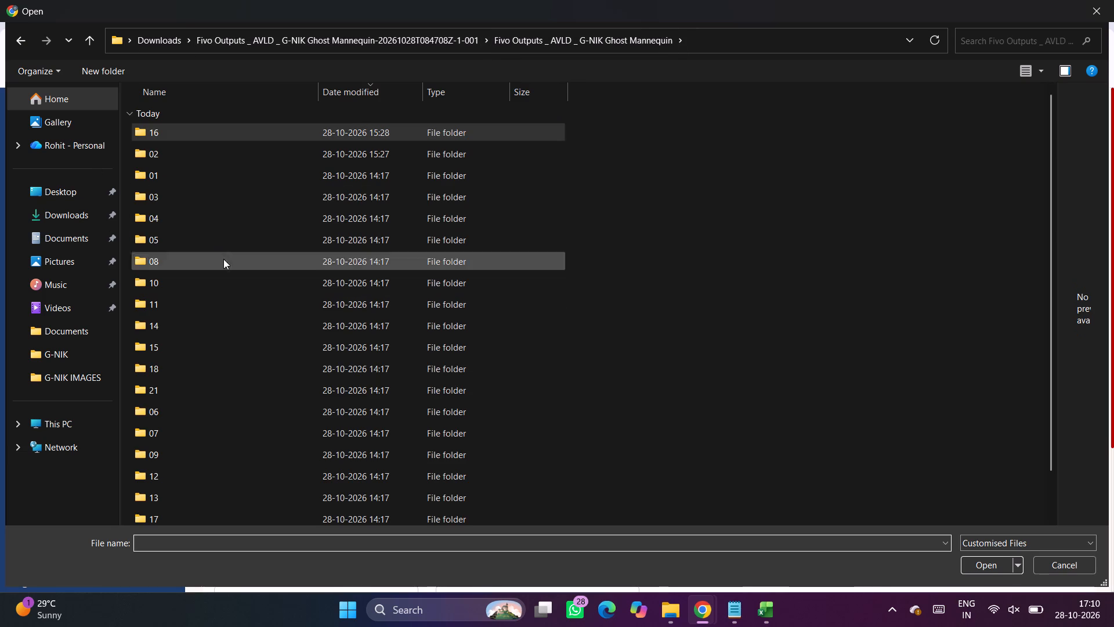
scroll(290, 460, down, 3)
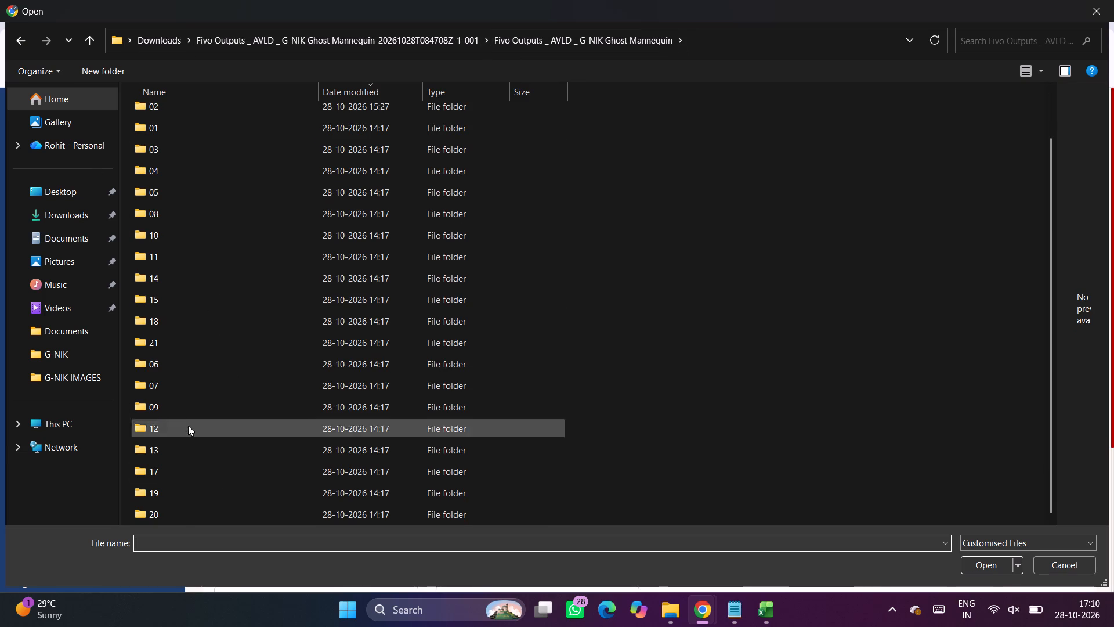
double_click(163, 293)
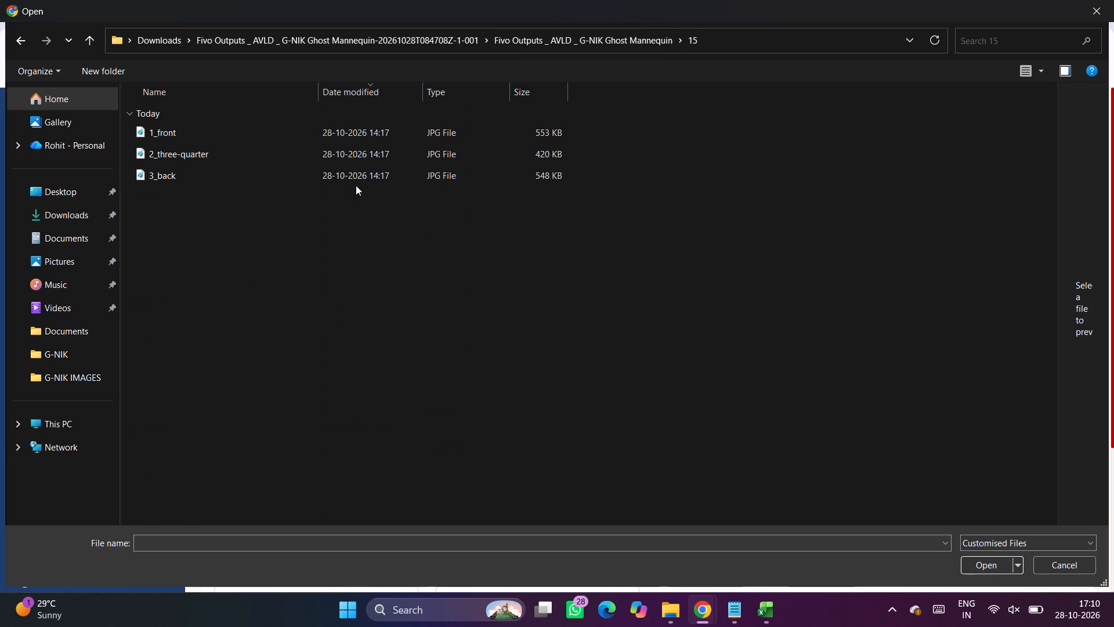
double_click(315, 129)
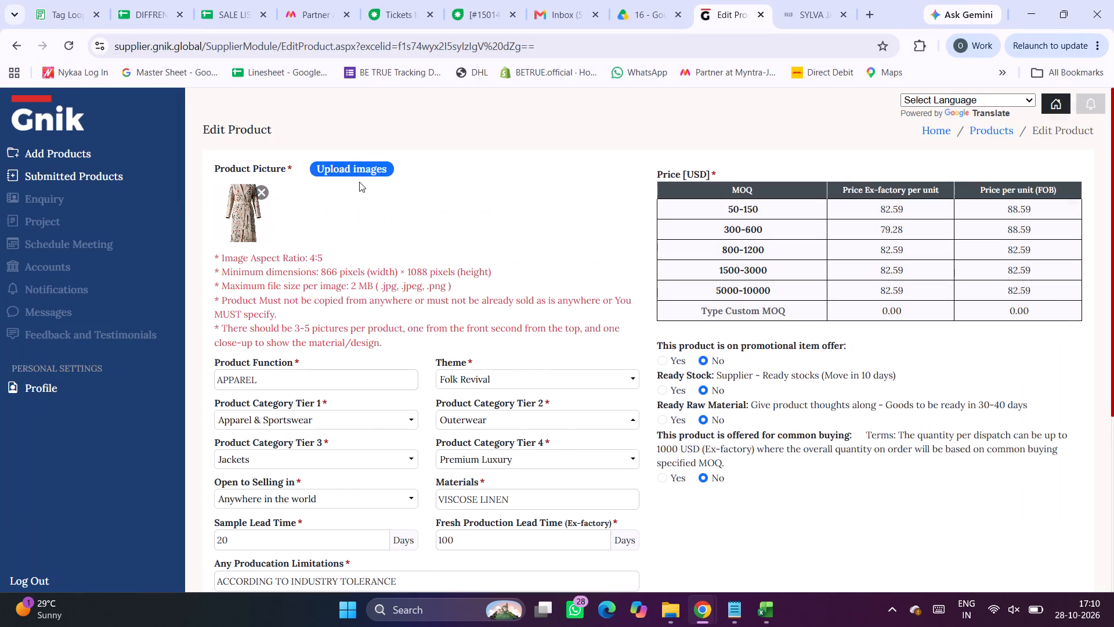
click(349, 163)
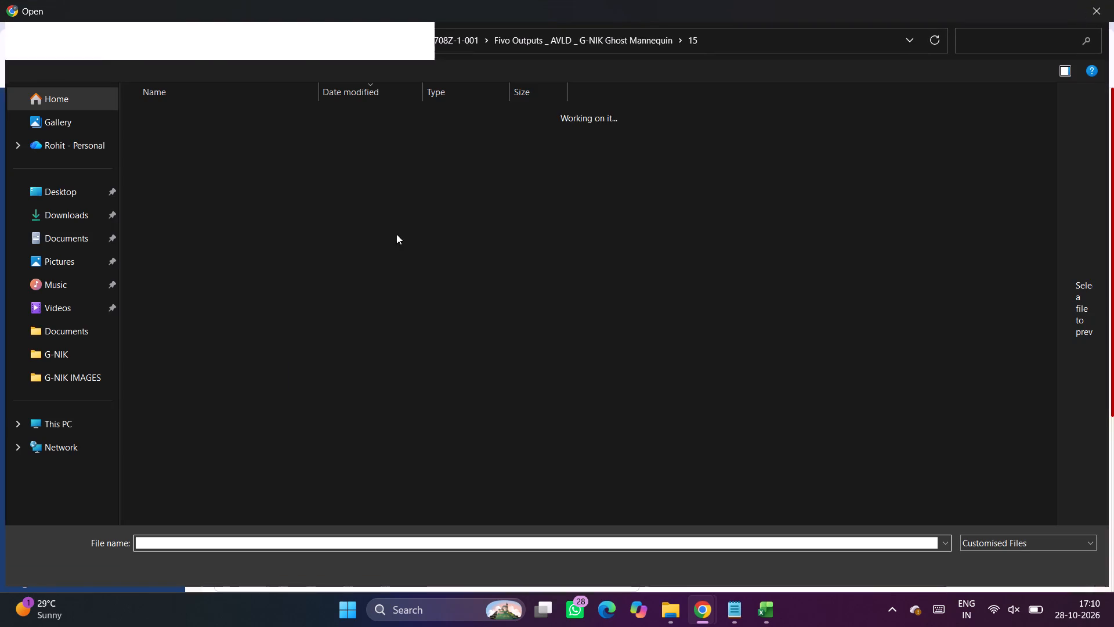
double_click(182, 169)
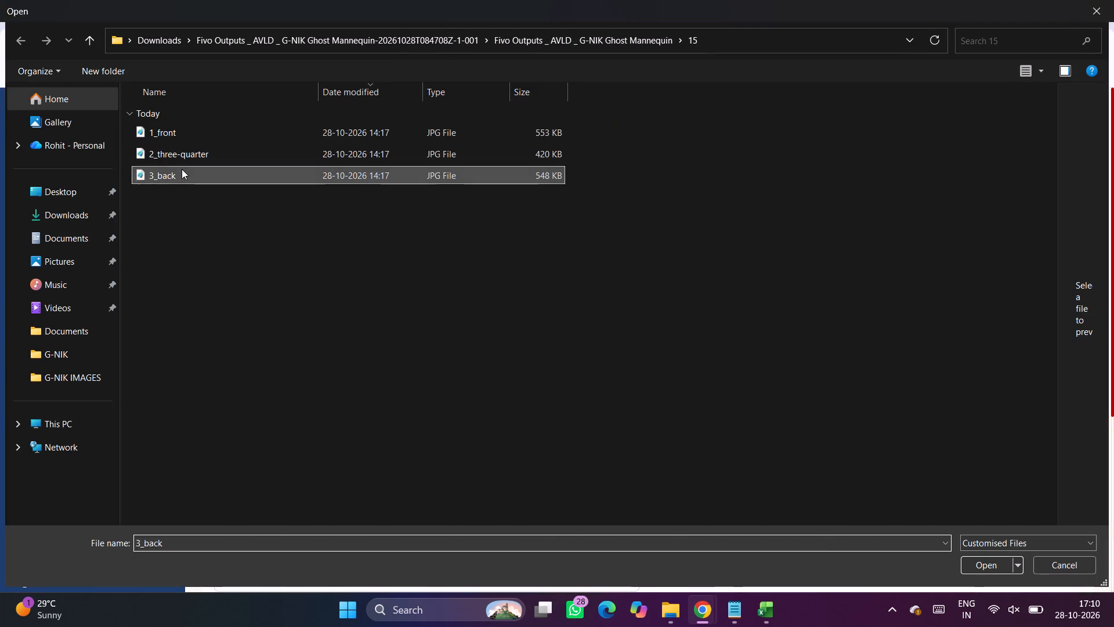
click(374, 168)
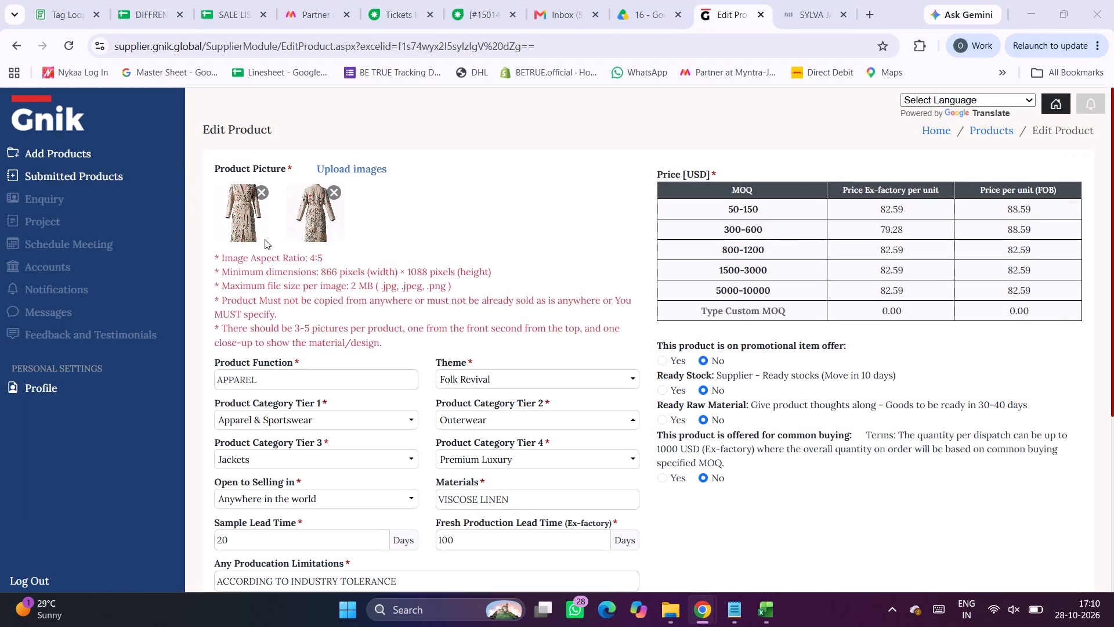
double_click(204, 156)
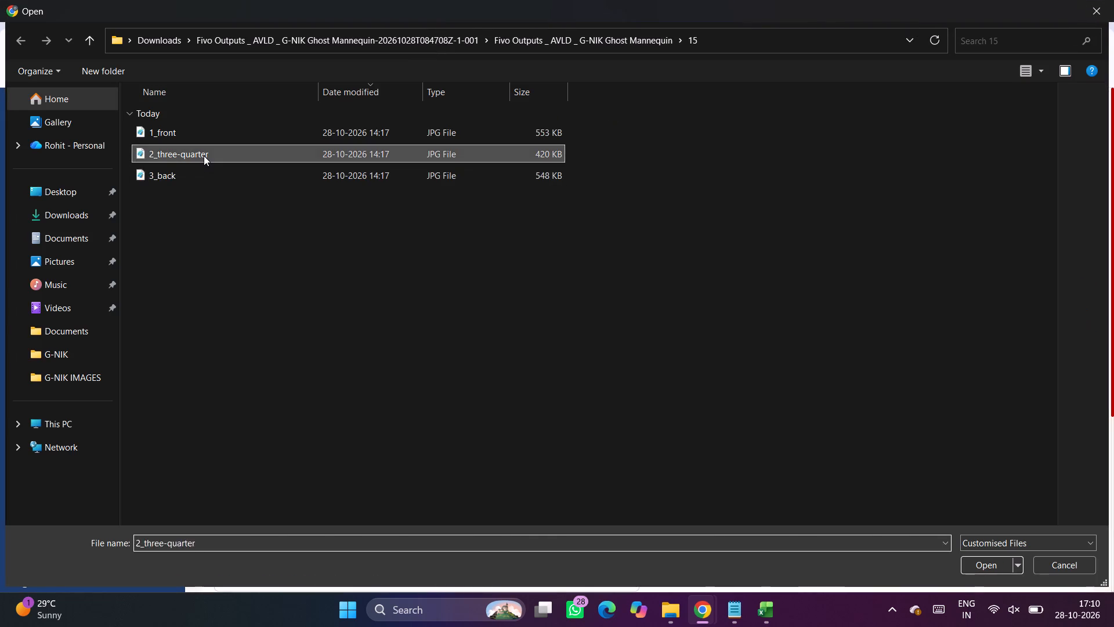
Add the keywords JACKET and FH-07 to the double-breasted viscose linen coat and submit the product.
scroll(452, 398, down, 7)
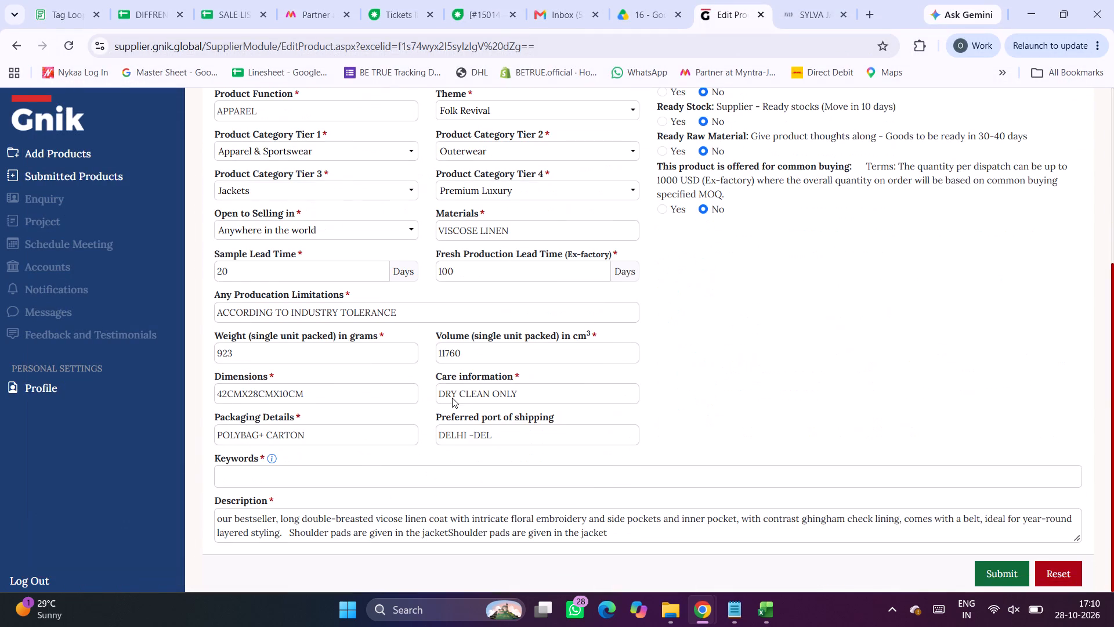
click(249, 480)
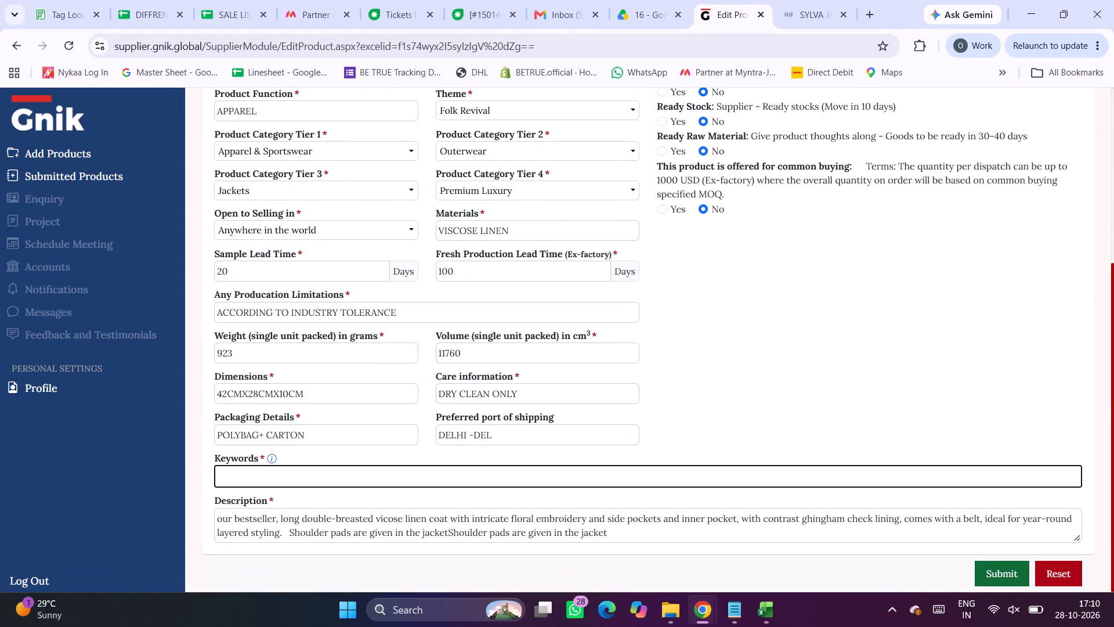
text(JACKWT)
key(BackSpace)
key(BackSpace)
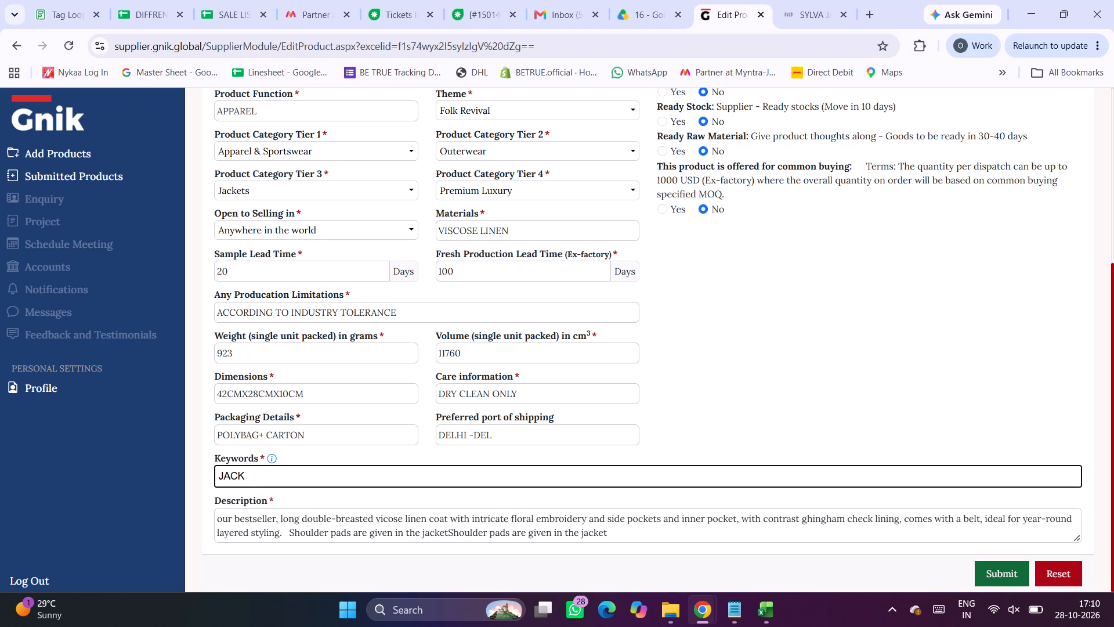
text(ET)
key(Return)
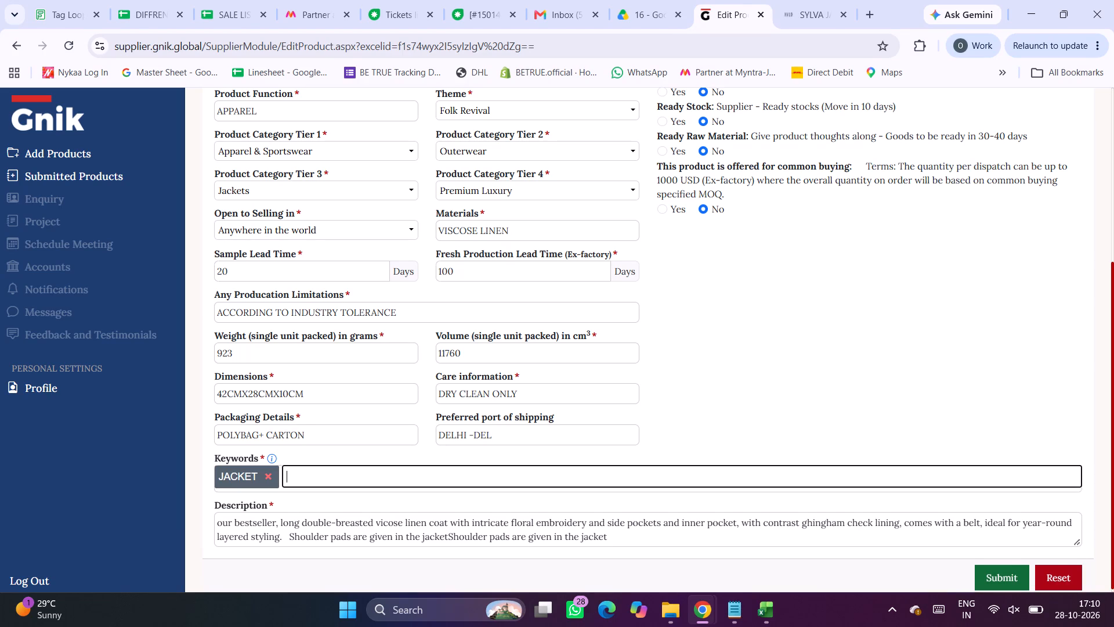
text(FH)
text(-07)
key(Return)
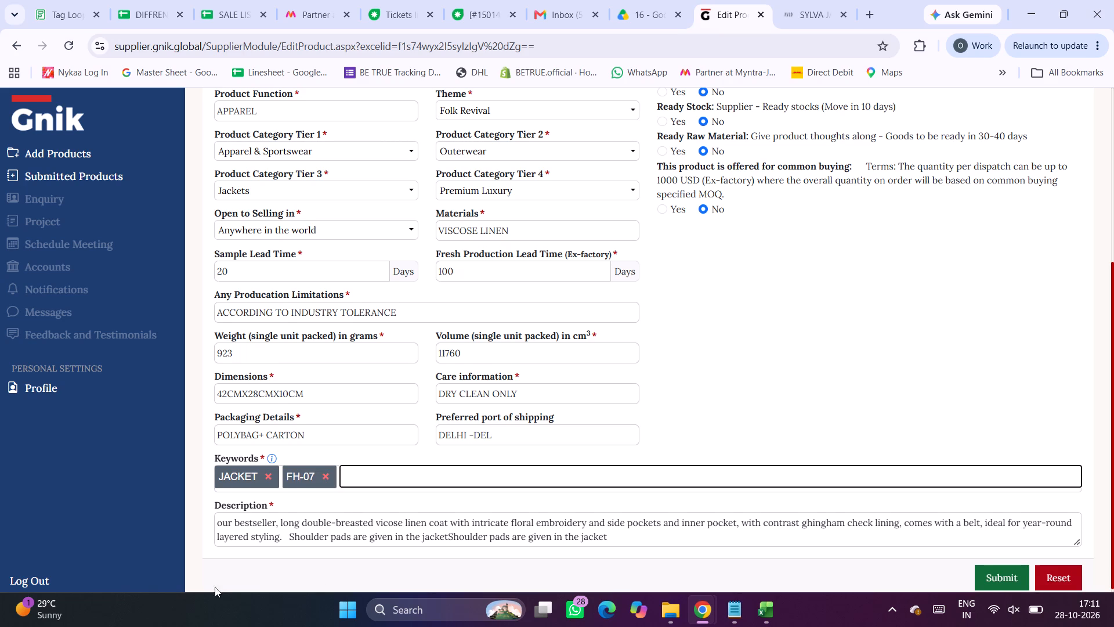
scroll(498, 437, down, 3)
click(1006, 581)
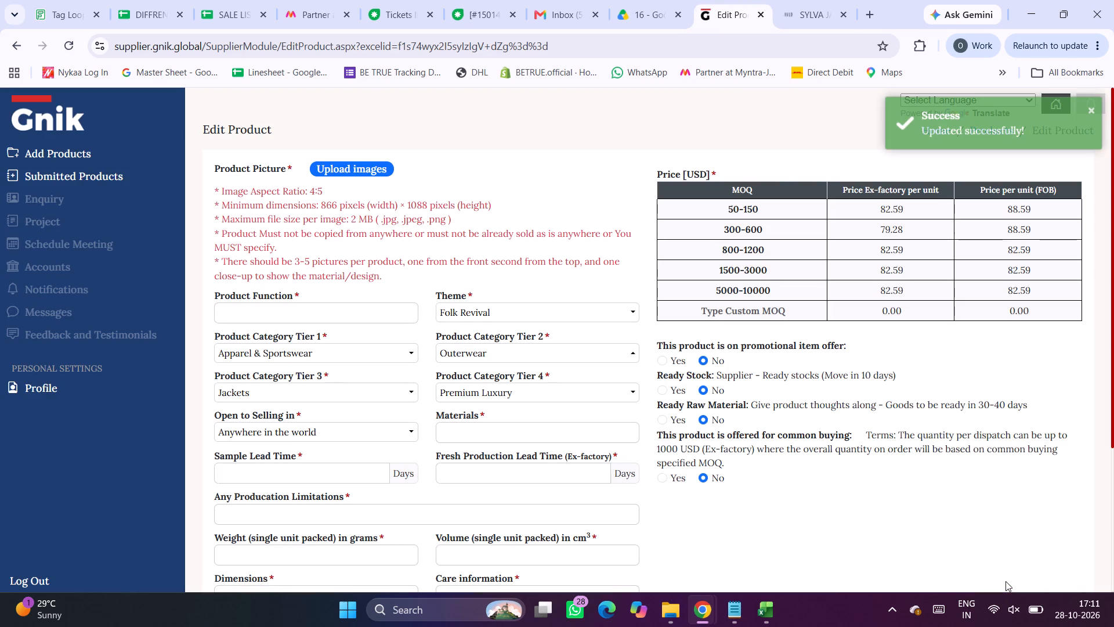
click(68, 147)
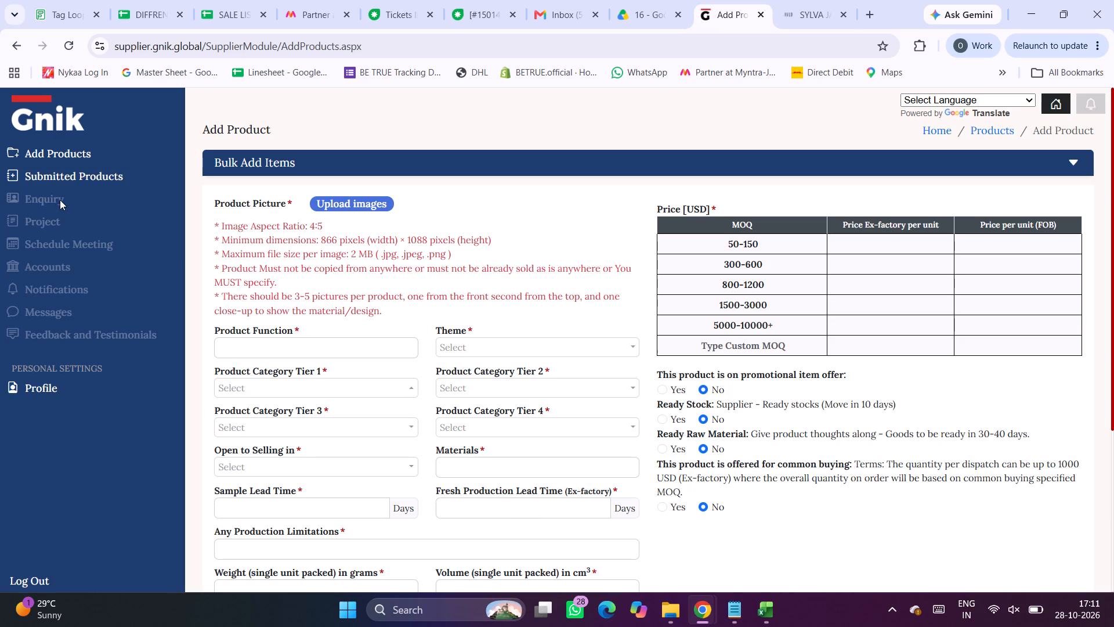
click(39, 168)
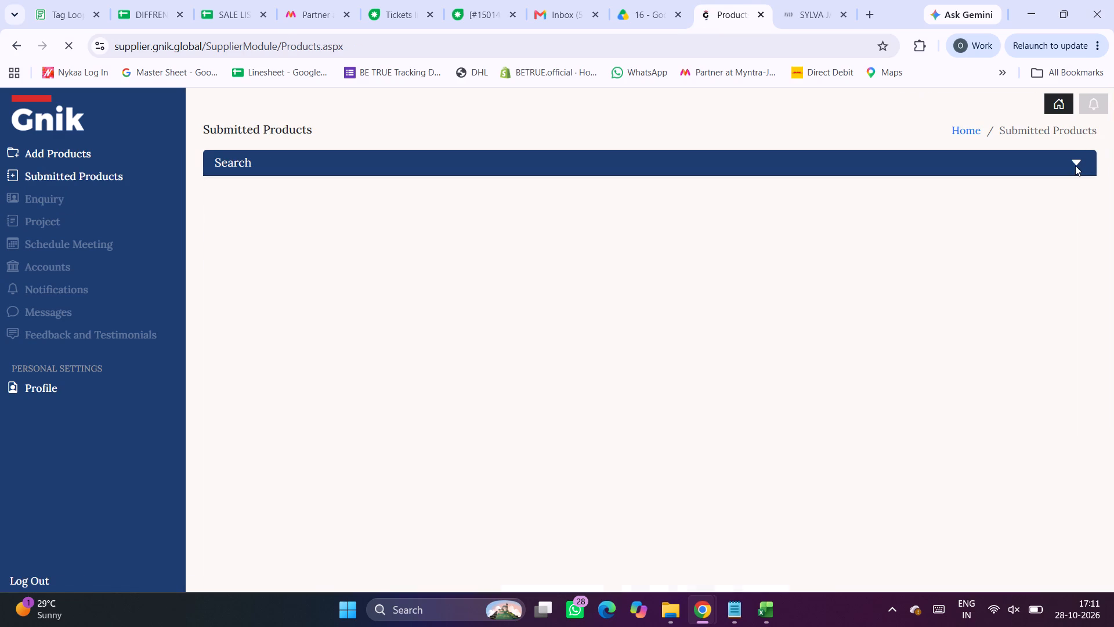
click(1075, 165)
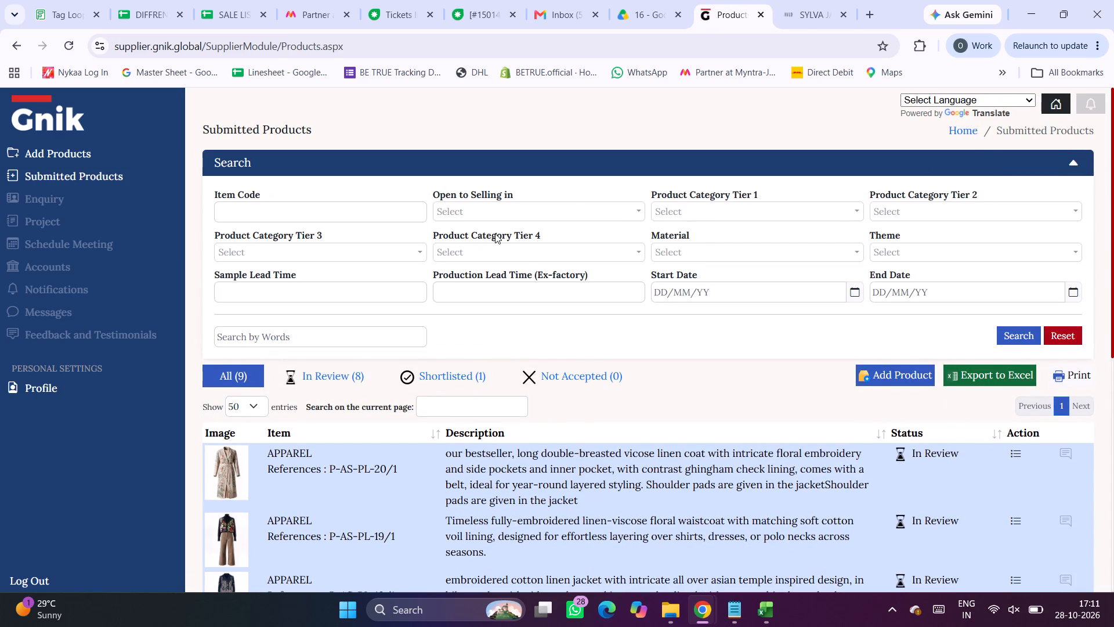
Open the COTTON SILK long jacket from the bulk-uploaded items list for editing and read its description.
click(55, 158)
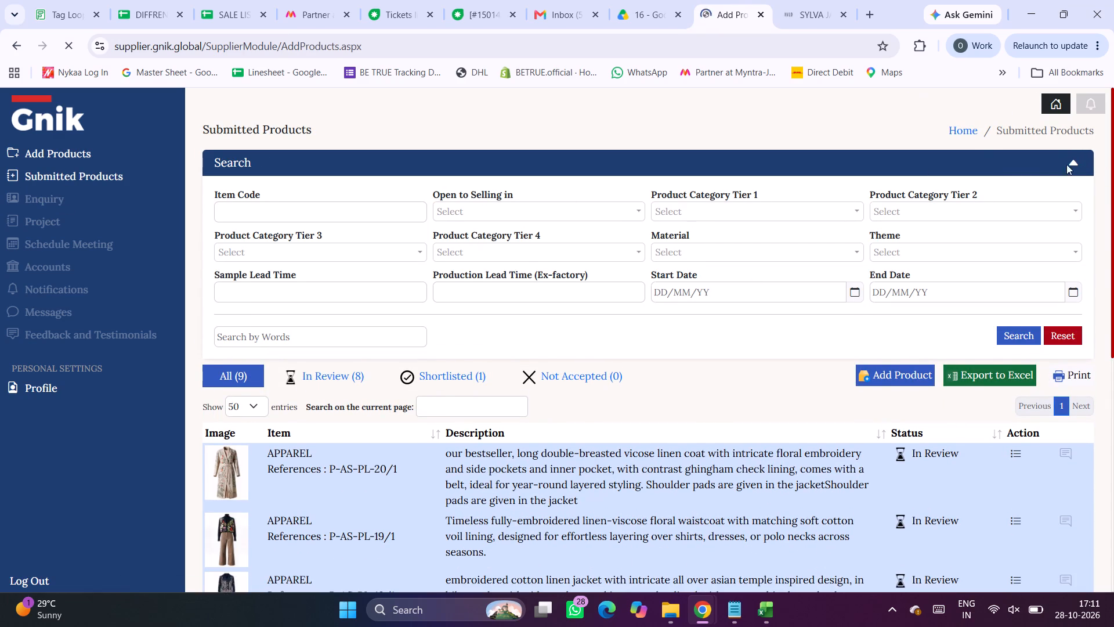
click(1072, 165)
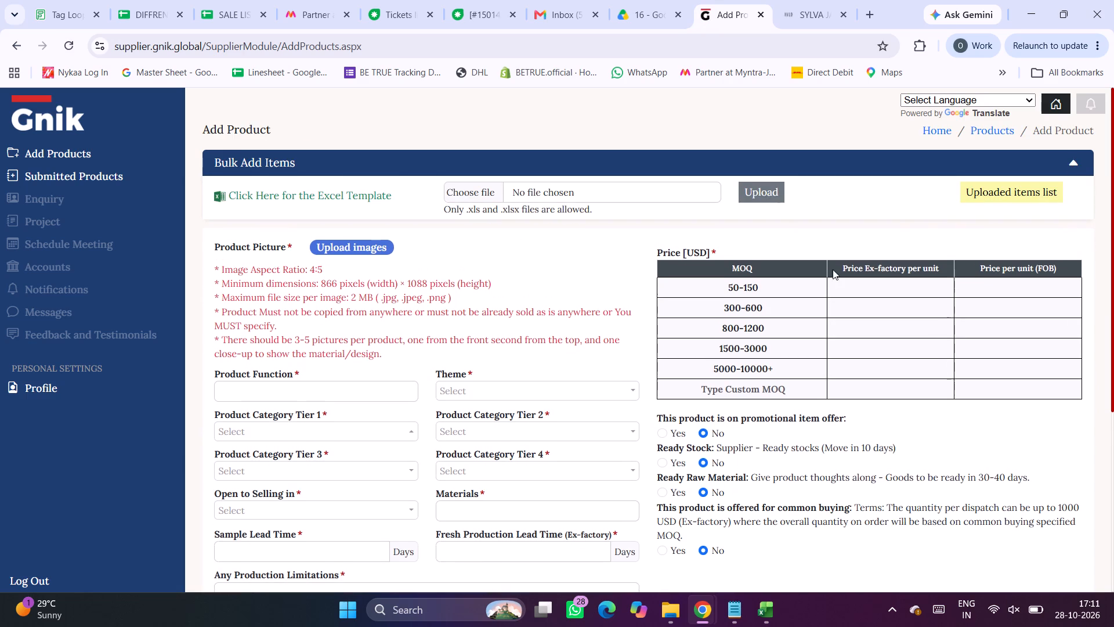
click(984, 197)
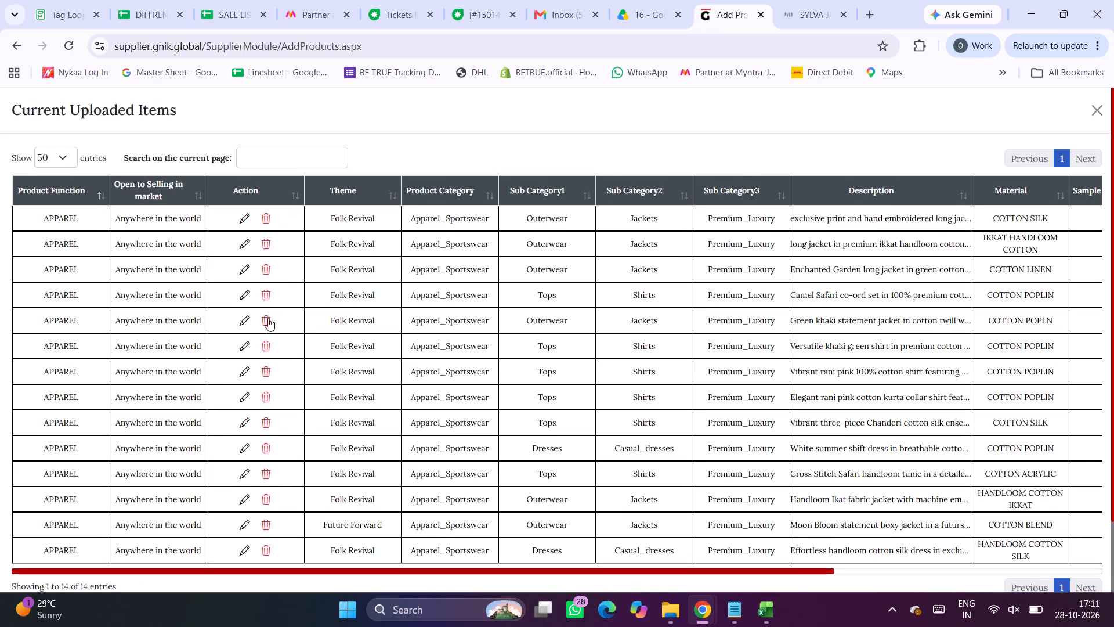
scroll(223, 478, down, 4)
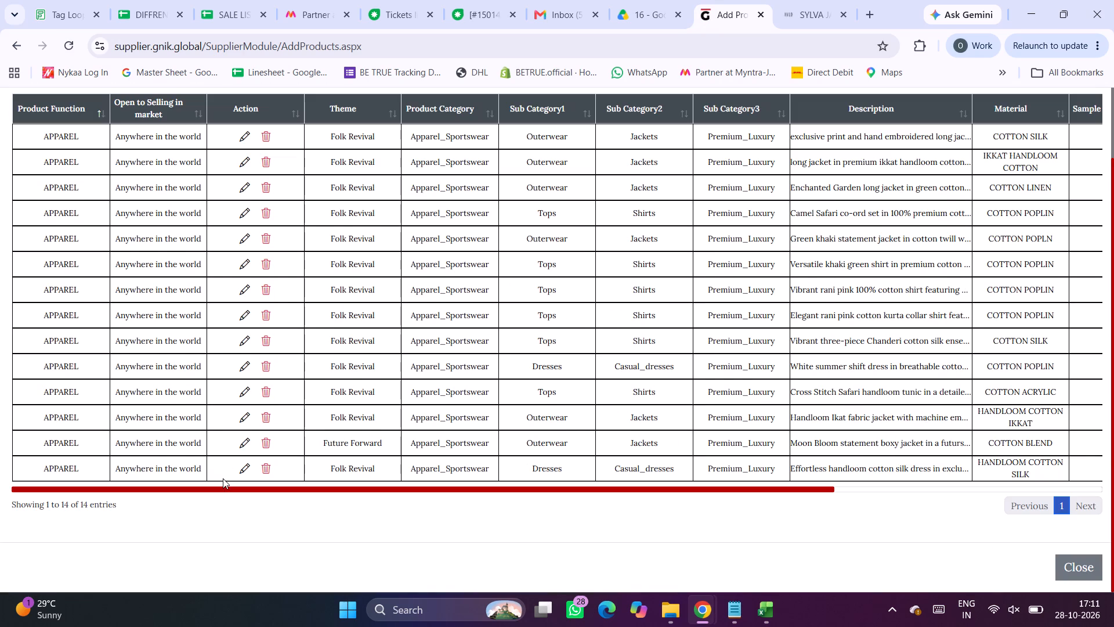
scroll(208, 389, up, 5)
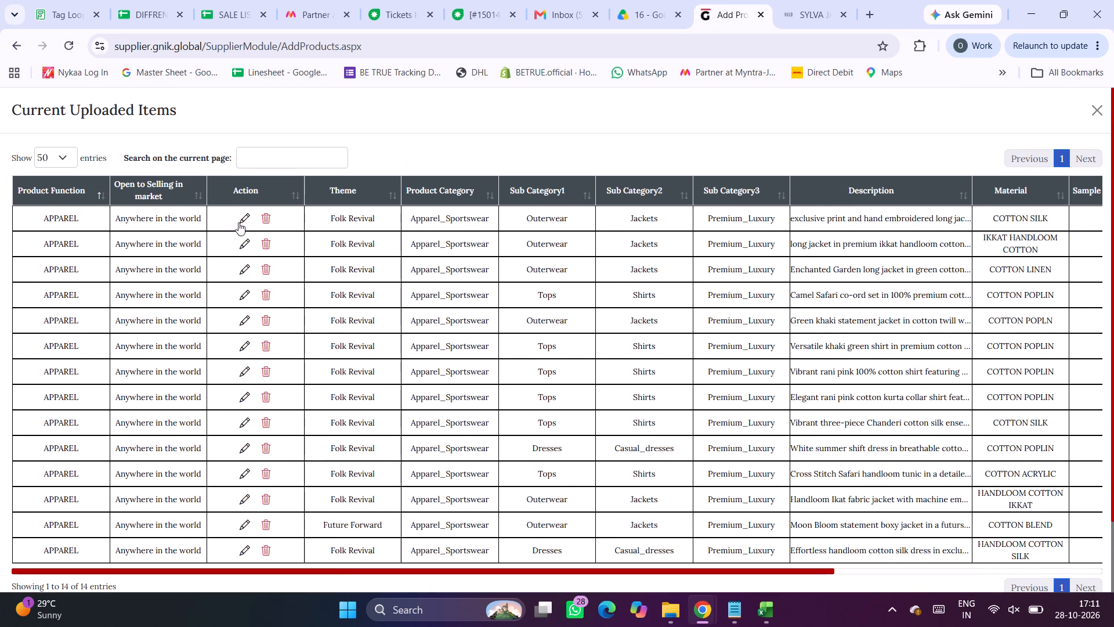
click(247, 221)
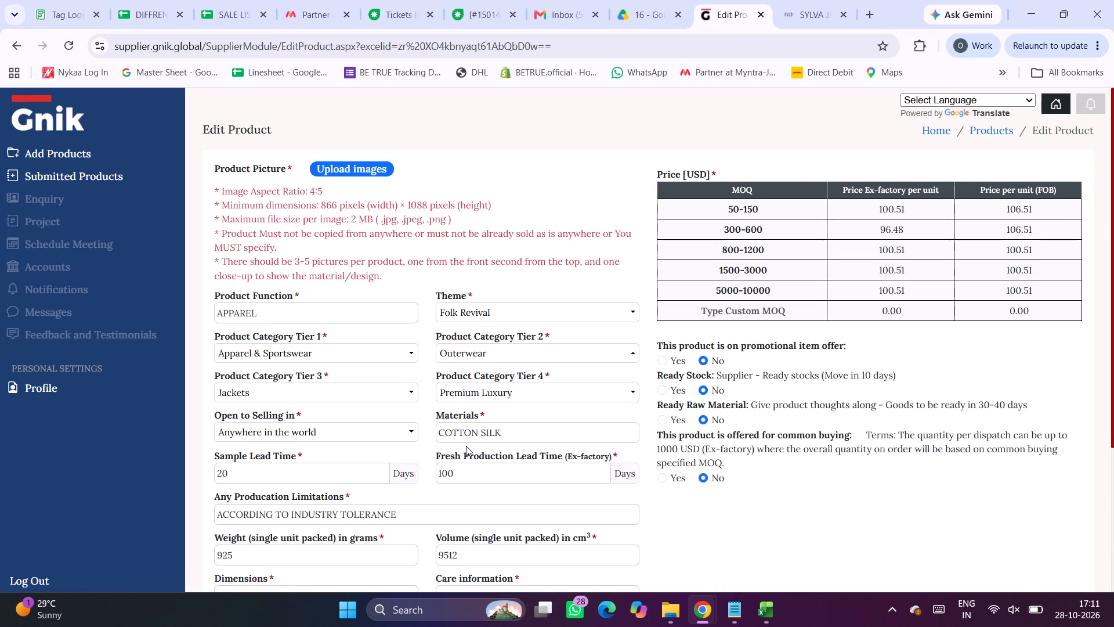
scroll(466, 446, down, 7)
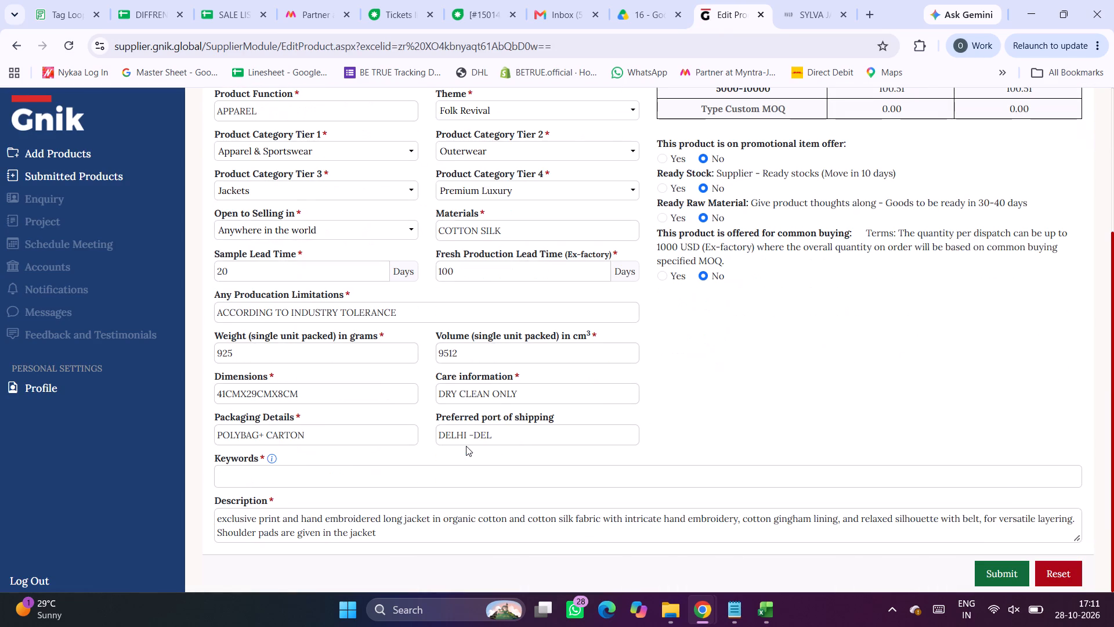
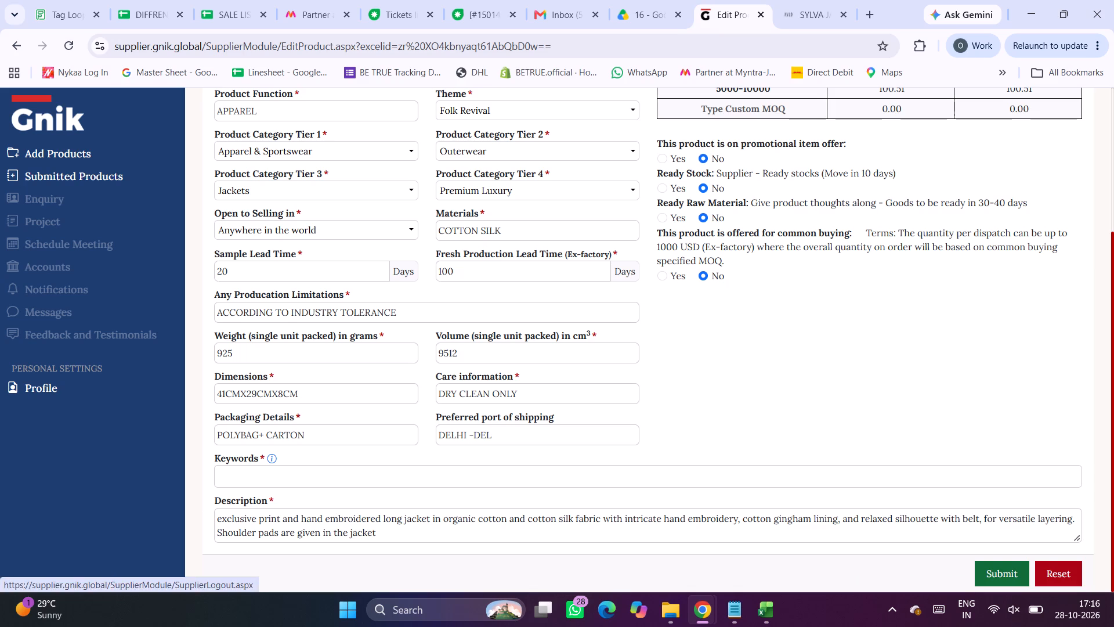
Open image folder 21 in File Explorer to check its pictures against the cotton silk long jacket's description.
click(681, 616)
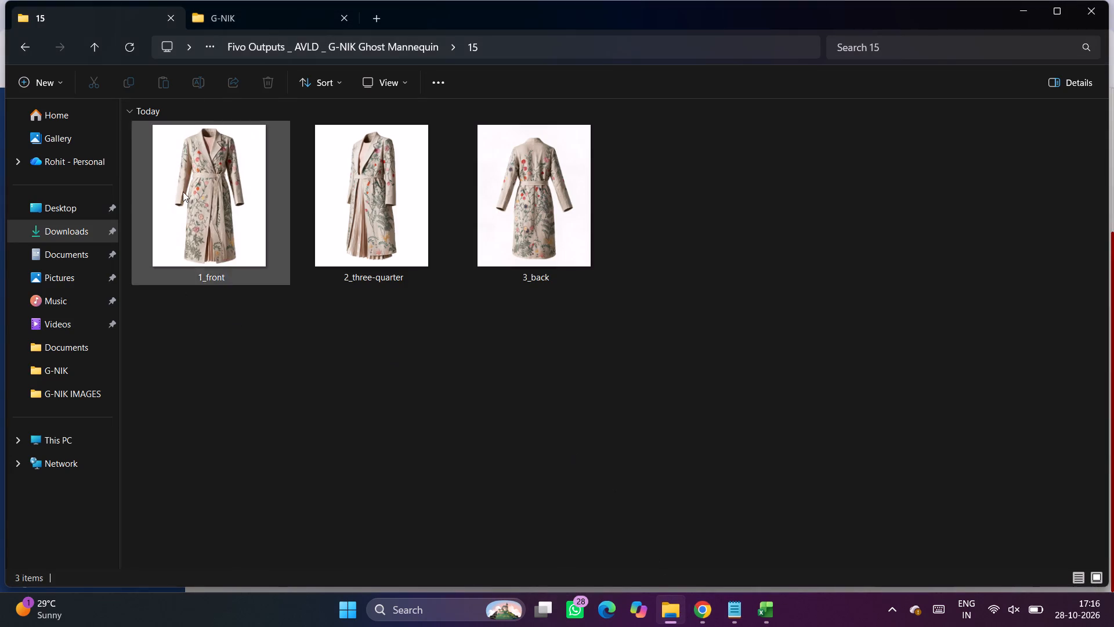
click(31, 37)
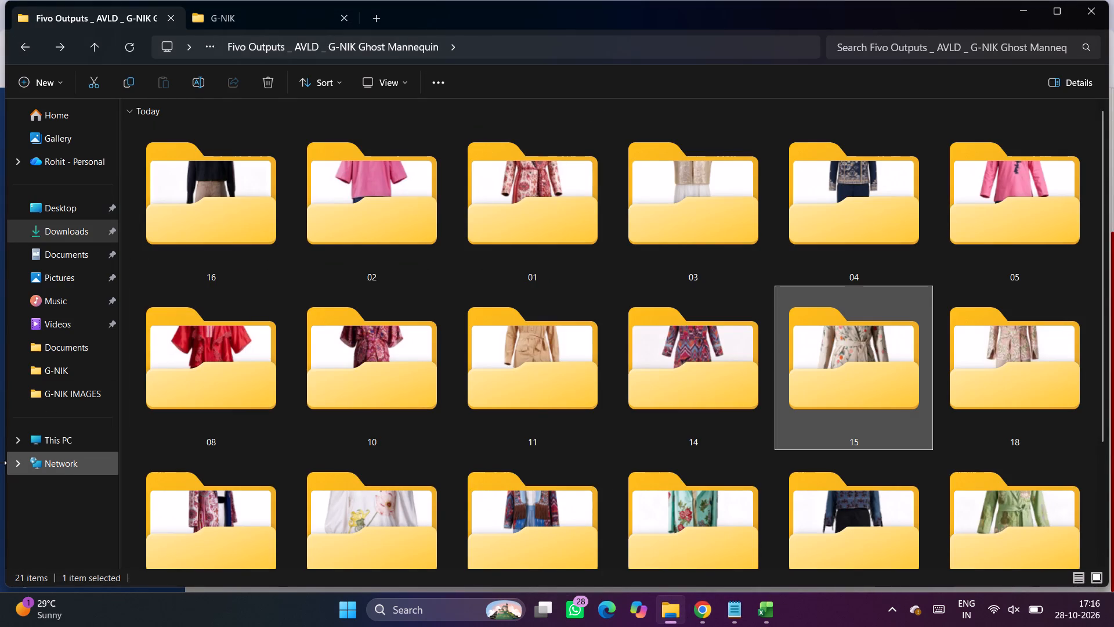
click(200, 505)
double_click(200, 505)
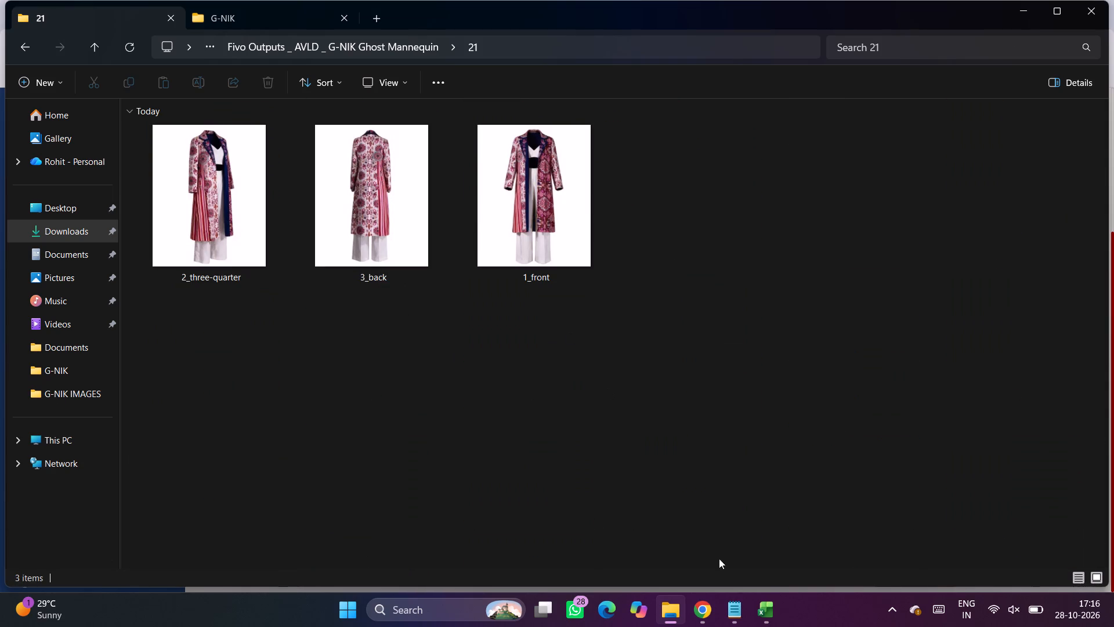
Upload 1_front, 3_back and 2_three-quarter from image folder 21 as the cotton silk jacket's product pictures in the Gnik portal.
click(695, 617)
click(624, 539)
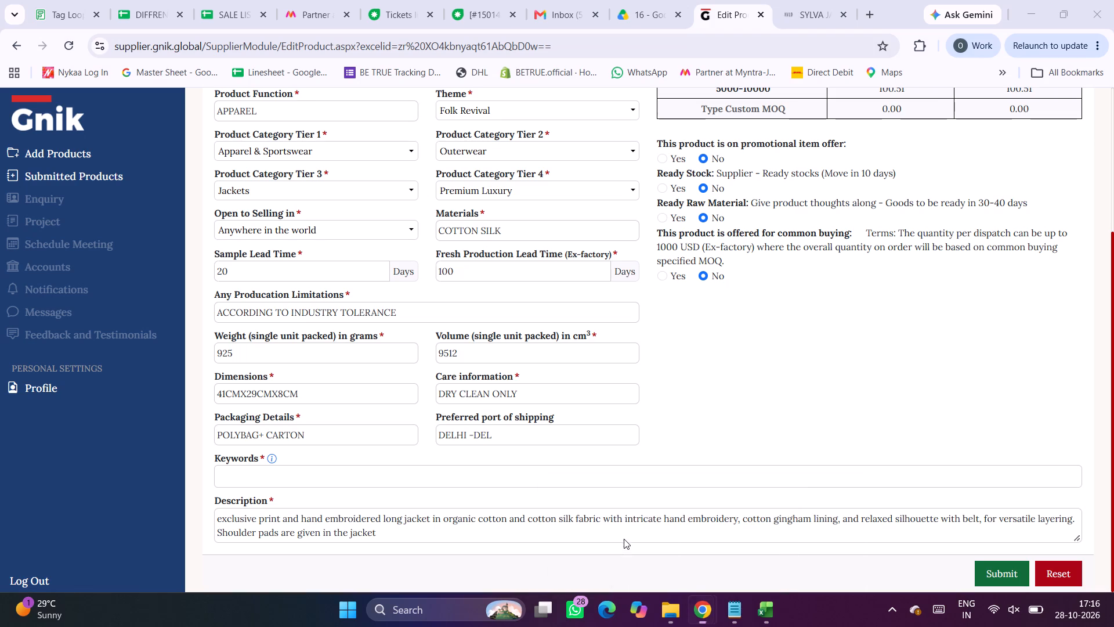
scroll(363, 242, up, 3)
click(332, 164)
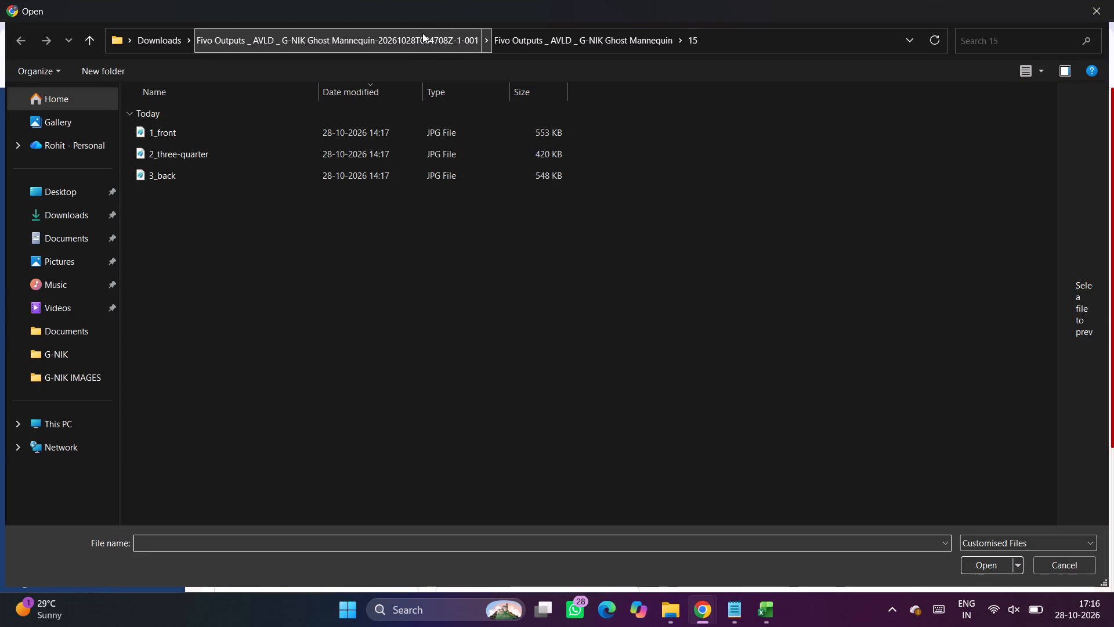
click(602, 46)
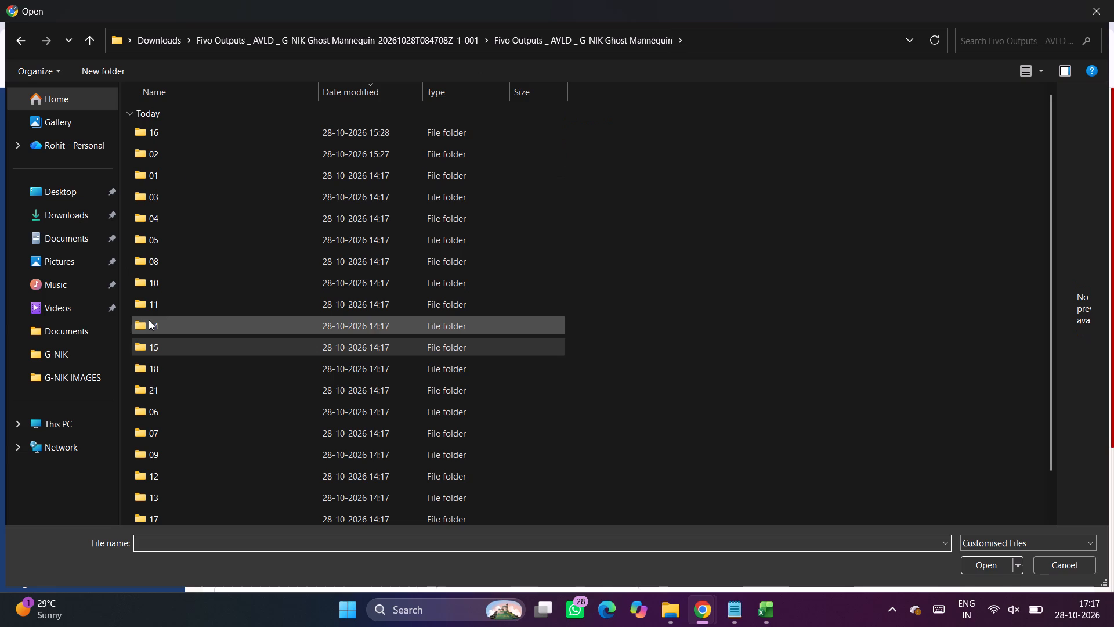
double_click(166, 396)
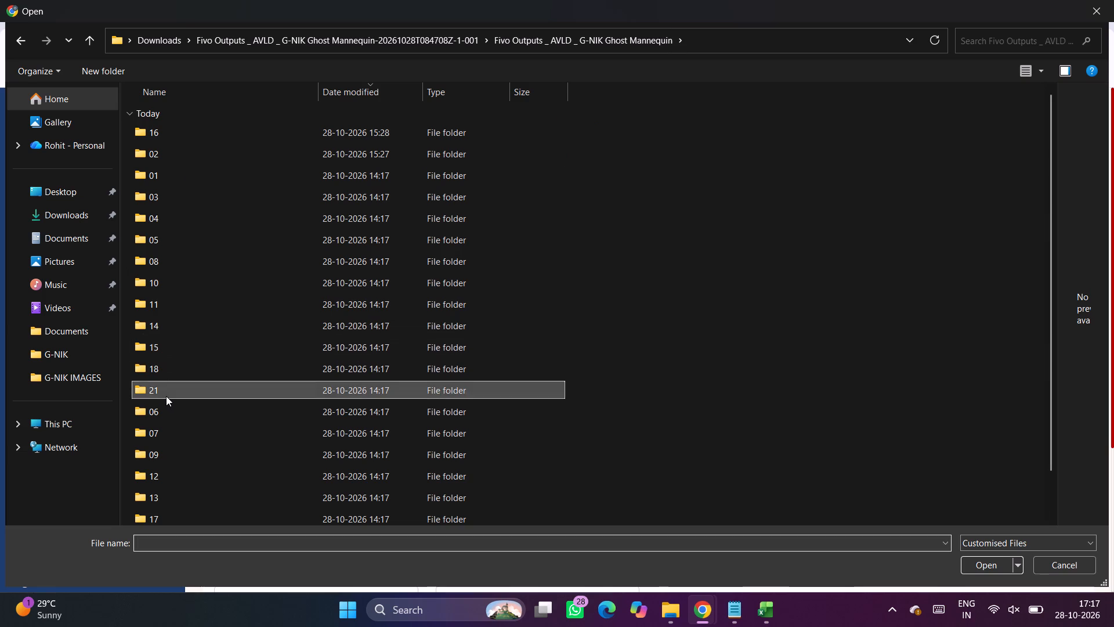
double_click(178, 168)
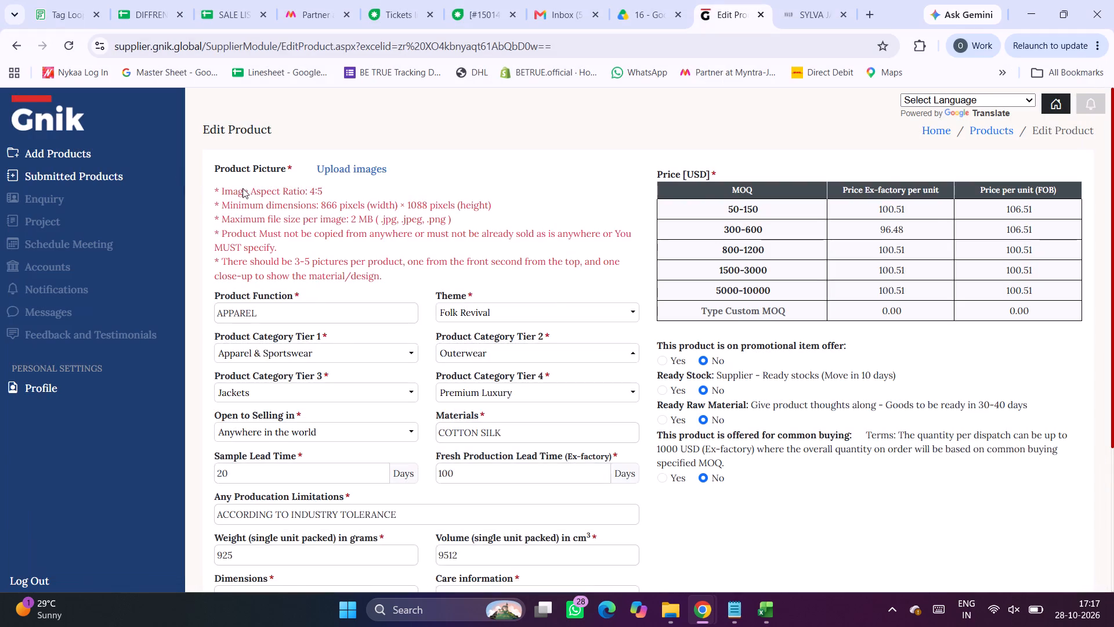
click(323, 176)
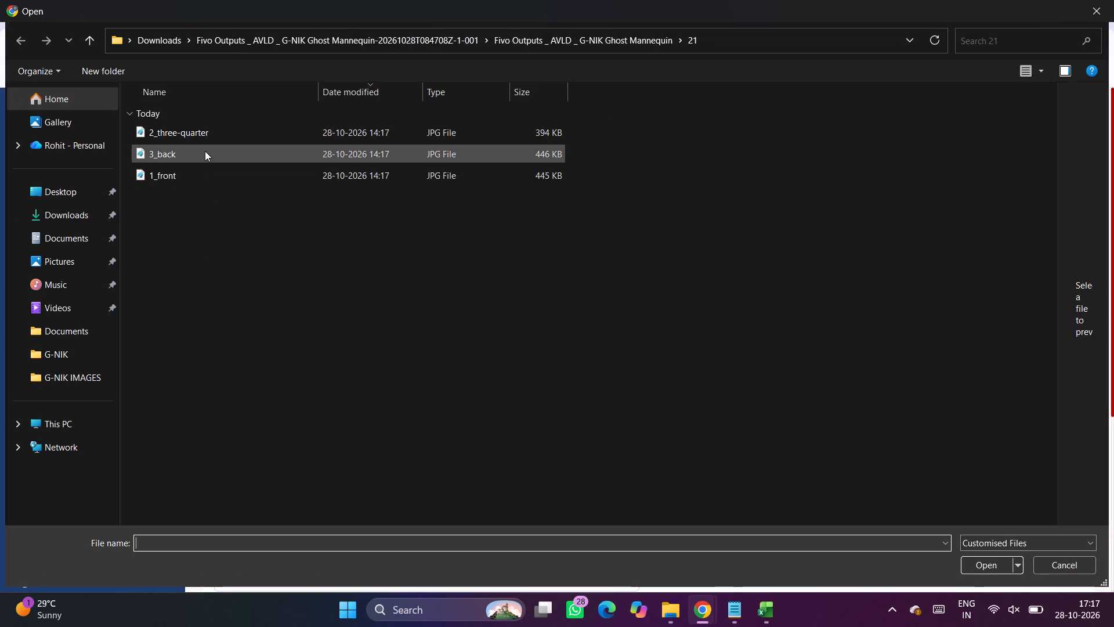
double_click(205, 151)
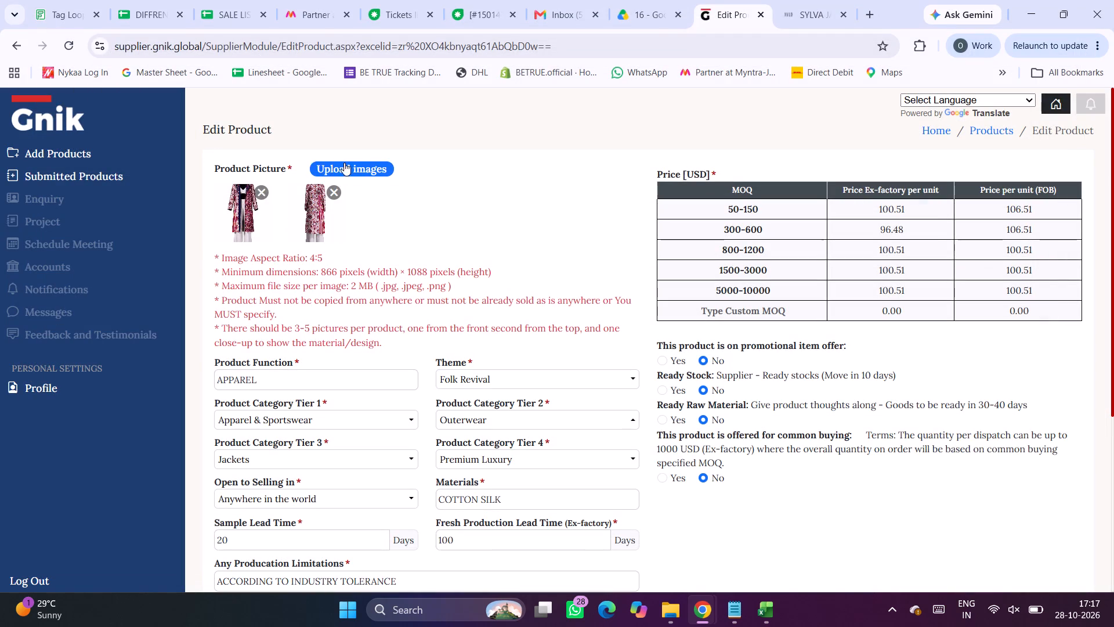
click(344, 164)
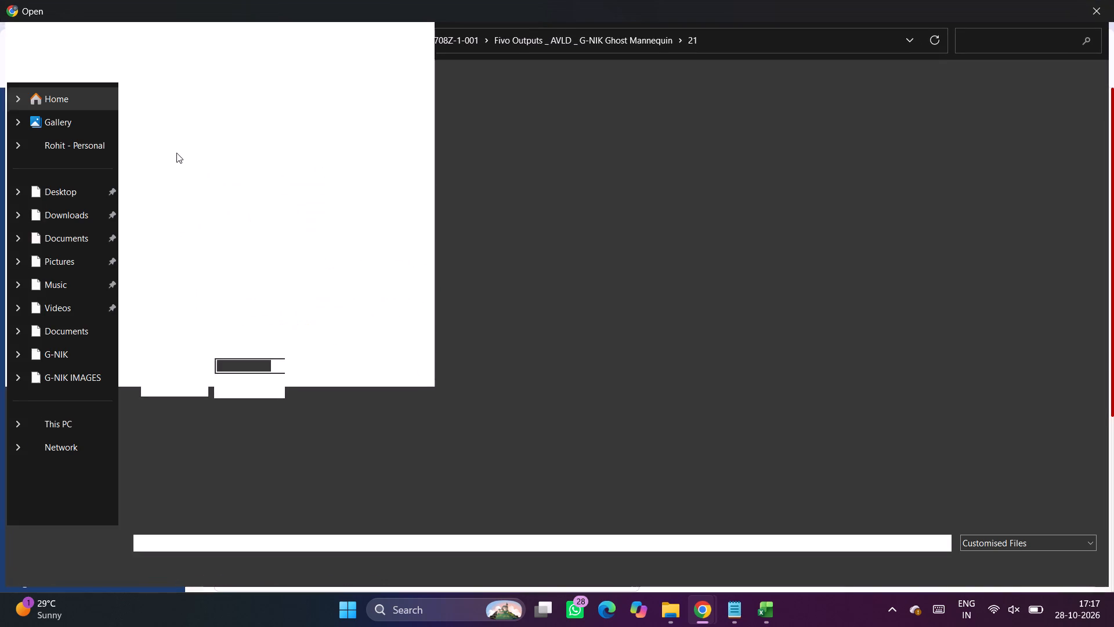
double_click(206, 137)
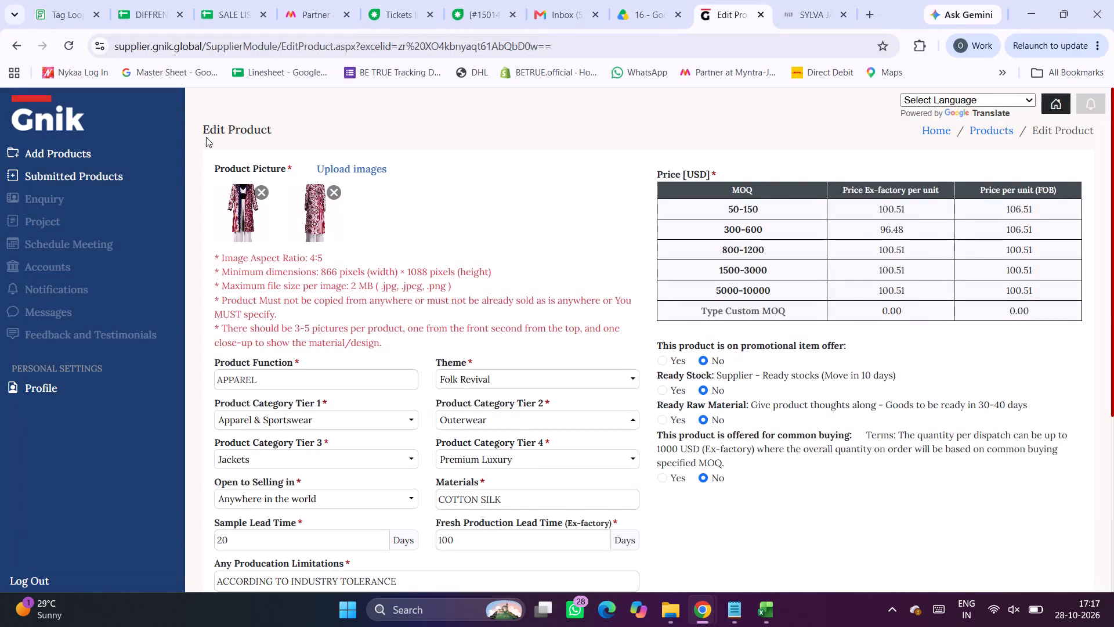
Add the keywords JACKET, LONG COAT and AN-34 to the cotton silk long jacket and submit the product.
scroll(381, 456, down, 7)
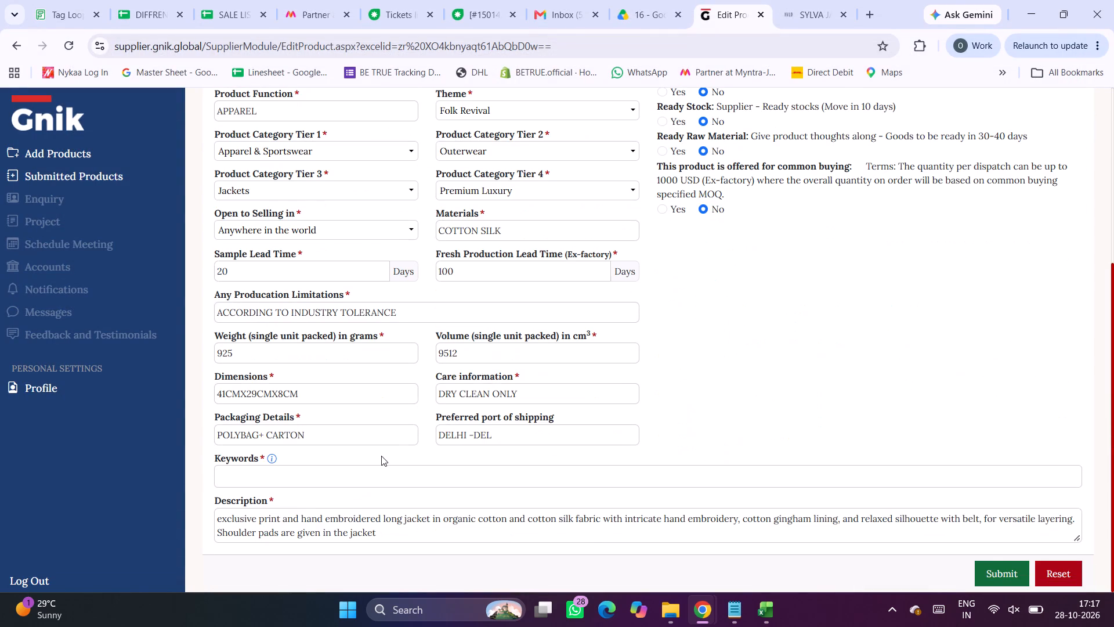
click(347, 485)
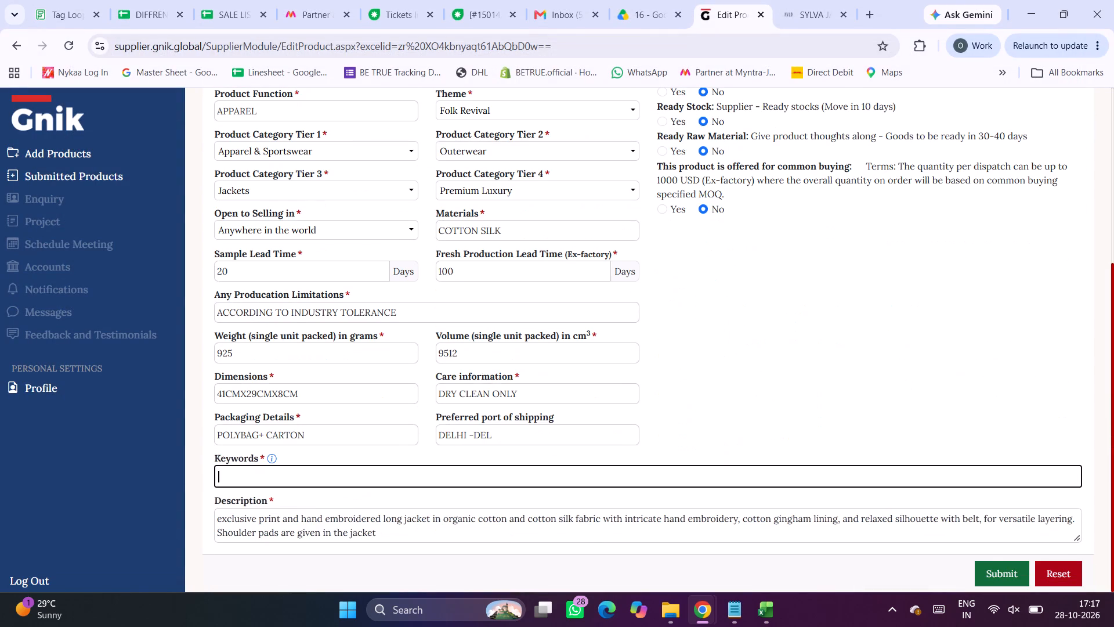
key(j)
key(a)
text(CKET)
key(Return)
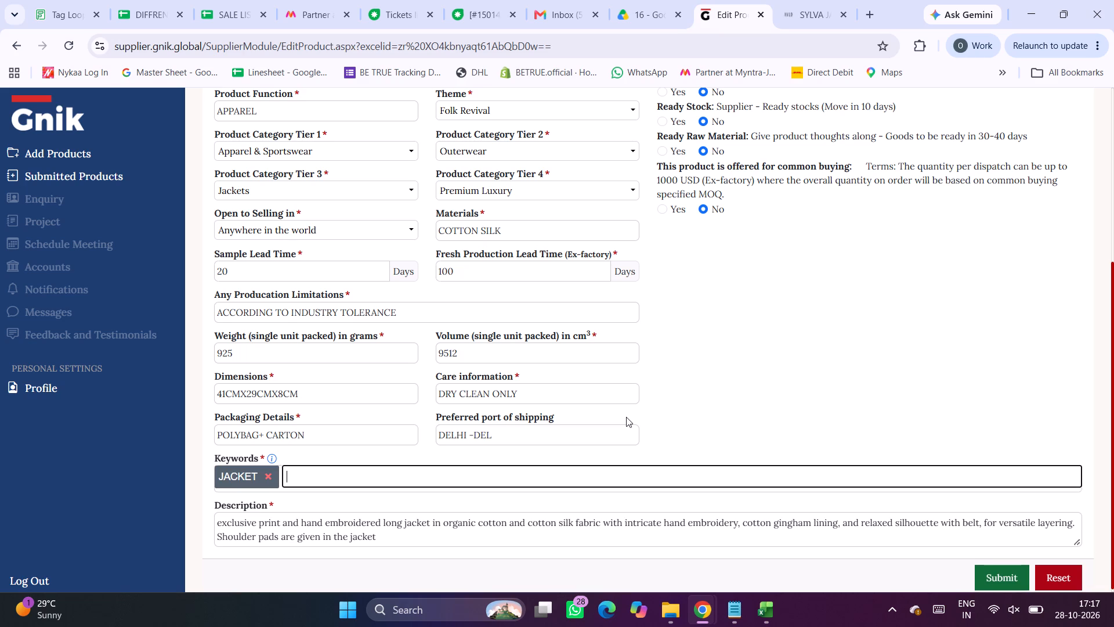
scroll(854, 363, up, 6)
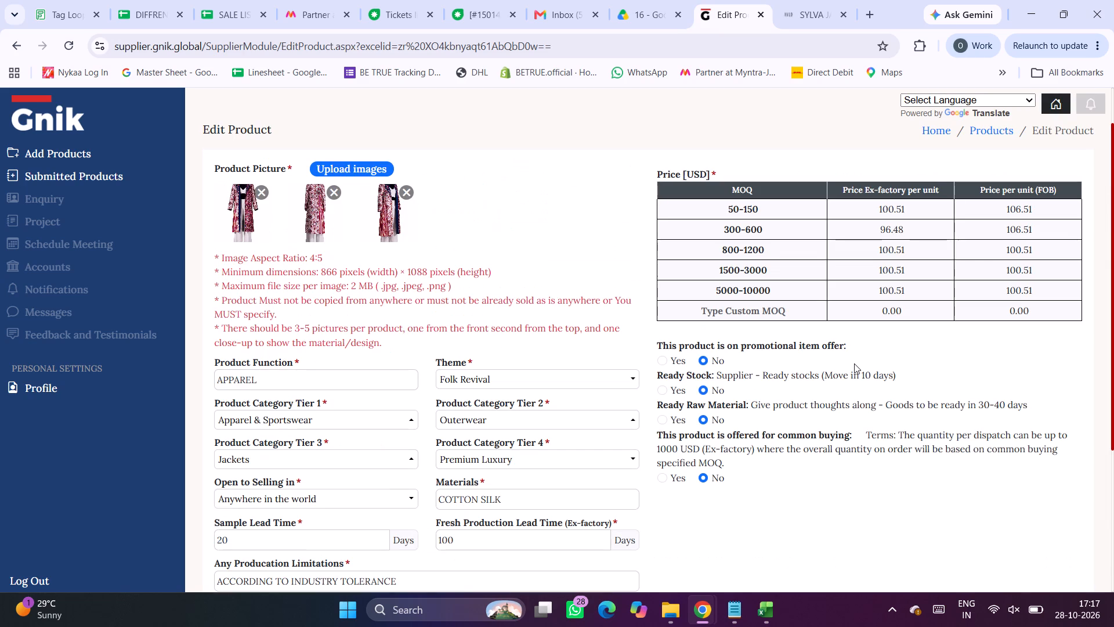
scroll(854, 363, down, 5)
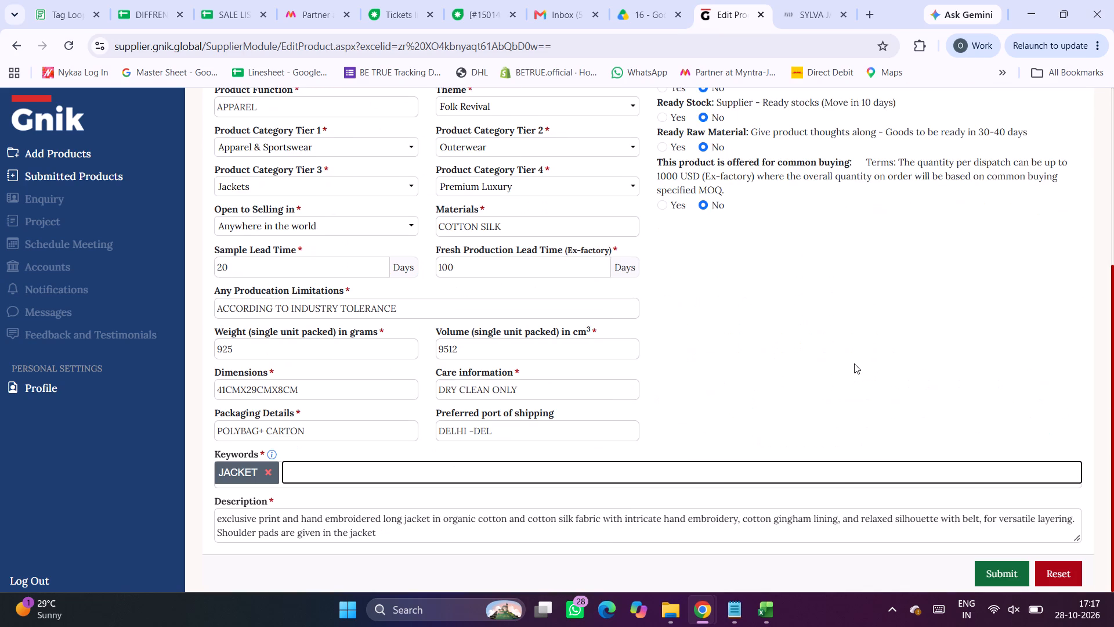
text(LONG)
key(space)
text(COAT)
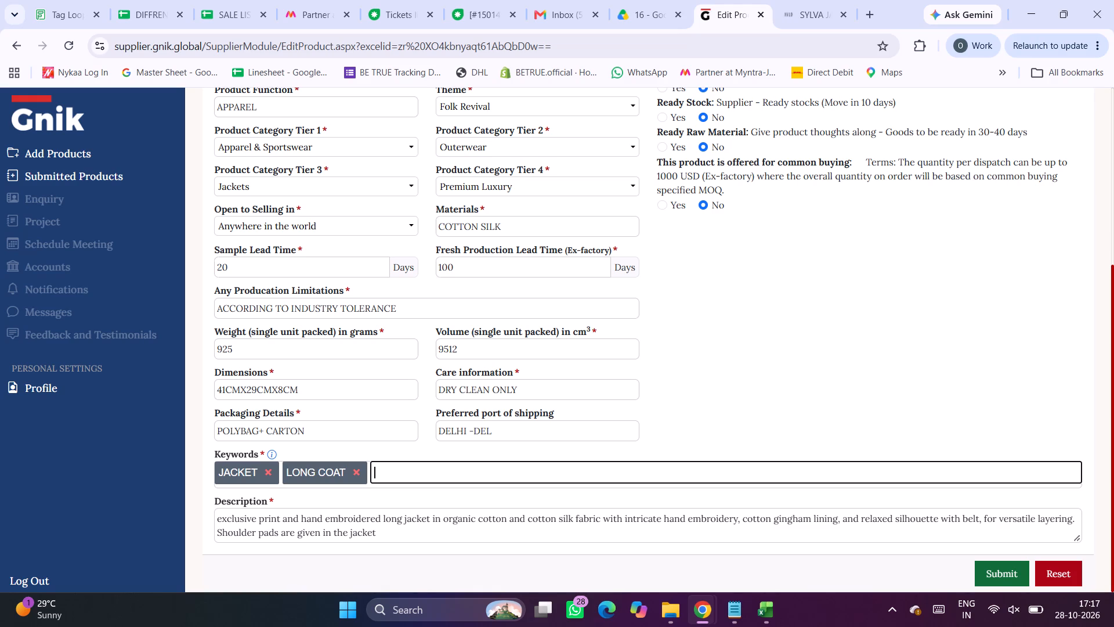
scroll(854, 363, up, 9)
scroll(854, 363, down, 8)
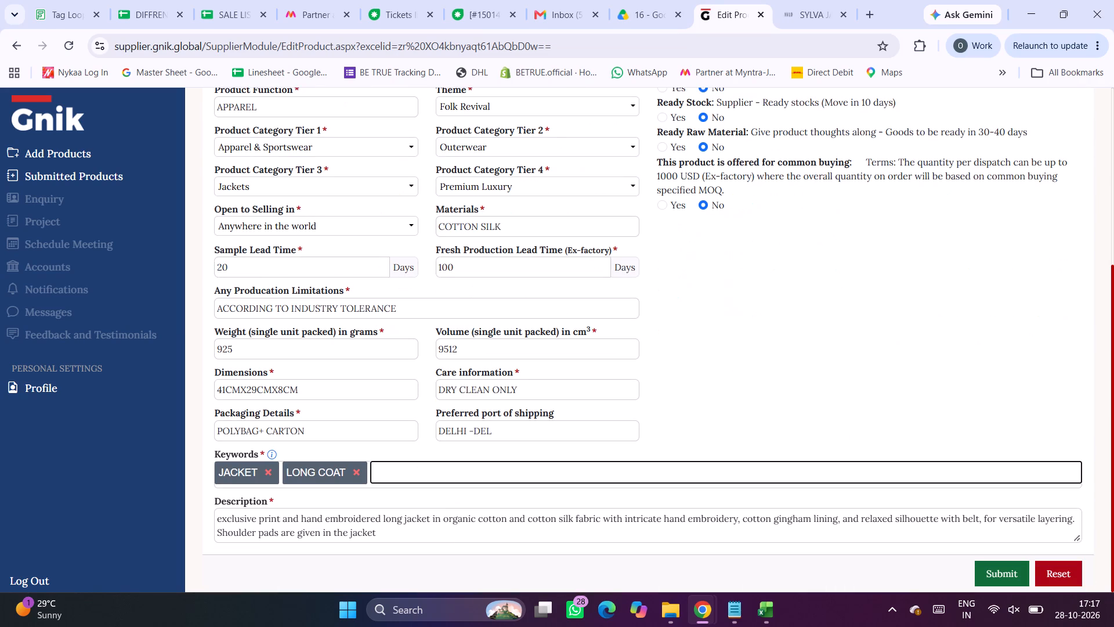
text(an-)
key(BackSpace)
key(BackSpace)
key(BackSpace)
text(34)
key(Return)
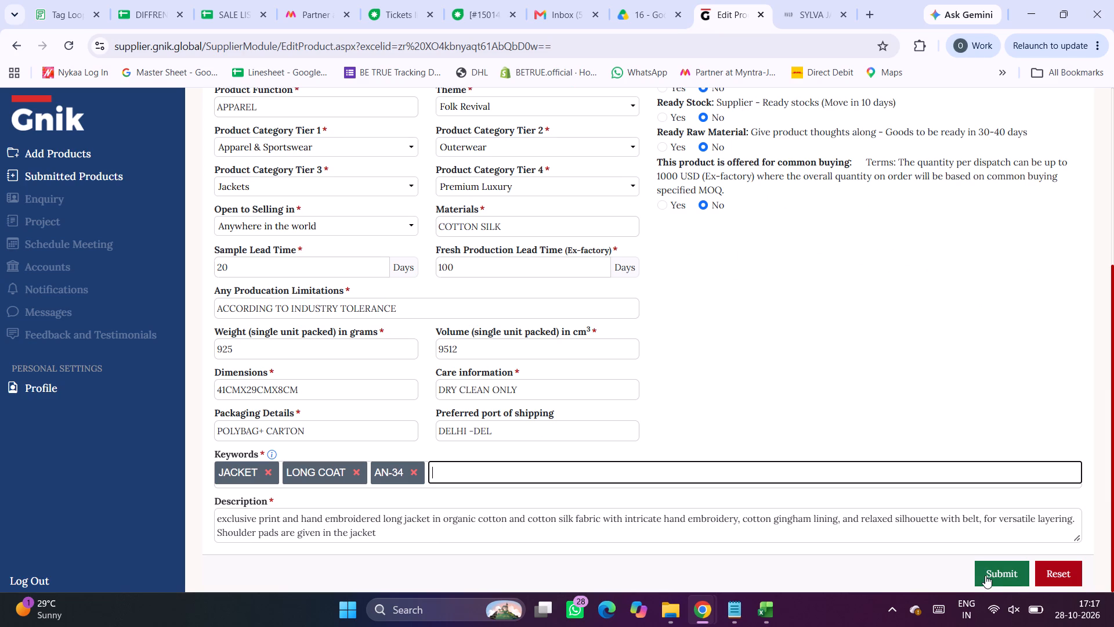
click(986, 575)
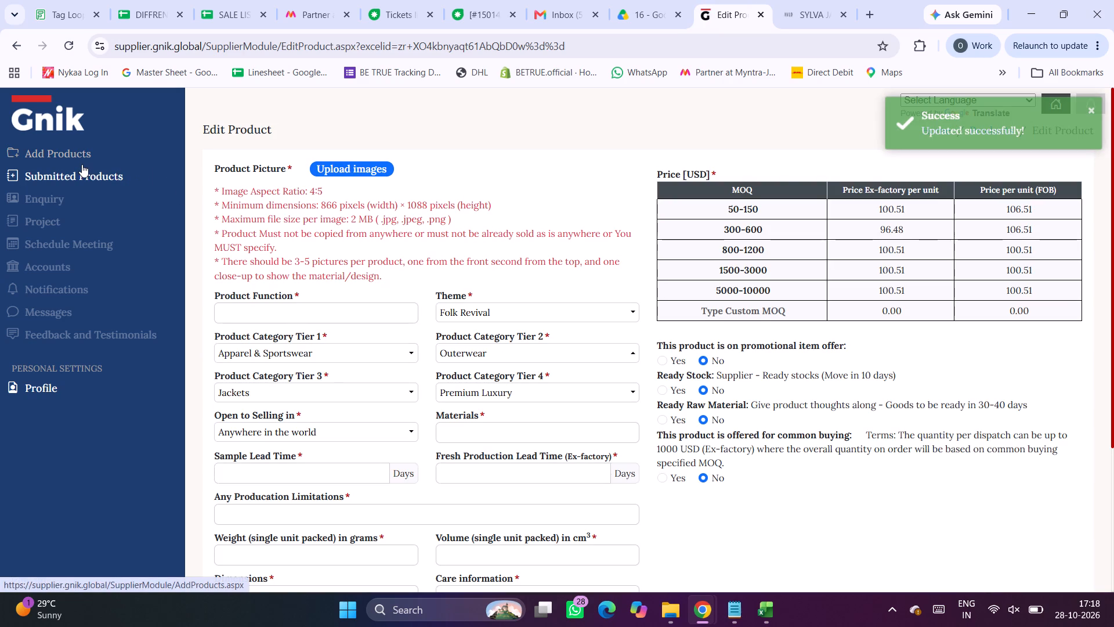
Open the IKKAT HANDLOOM COTTON long jacket from the bulk-uploaded items list for editing and read its description.
click(77, 156)
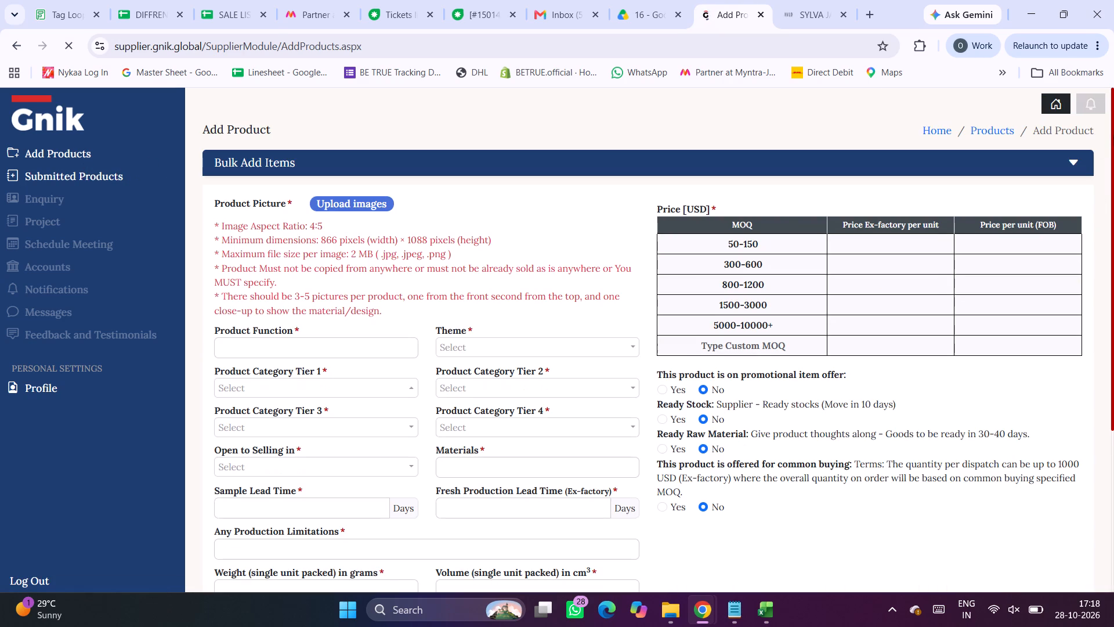
click(748, 153)
click(1084, 162)
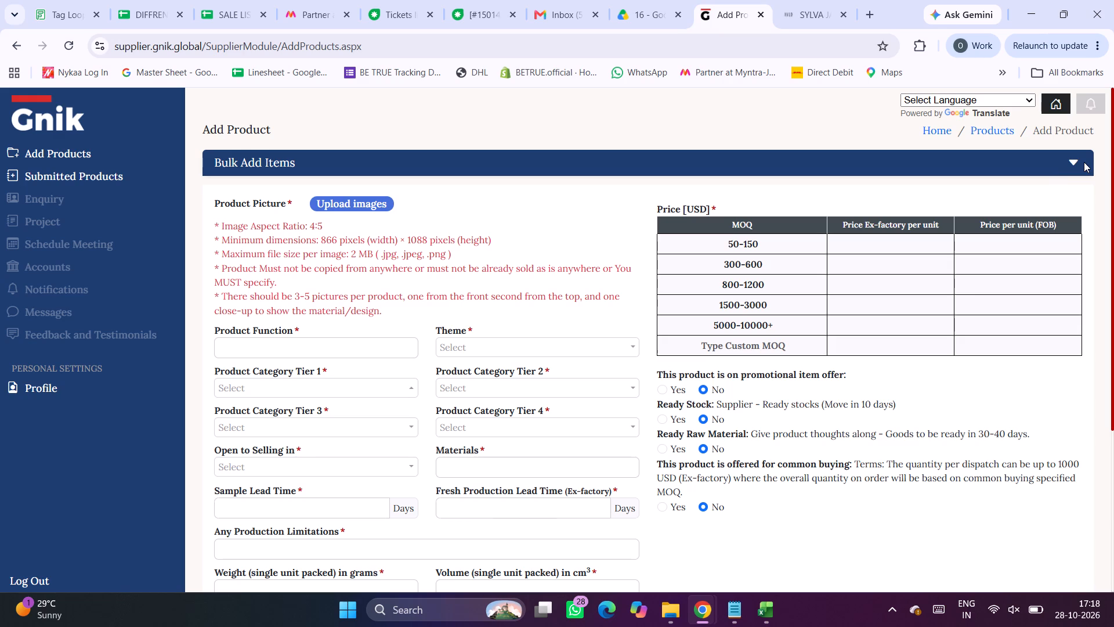
click(1079, 162)
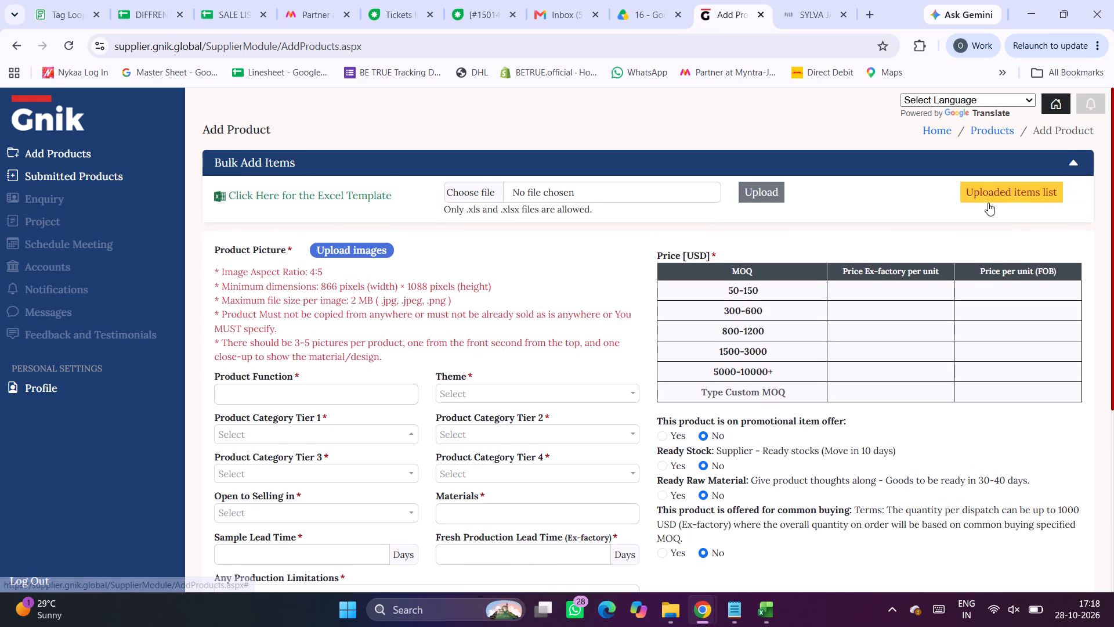
click(990, 200)
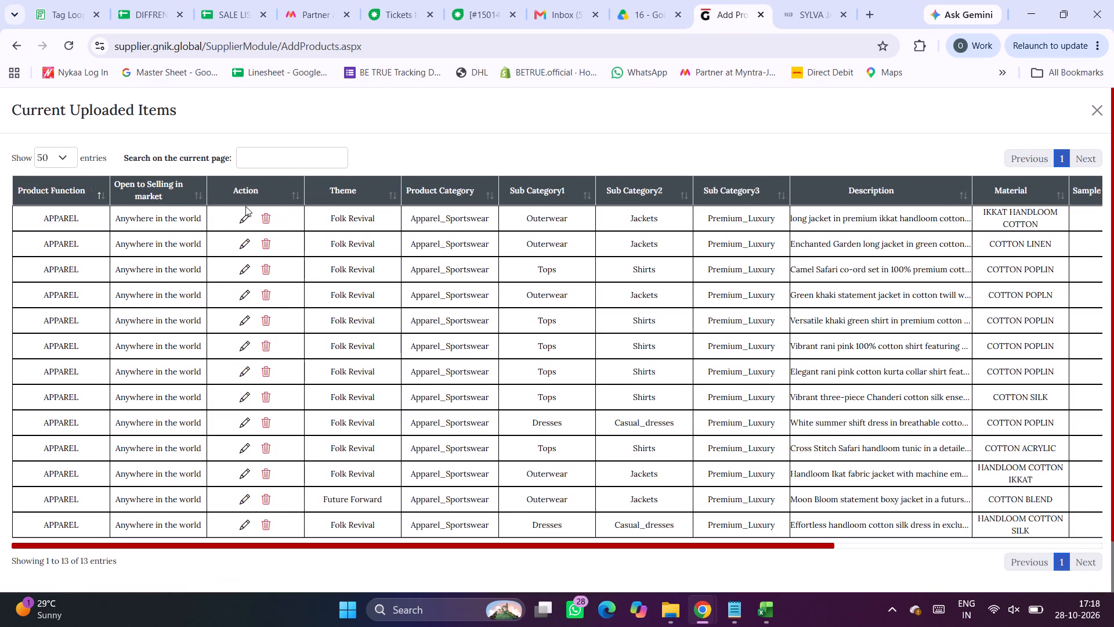
click(245, 221)
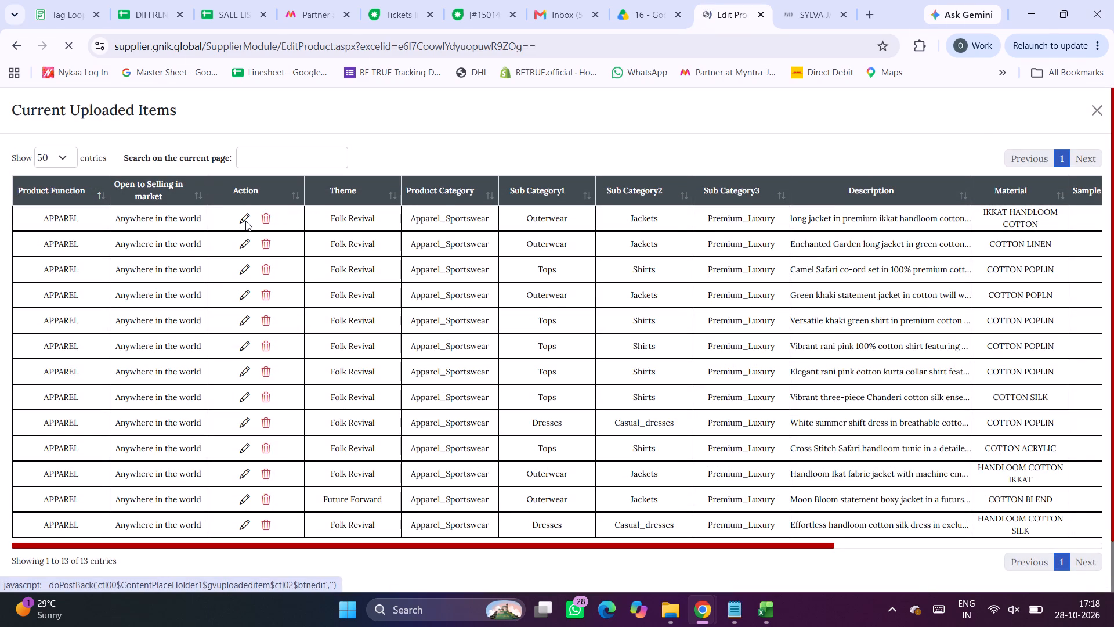
scroll(494, 376, down, 10)
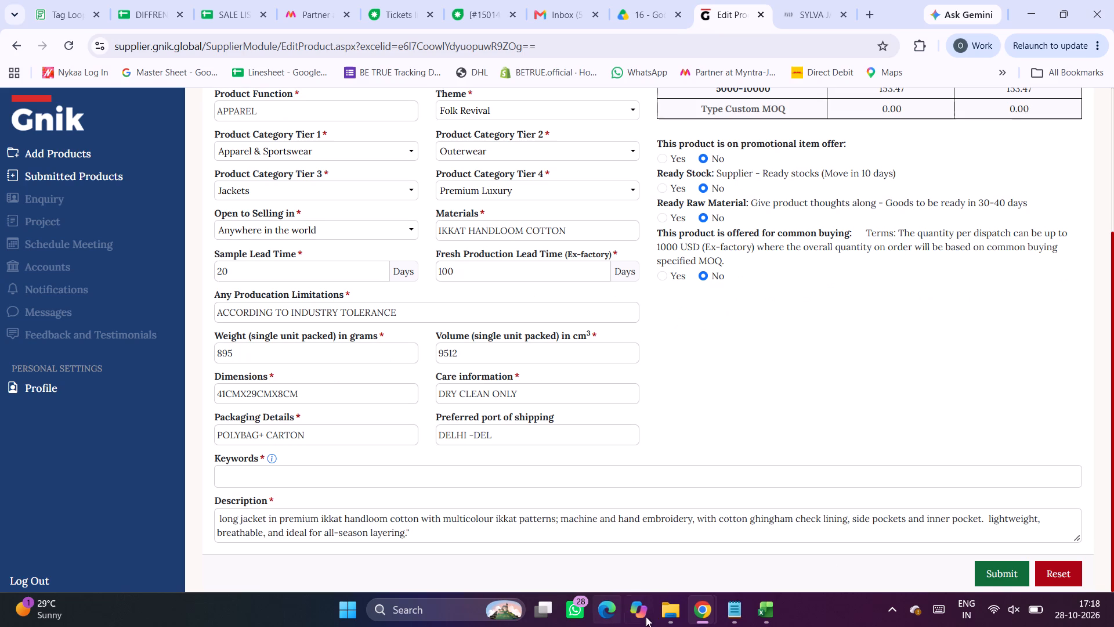
Open image folder 14 in File Explorer and show its pictures as large thumbnails to check them against the ikkat jacket's description.
click(677, 614)
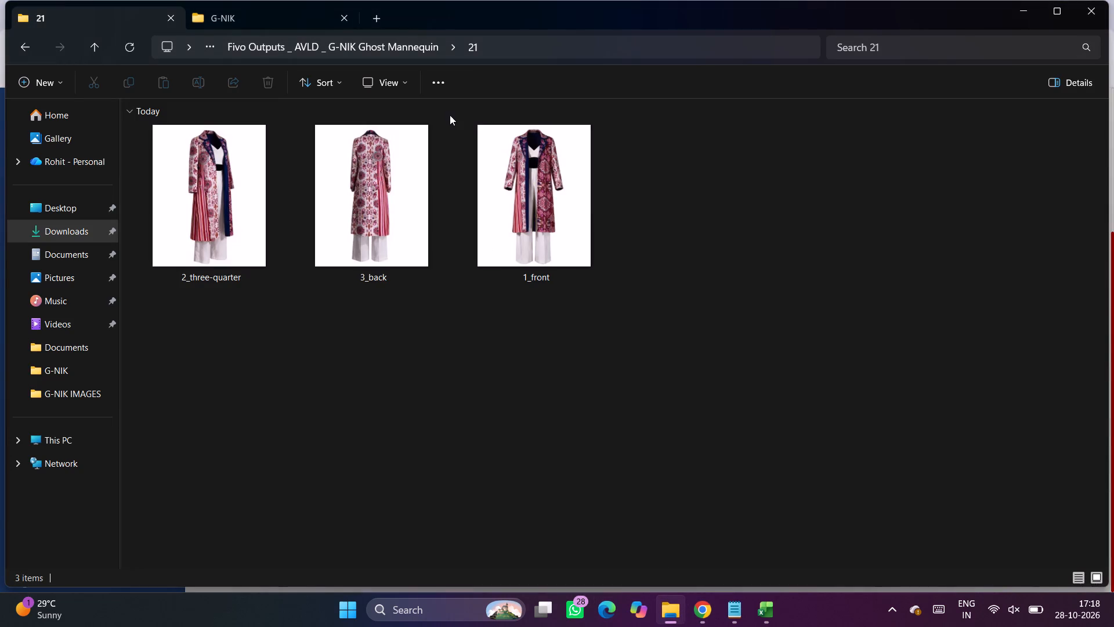
click(25, 51)
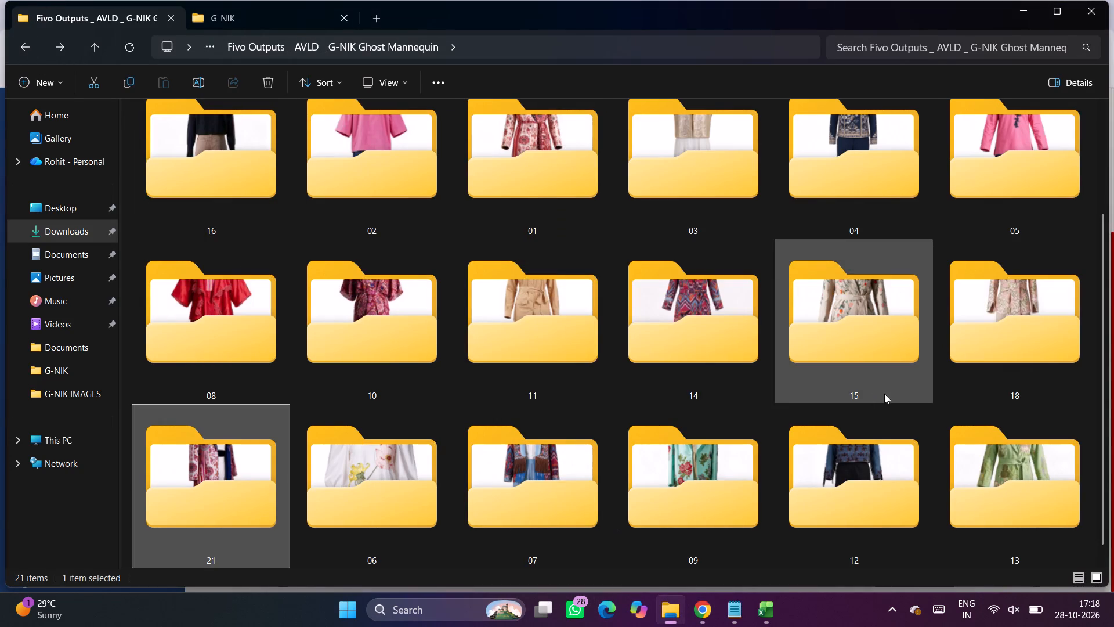
double_click(732, 376)
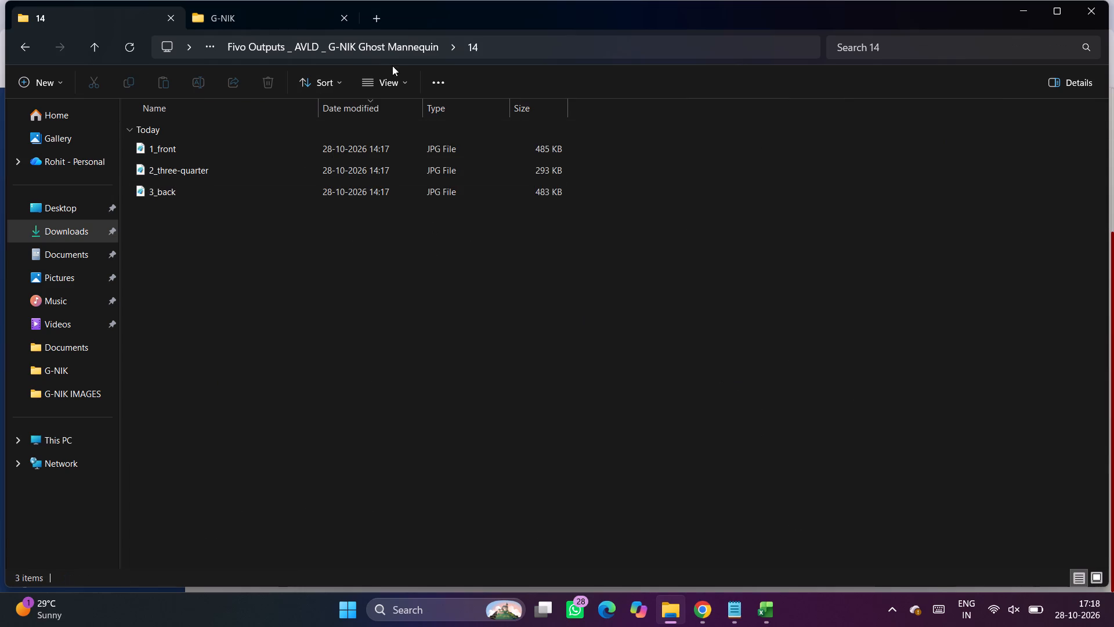
click(401, 77)
click(431, 118)
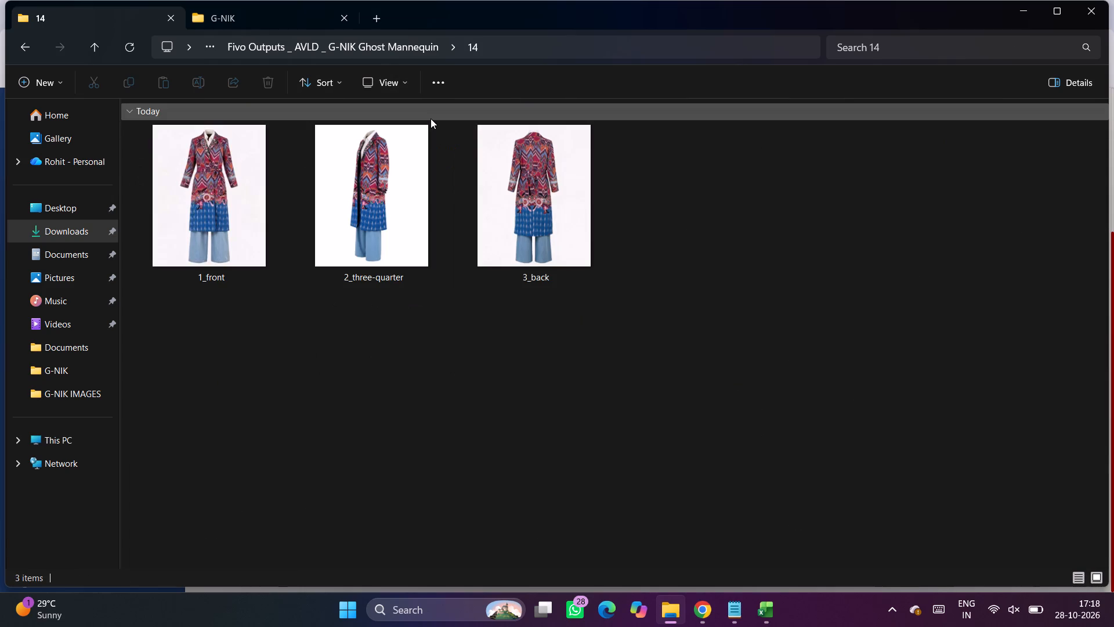
Upload 1_front, 3_back and 2_three-quarter from image folder 14 as the ikkat handloom cotton jacket's product pictures in the Gnik portal.
click(703, 606)
click(628, 546)
scroll(502, 361, up, 2)
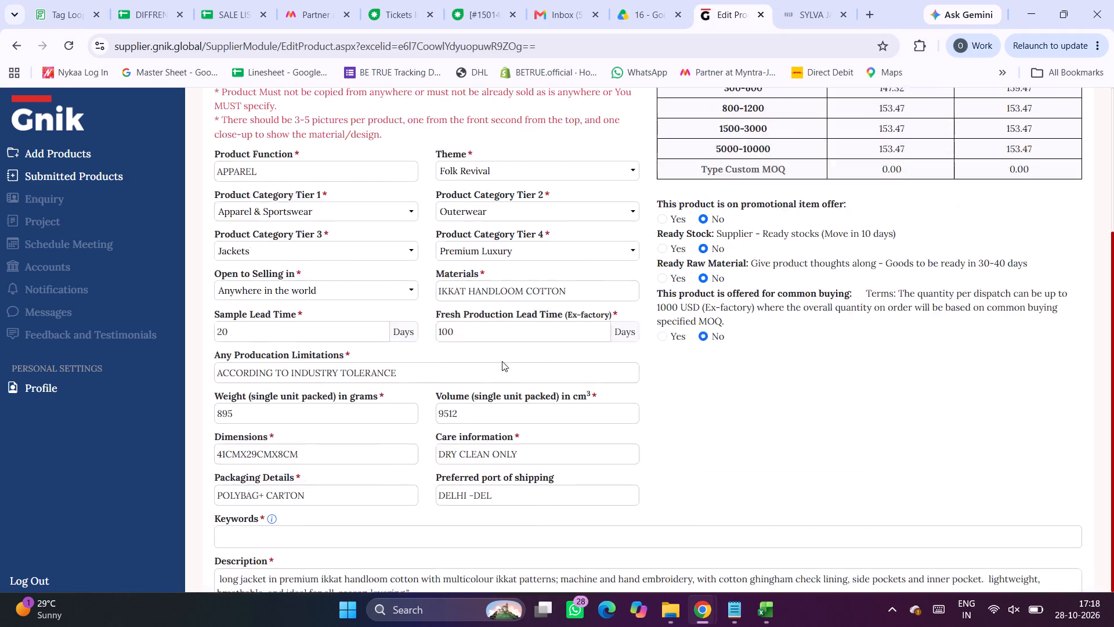
scroll(502, 361, up, 3)
click(346, 173)
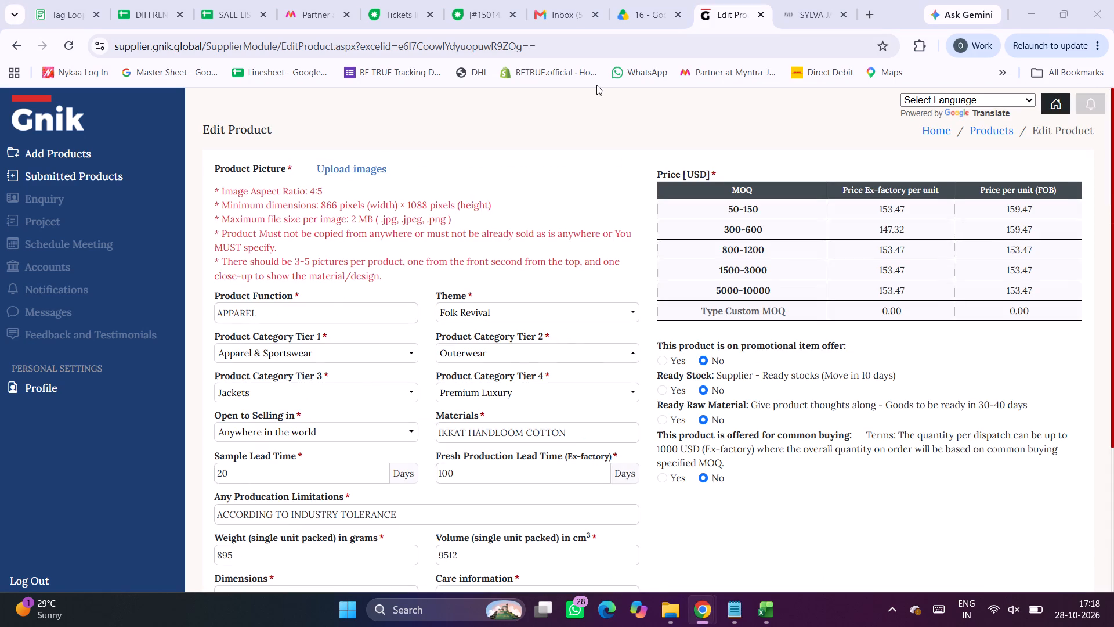
click(21, 42)
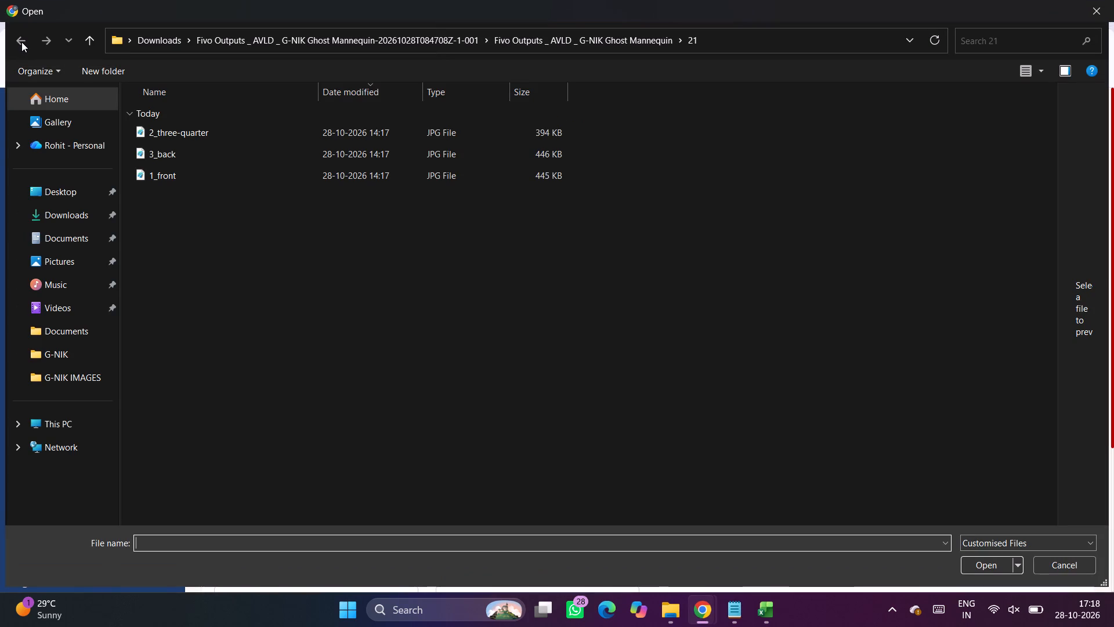
click(21, 42)
click(447, 37)
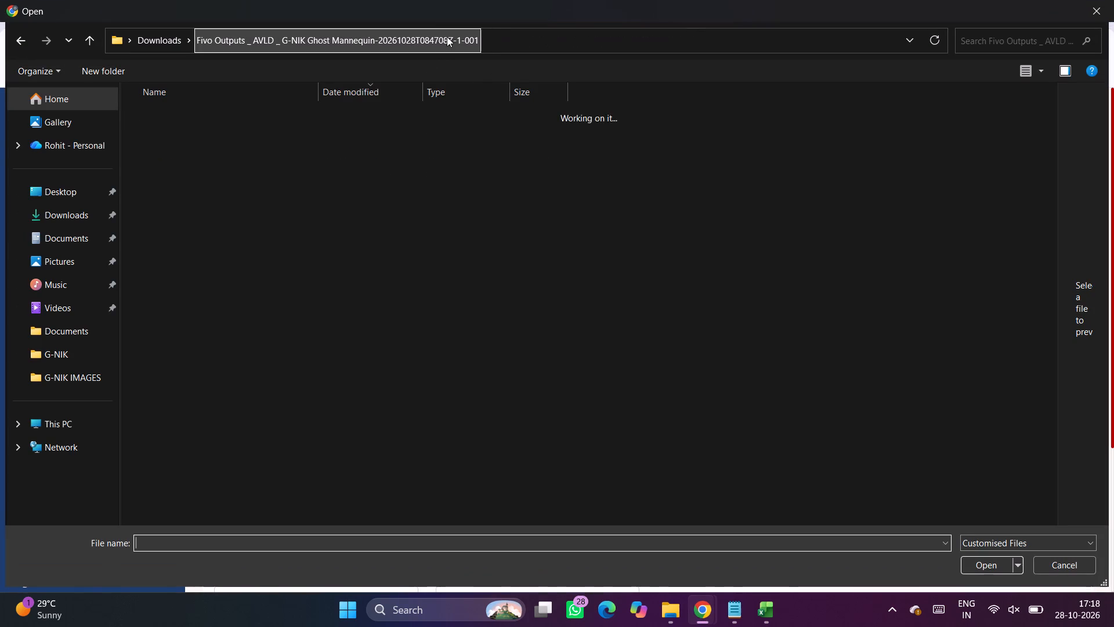
double_click(183, 129)
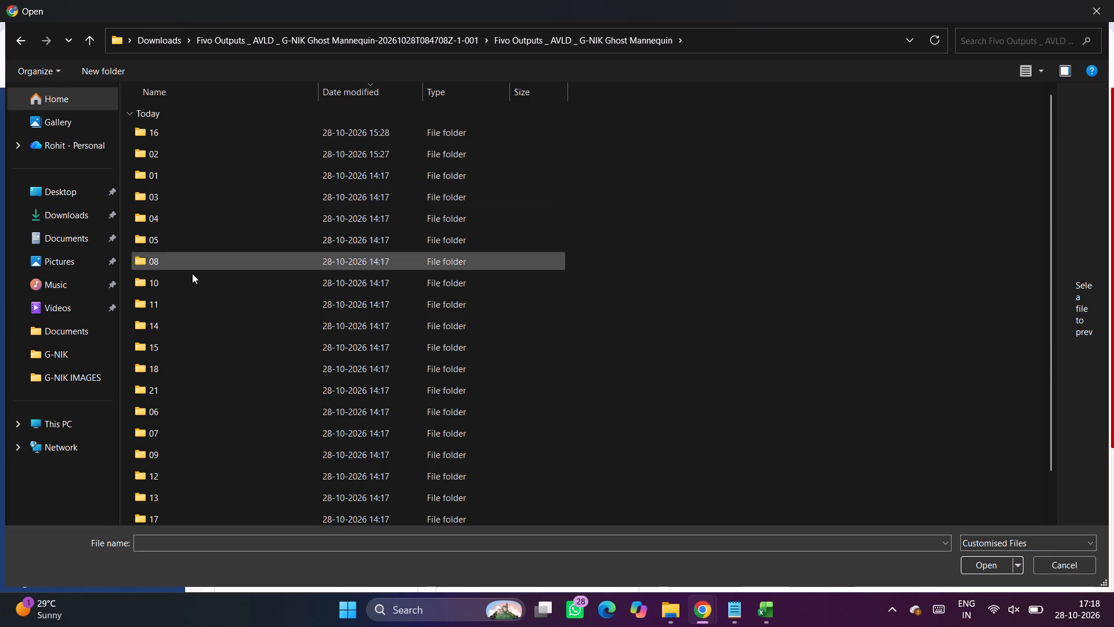
double_click(175, 326)
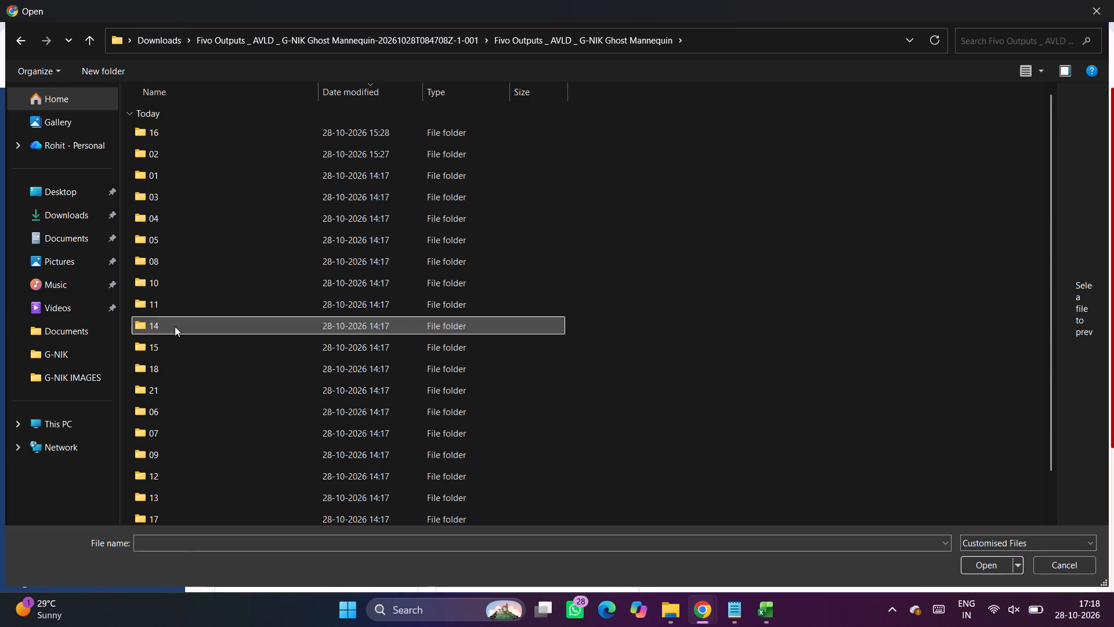
double_click(210, 135)
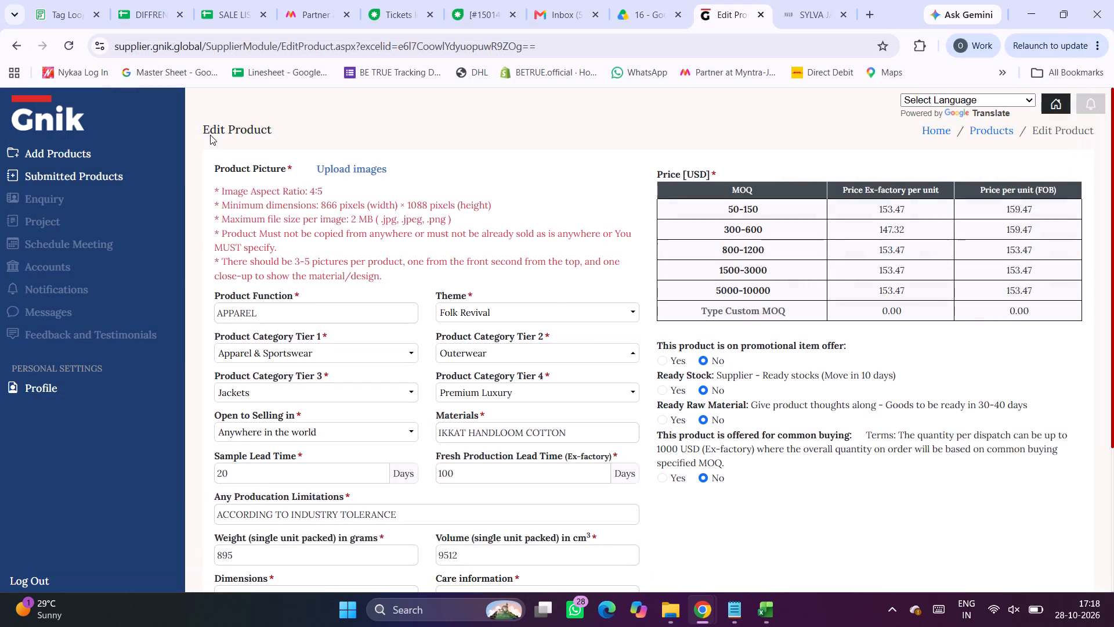
click(362, 164)
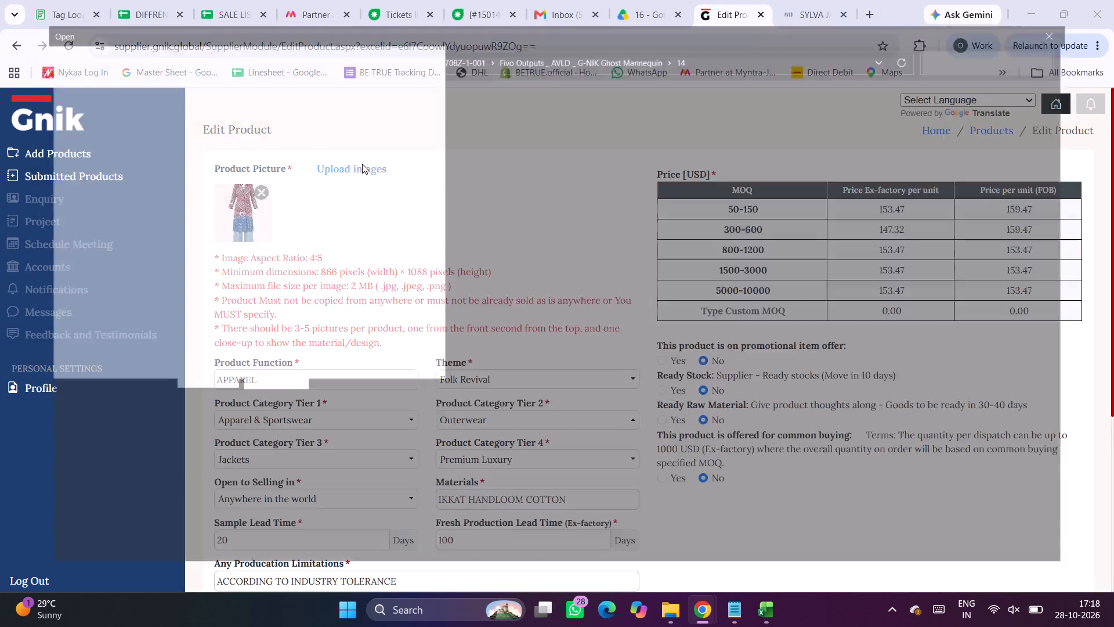
double_click(195, 173)
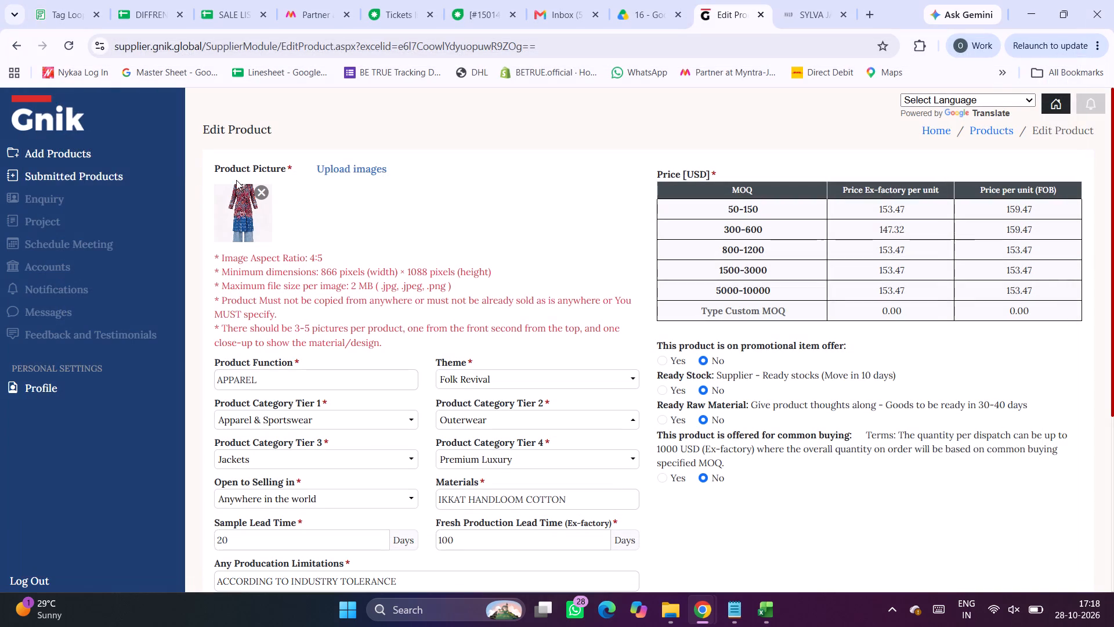
click(383, 170)
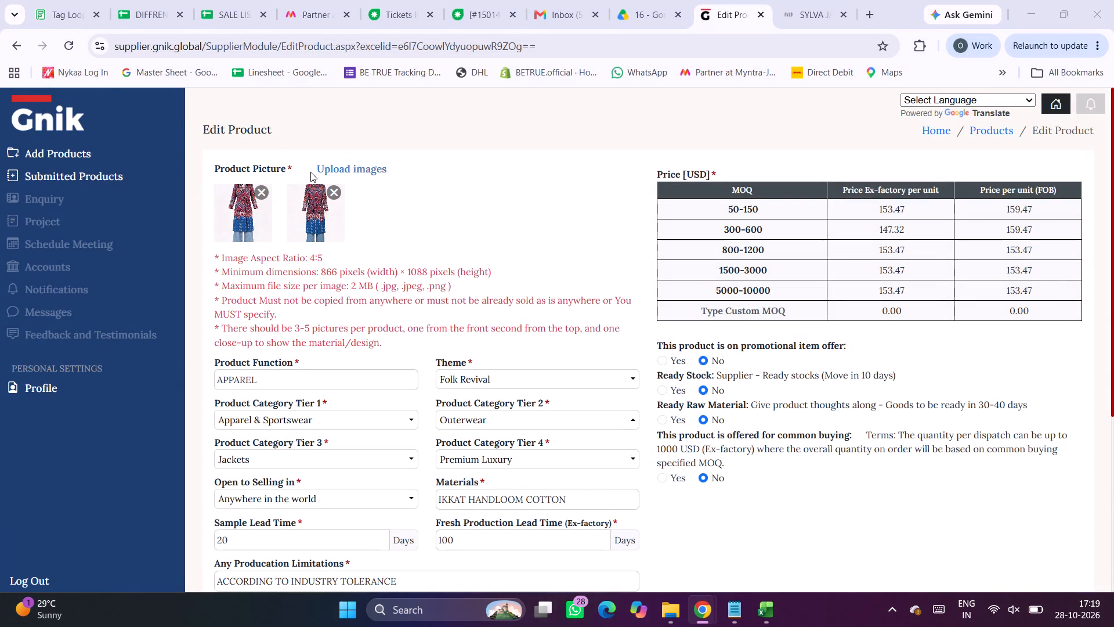
double_click(172, 156)
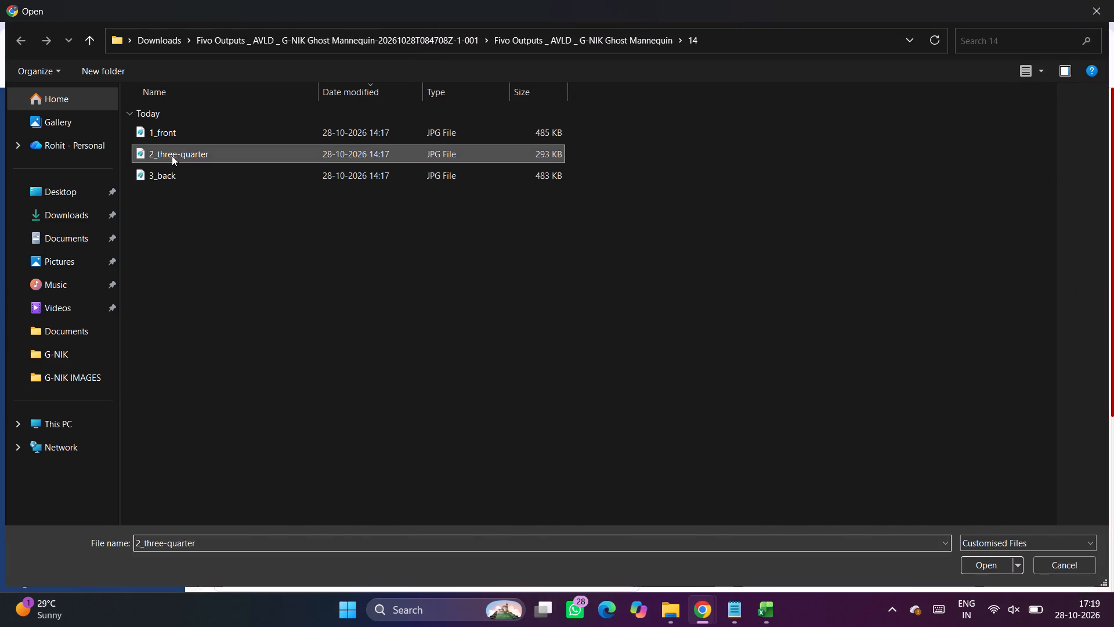
Add the keywords JACKET, EMBROIDERED JACKET and D-17 to the ikkat handloom cotton long jacket and submit the product.
scroll(416, 365, down, 6)
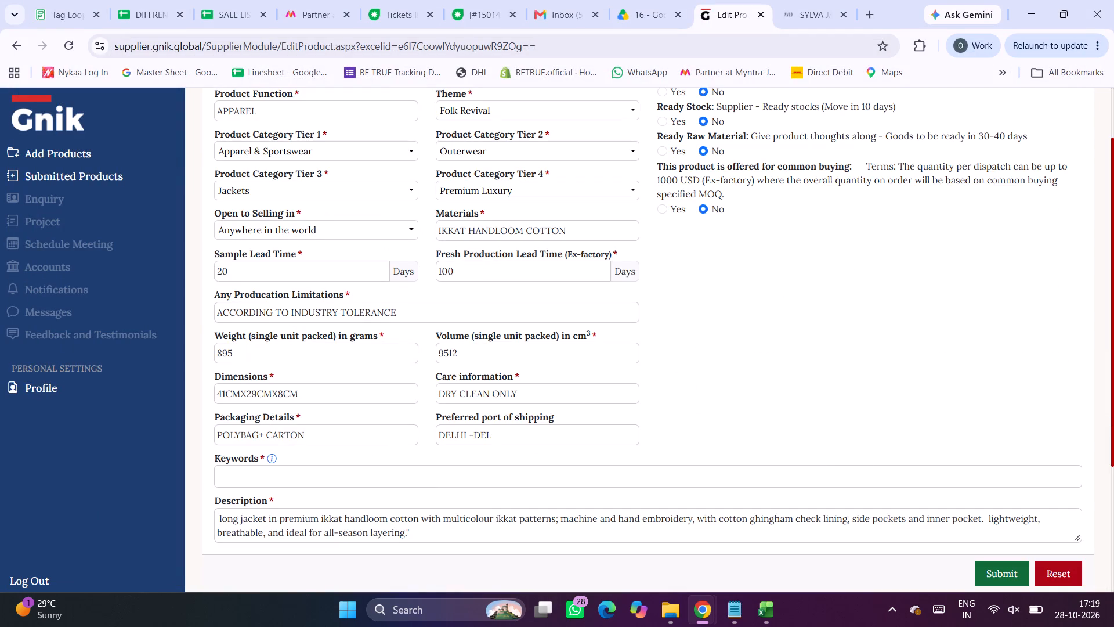
click(317, 487)
text(JACKET)
key(Return)
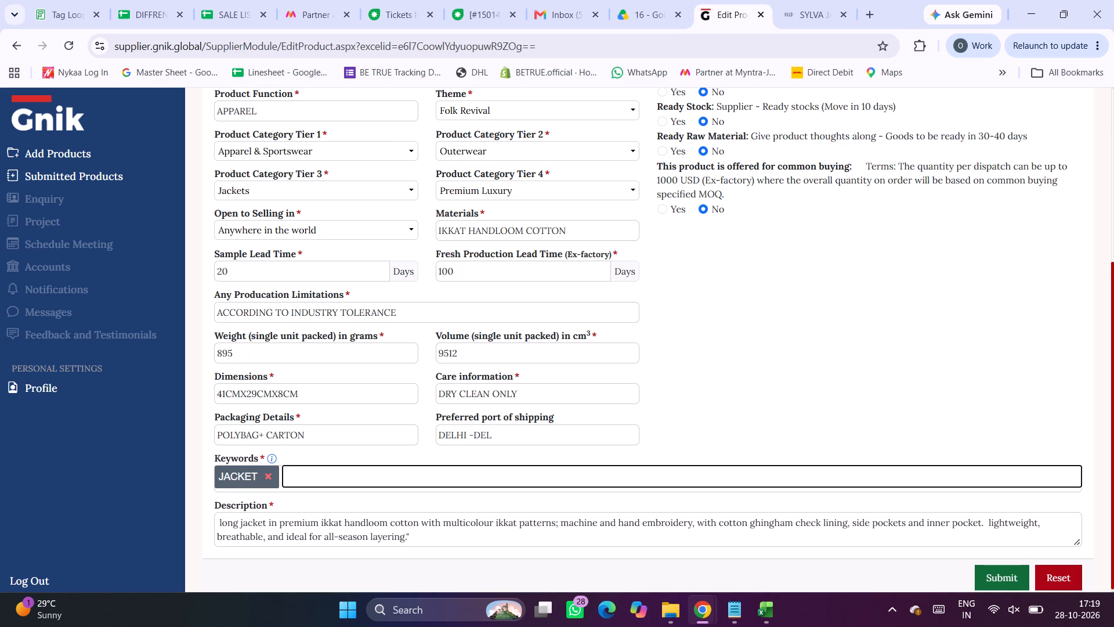
text(EMBROIDERED JACKET)
key(Return)
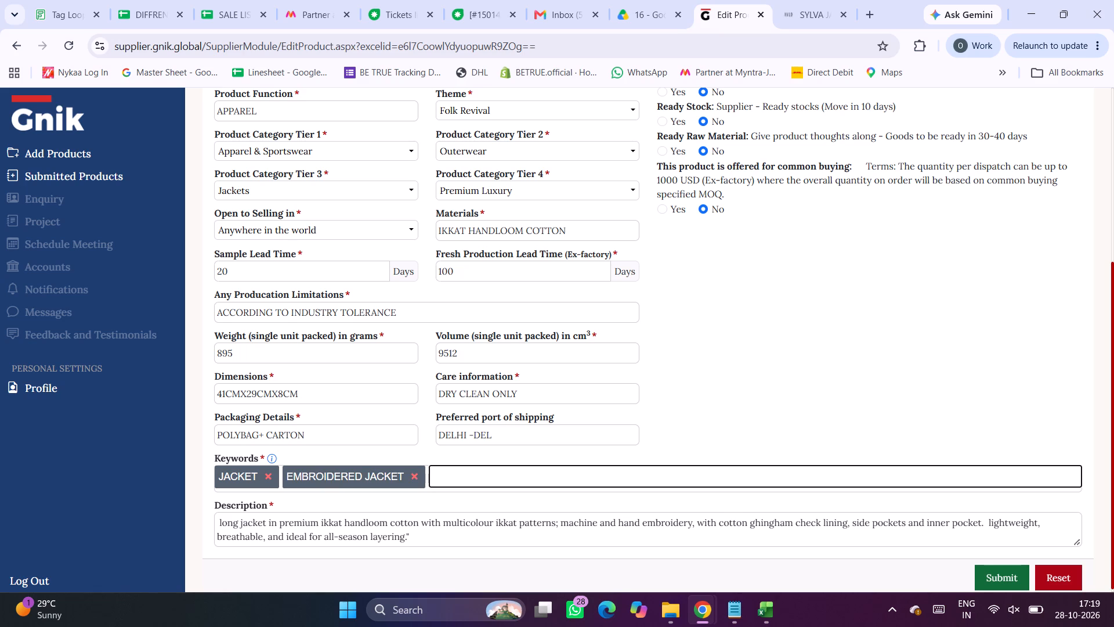
text(D-17)
key(Return)
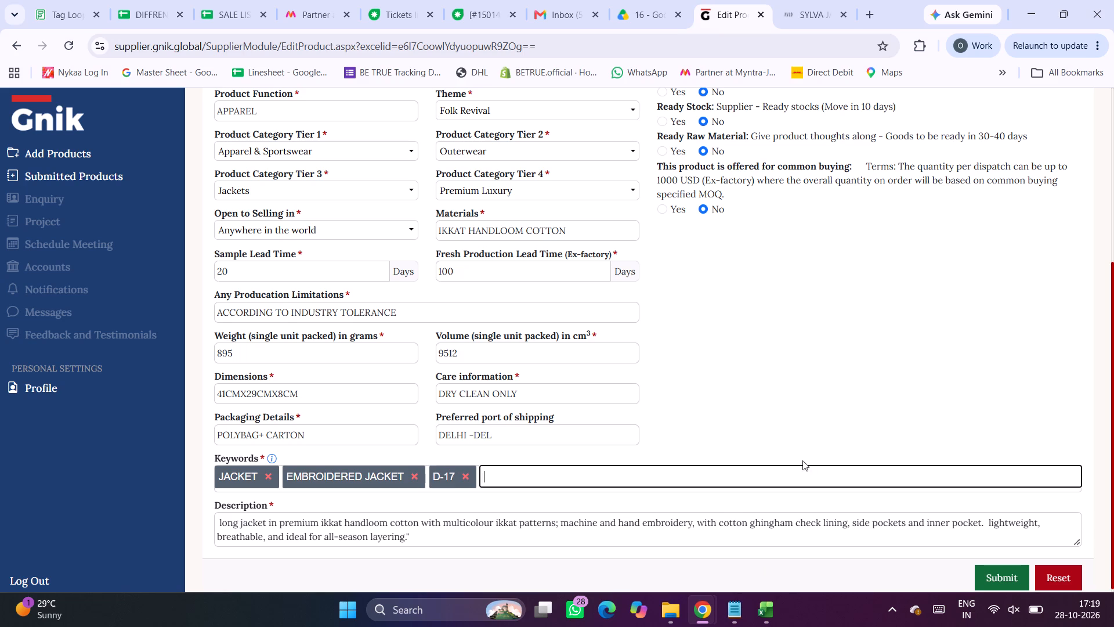
click(986, 572)
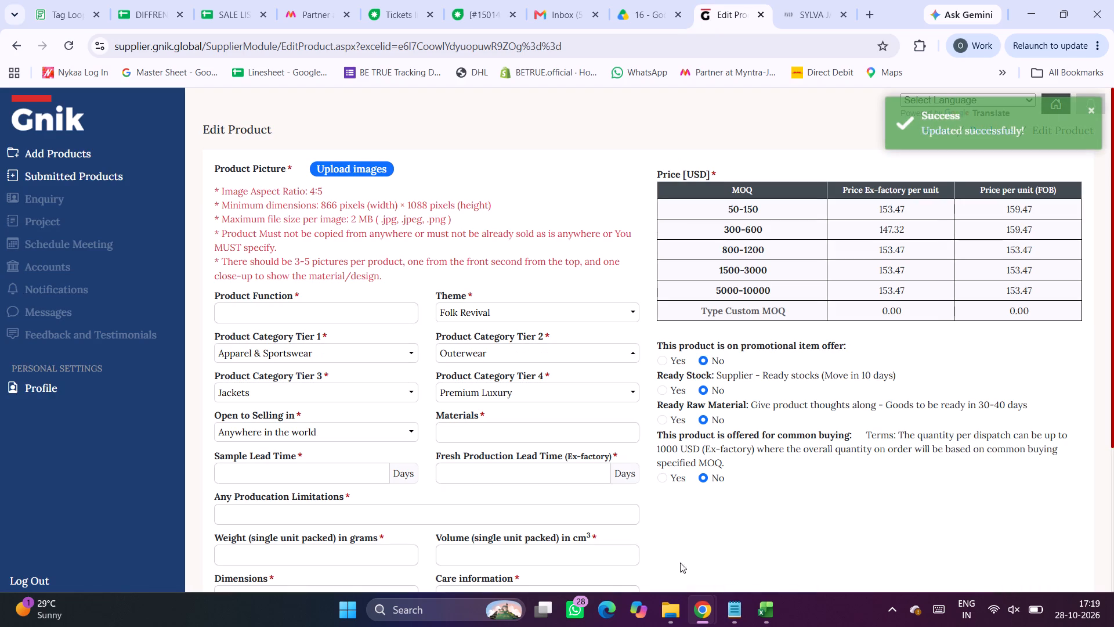
Open the COTTON LINEN Enchanted Garden long jacket from the bulk-uploaded items list for editing and read its description.
click(72, 151)
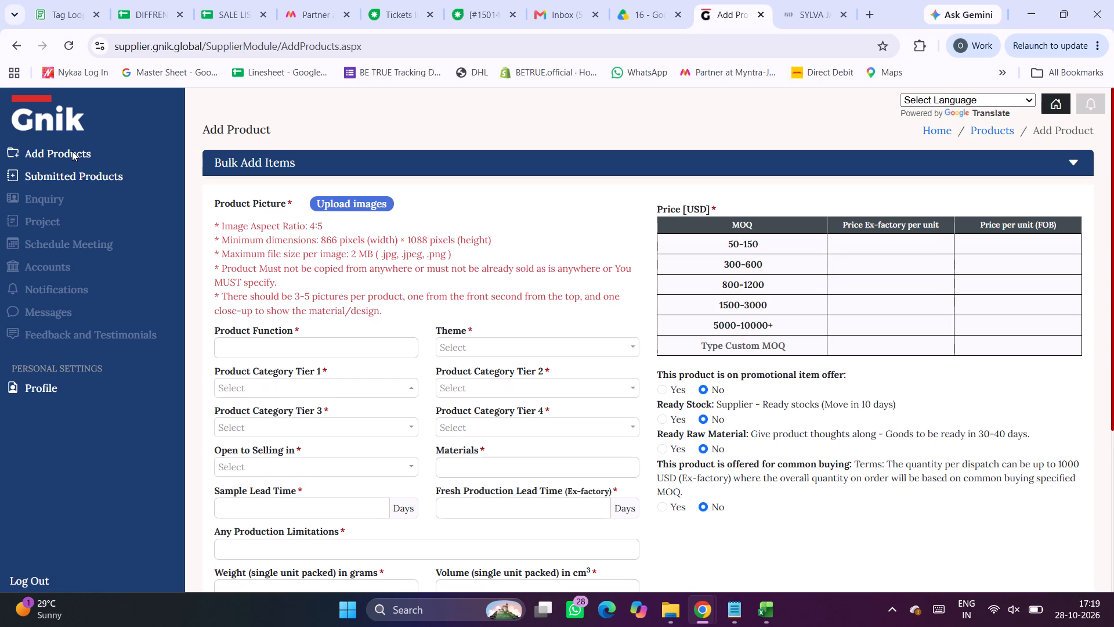
click(1075, 159)
click(1023, 190)
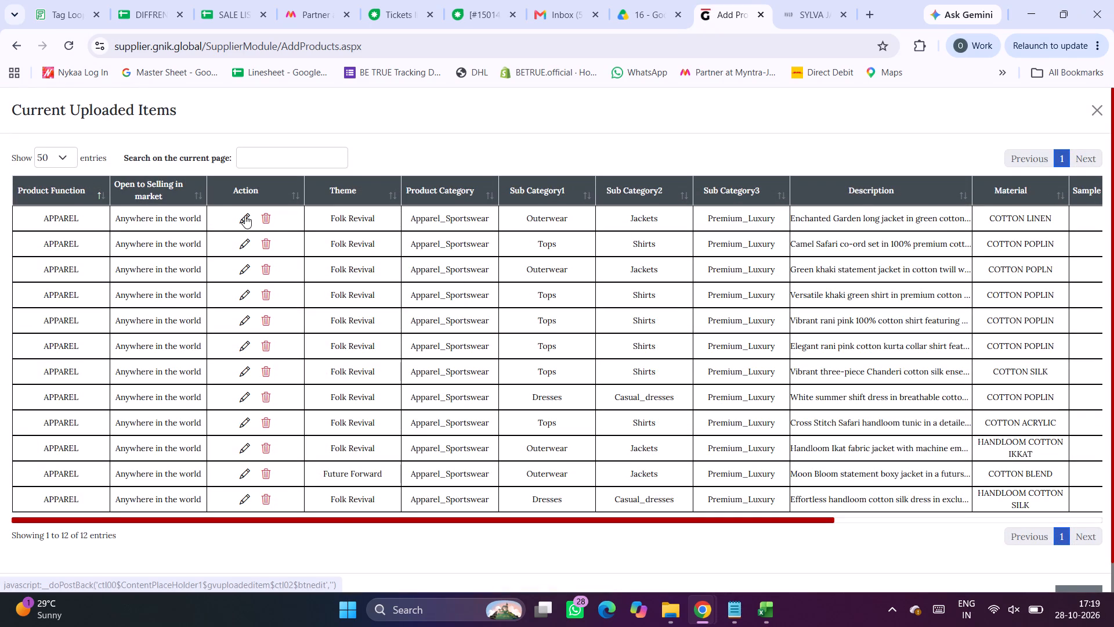
click(245, 215)
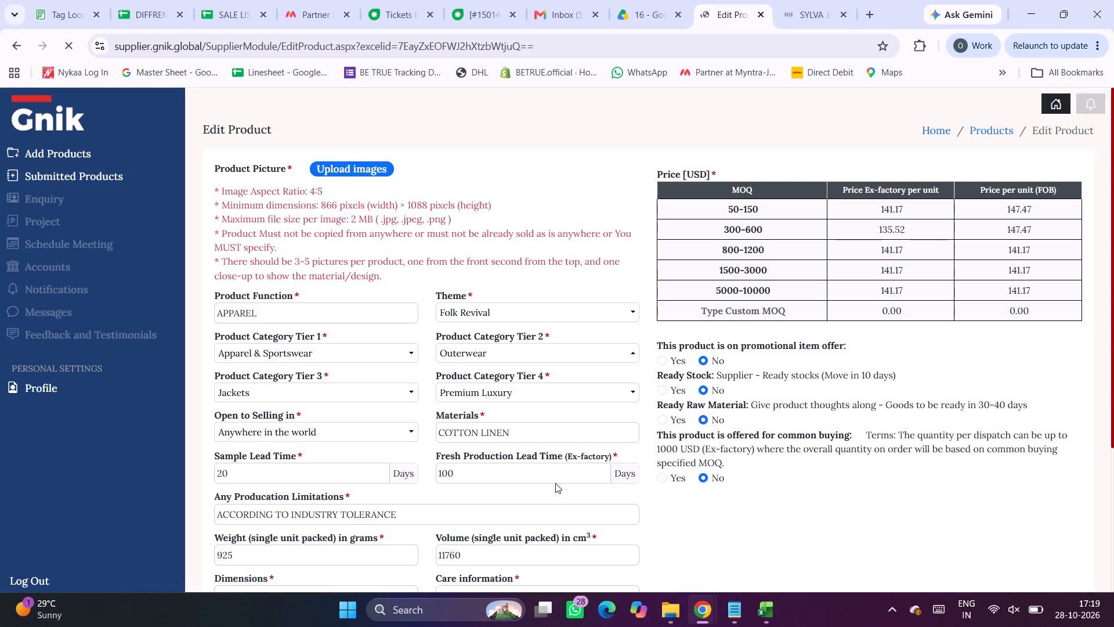
scroll(555, 483, down, 6)
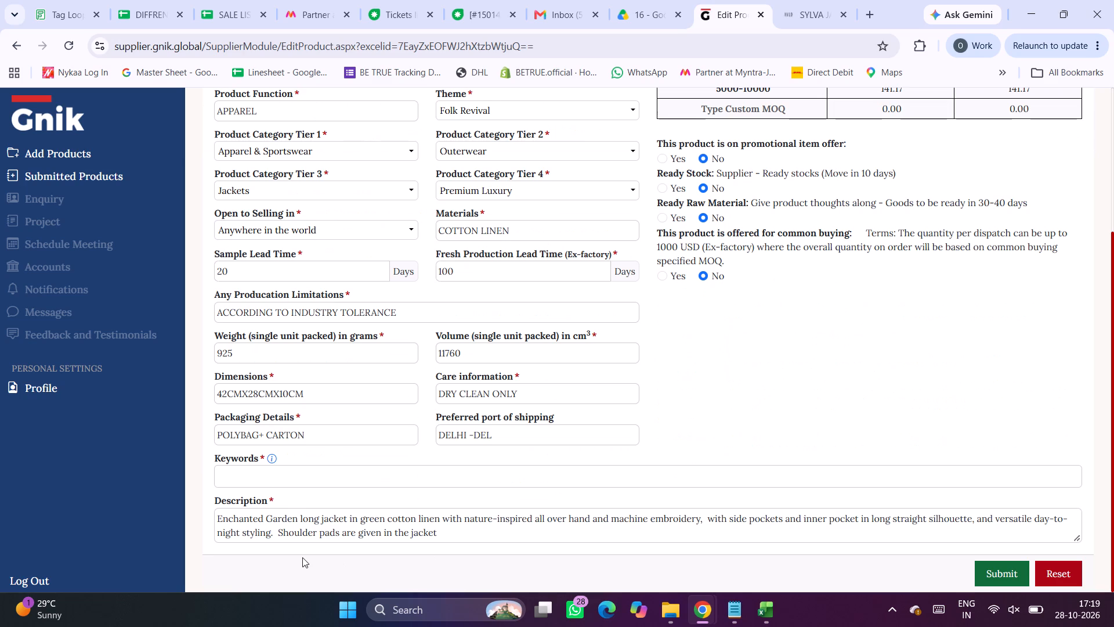
Open image folder 13 in File Explorer to check its pictures against the green cotton linen long jacket's description.
click(670, 621)
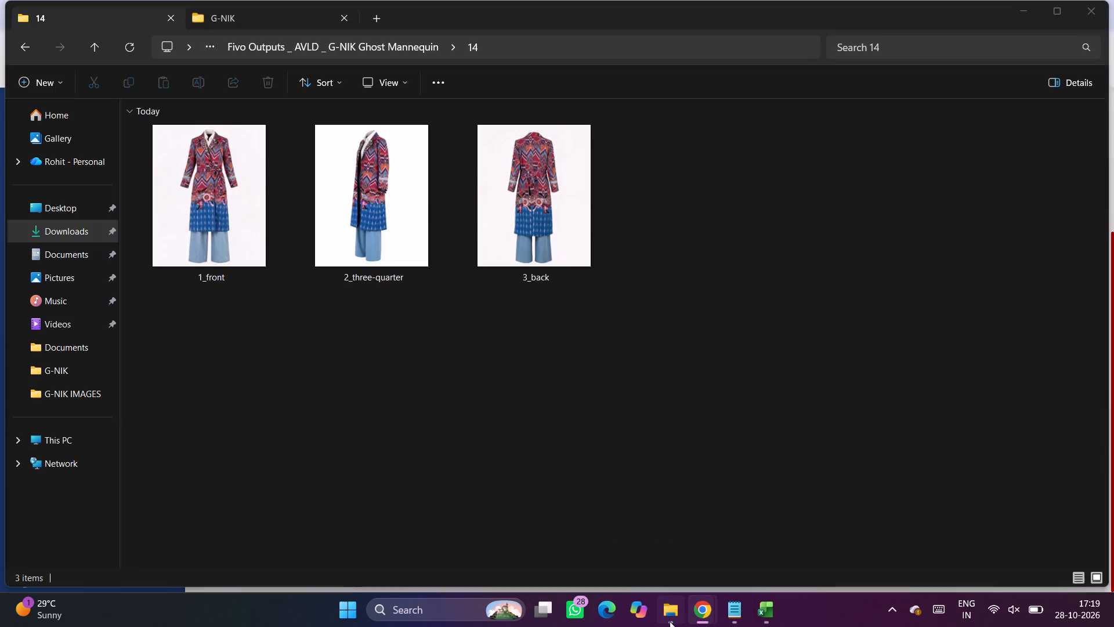
click(20, 46)
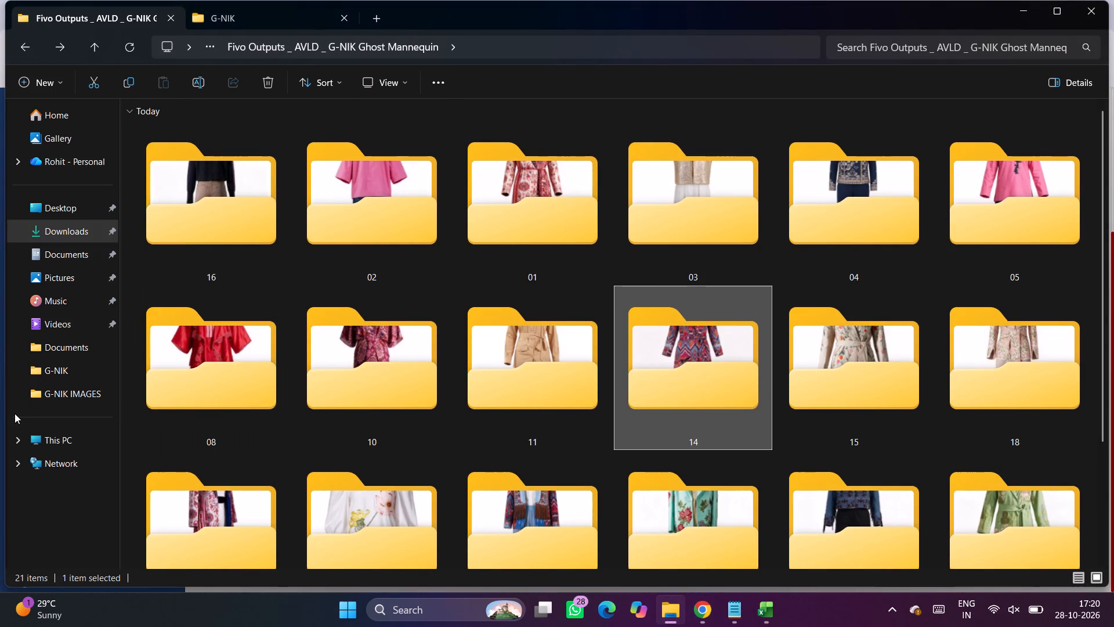
double_click(993, 494)
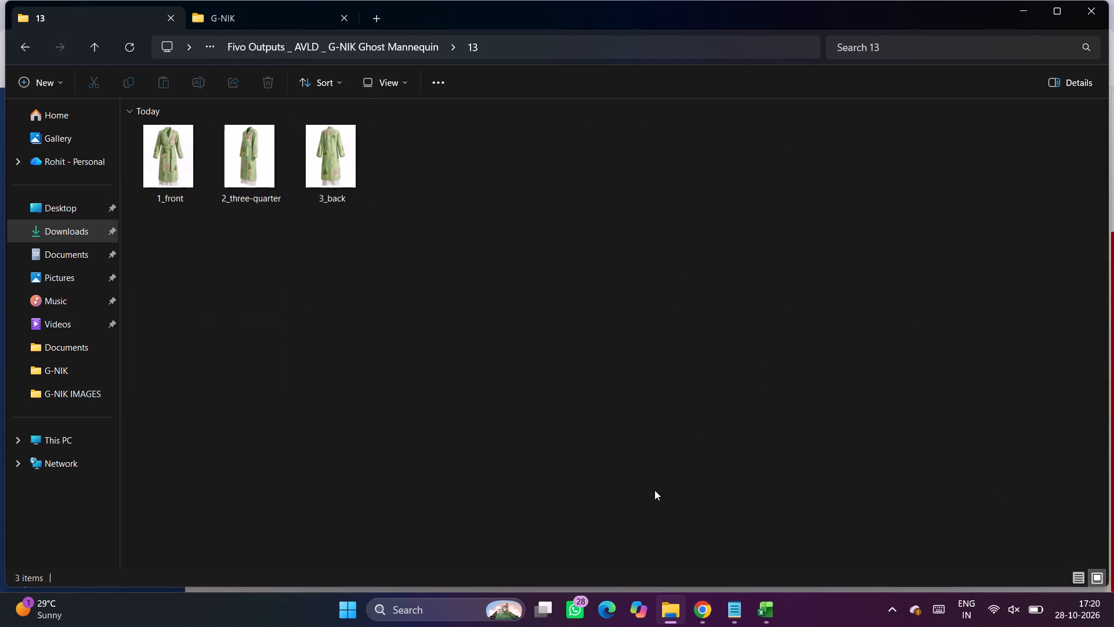
Upload 1_front, 3_back and 2_three-quarter from image folder 13 as the green cotton linen long jacket's product pictures in the Gnik portal.
click(701, 615)
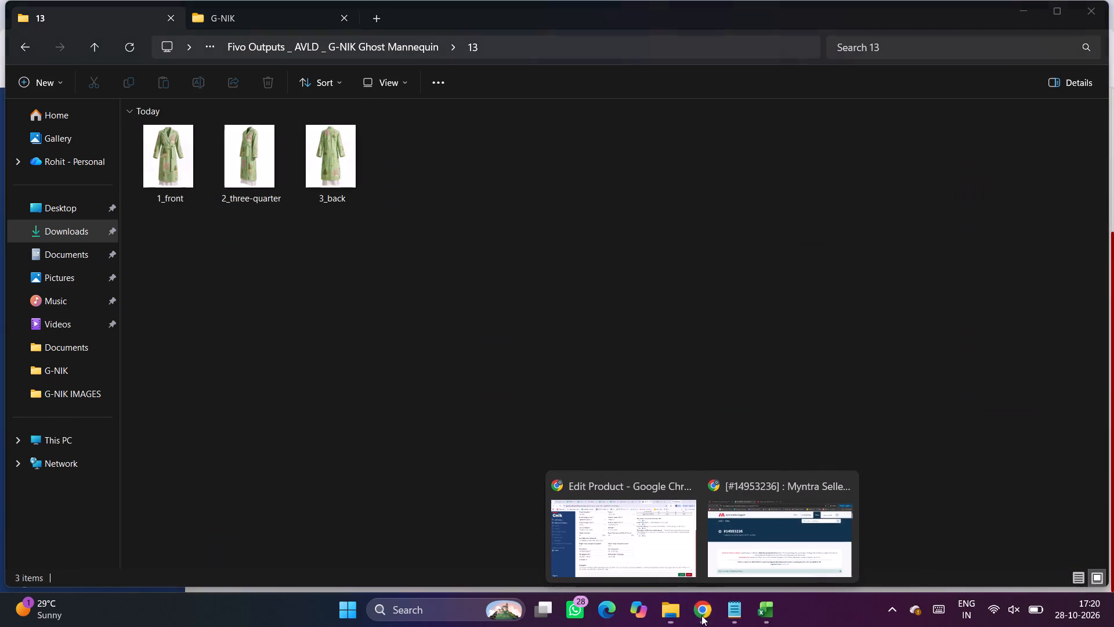
click(645, 566)
scroll(354, 230, up, 4)
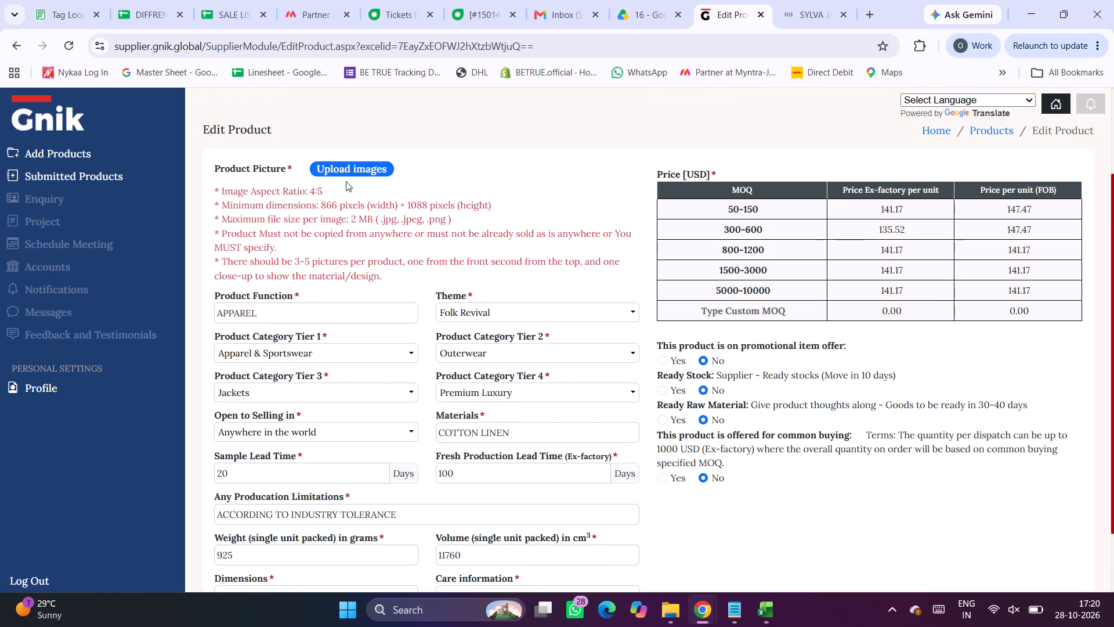
click(363, 175)
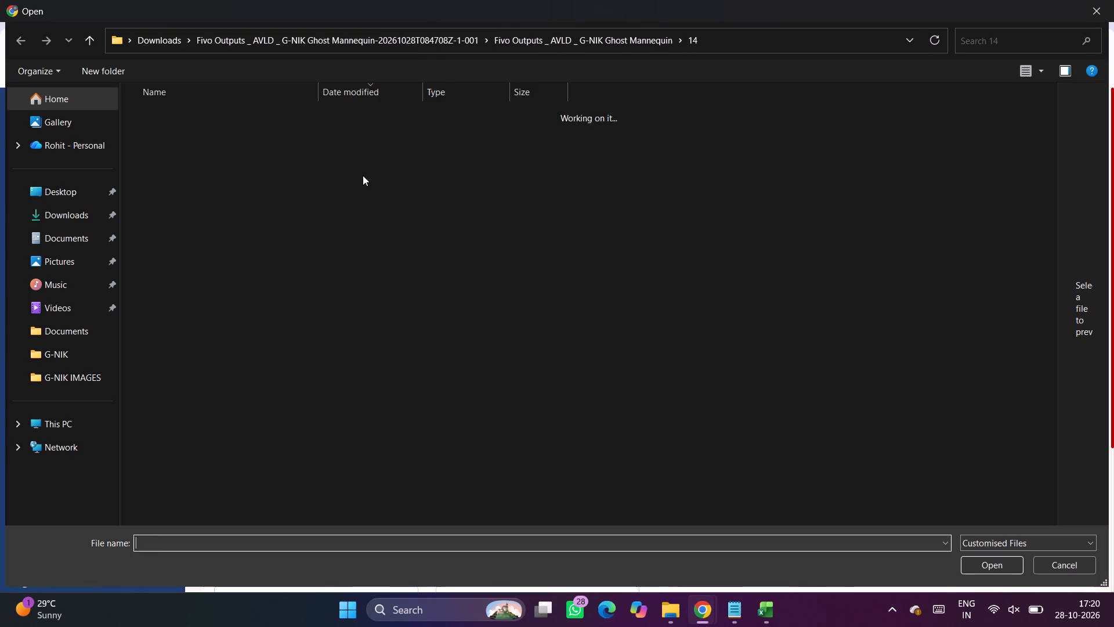
click(305, 43)
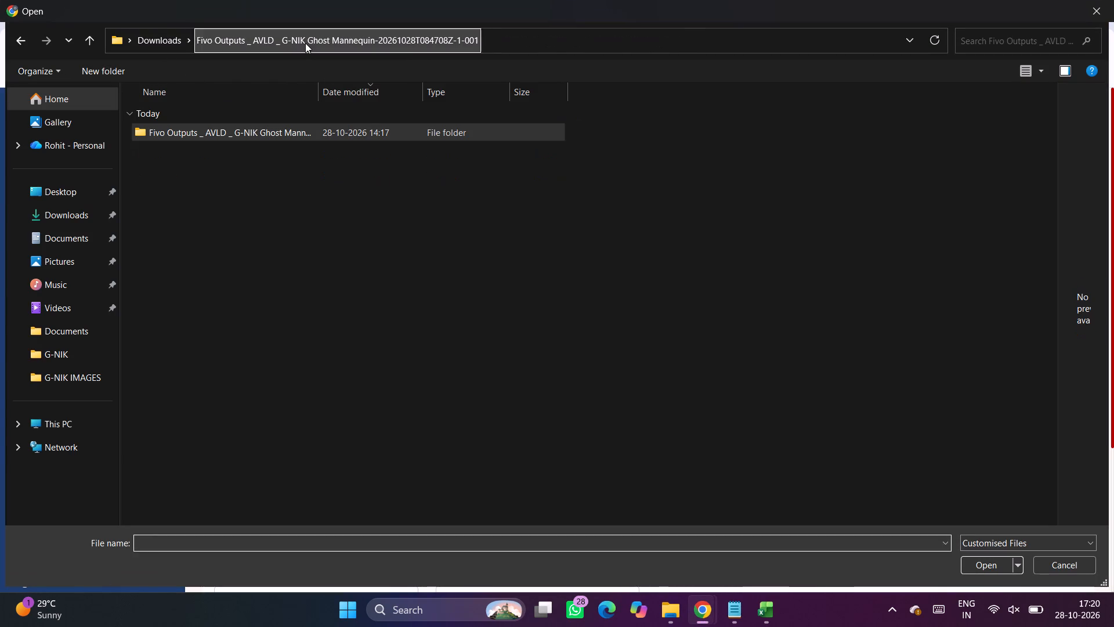
click(73, 219)
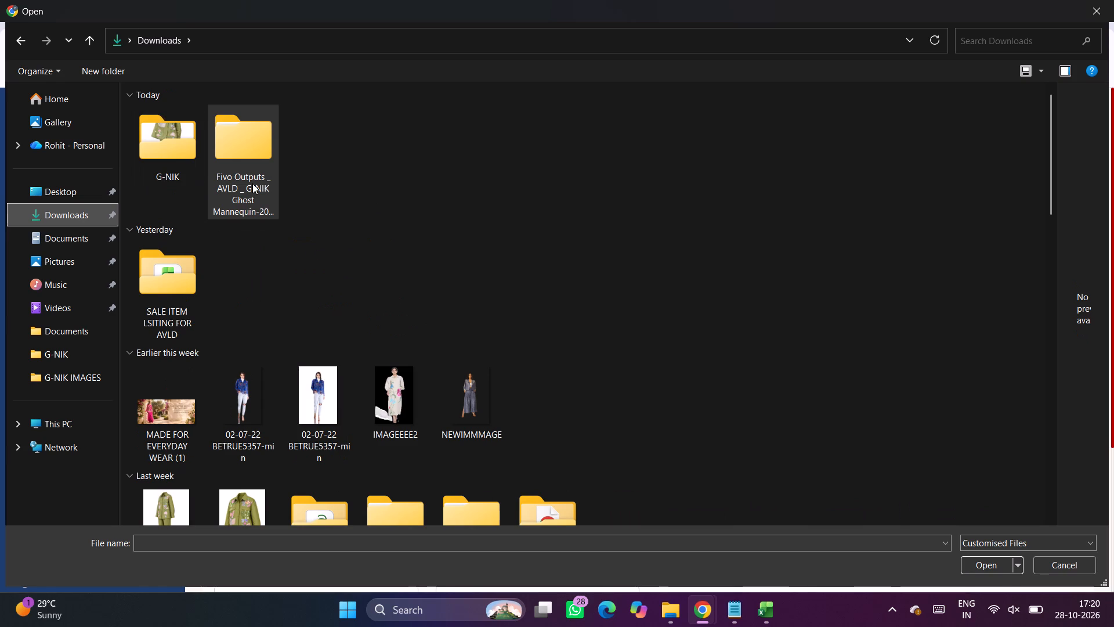
double_click(252, 183)
double_click(180, 132)
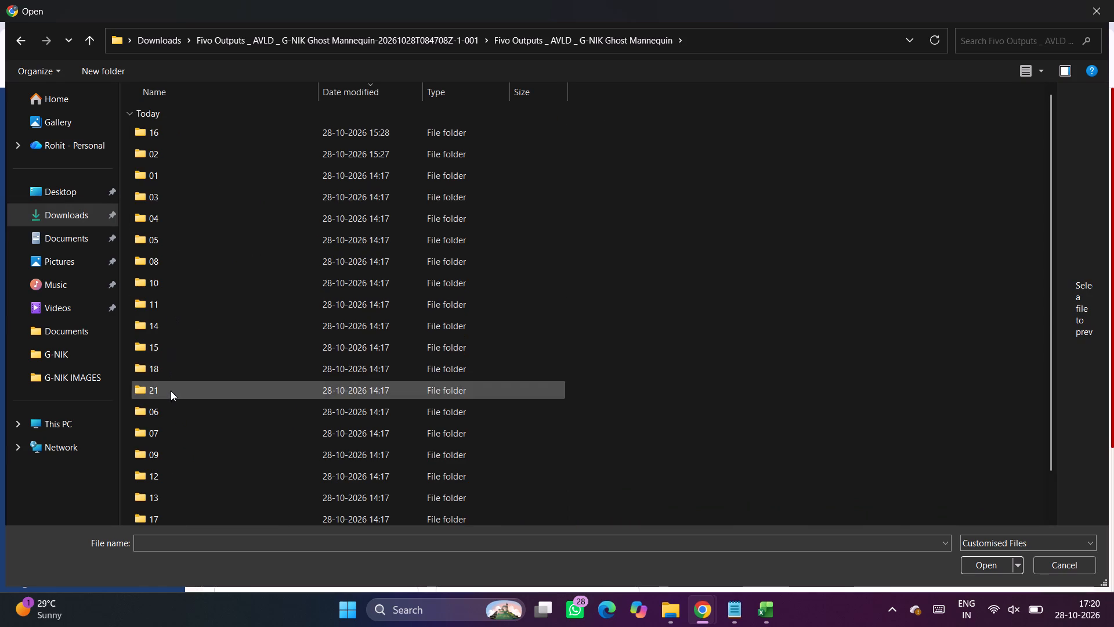
scroll(172, 470, down, 2)
double_click(155, 450)
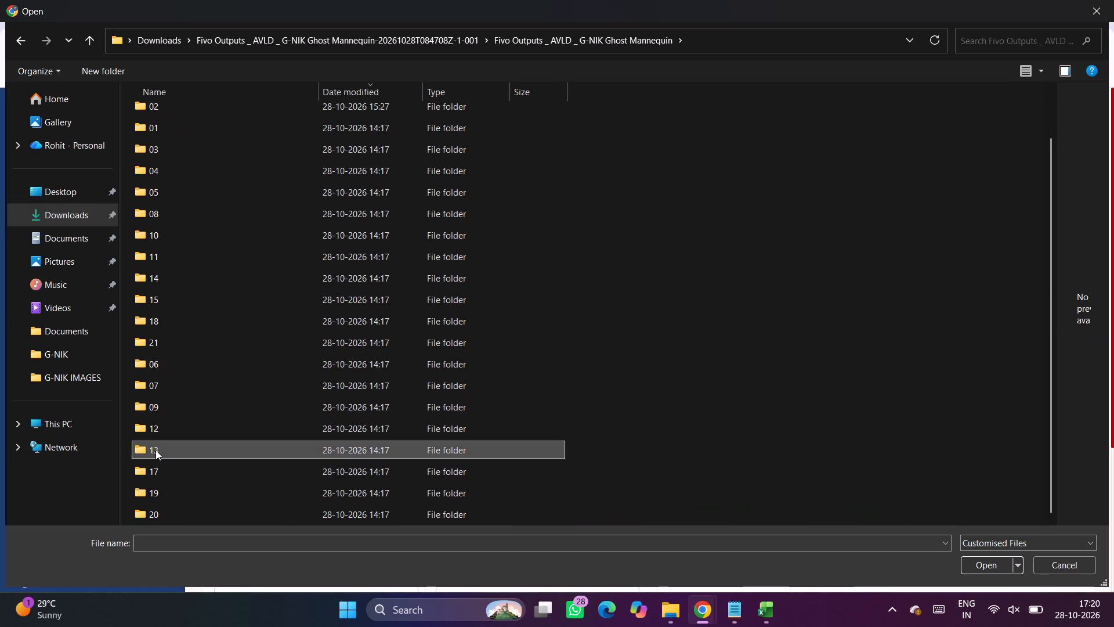
double_click(182, 129)
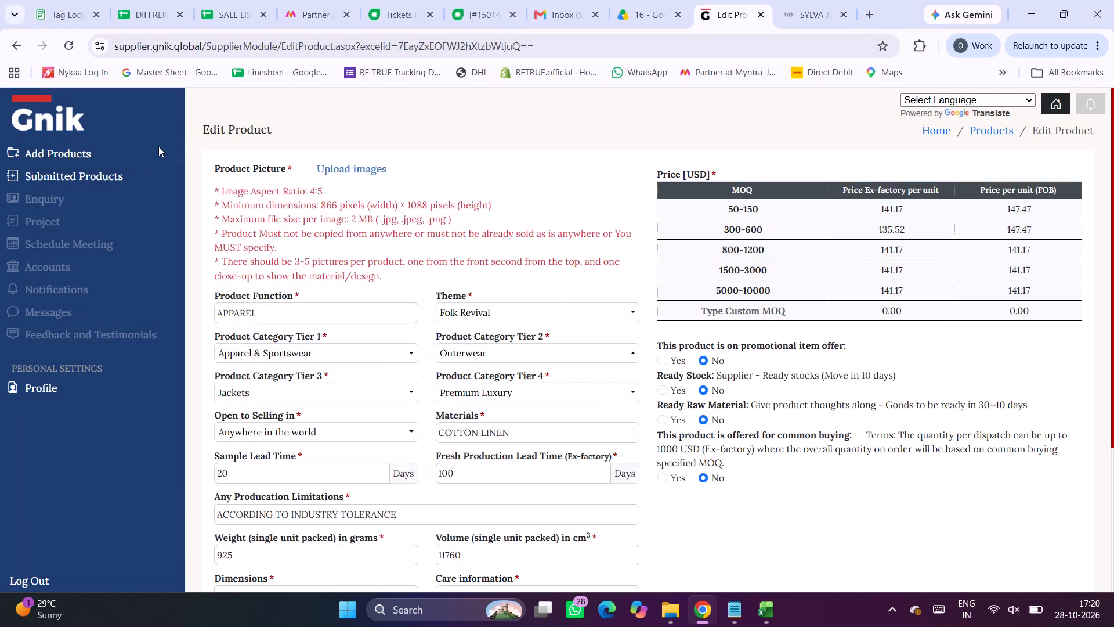
click(348, 175)
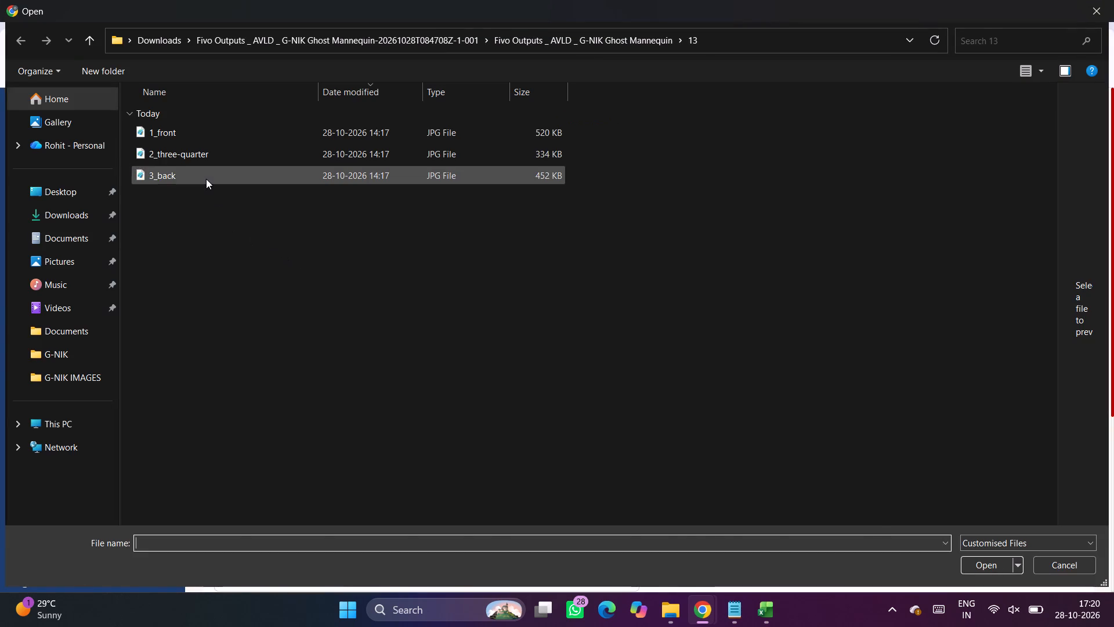
double_click(206, 179)
click(369, 170)
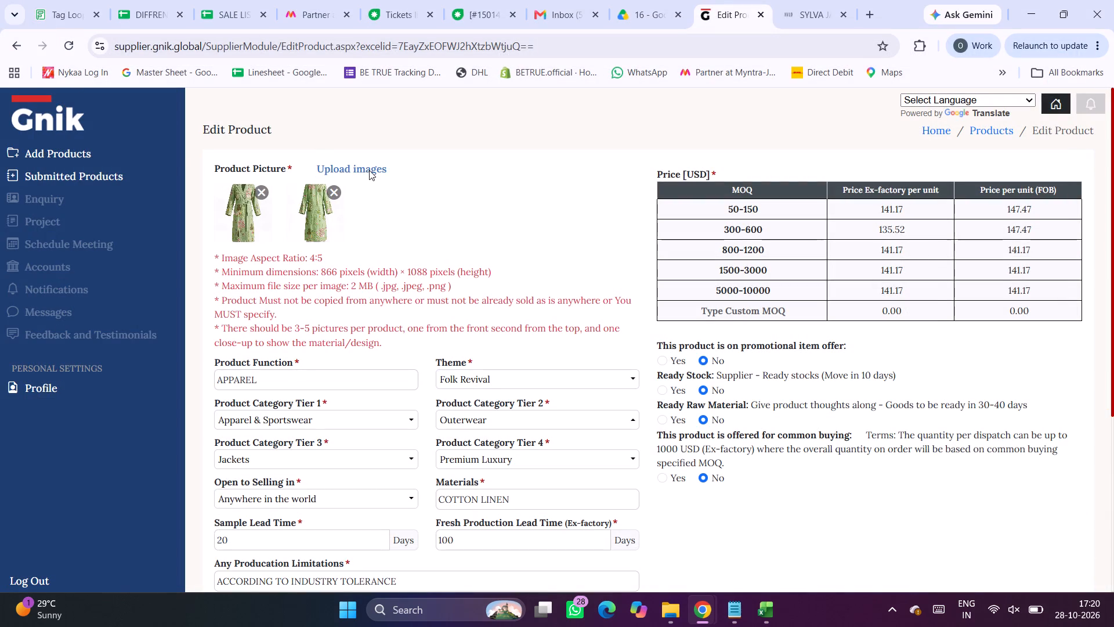
double_click(192, 150)
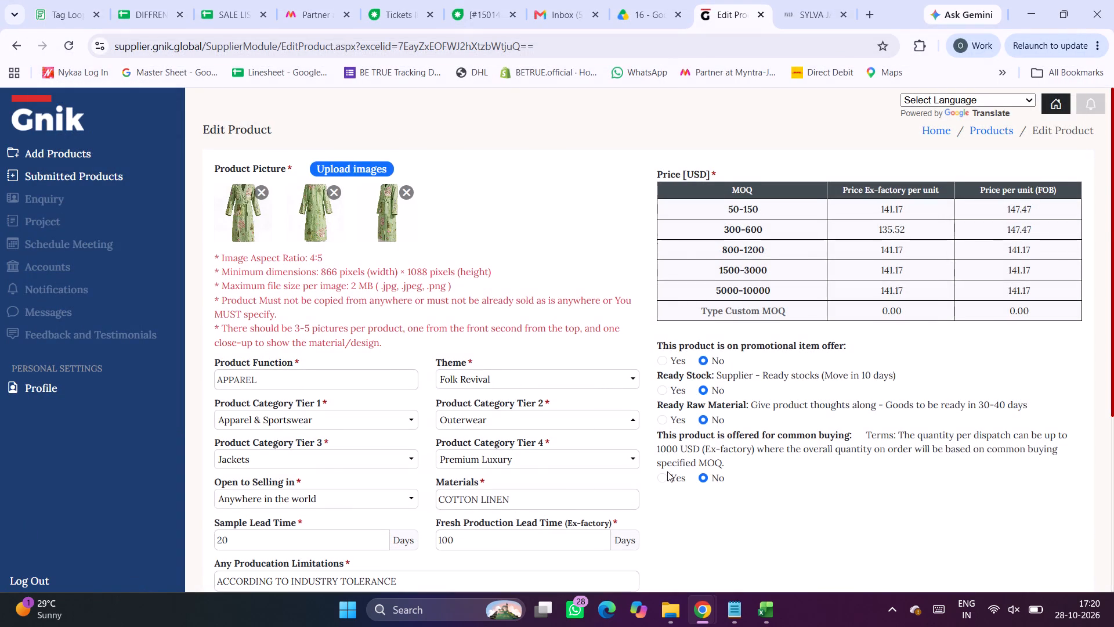
Add the keywords JACKET and LONG JACKET to the Enchanted Garden cotton linen long jacket.
scroll(667, 471, down, 5)
click(358, 480)
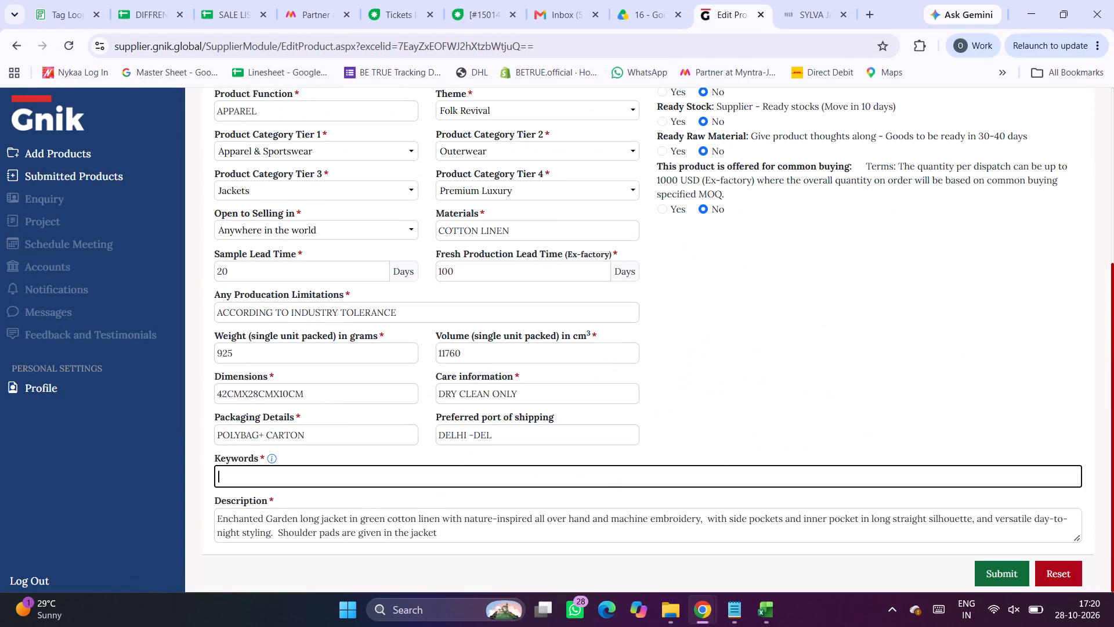
text(JACKET)
key(Return)
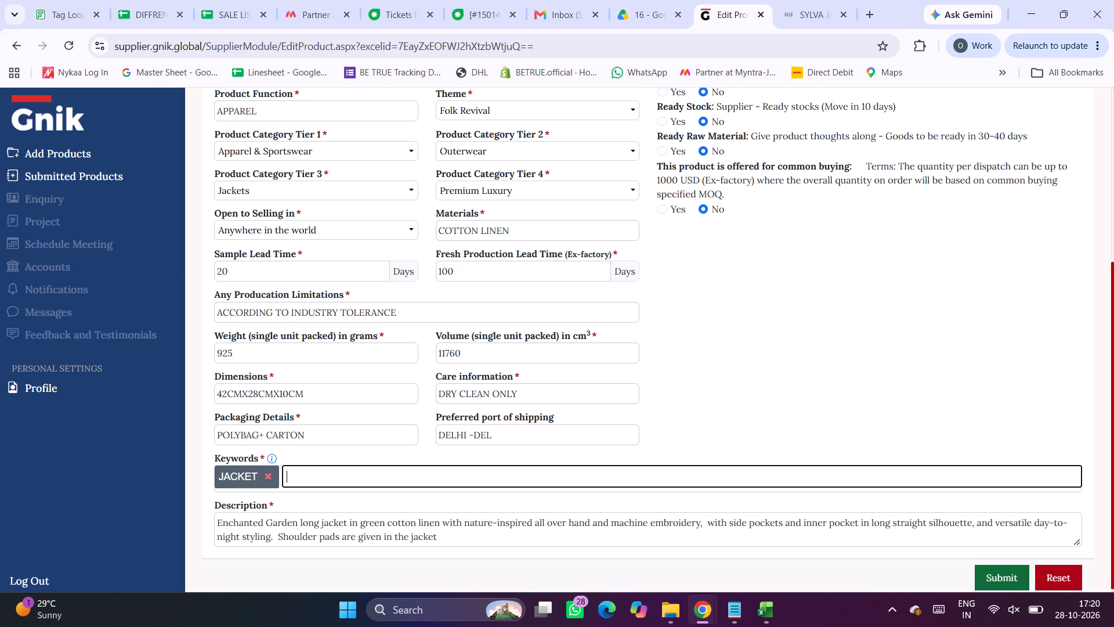
text(LONG K)
key(BackSpace)
text(JACKET)
key(Return)
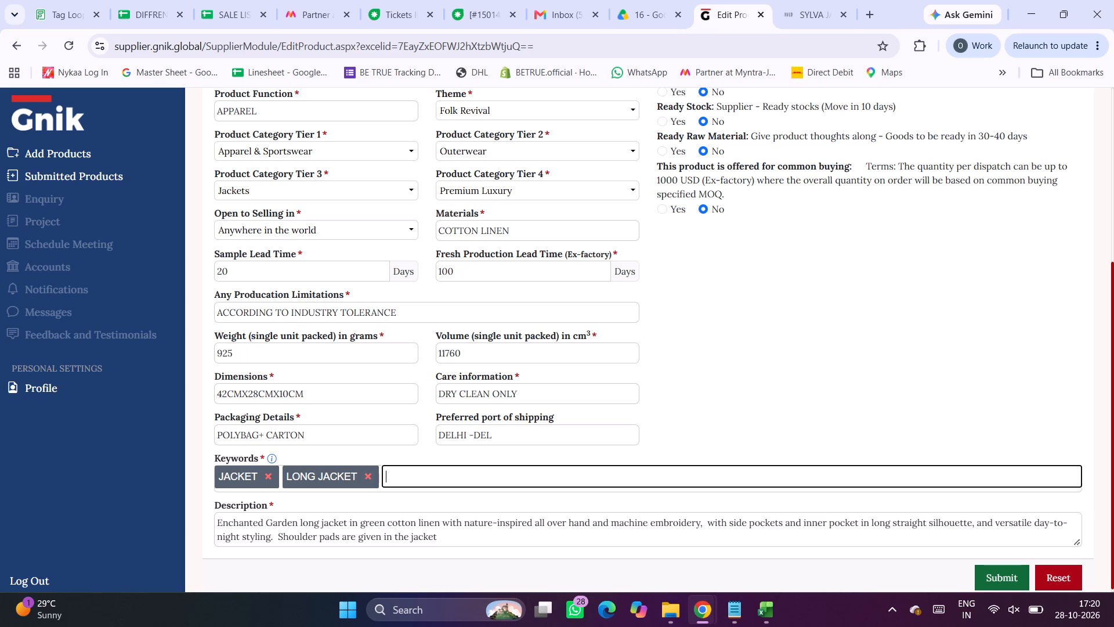
Add the keyword BP-19 to the Enchanted Garden long jacket and submit the product.
scroll(358, 480, up, 5)
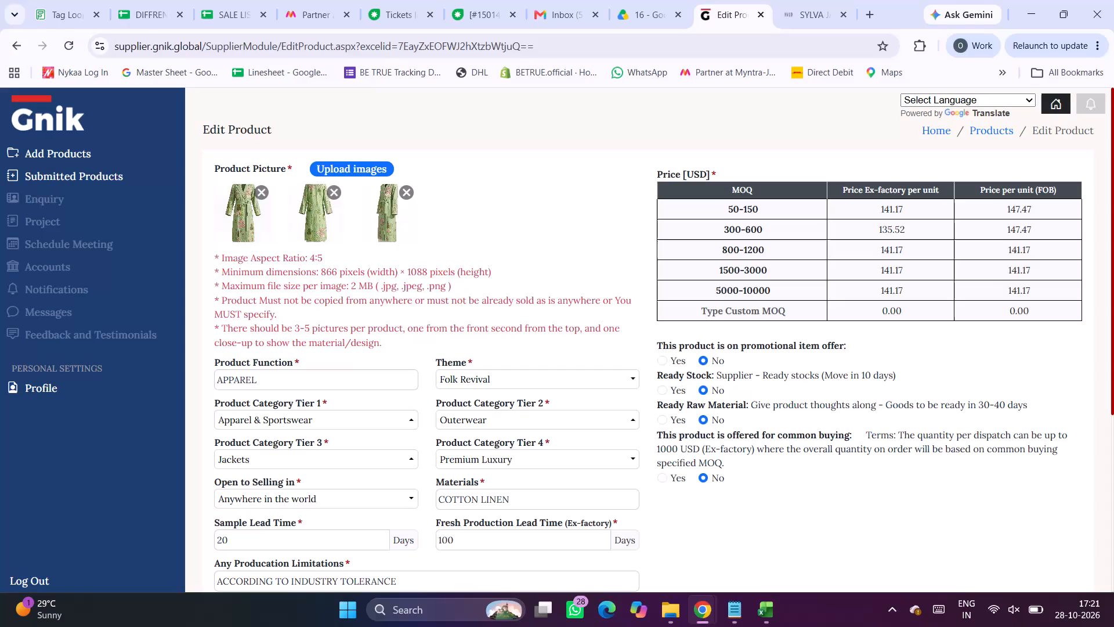
key(Down)
key(Up)
key(Down)
key(Down)
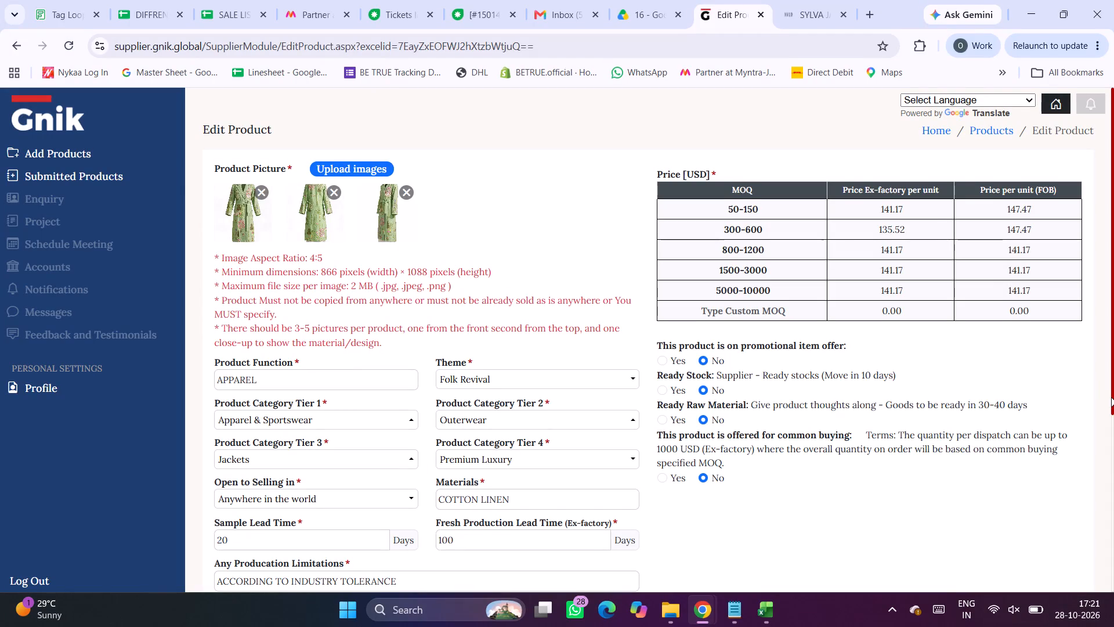
drag(1111, 397, 1108, 626)
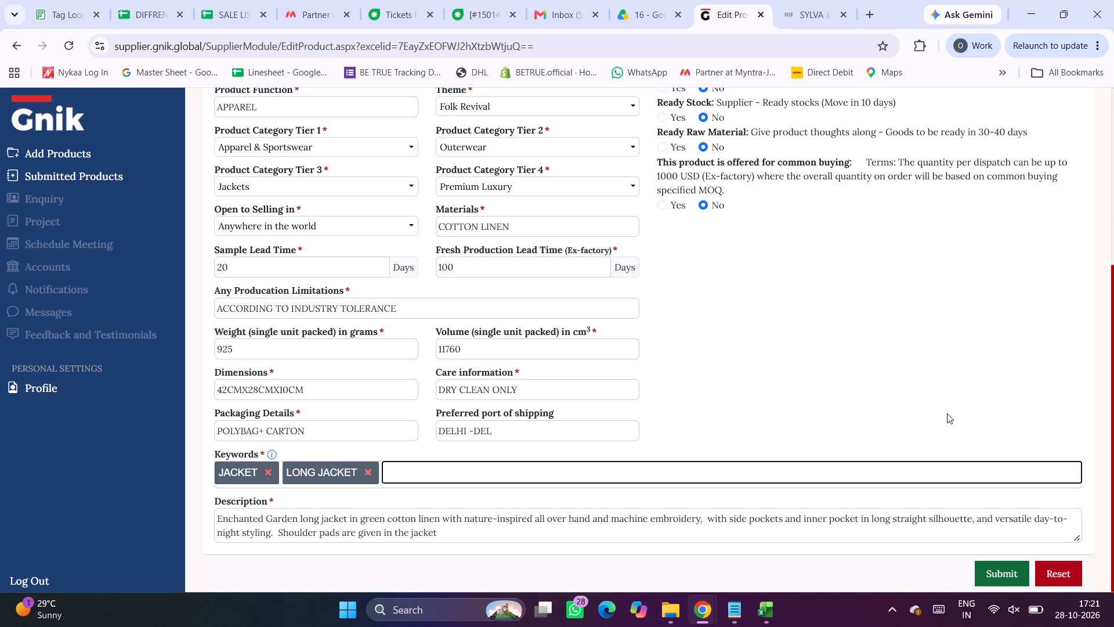
text(BP)
text(-19)
key(Return)
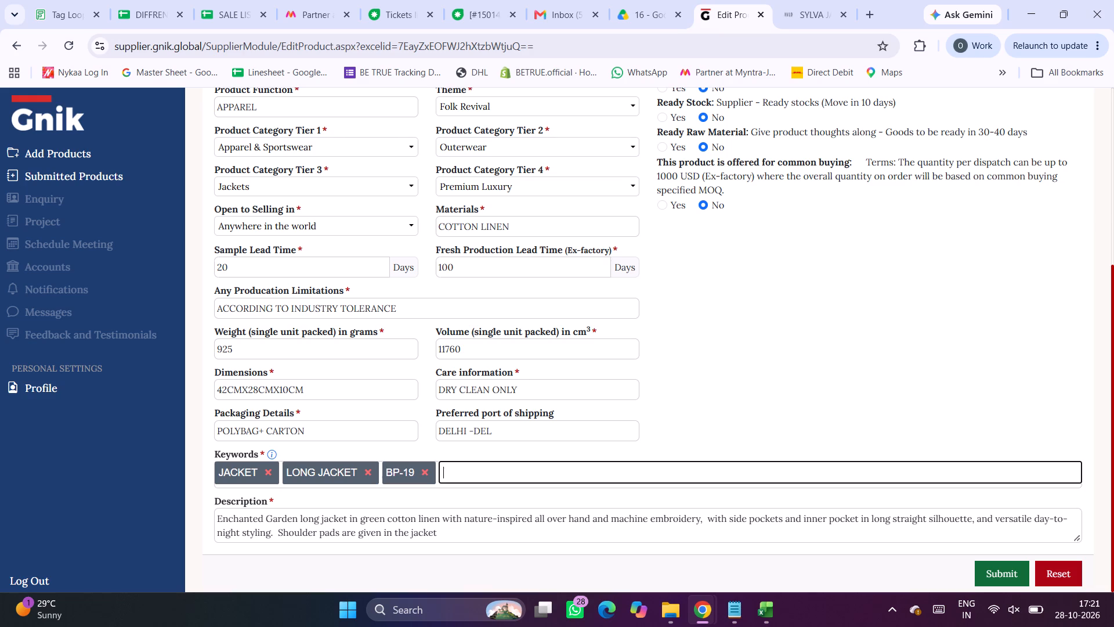
click(983, 564)
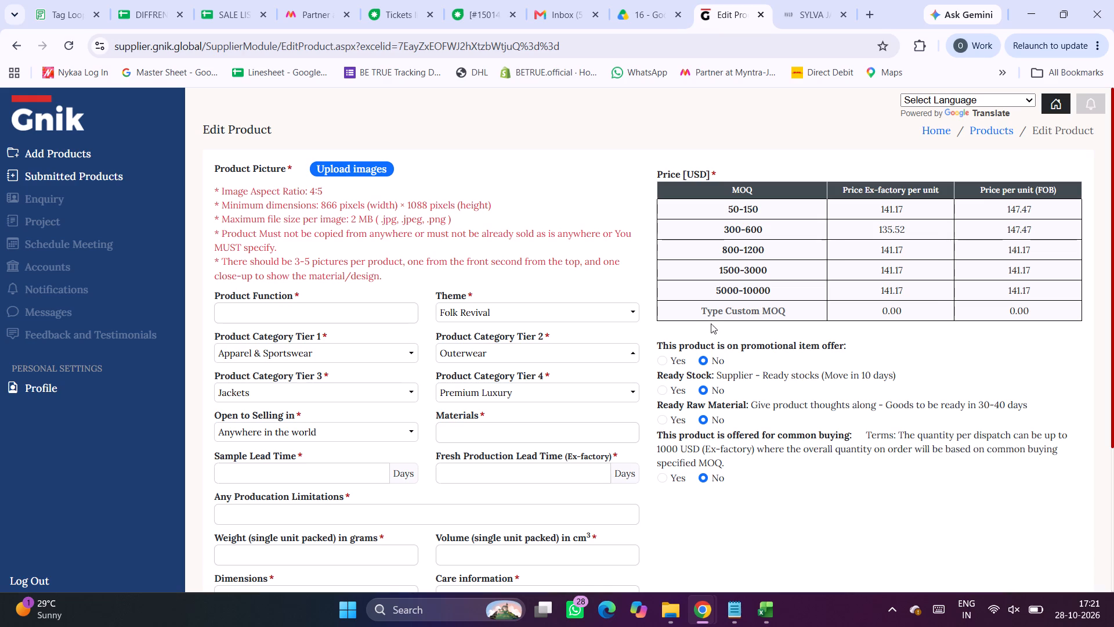
Return to adding products and open the list of bulk-uploaded items.
click(51, 160)
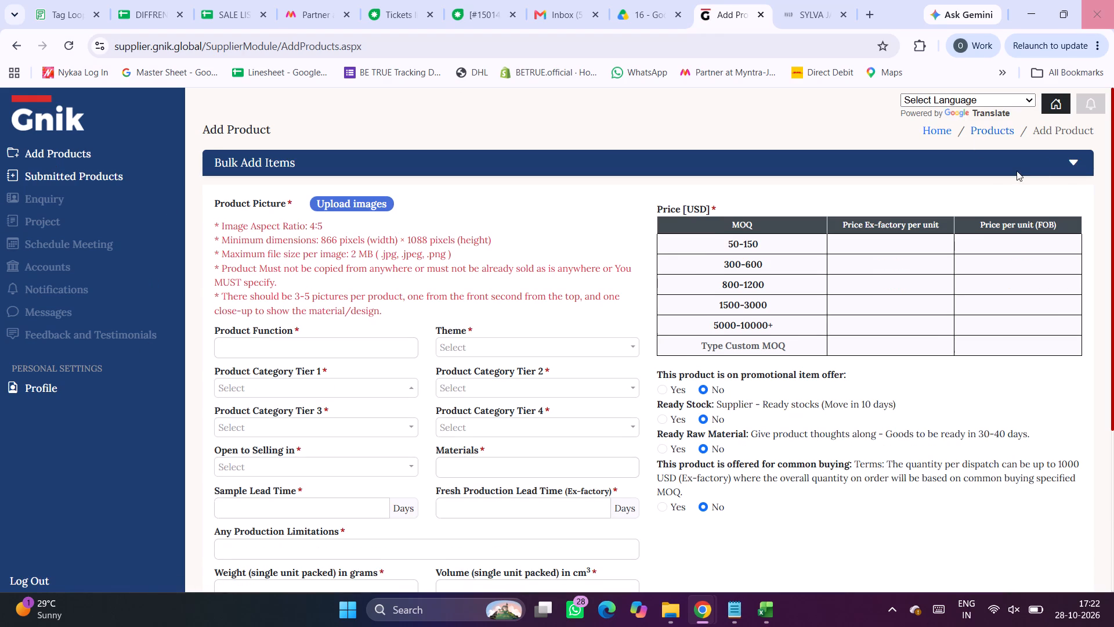
click(1075, 160)
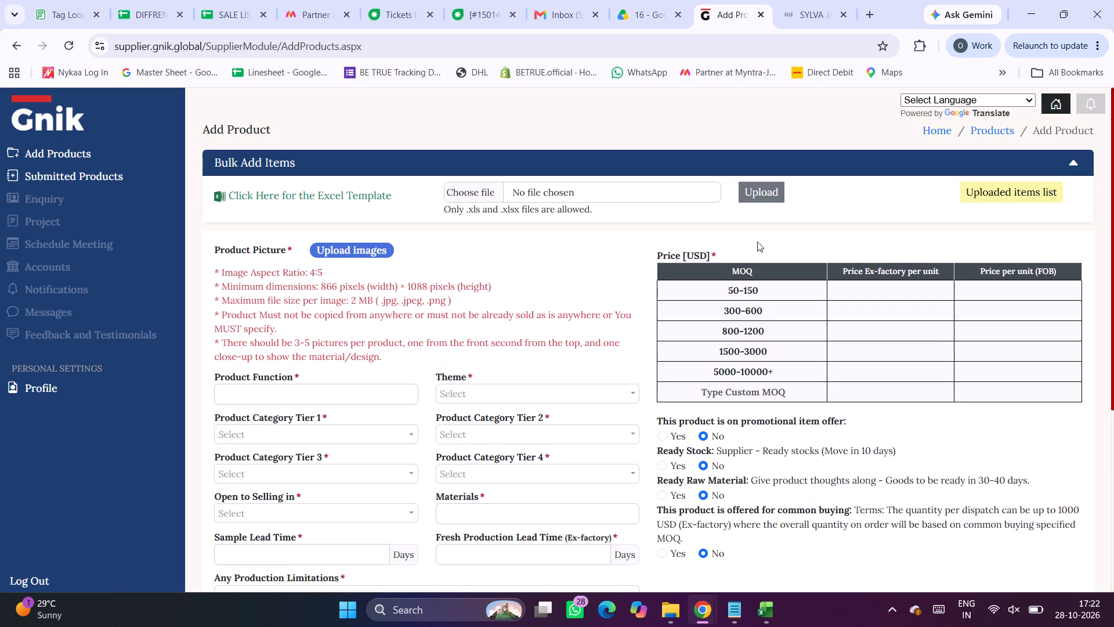
click(1022, 188)
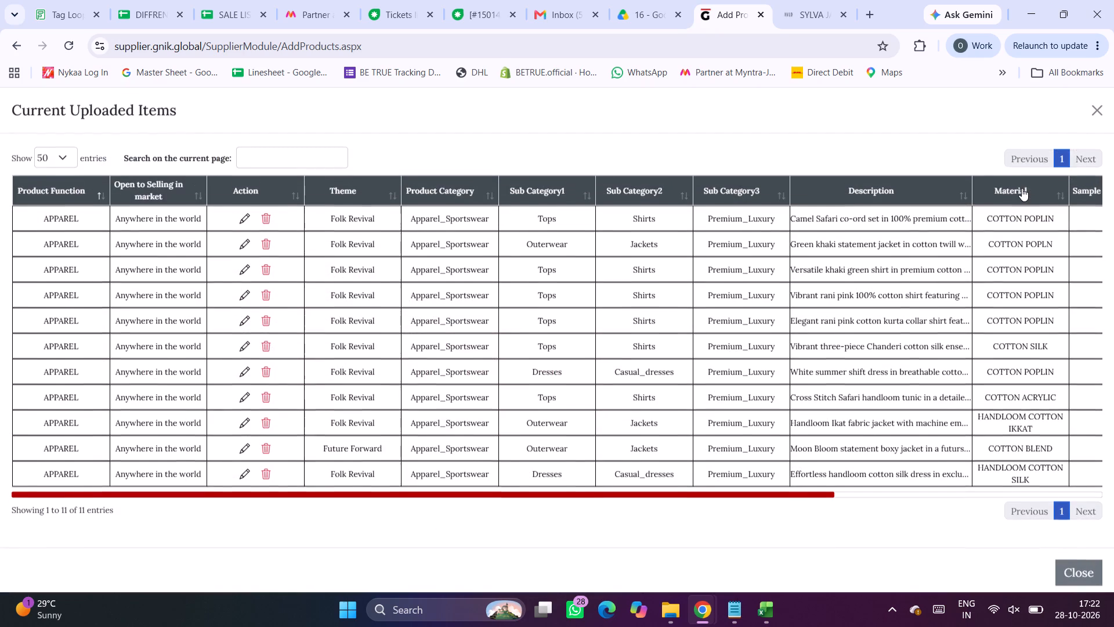
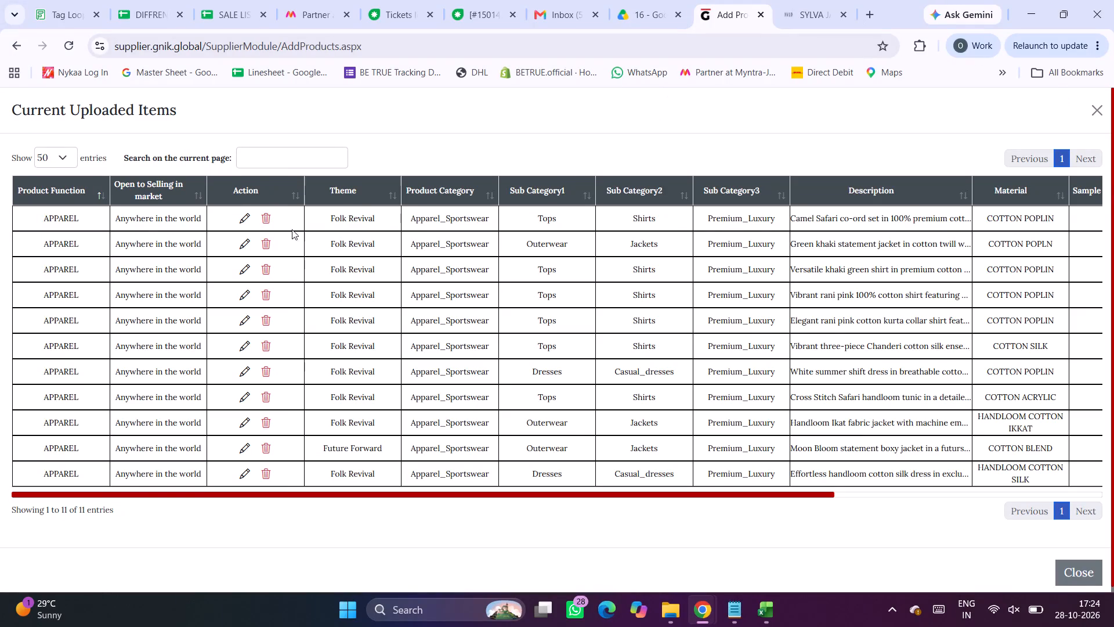
Open the Camel Safari co-ord set from the uploaded items for editing and review its details and description.
click(246, 219)
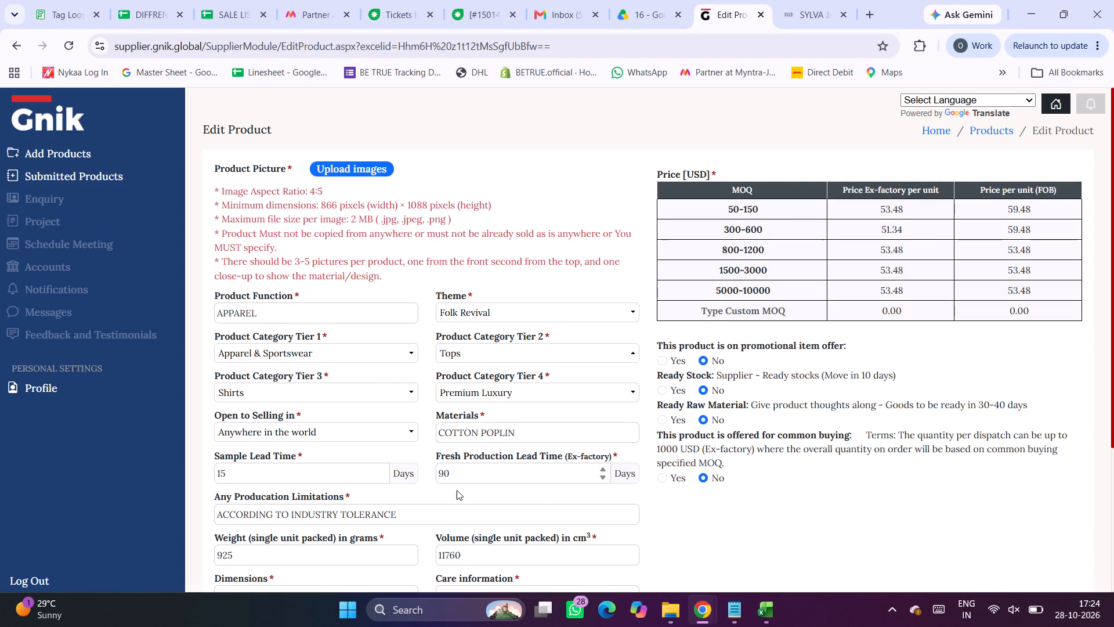
scroll(457, 490, down, 6)
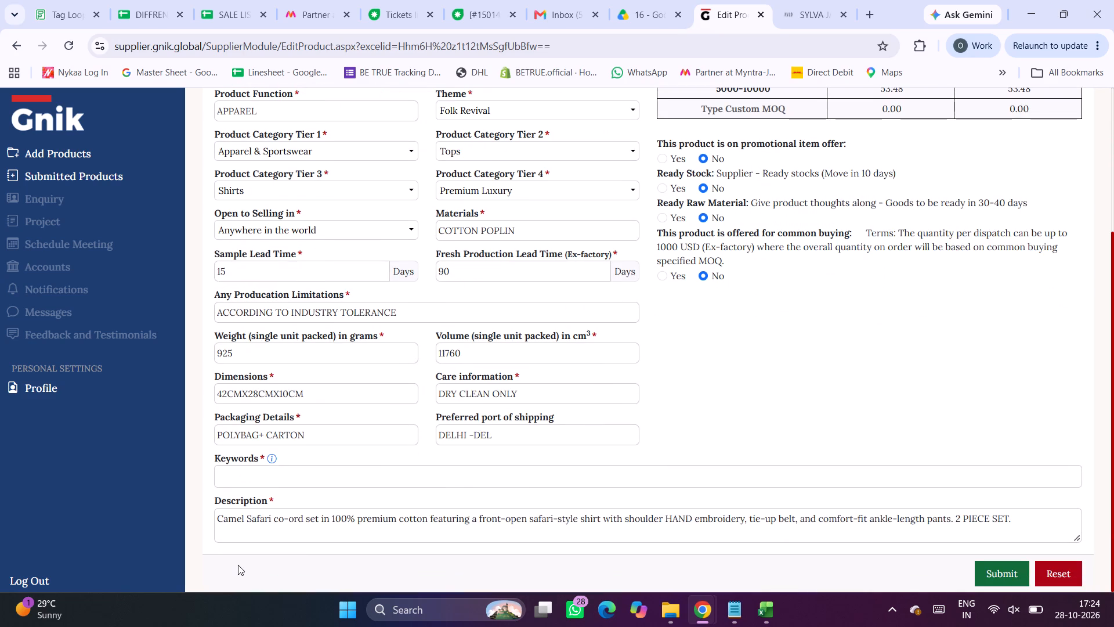
scroll(436, 273, up, 5)
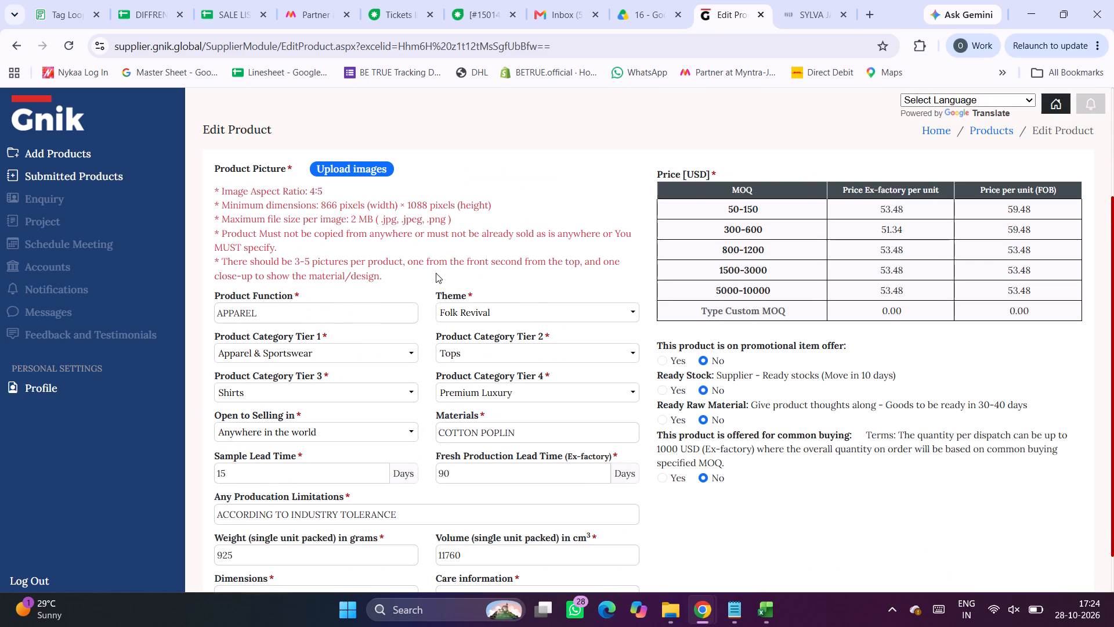
Find the camel co-ord set's images in File Explorer folder 11 and upload 1_front, 3_back and 2_three-quarter as its product pictures in the Gnik portal.
click(671, 605)
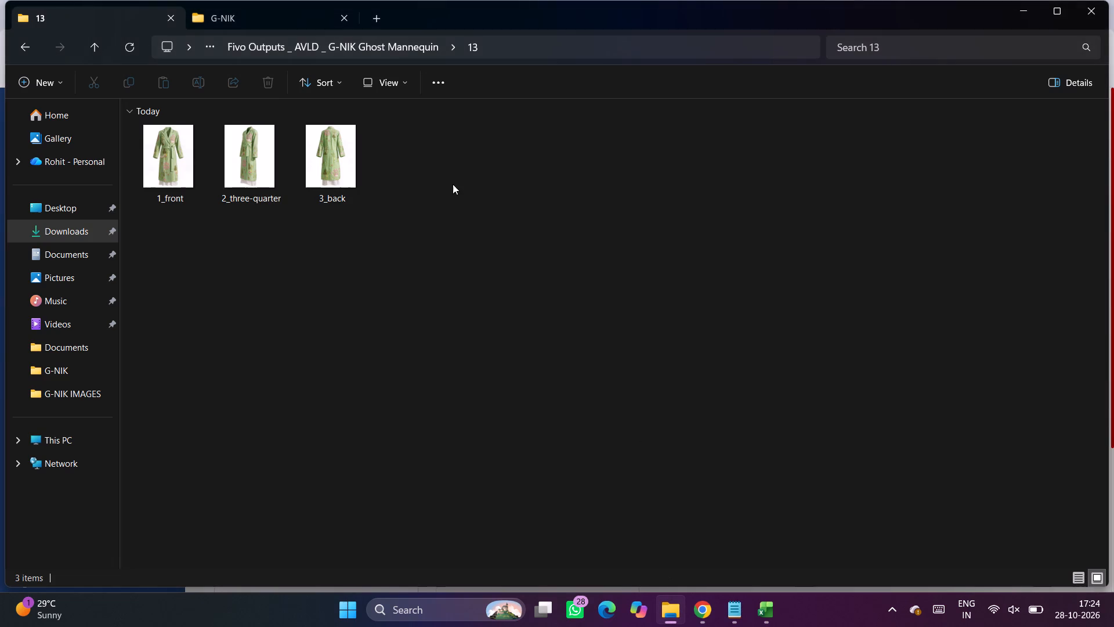
click(29, 41)
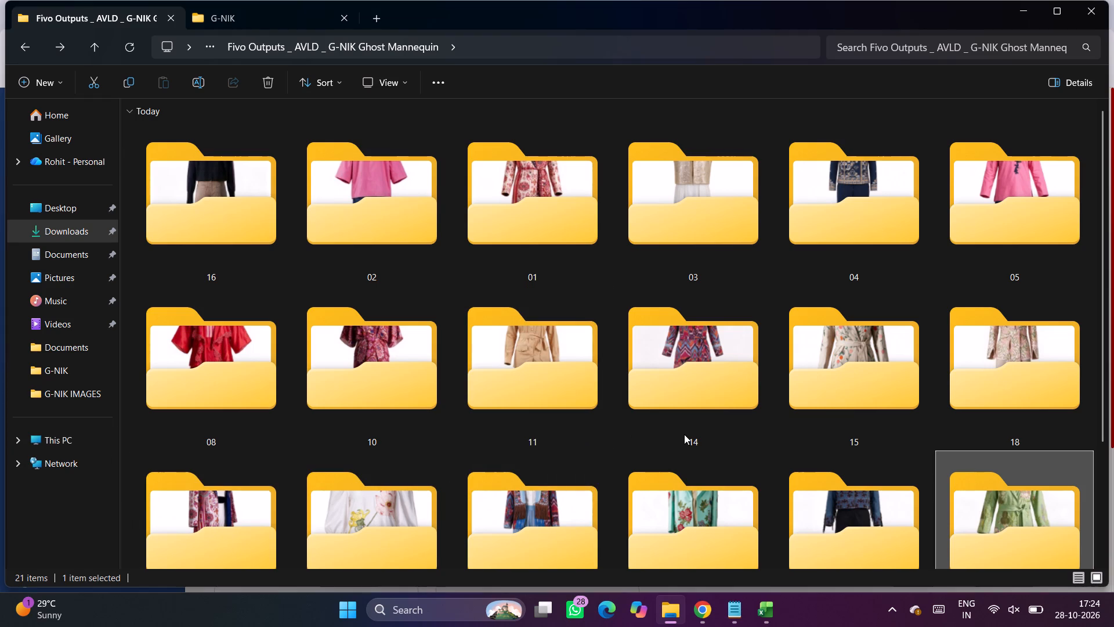
double_click(541, 388)
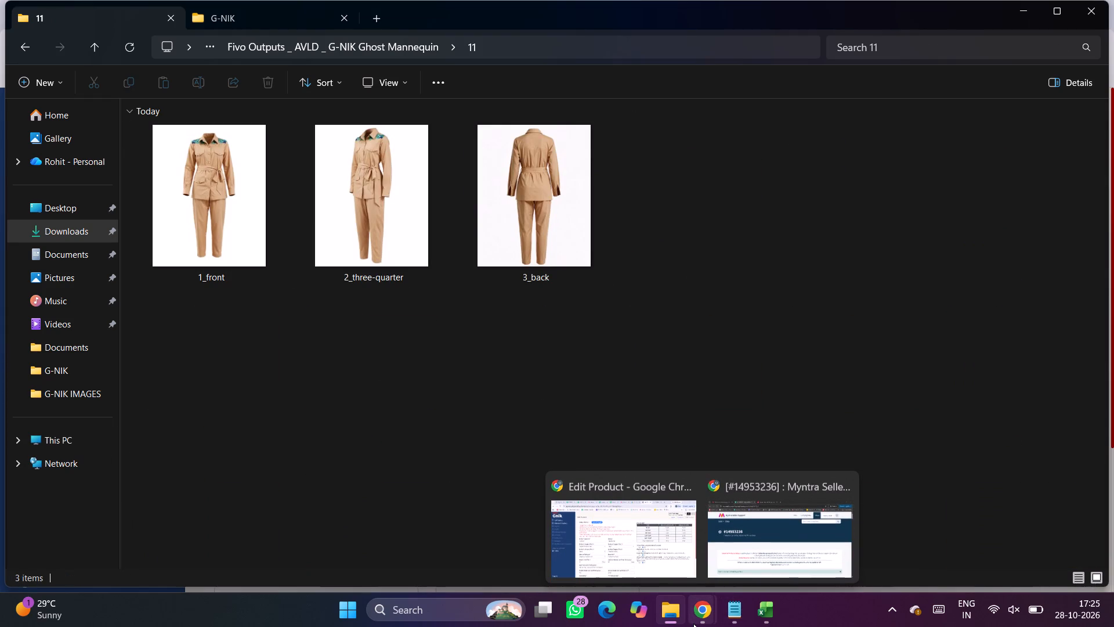
click(658, 567)
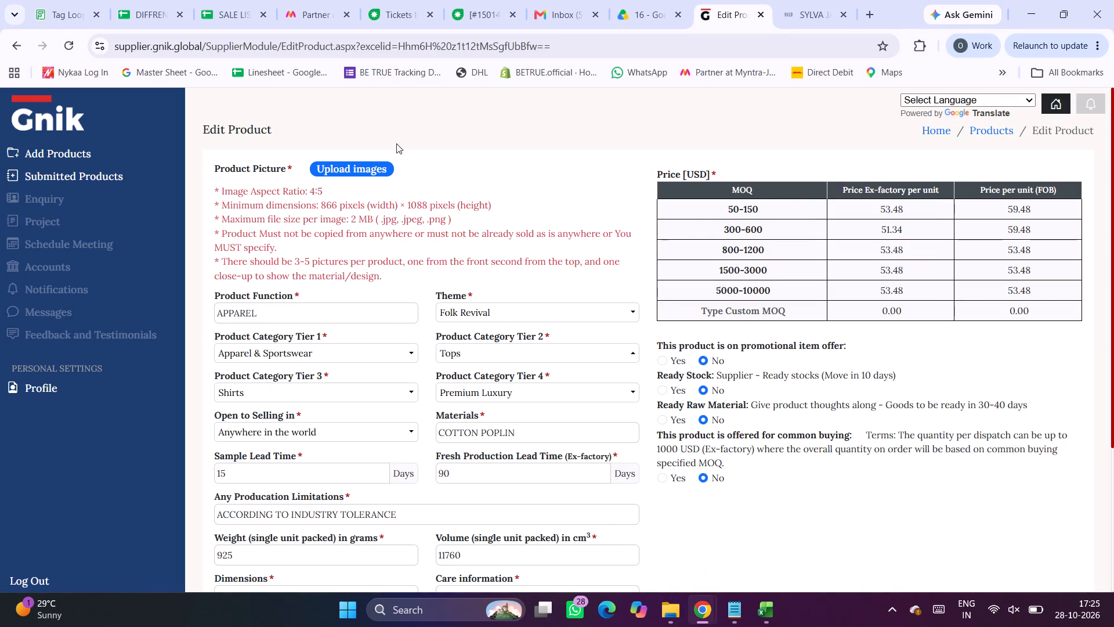
click(360, 168)
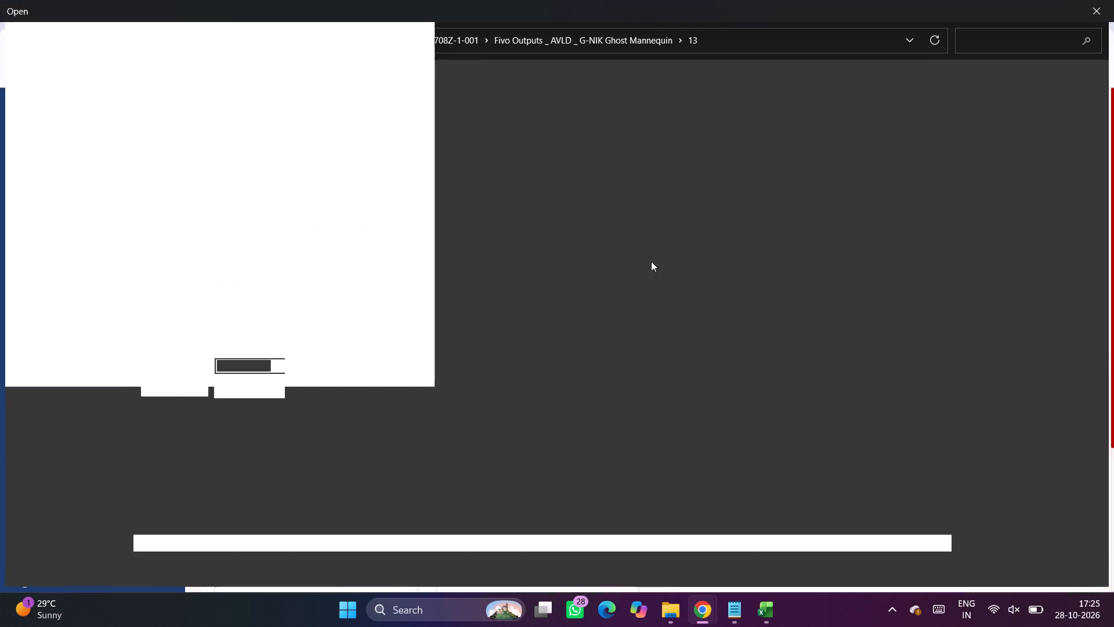
click(352, 35)
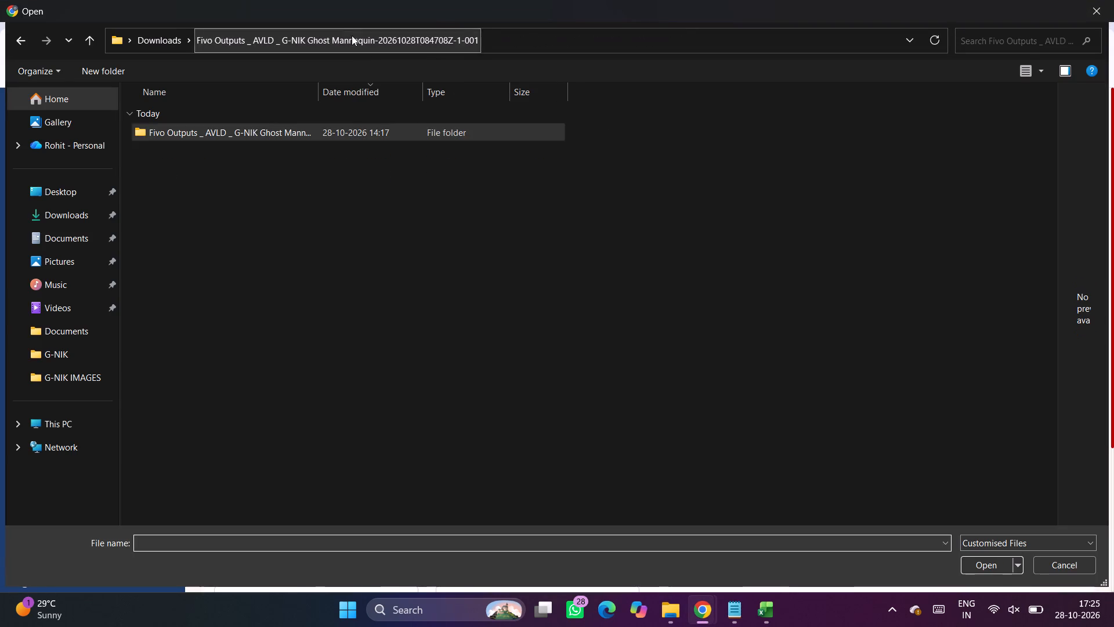
double_click(177, 129)
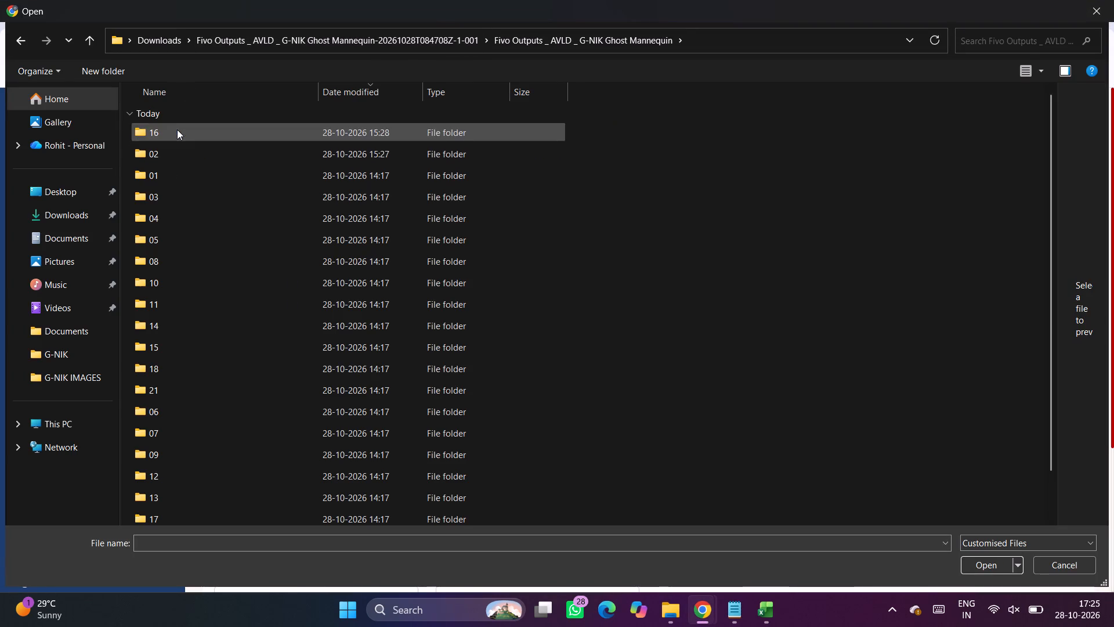
double_click(170, 311)
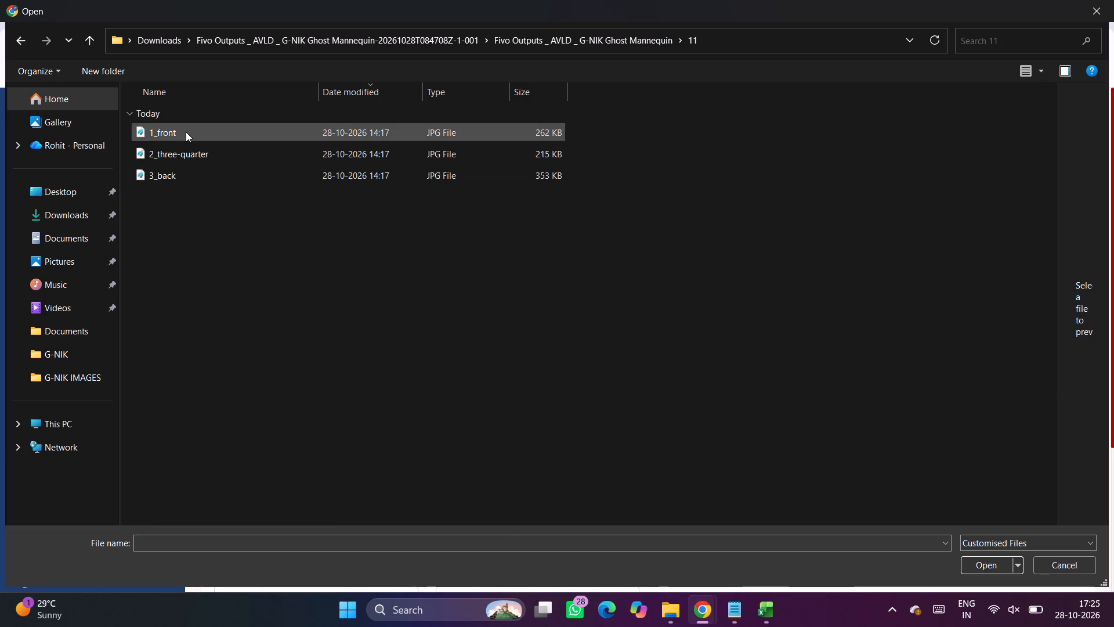
double_click(186, 132)
click(339, 172)
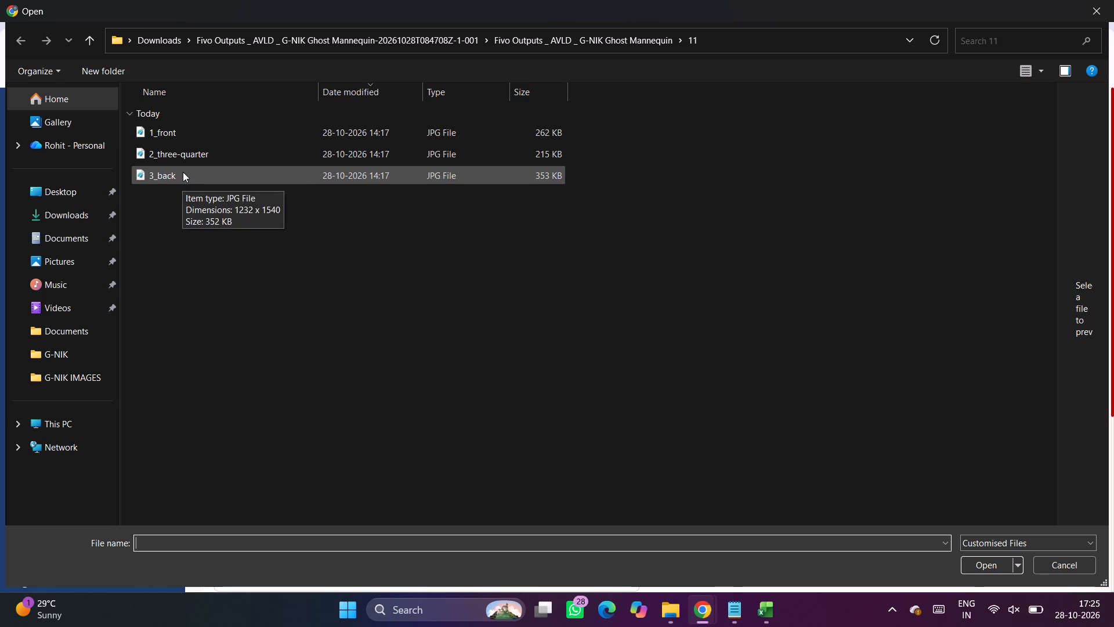
double_click(182, 174)
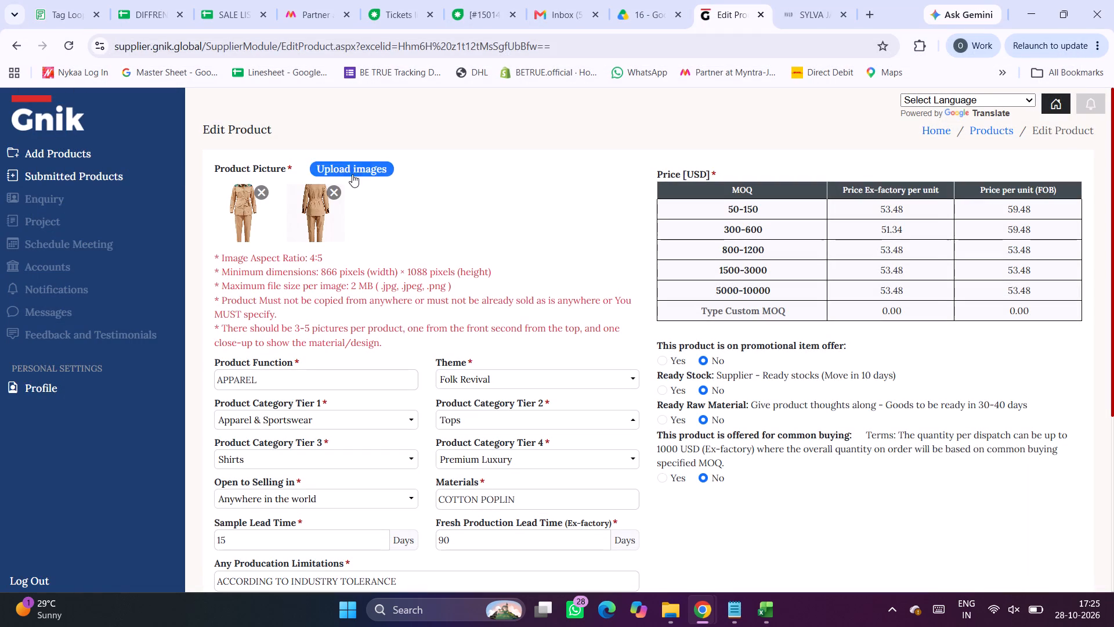
click(350, 165)
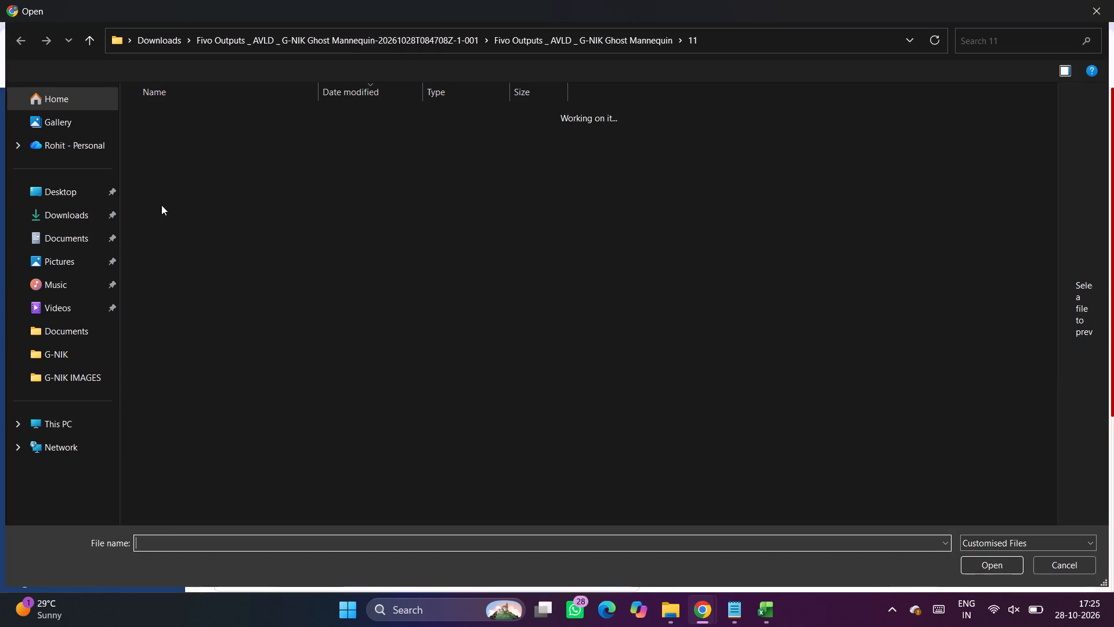
click(190, 153)
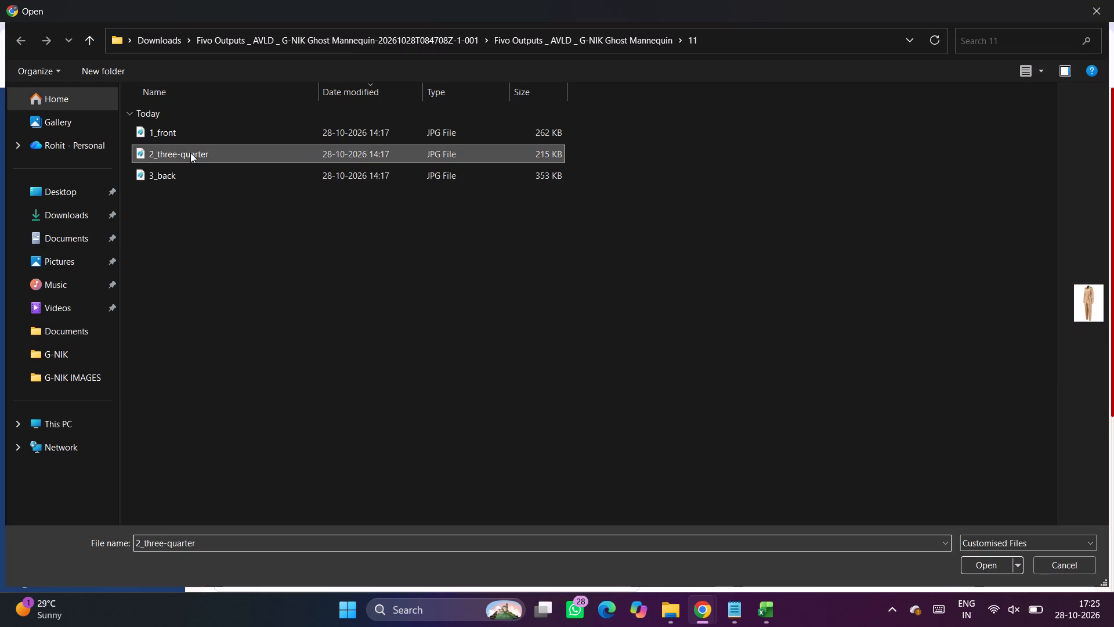
double_click(190, 153)
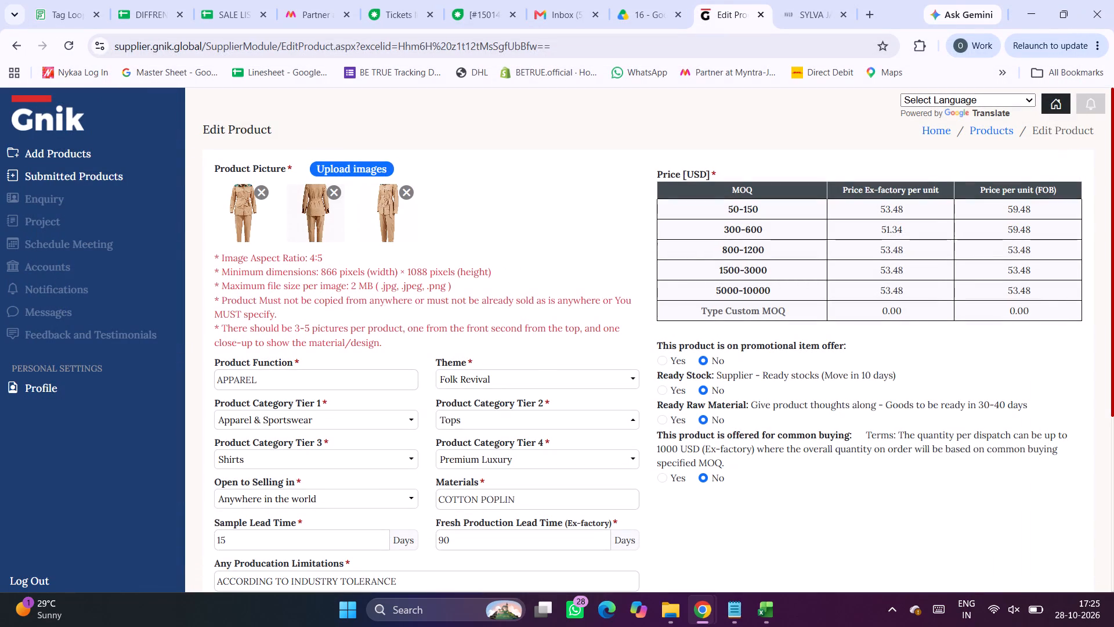
Add the keyword Shirt to the Camel Safari co-ord set.
scroll(277, 379, down, 4)
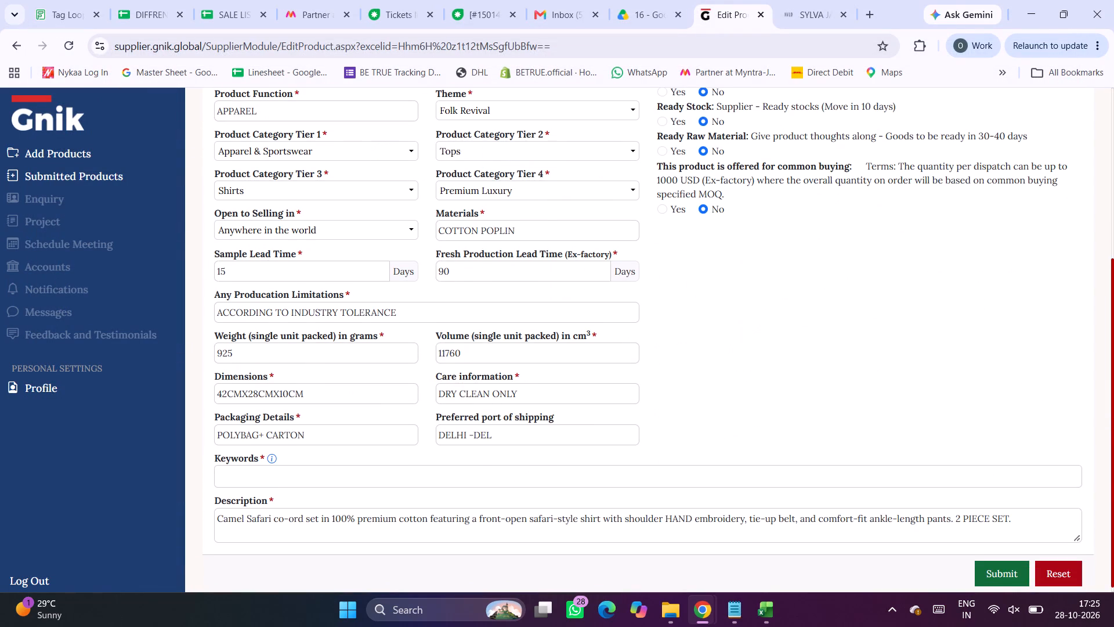
click(303, 478)
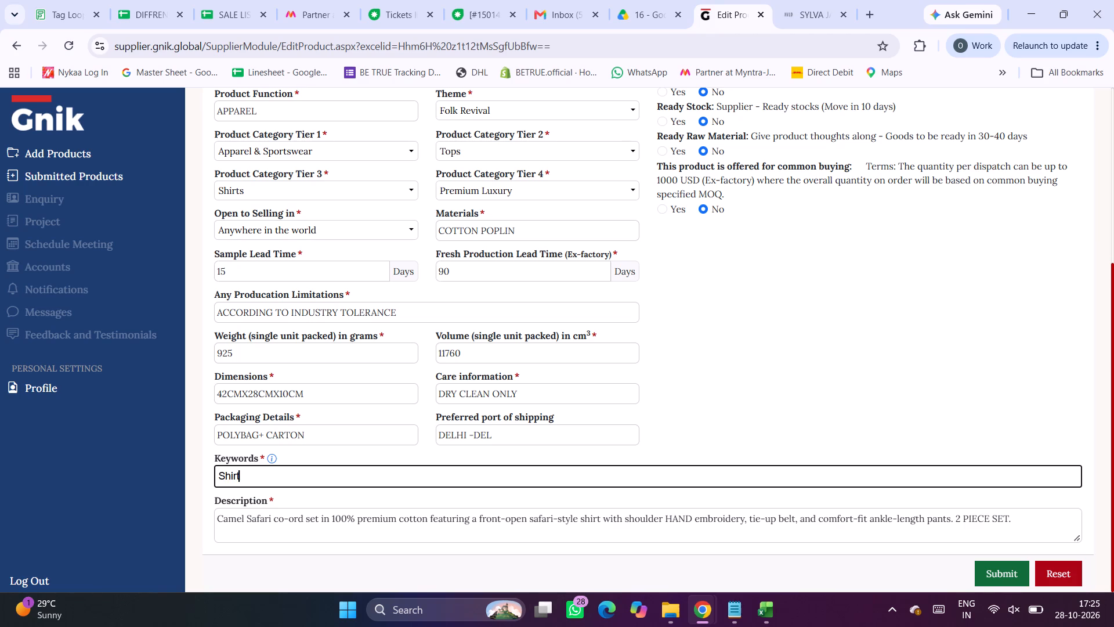
key(Return)
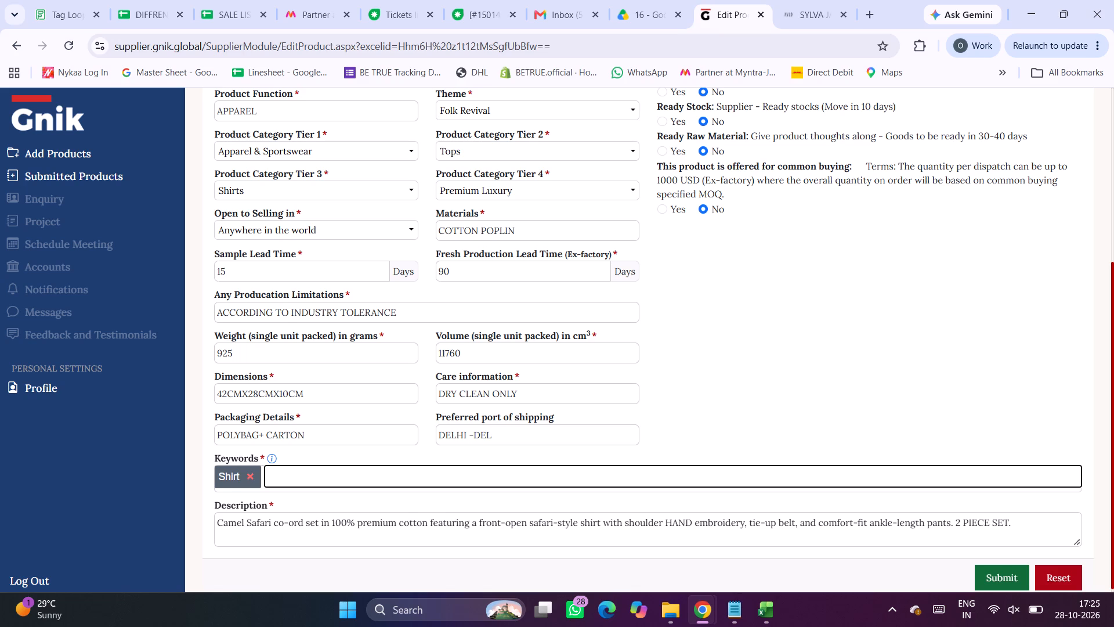
Add the keyword "cord set" to the Camel Safari co-ord set.
text(ja)
key(BackSpace)
key(BackSpace)
text(co)
key(minus)
text(rd)
key(space)
key(s)
key(BackSpace)
key(BackSpace)
key(BackSpace)
key(BackSpace)
key(BackSpace)
text(rd)
key(space)
text(set)
key(Return)
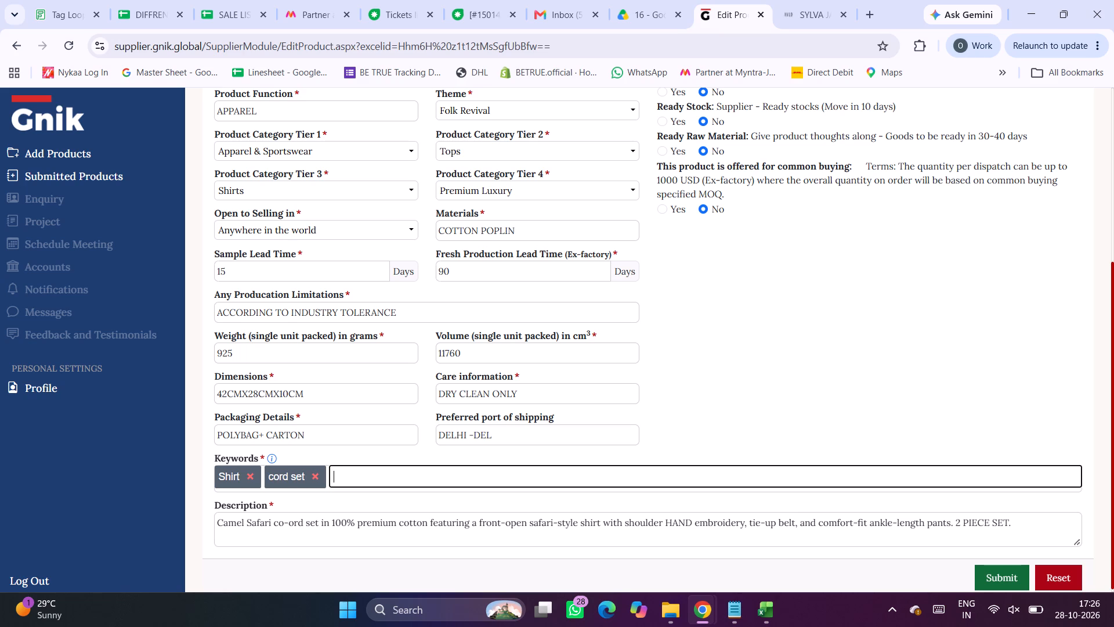
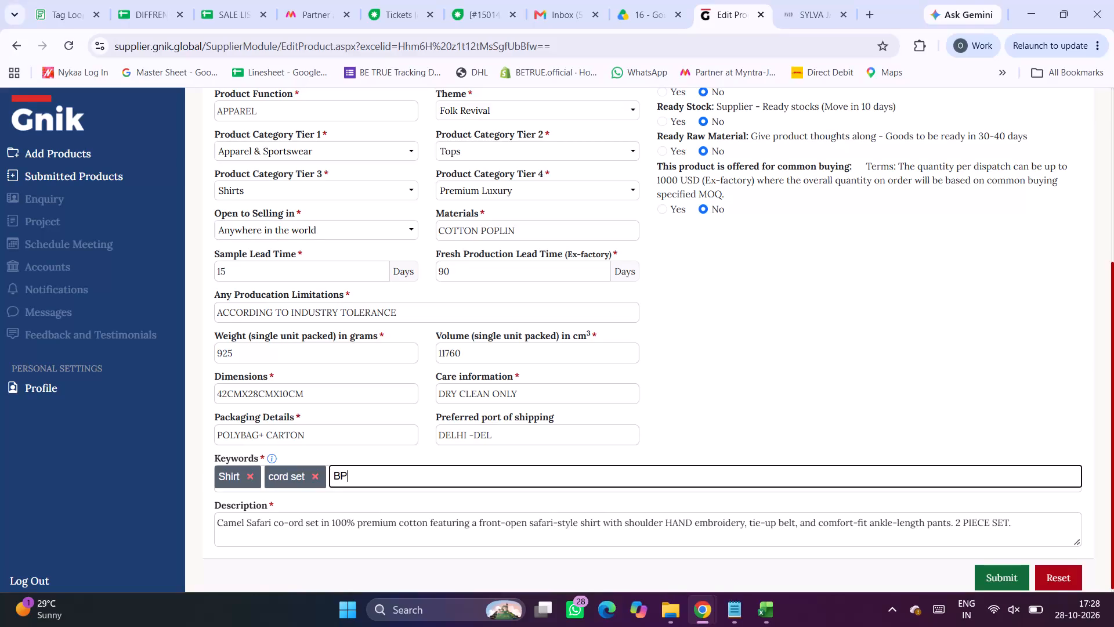
Add the keyword BP-29 to the Camel Safari co-ord set.
text(29)
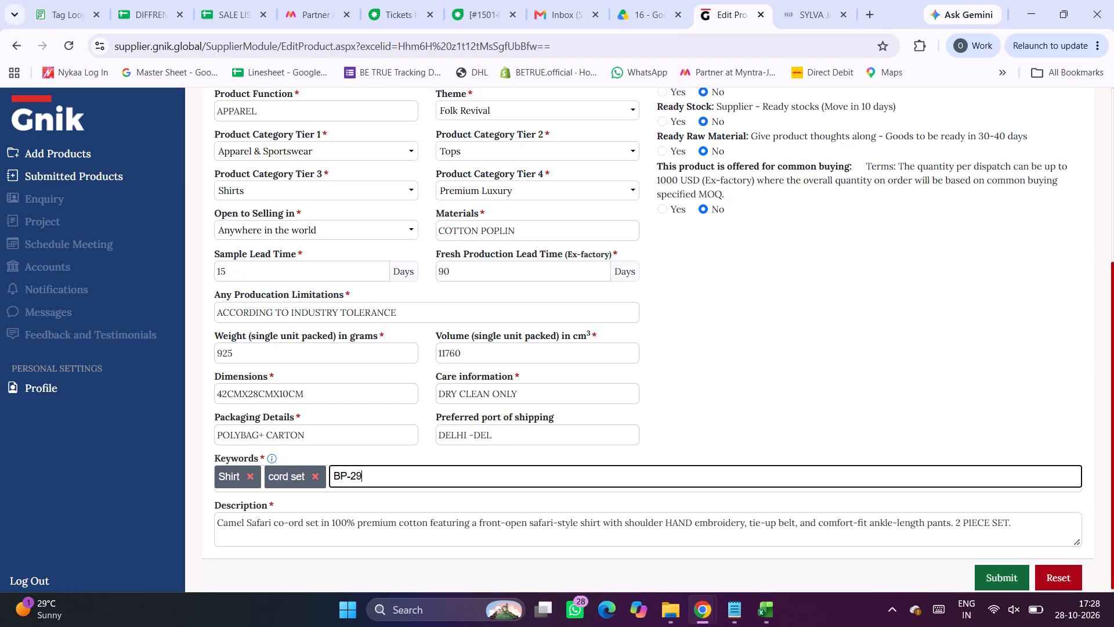
key(Return)
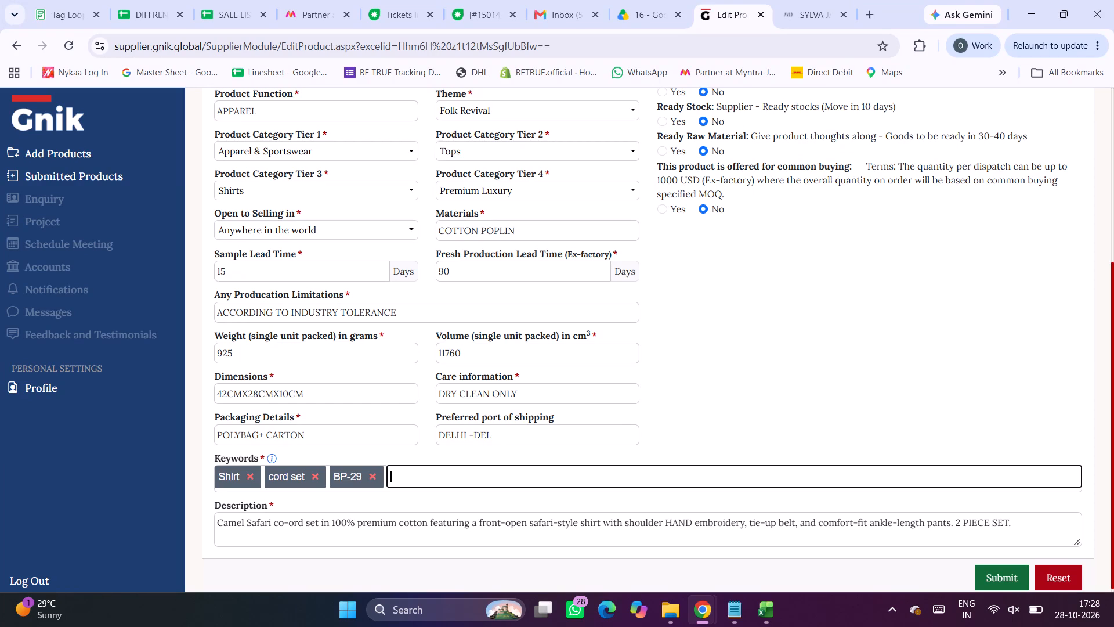
Submit the completed Camel Safari co-ord set product.
scroll(809, 491, up, 3)
scroll(809, 491, down, 4)
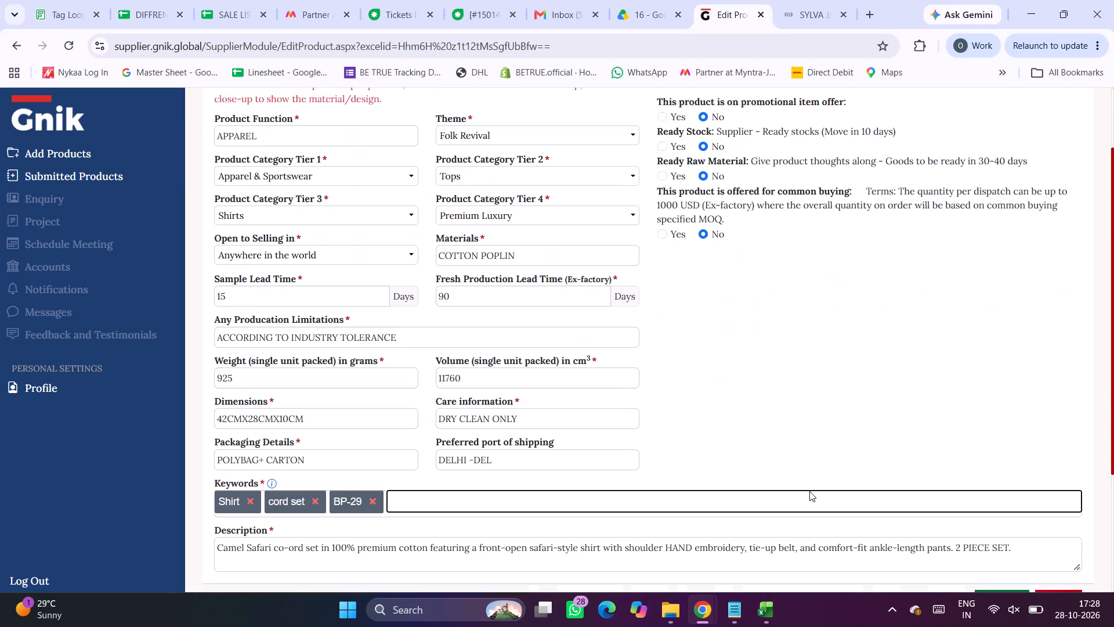
click(982, 571)
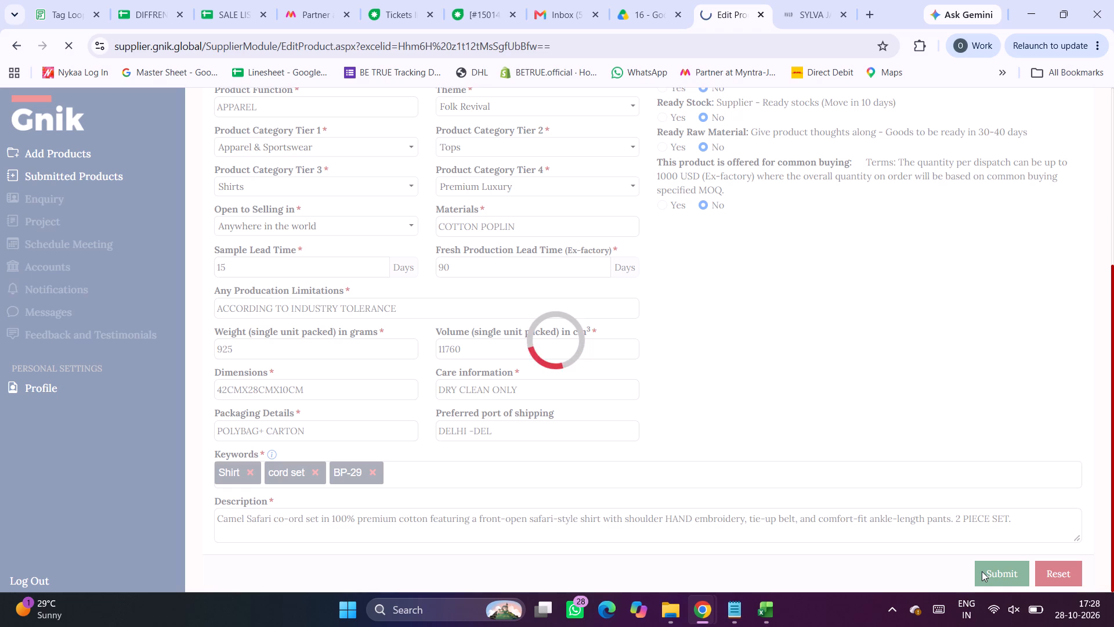
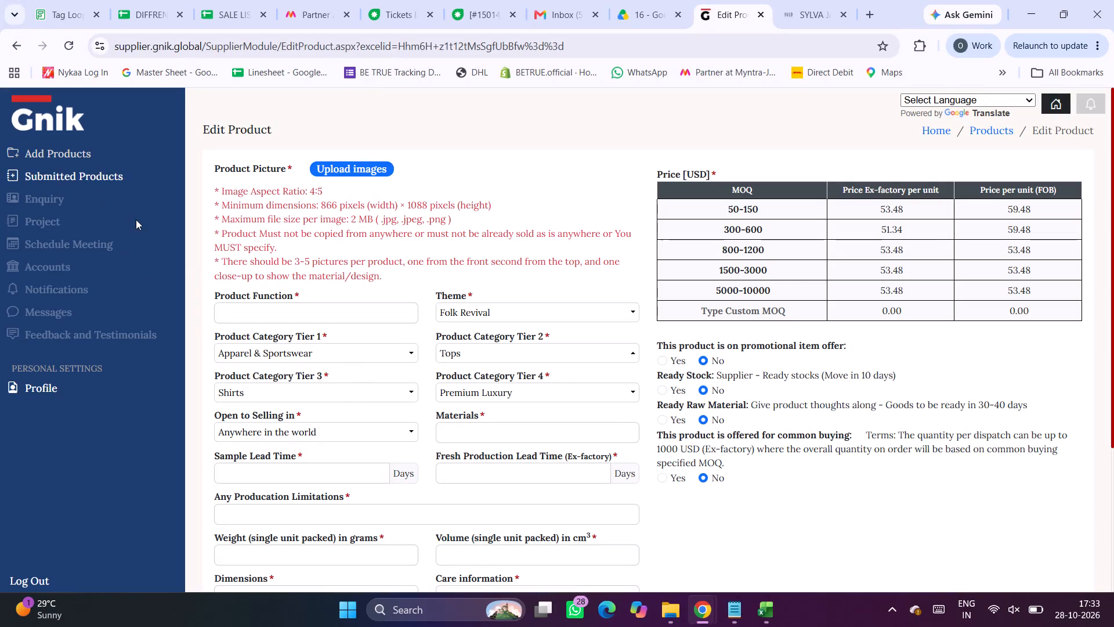
Open the submitted products list and review its entries and their statuses down to the last product.
double_click(100, 182)
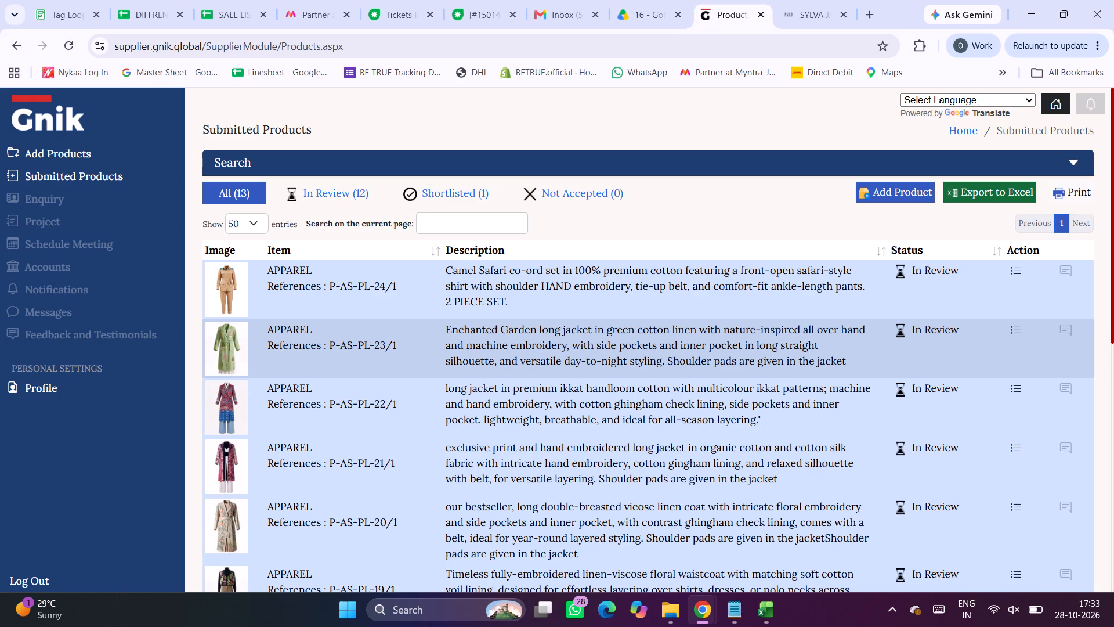
scroll(679, 486, down, 2)
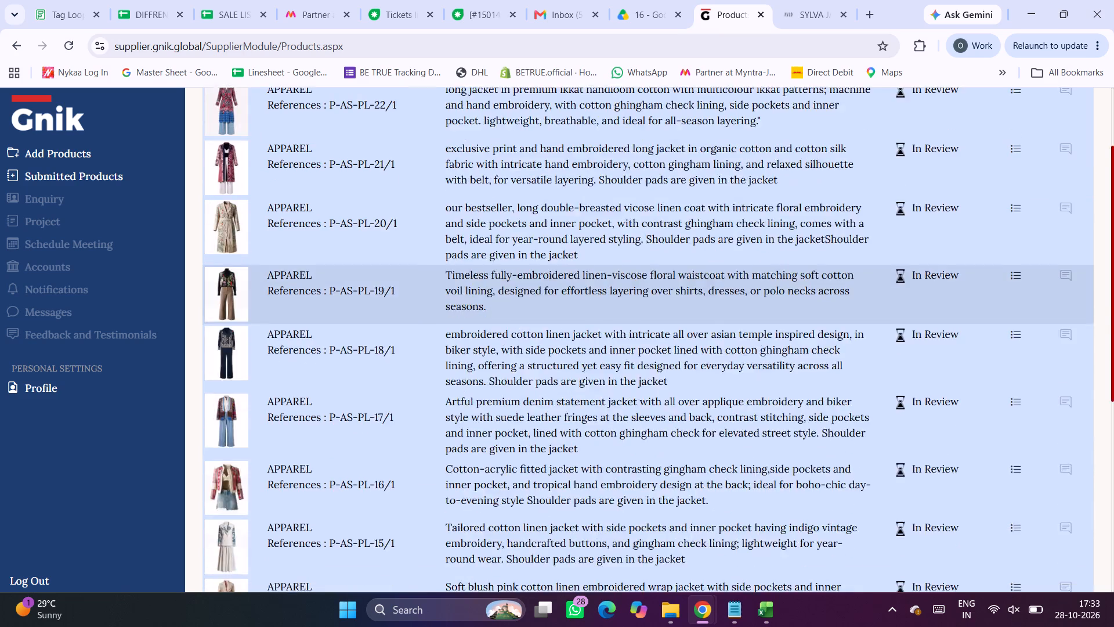
scroll(679, 486, down, 5)
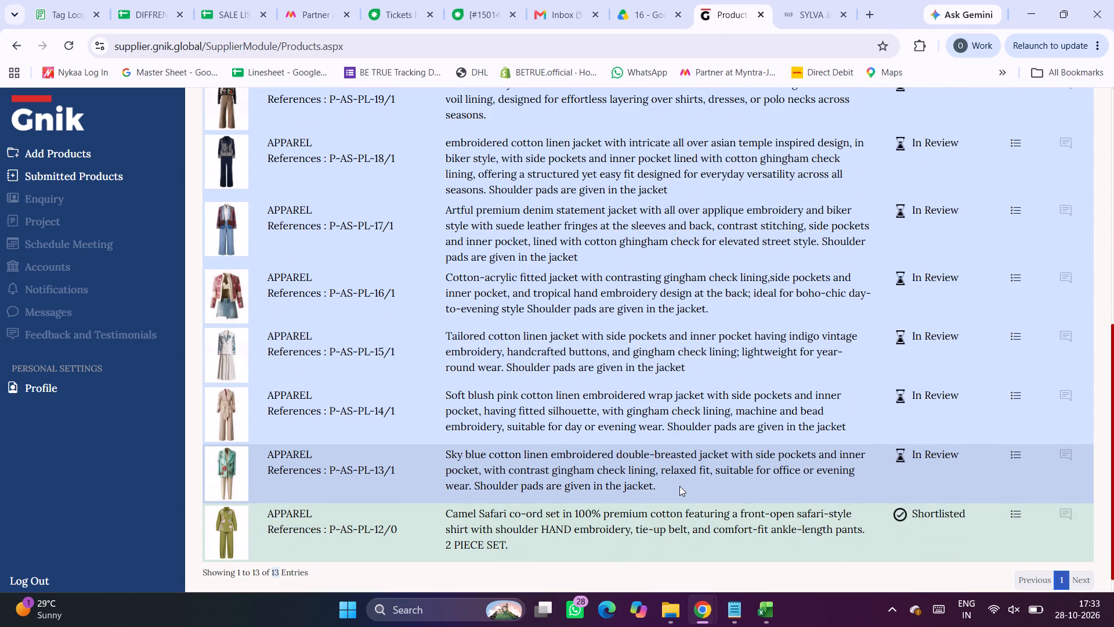
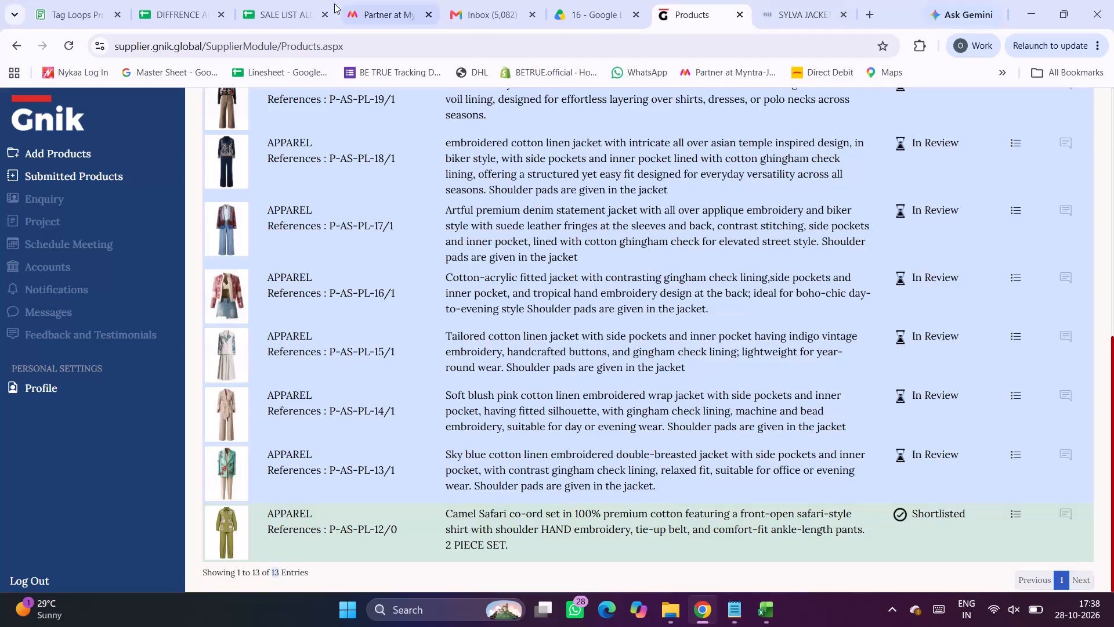
Close the open SALE LIST spreadsheet and return to the top of the submitted products list.
click(321, 15)
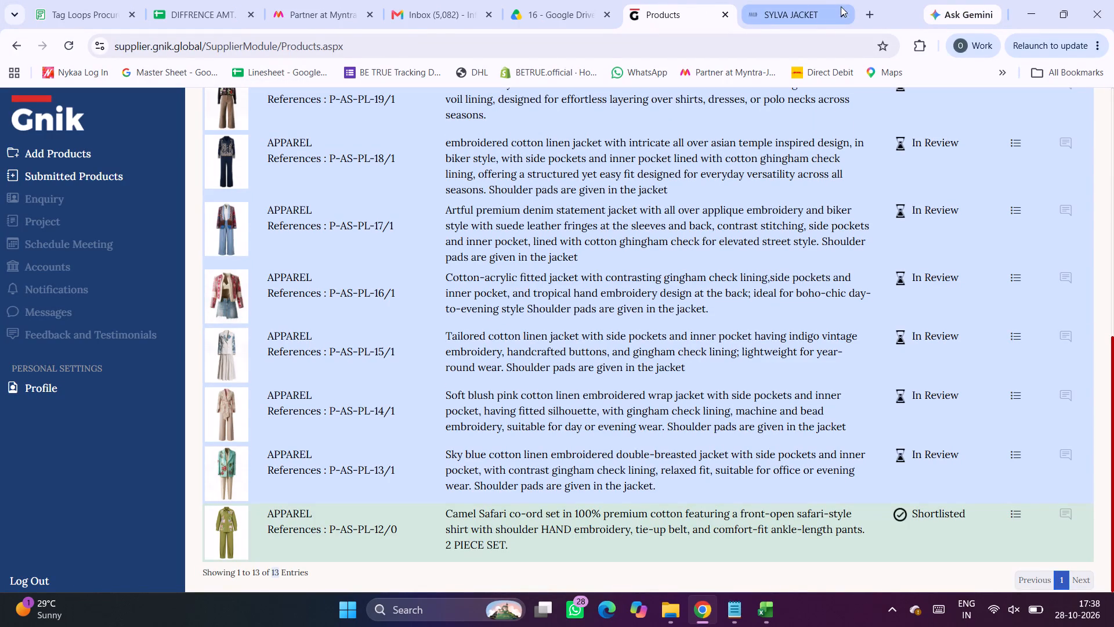
scroll(744, 235, up, 8)
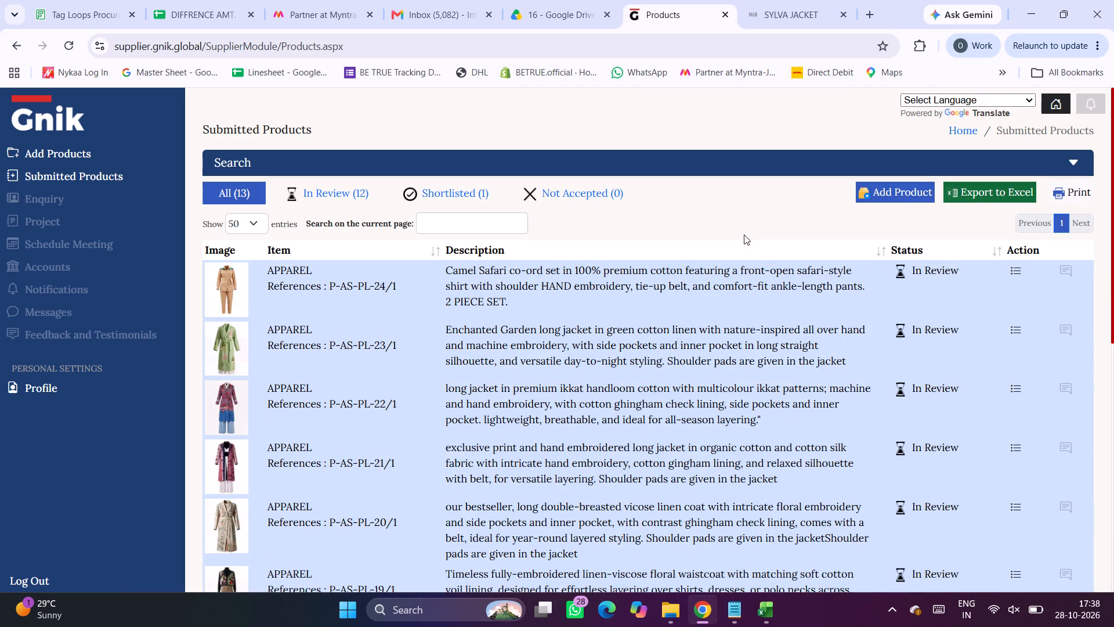